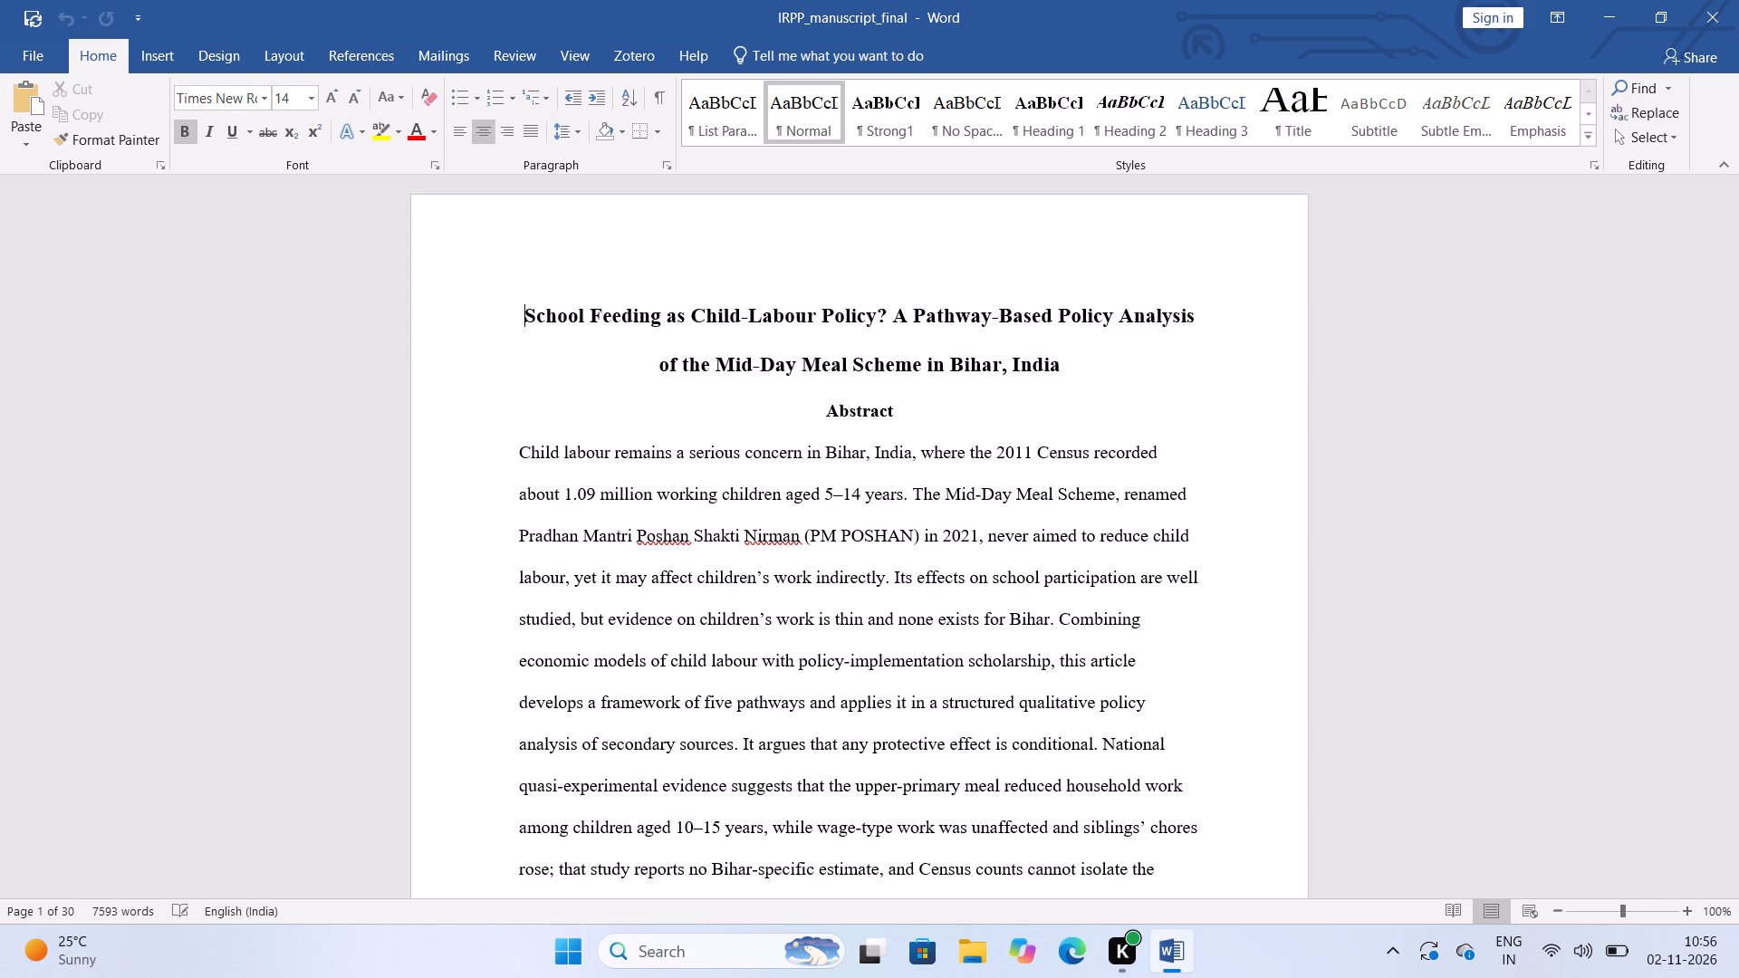
# Justify all the manuscript text from the abstract's first paragraph through the note at the end of the last page.
pyautogui.click(516, 455)
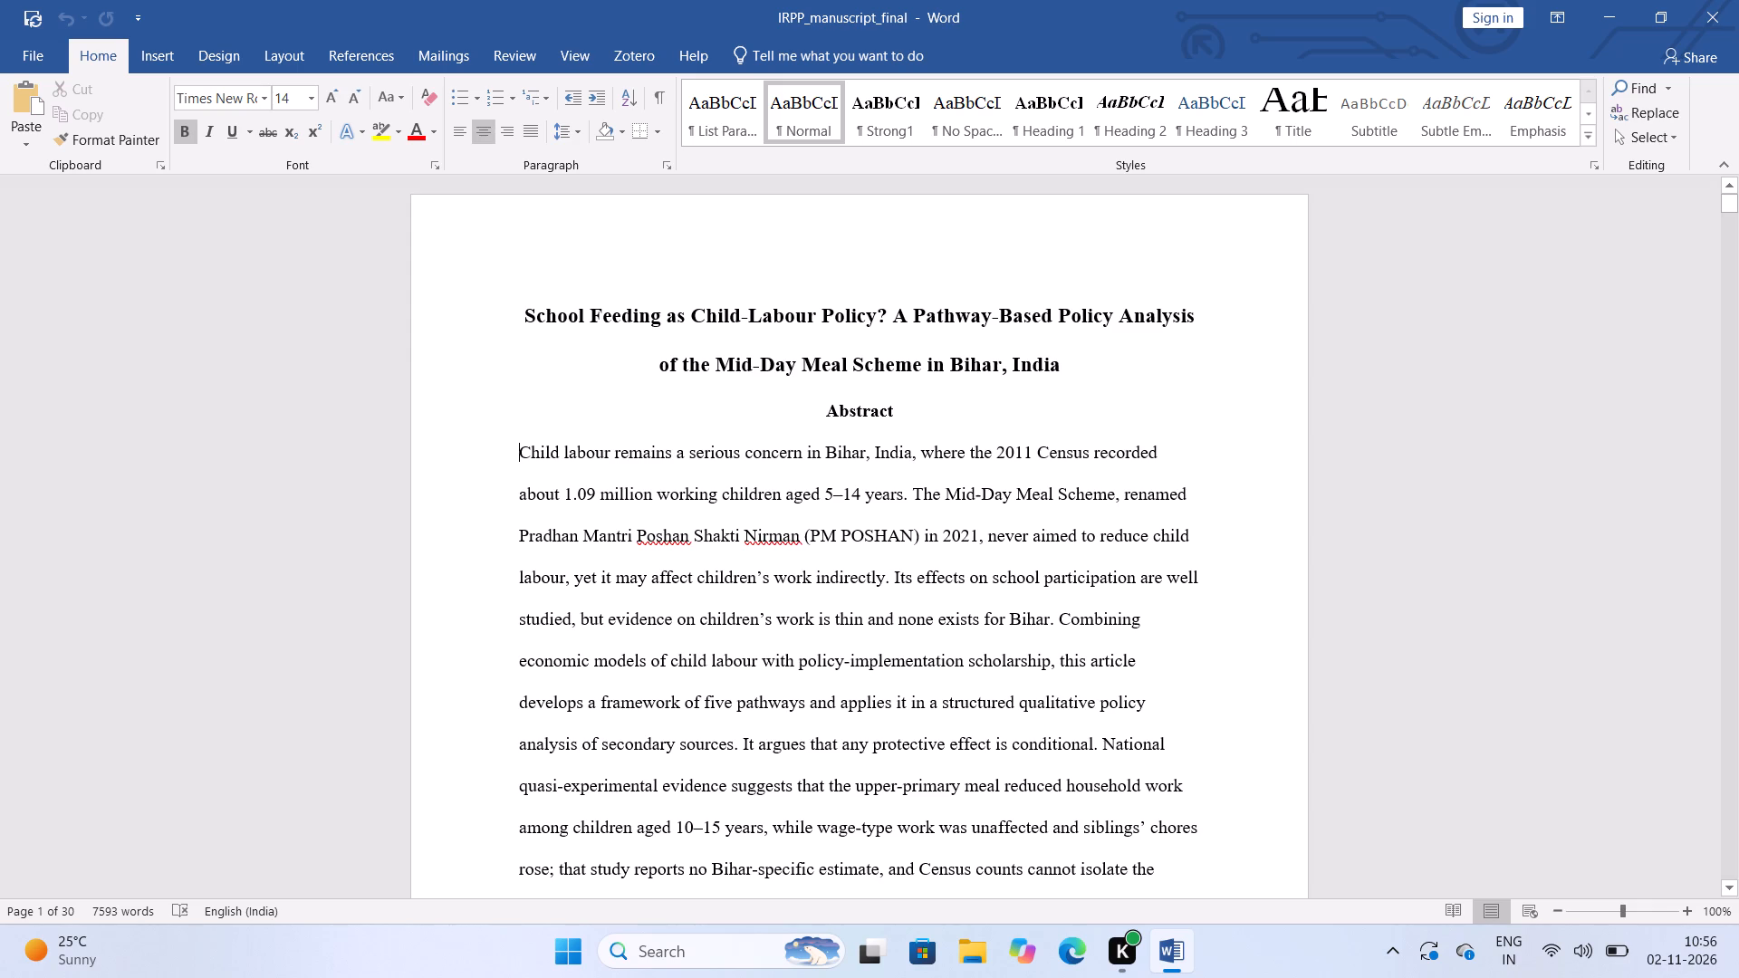
pyautogui.moveTo(527, 465); pyautogui.dragTo(931, 840)
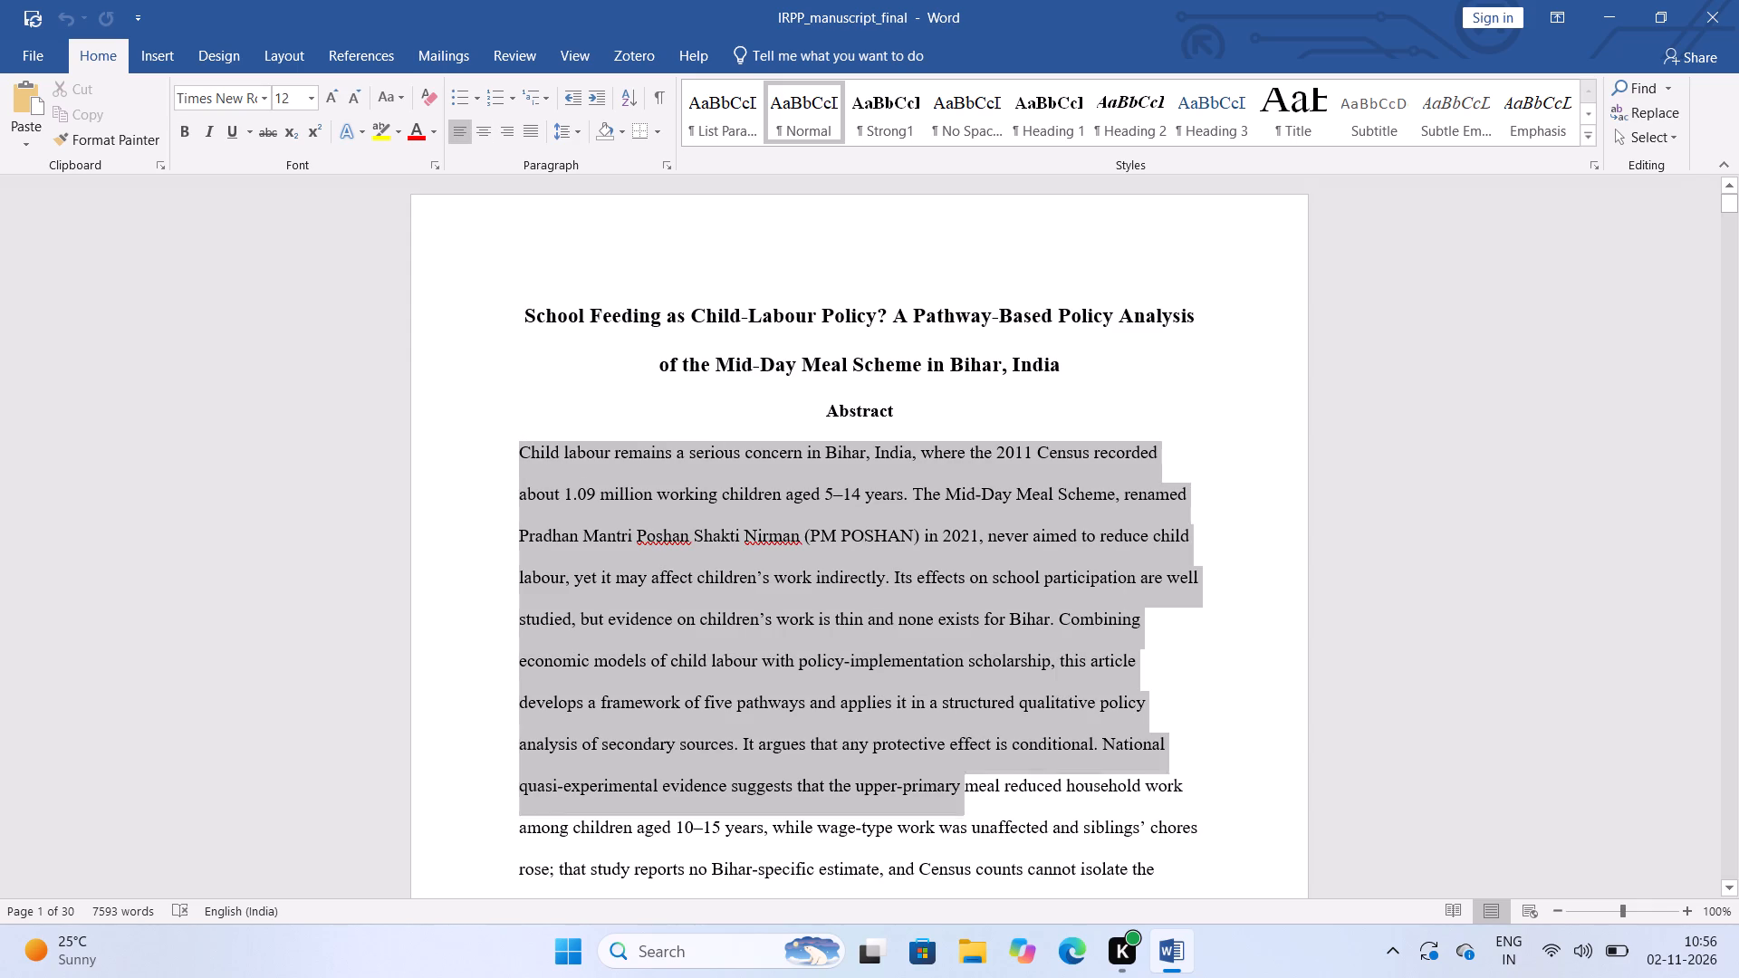
pyautogui.moveTo(931, 840); pyautogui.dragTo(973, 961)
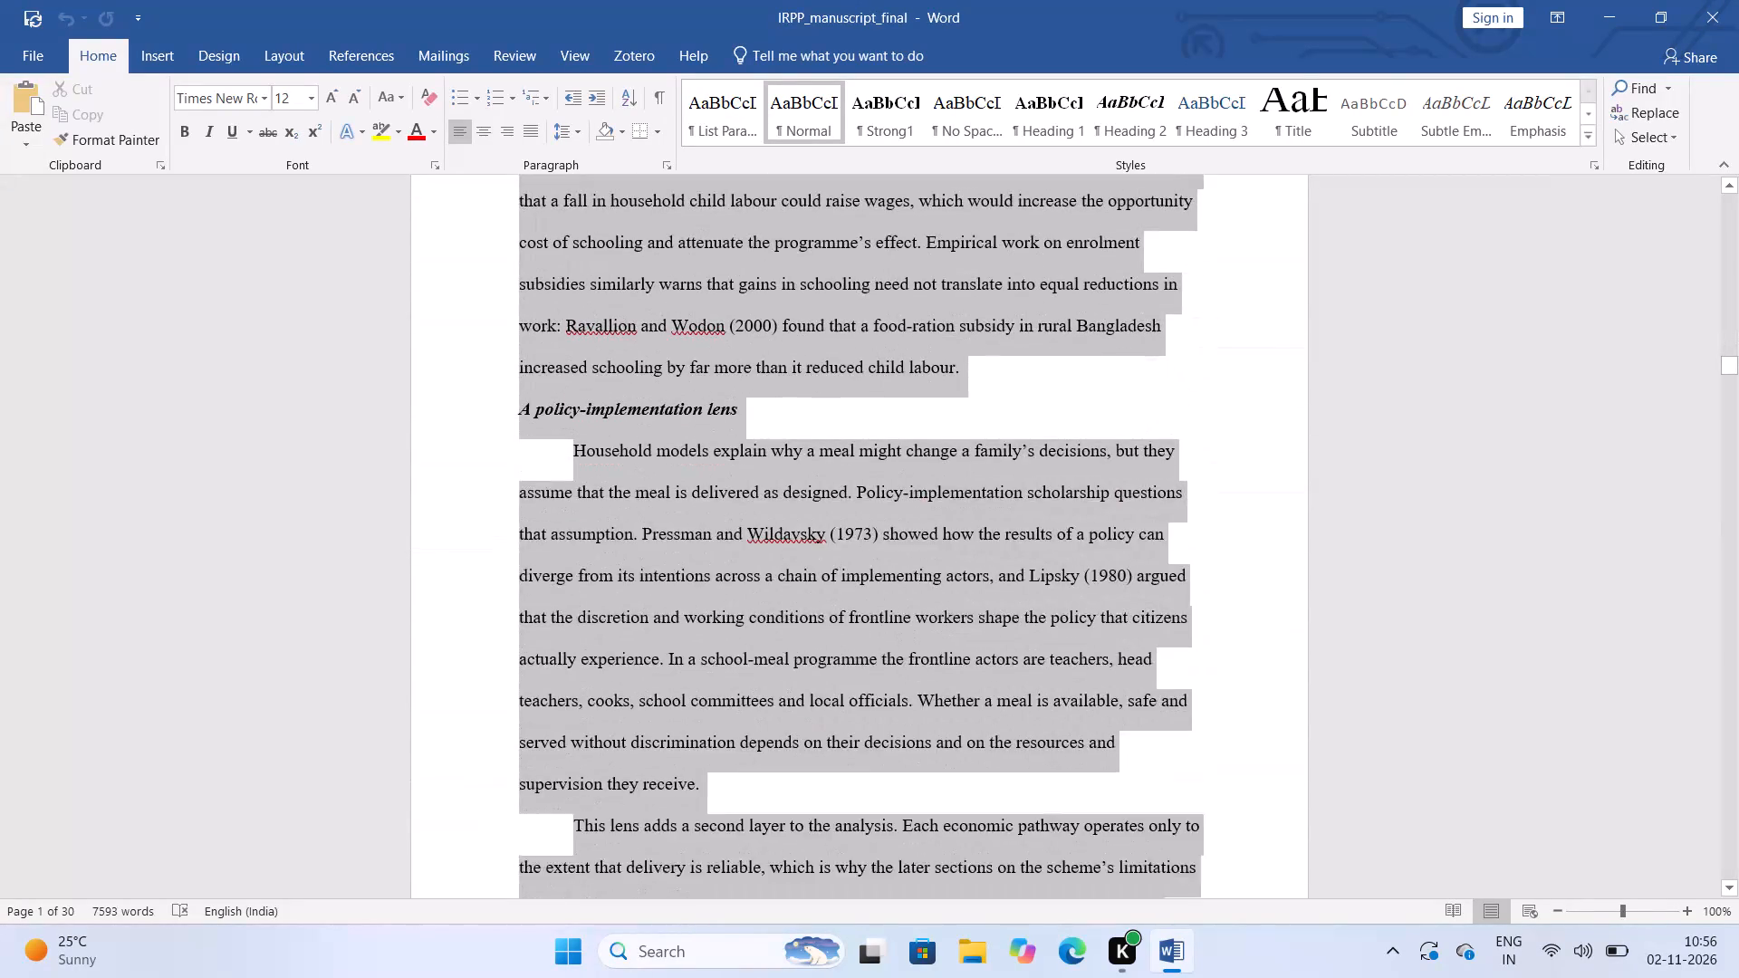
pyautogui.moveTo(973, 961); pyautogui.dragTo(1023, 977)
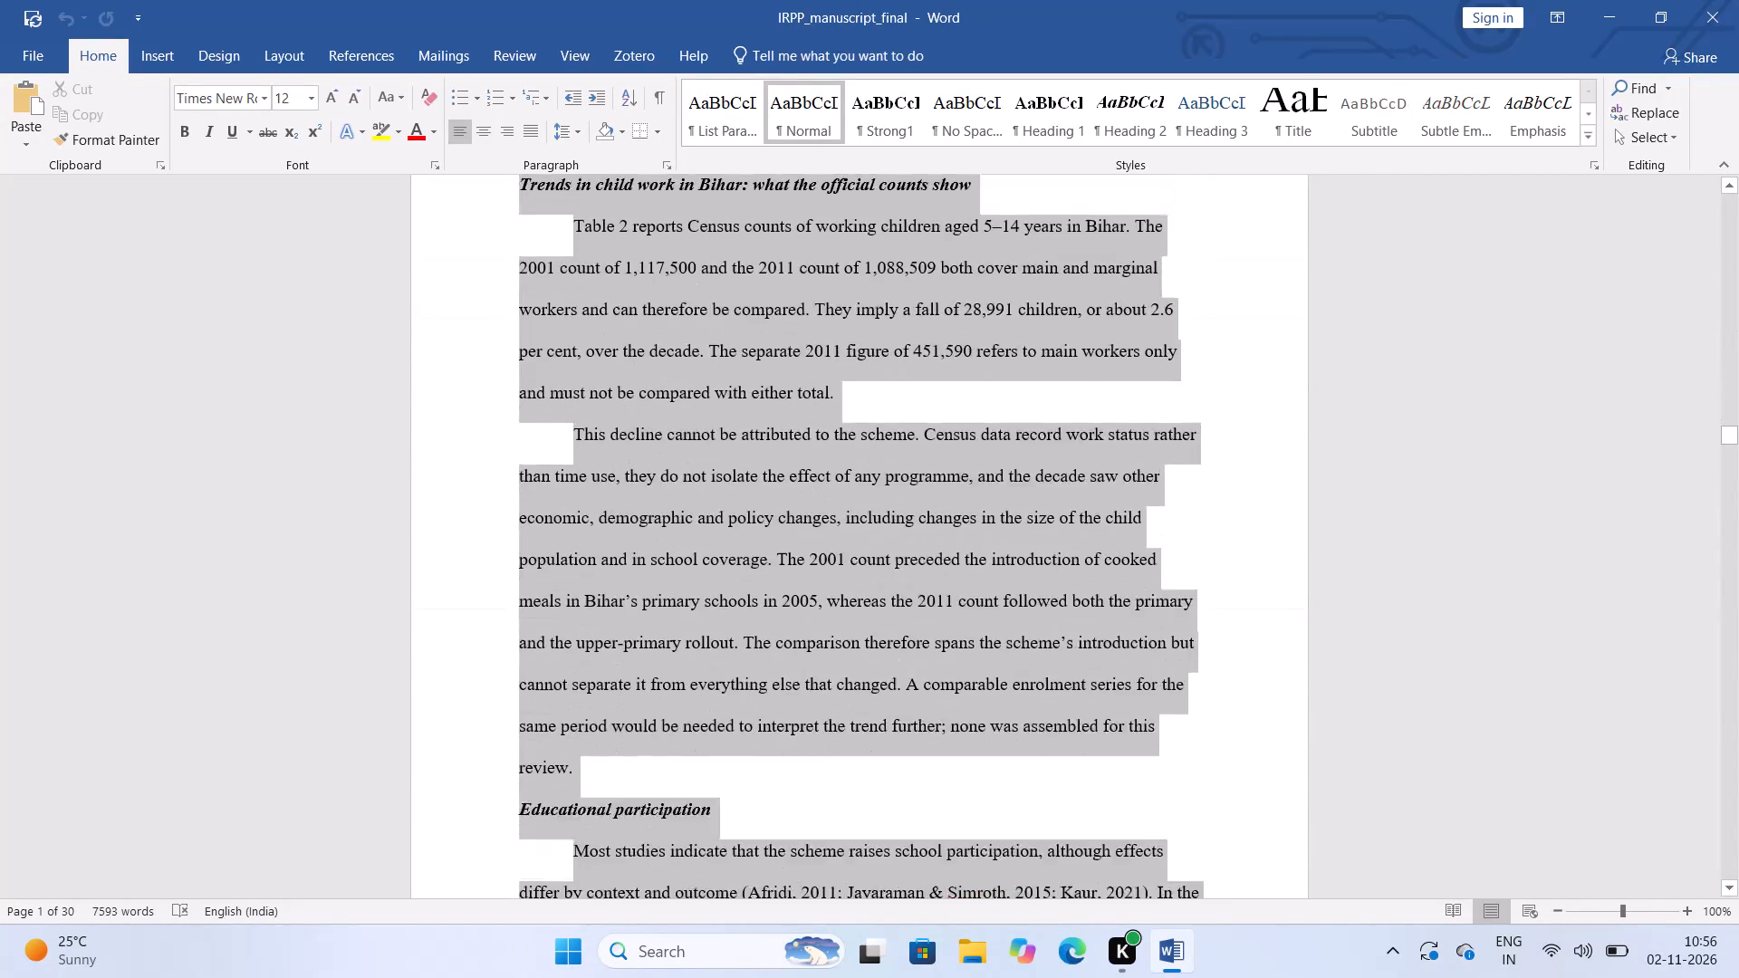
pyautogui.moveTo(1023, 977); pyautogui.dragTo(1297, 977)
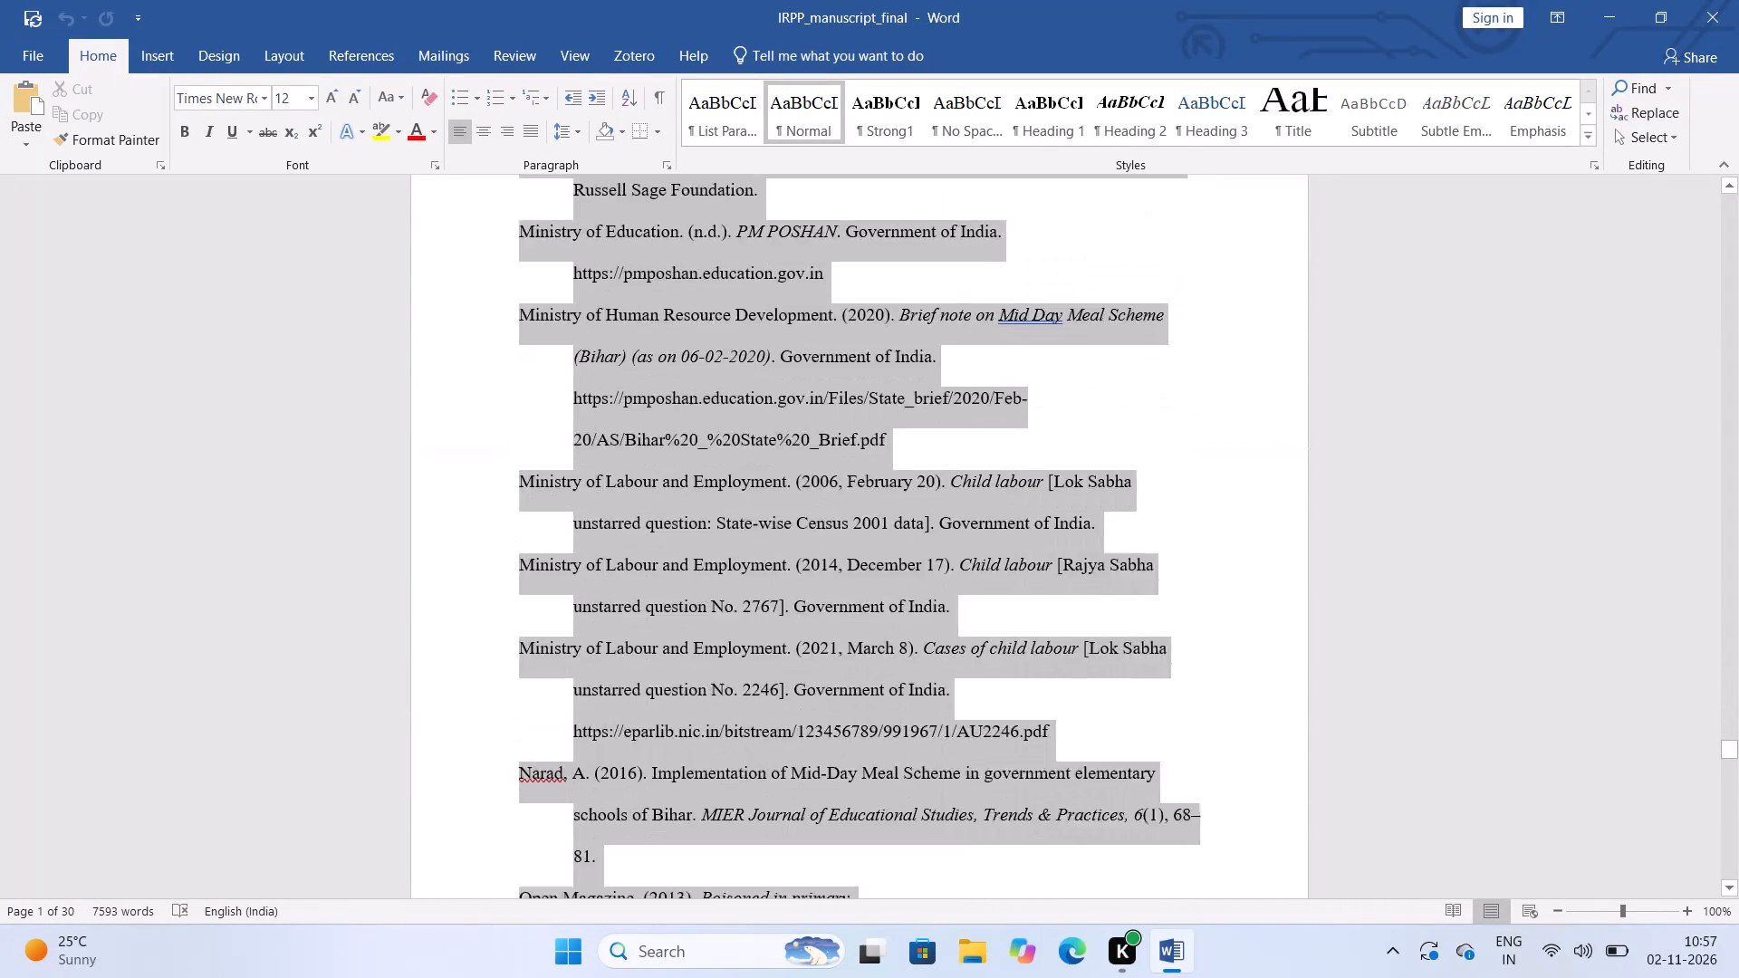
pyautogui.moveTo(1297, 977); pyautogui.dragTo(1319, 977)
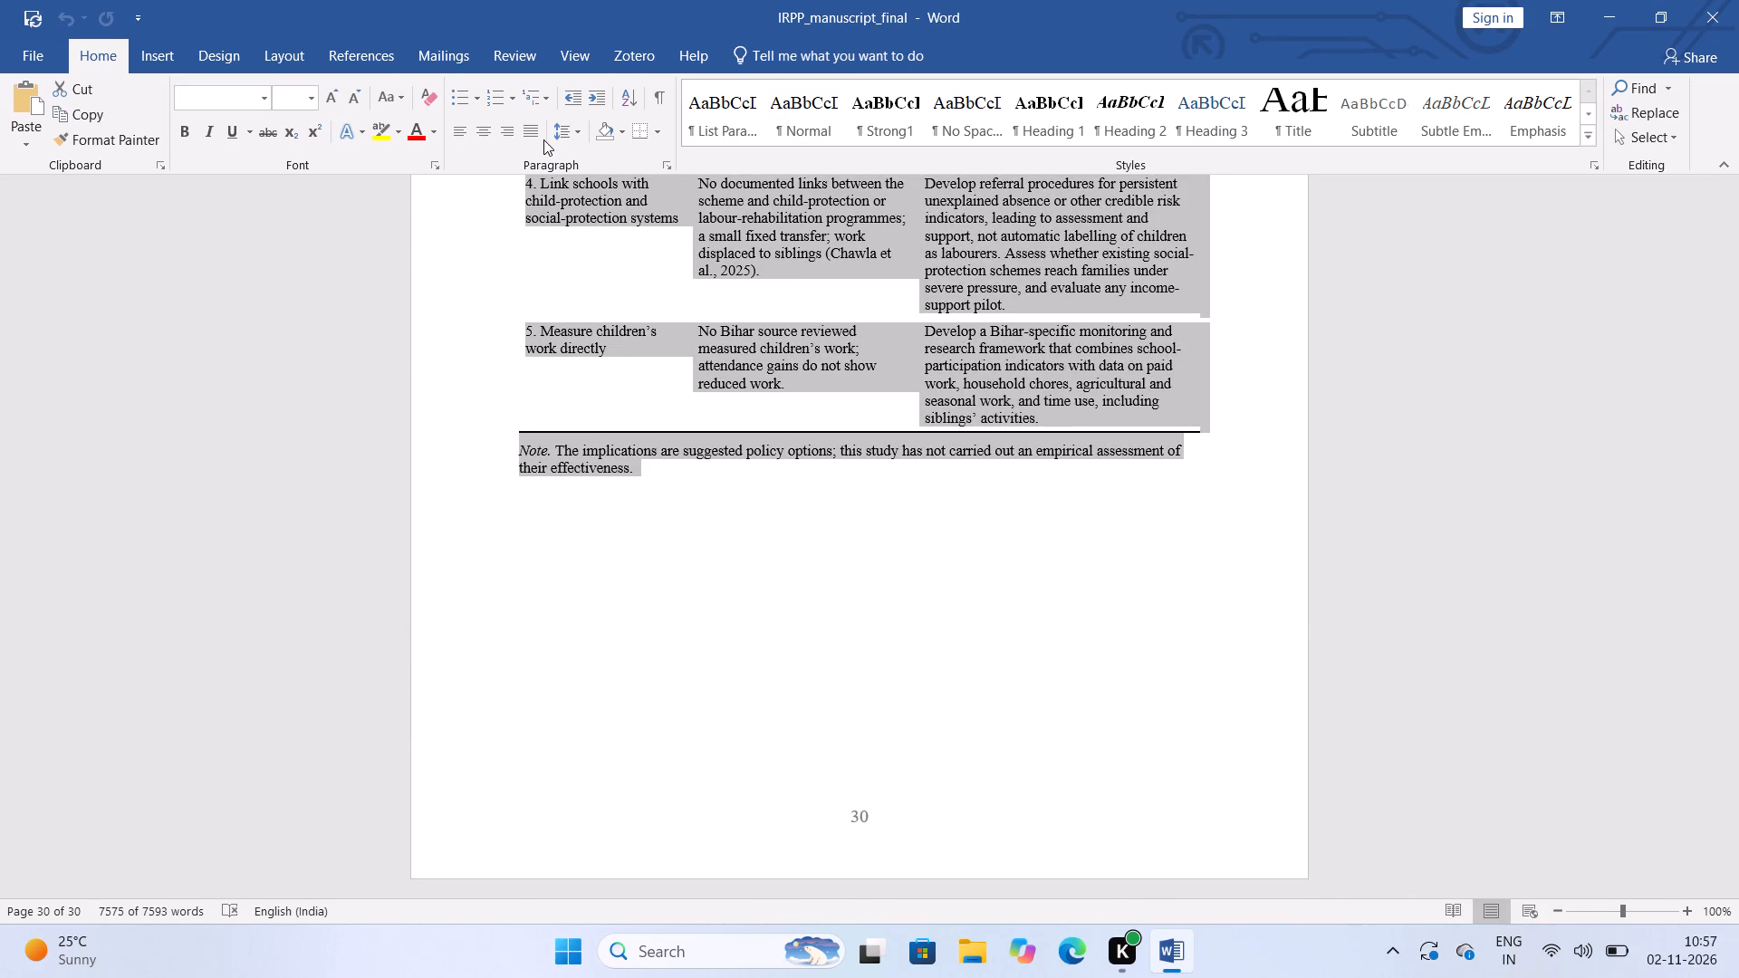
pyautogui.click(533, 135)
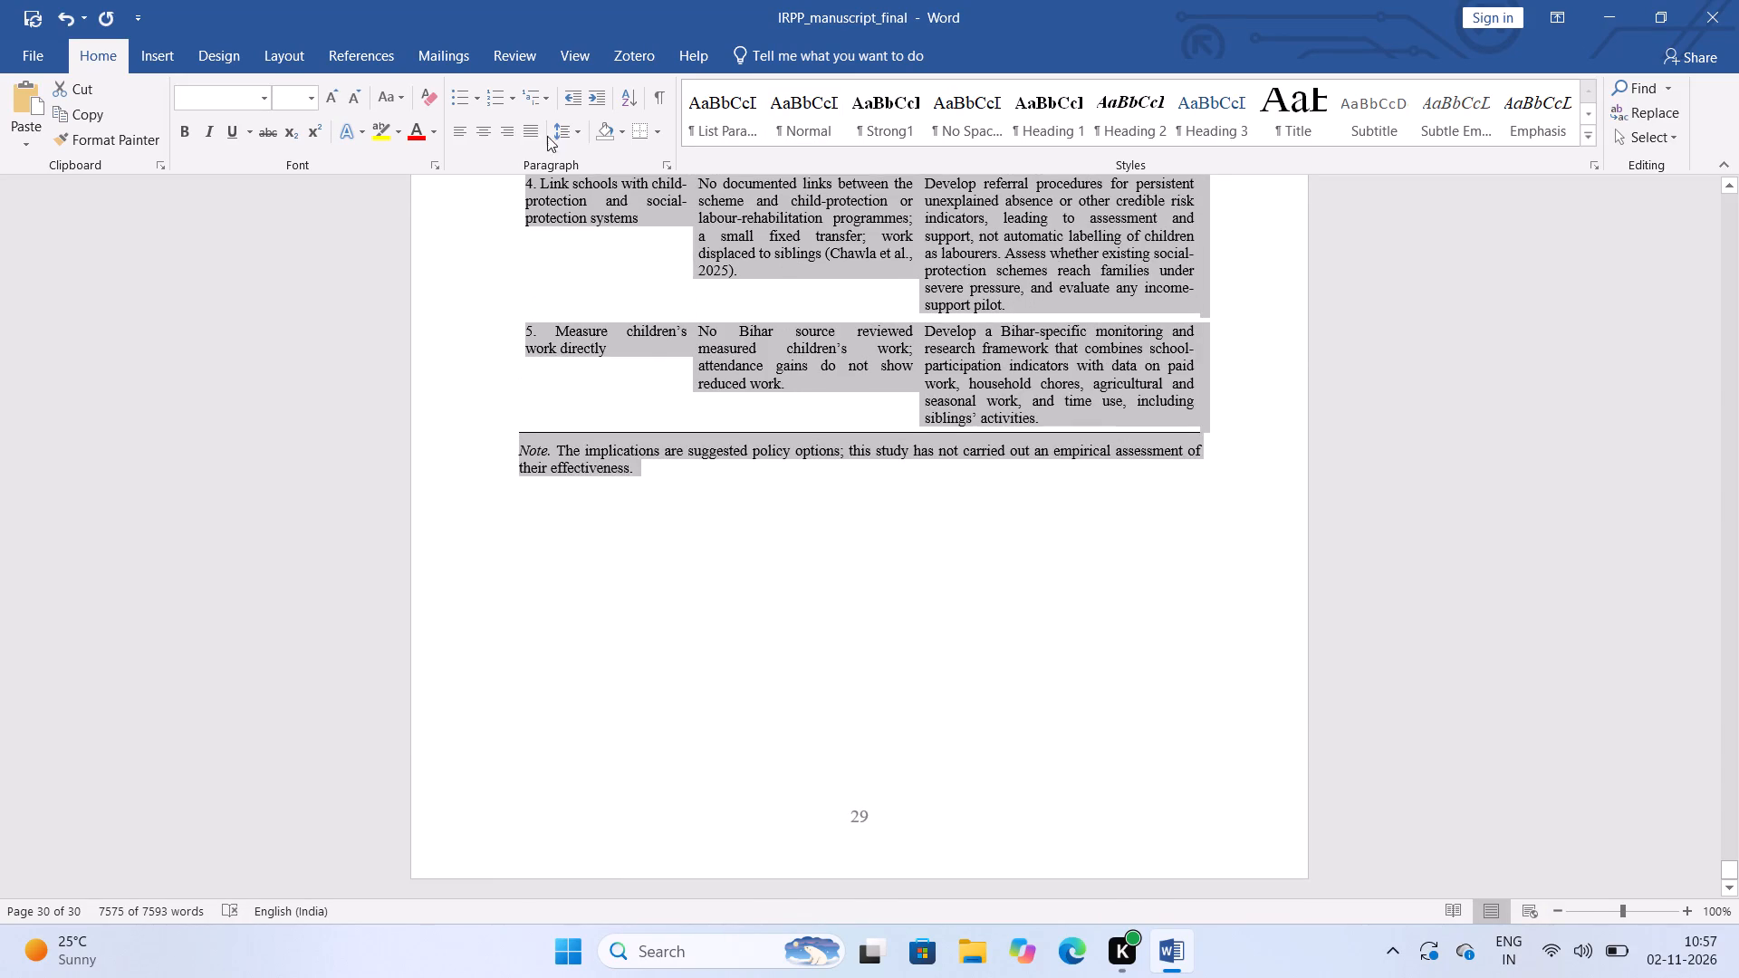
pyautogui.click(537, 130)
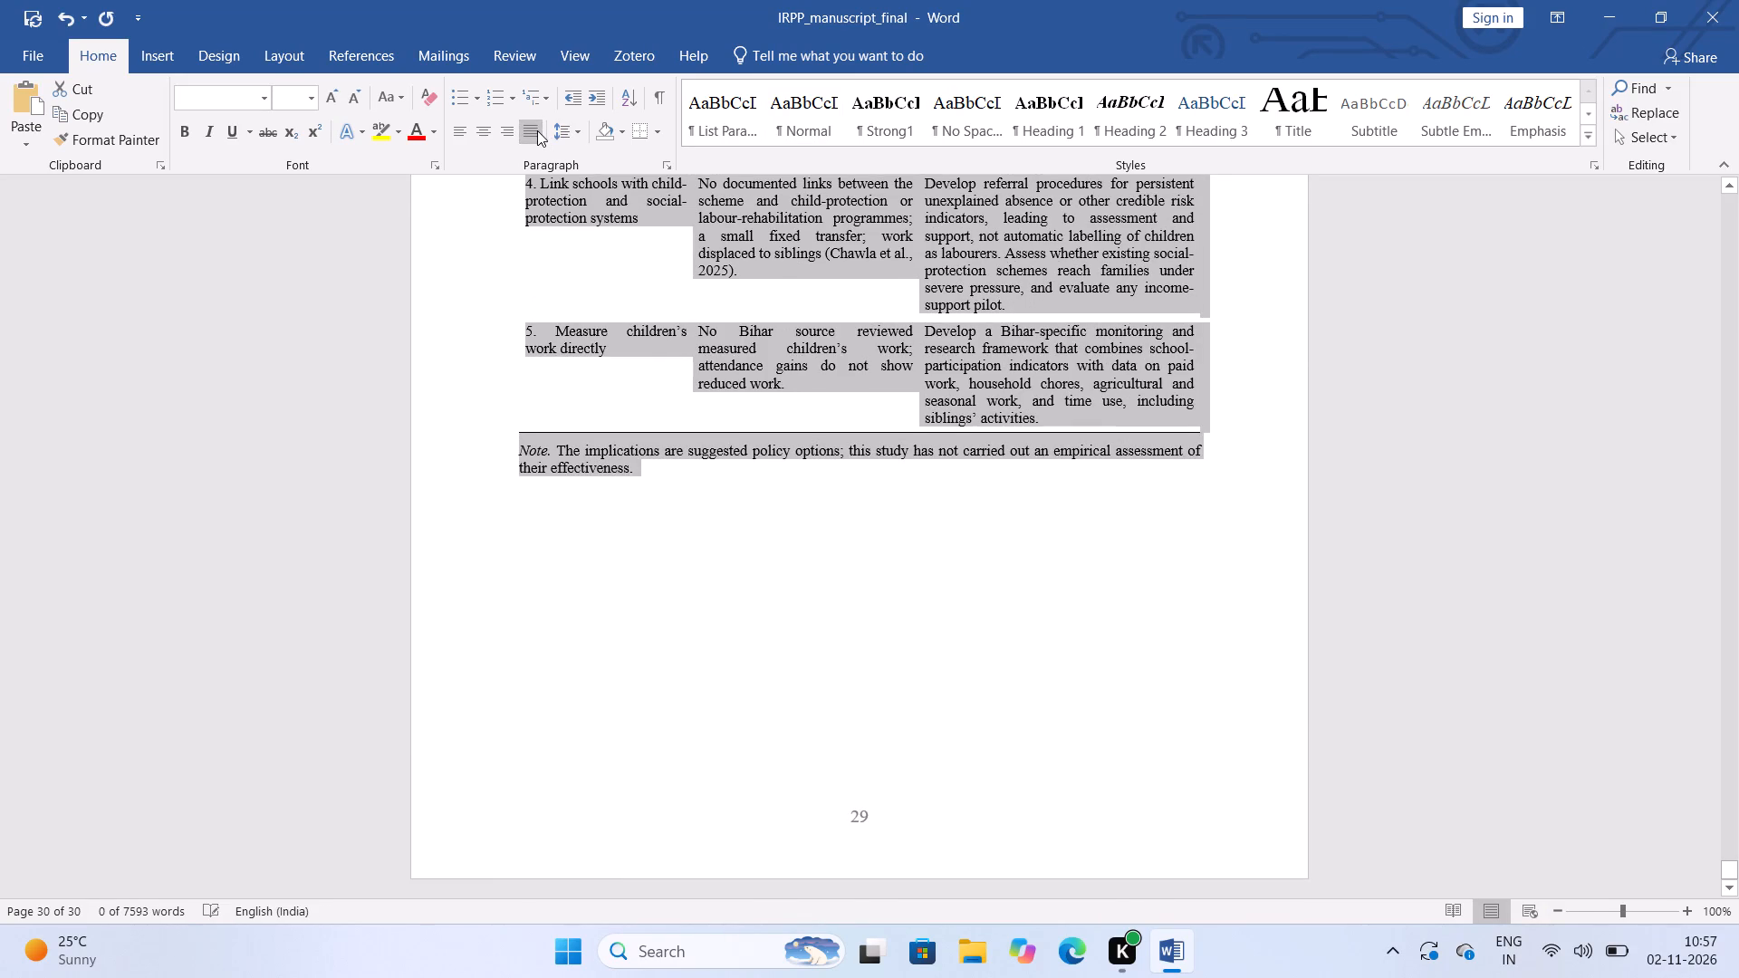
# Set the line spacing of the same text to 1.5, keeping it justified, and clear the selection.
pyautogui.click(572, 138)
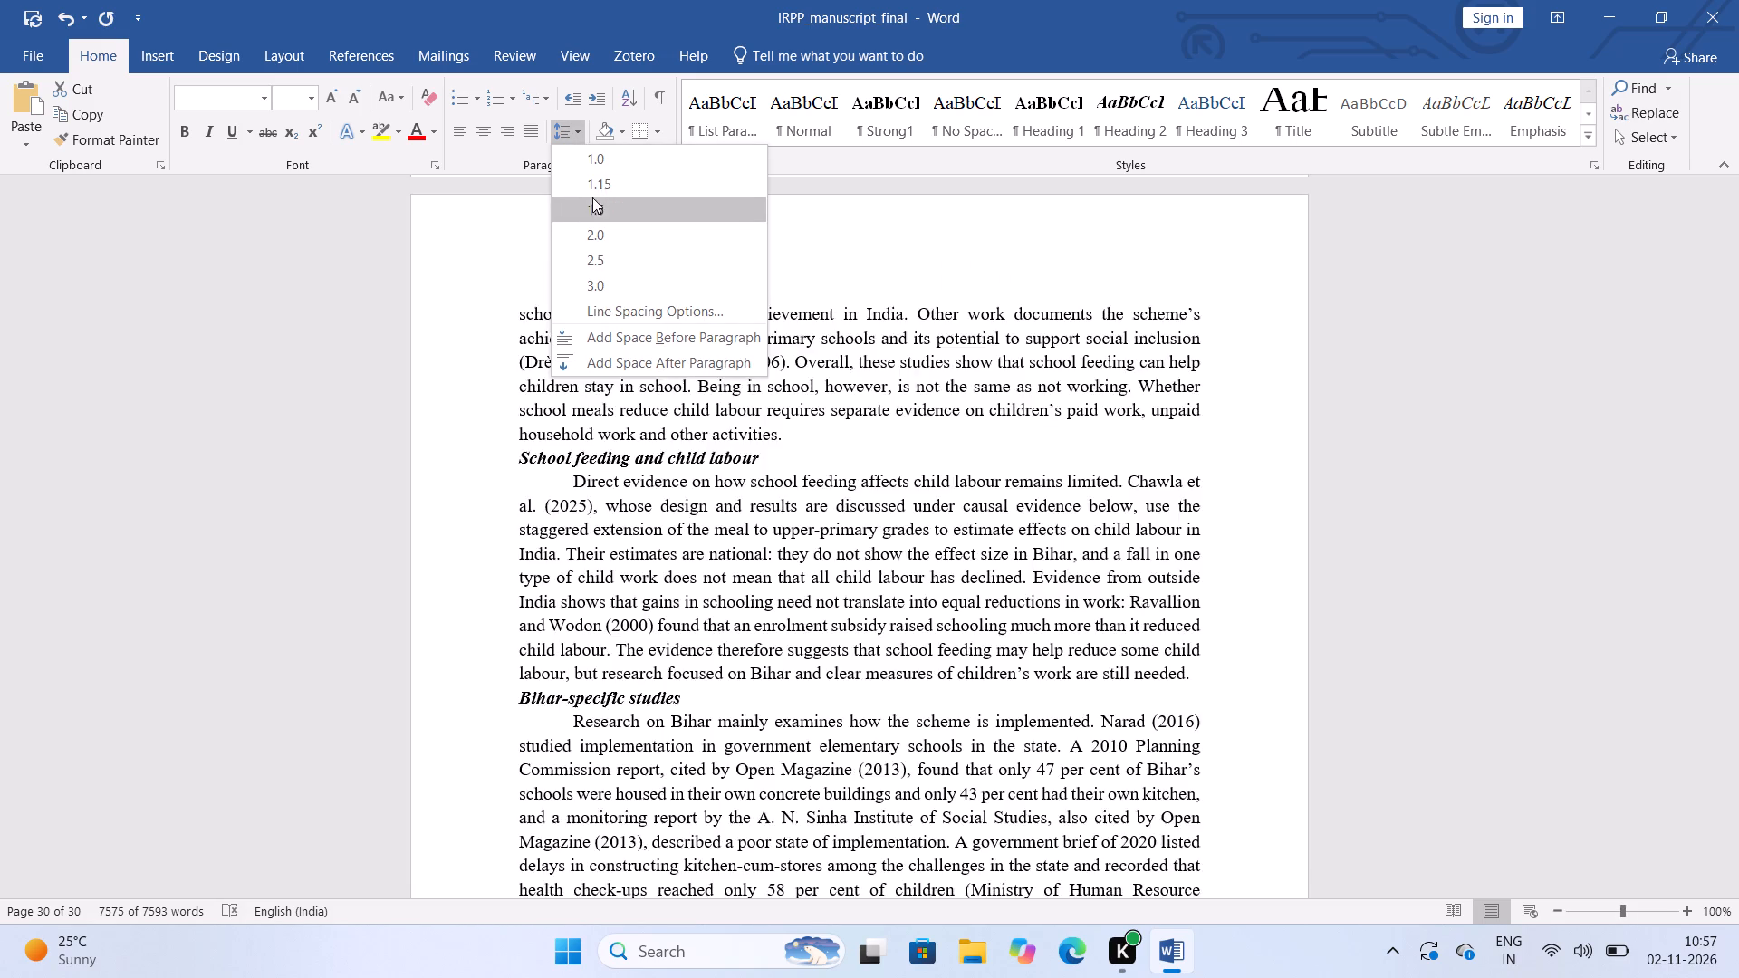
pyautogui.click(587, 204)
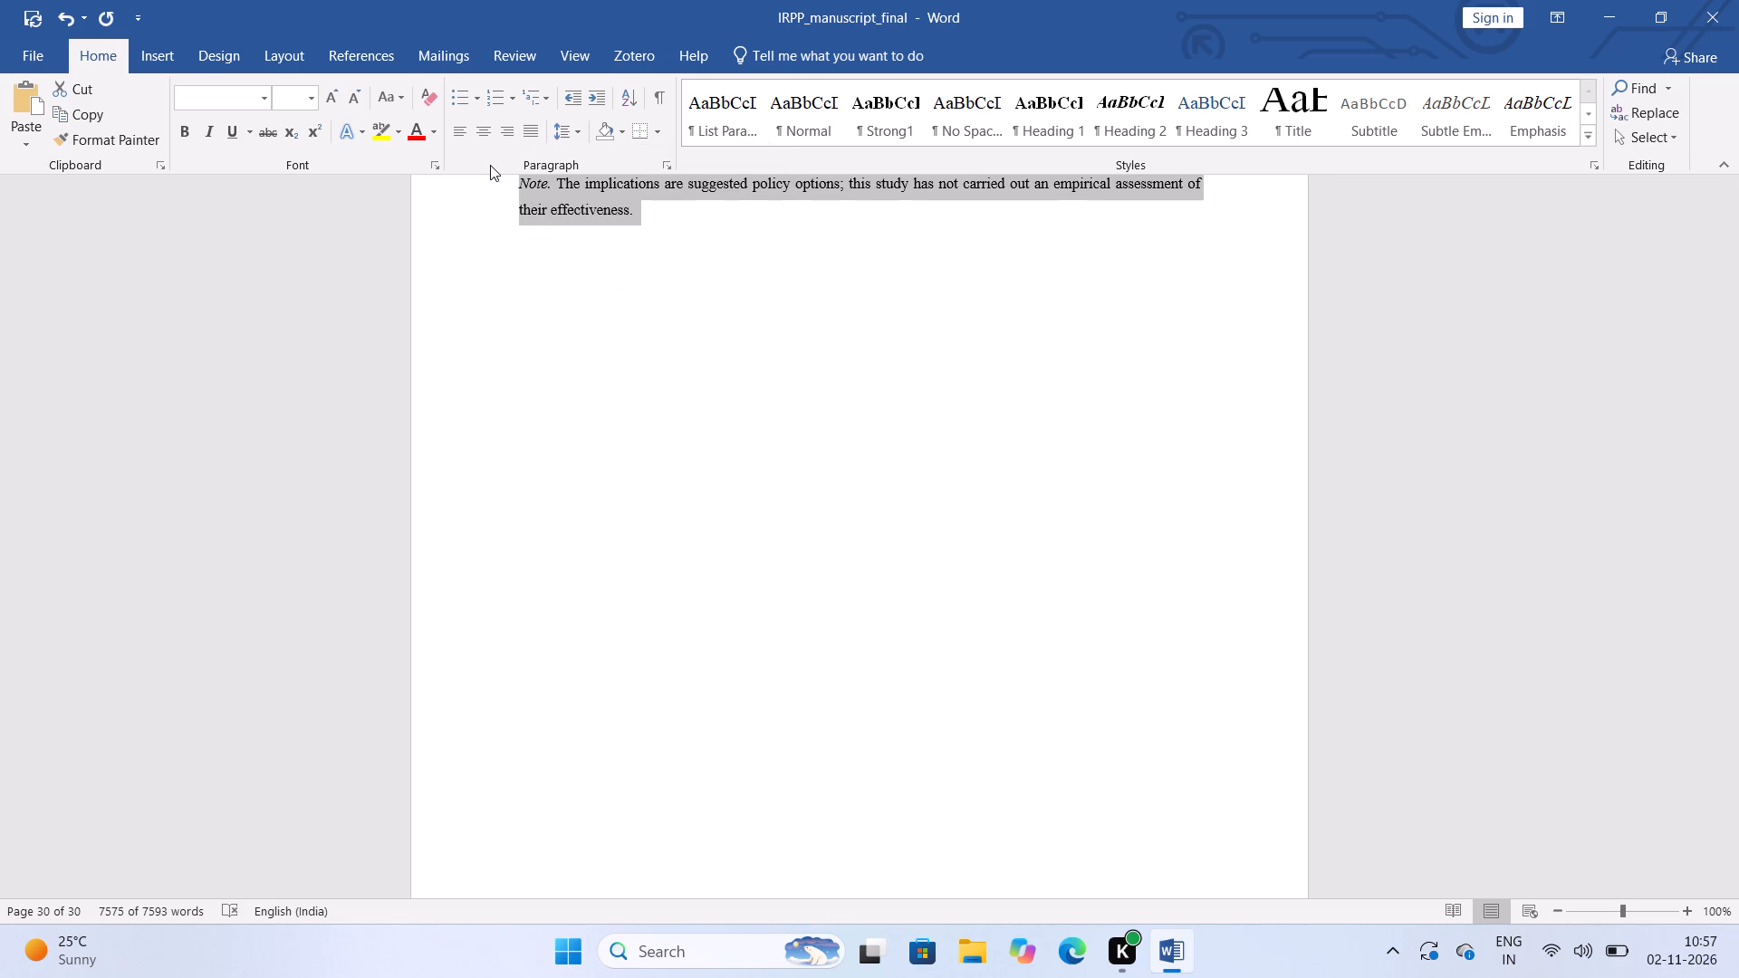
pyautogui.click(529, 134)
pyautogui.click(556, 334)
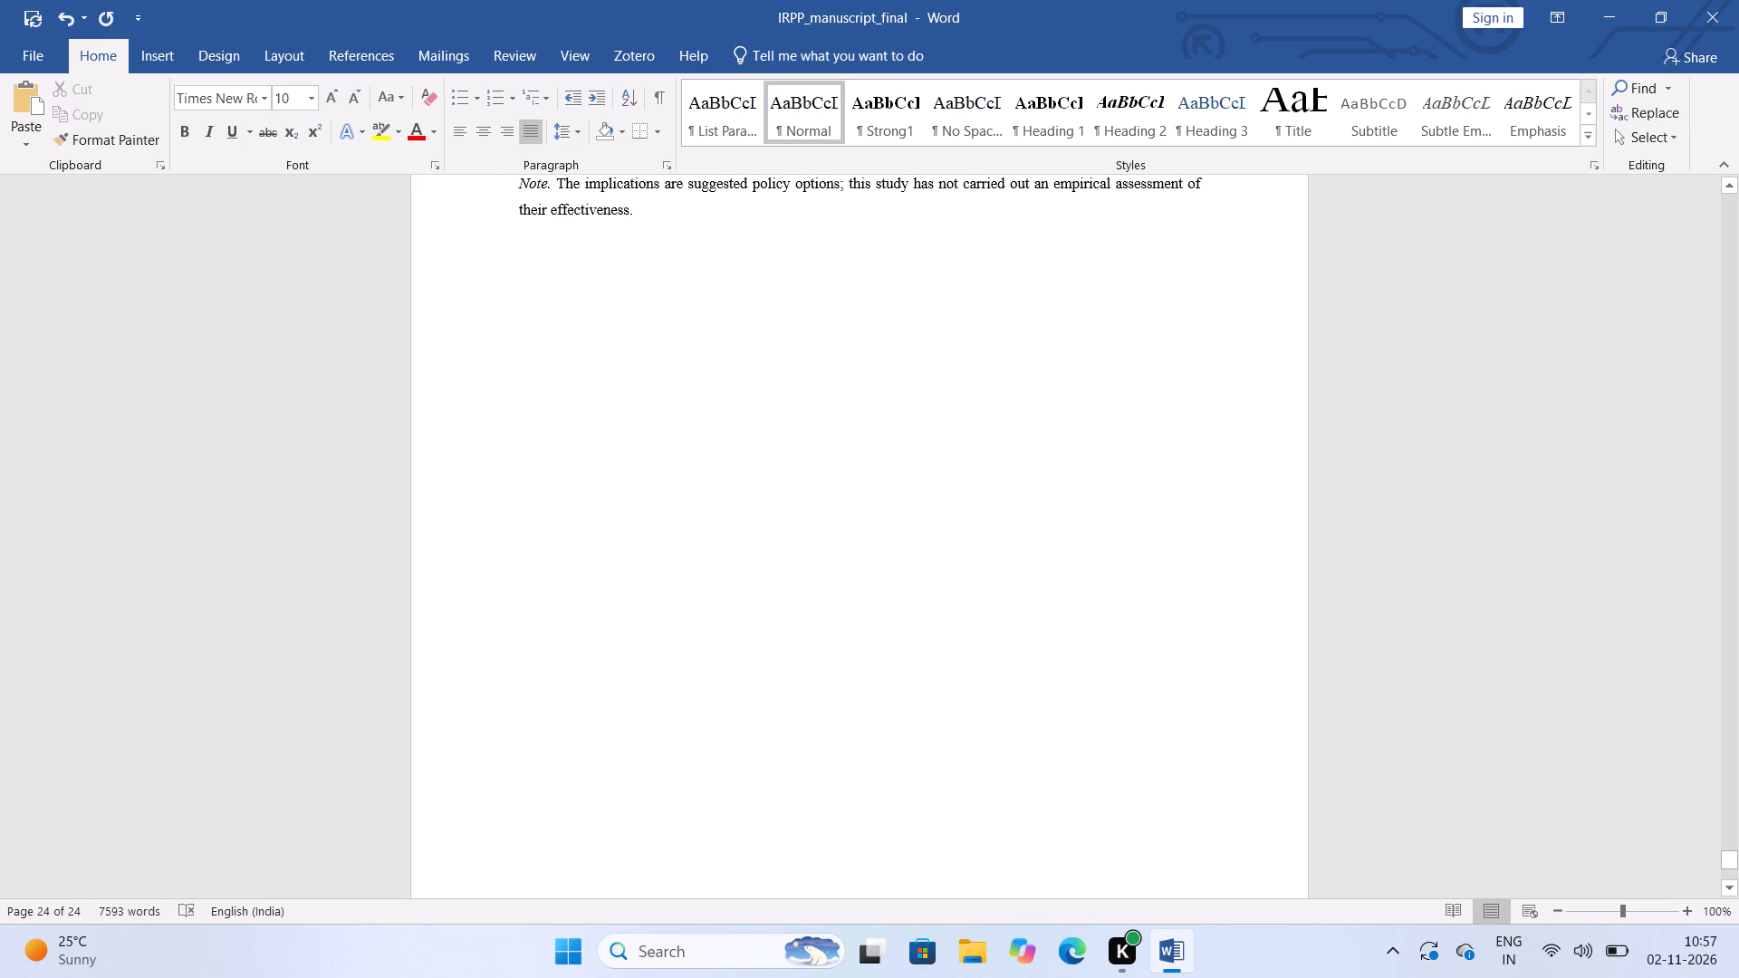
# Look back through the reformatted manuscript from the last page up to the title, examining the layout around the Conclusion.
pyautogui.scroll(13, 536, 266)
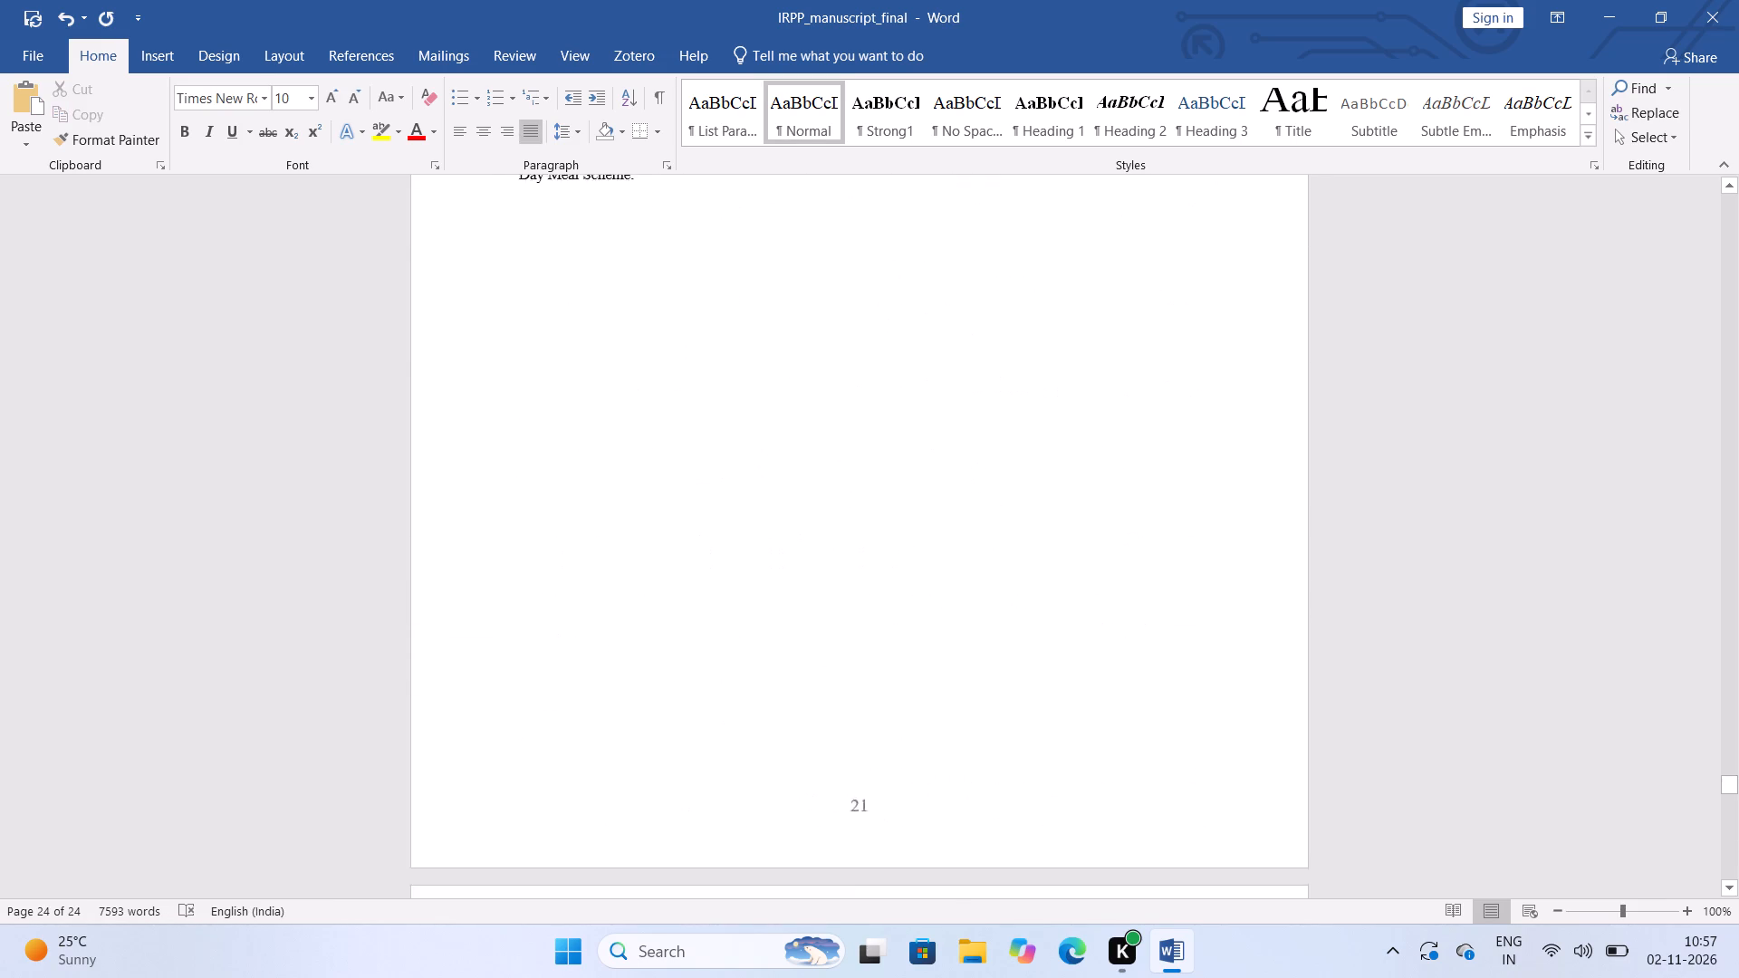
pyautogui.scroll(6, 536, 266)
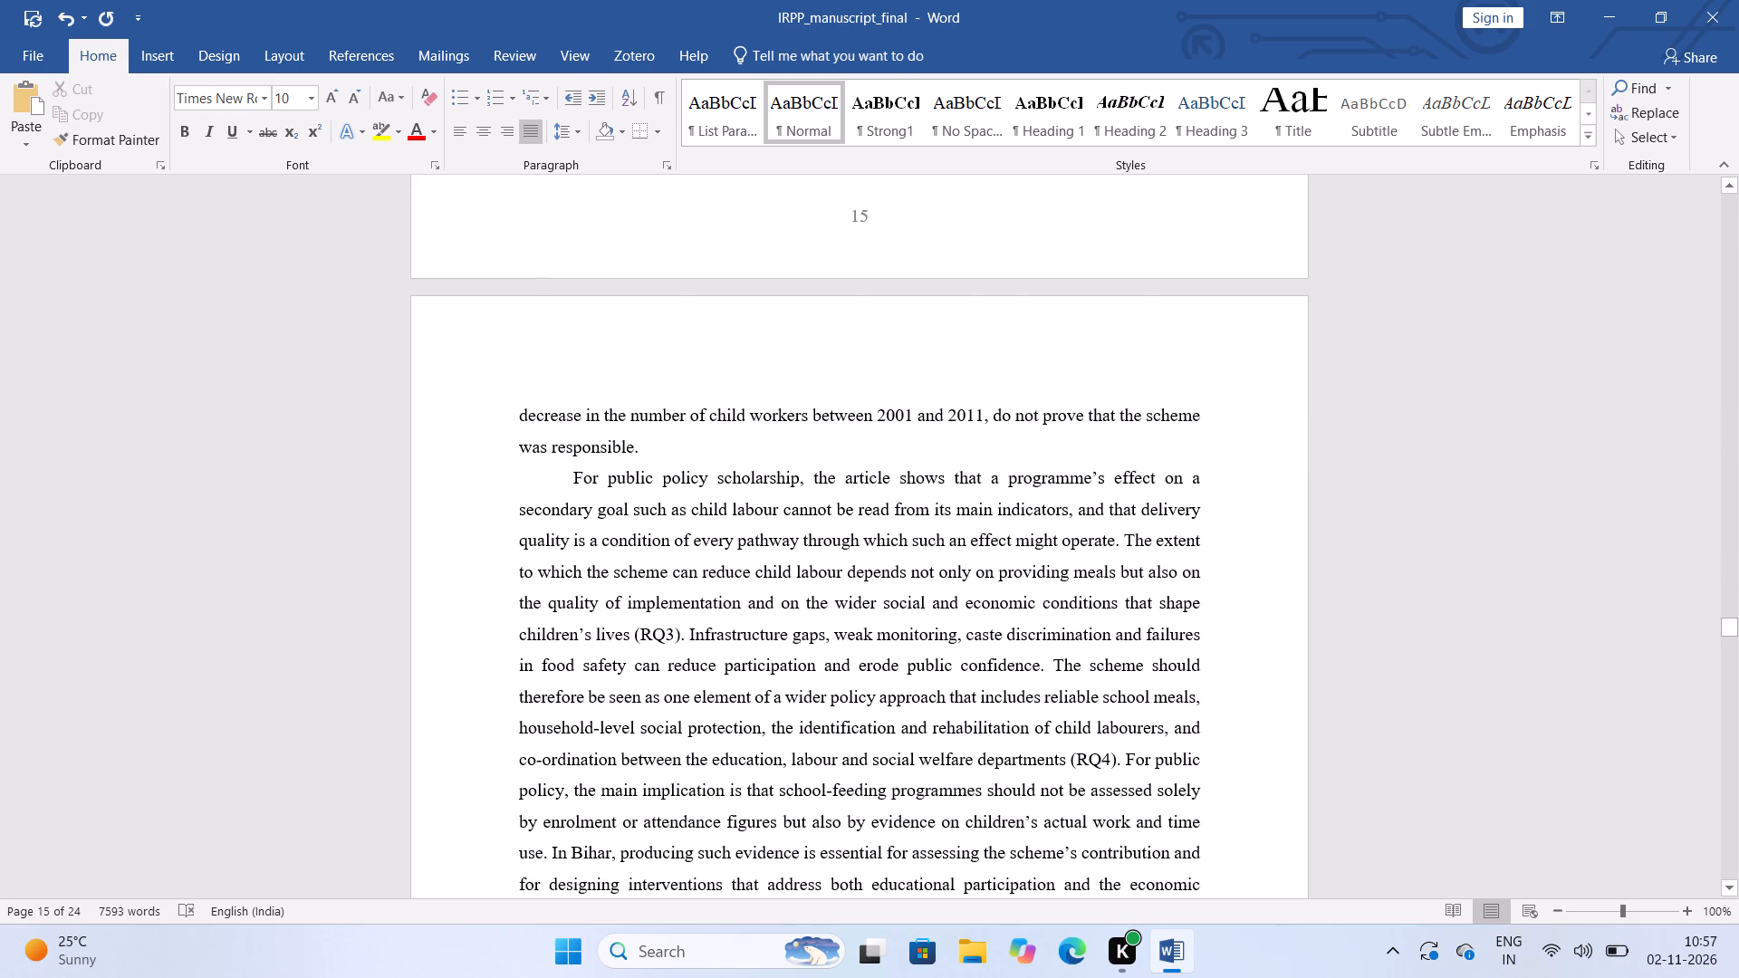
pyautogui.scroll(1, 536, 266)
pyautogui.click(524, 697)
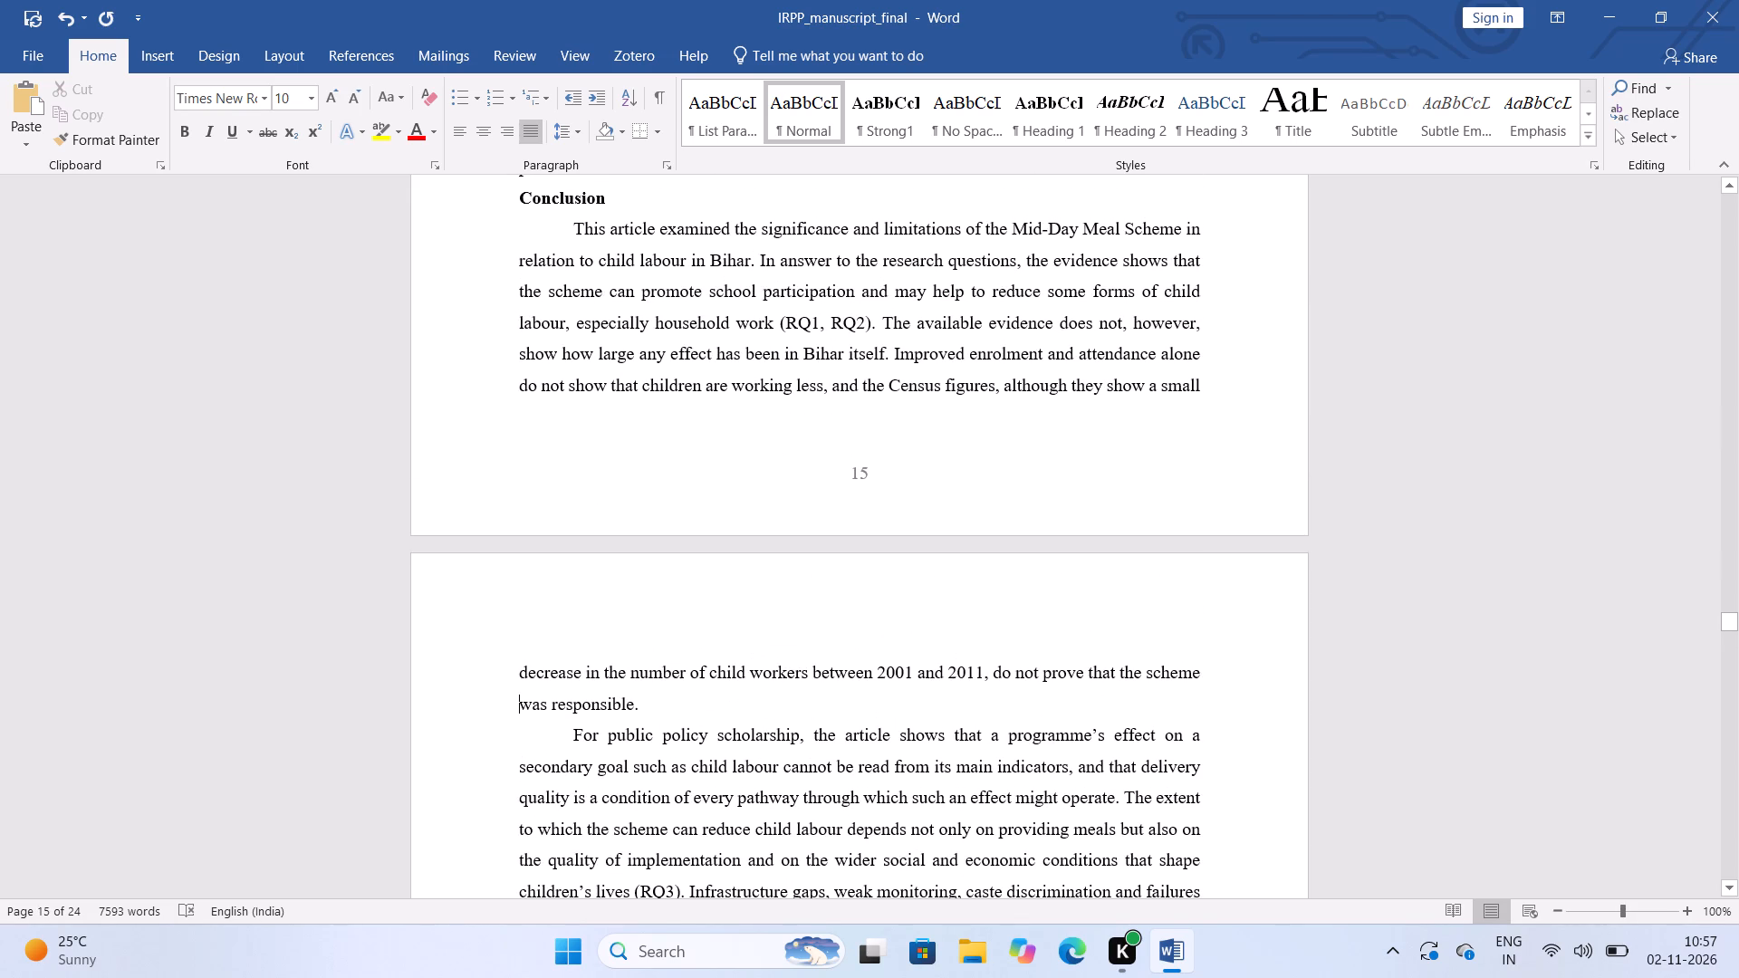
pyautogui.moveTo(524, 697); pyautogui.dragTo(648, 693)
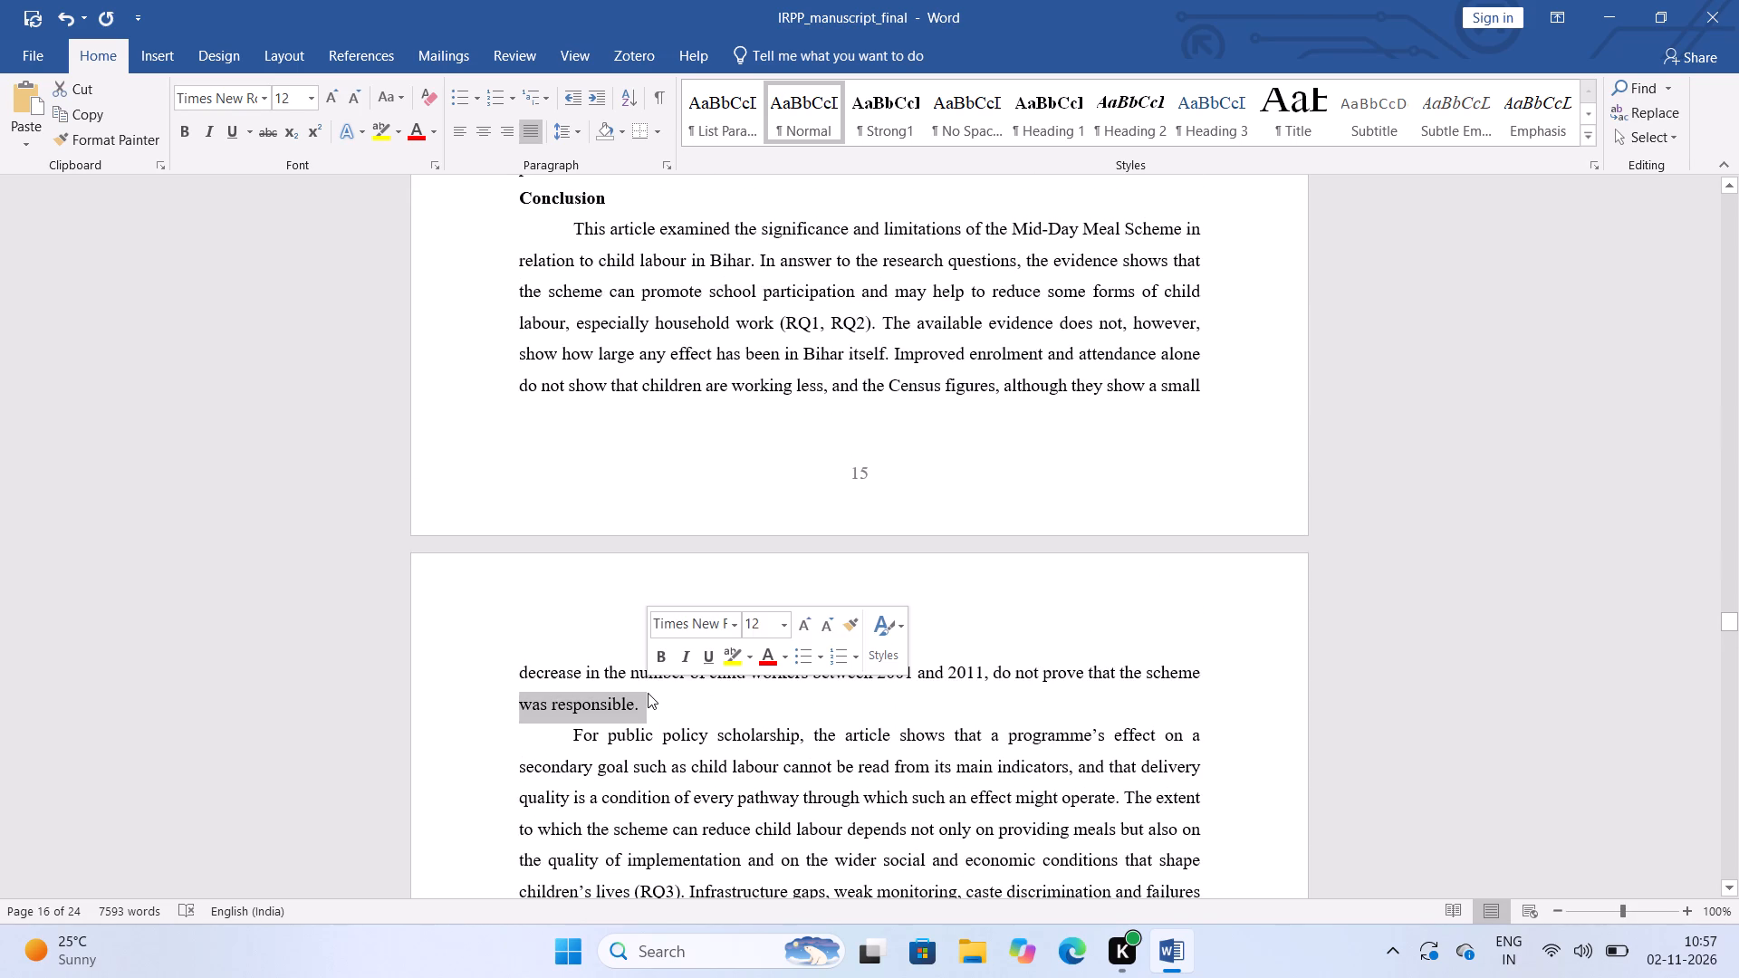
pyautogui.click(552, 641)
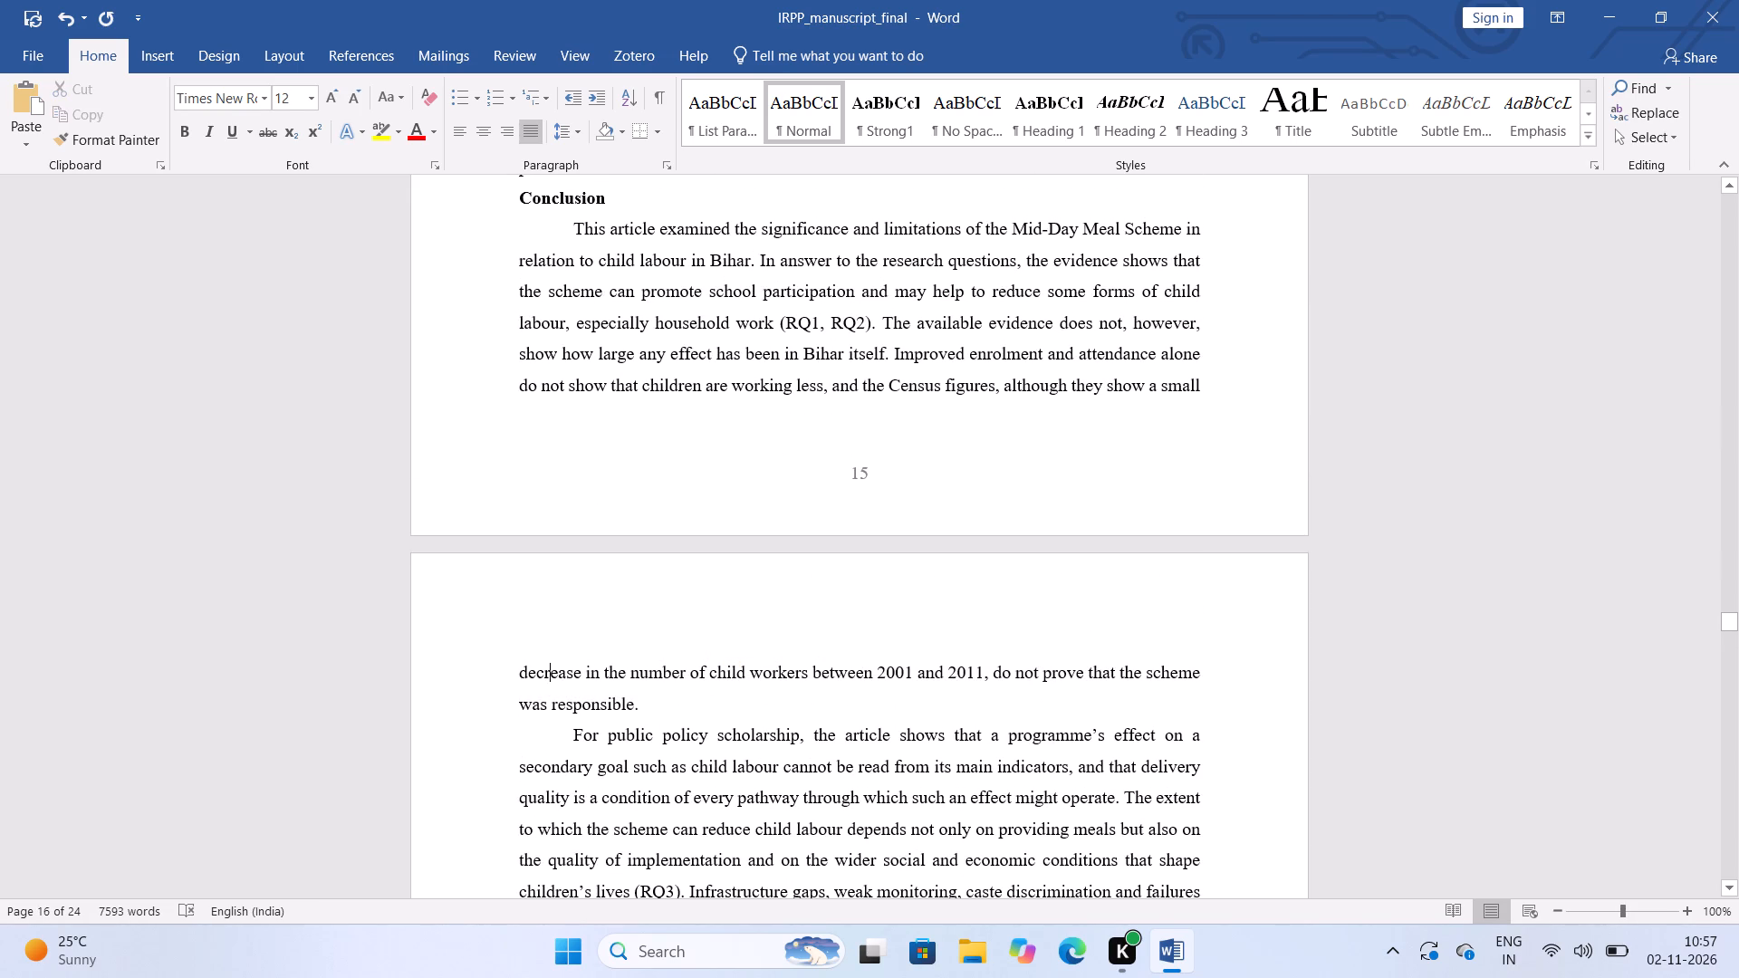
pyautogui.scroll(2, 663, 698)
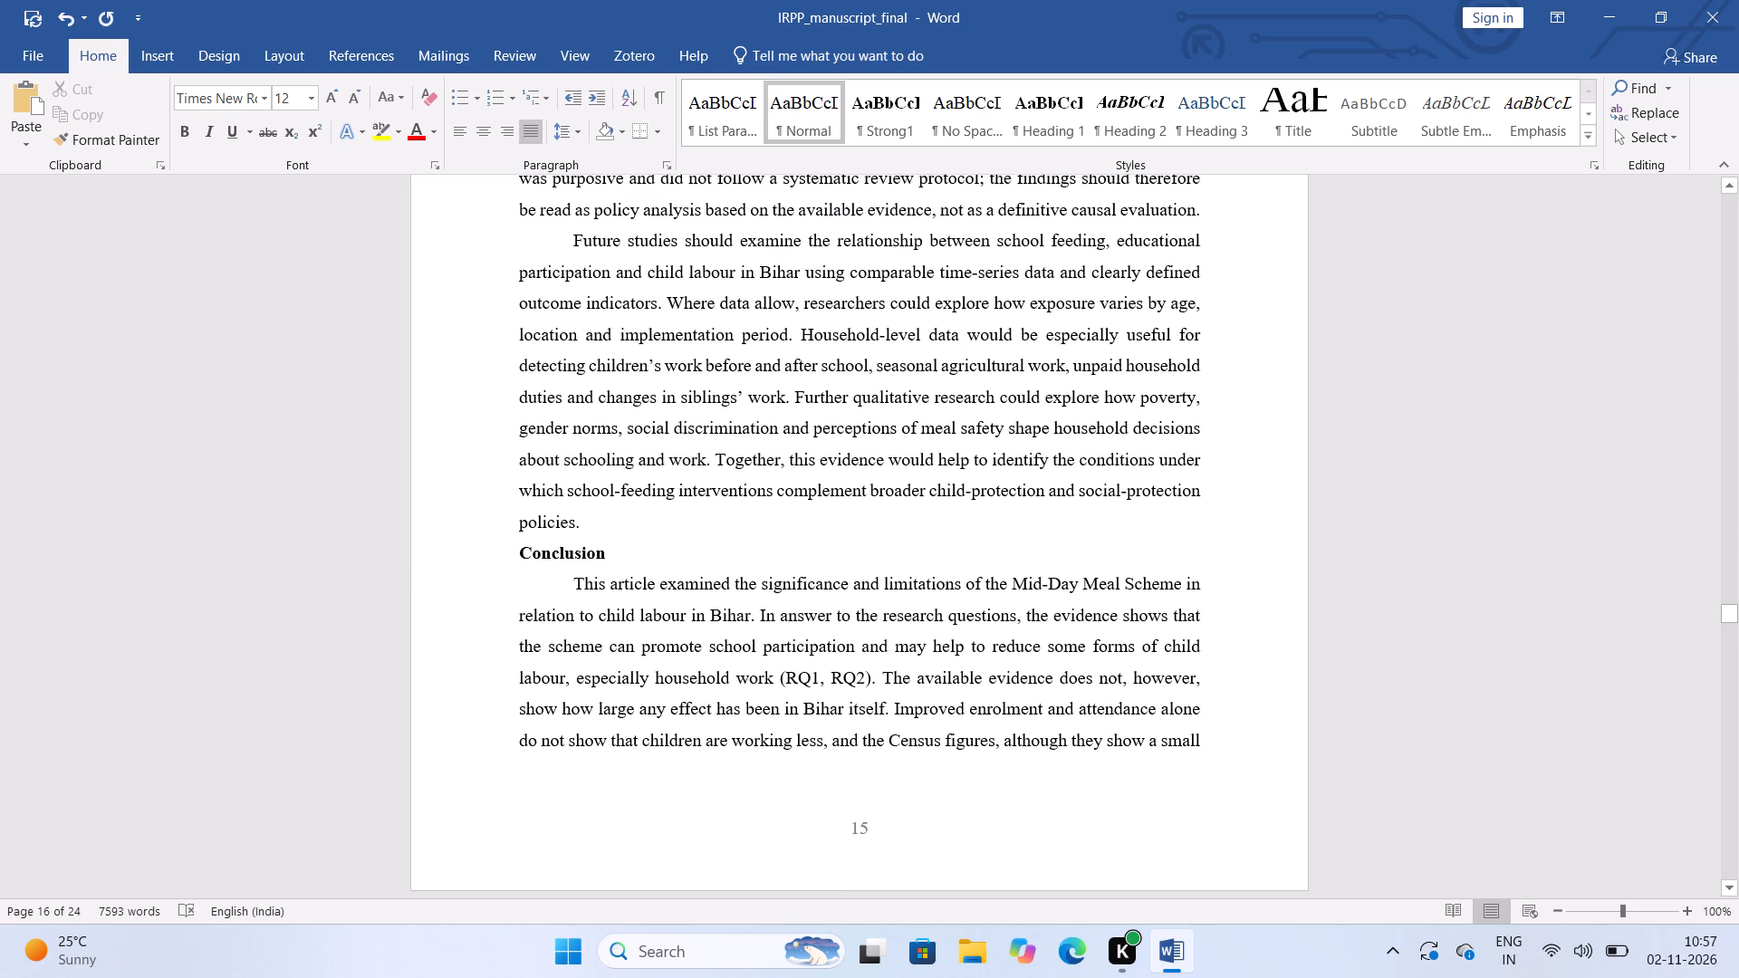
pyautogui.scroll(3, 663, 698)
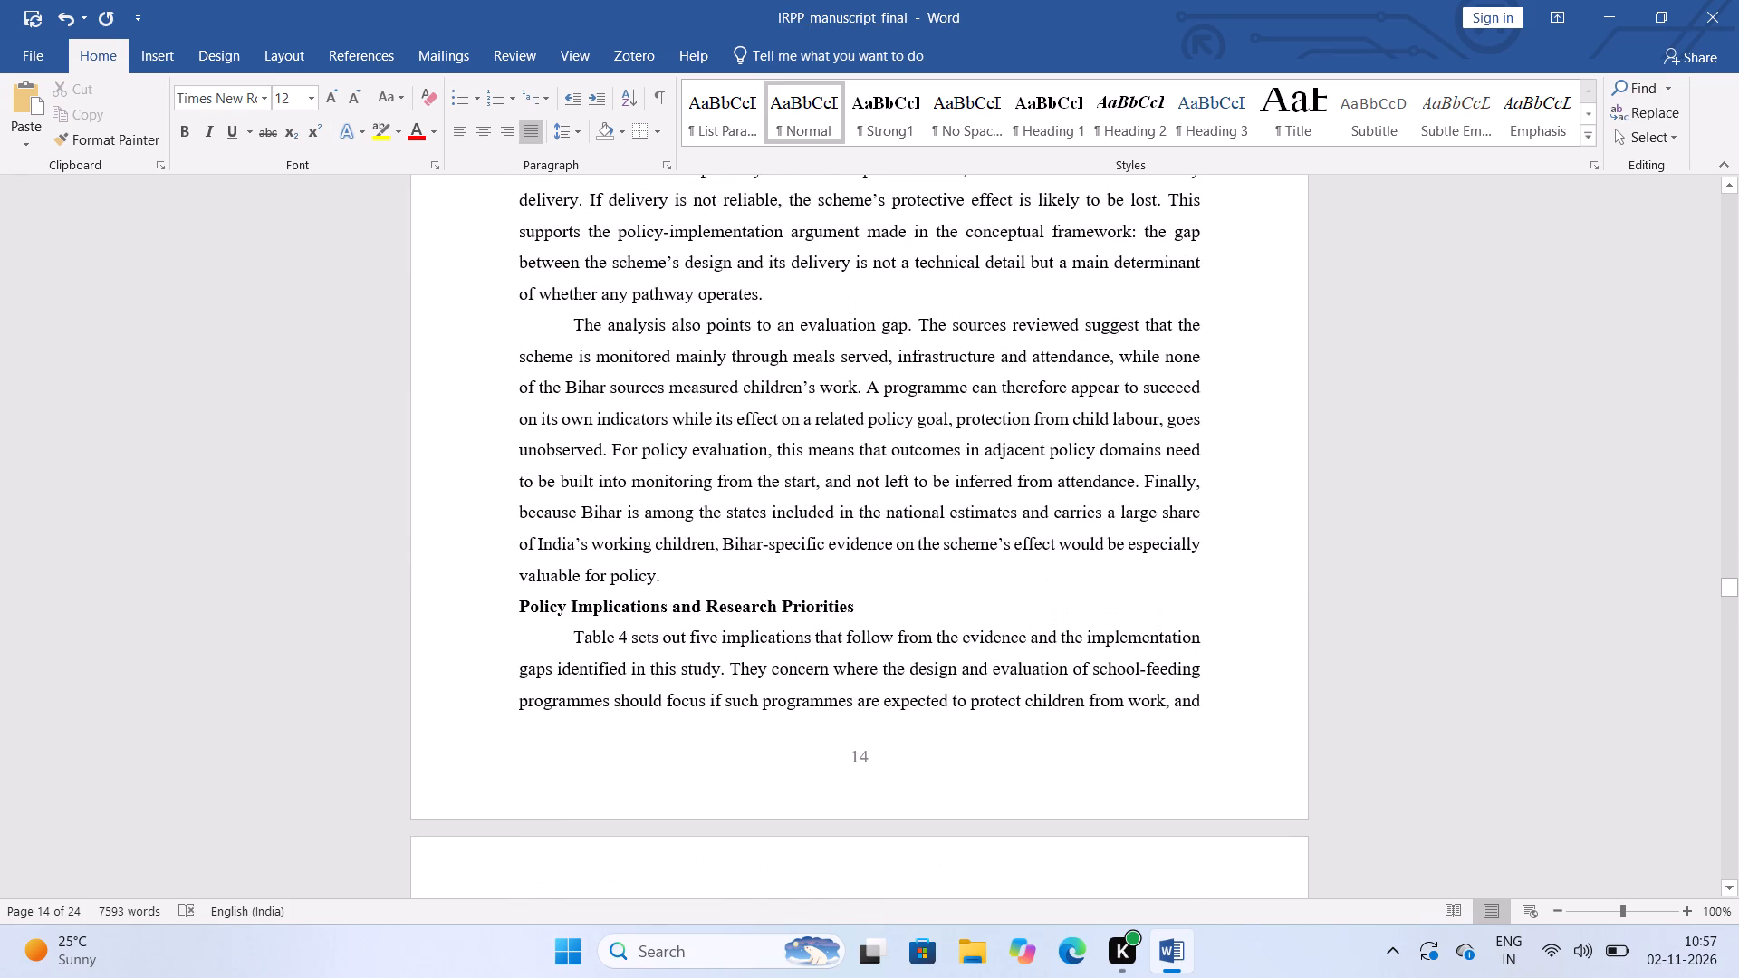
pyautogui.scroll(14, 663, 698)
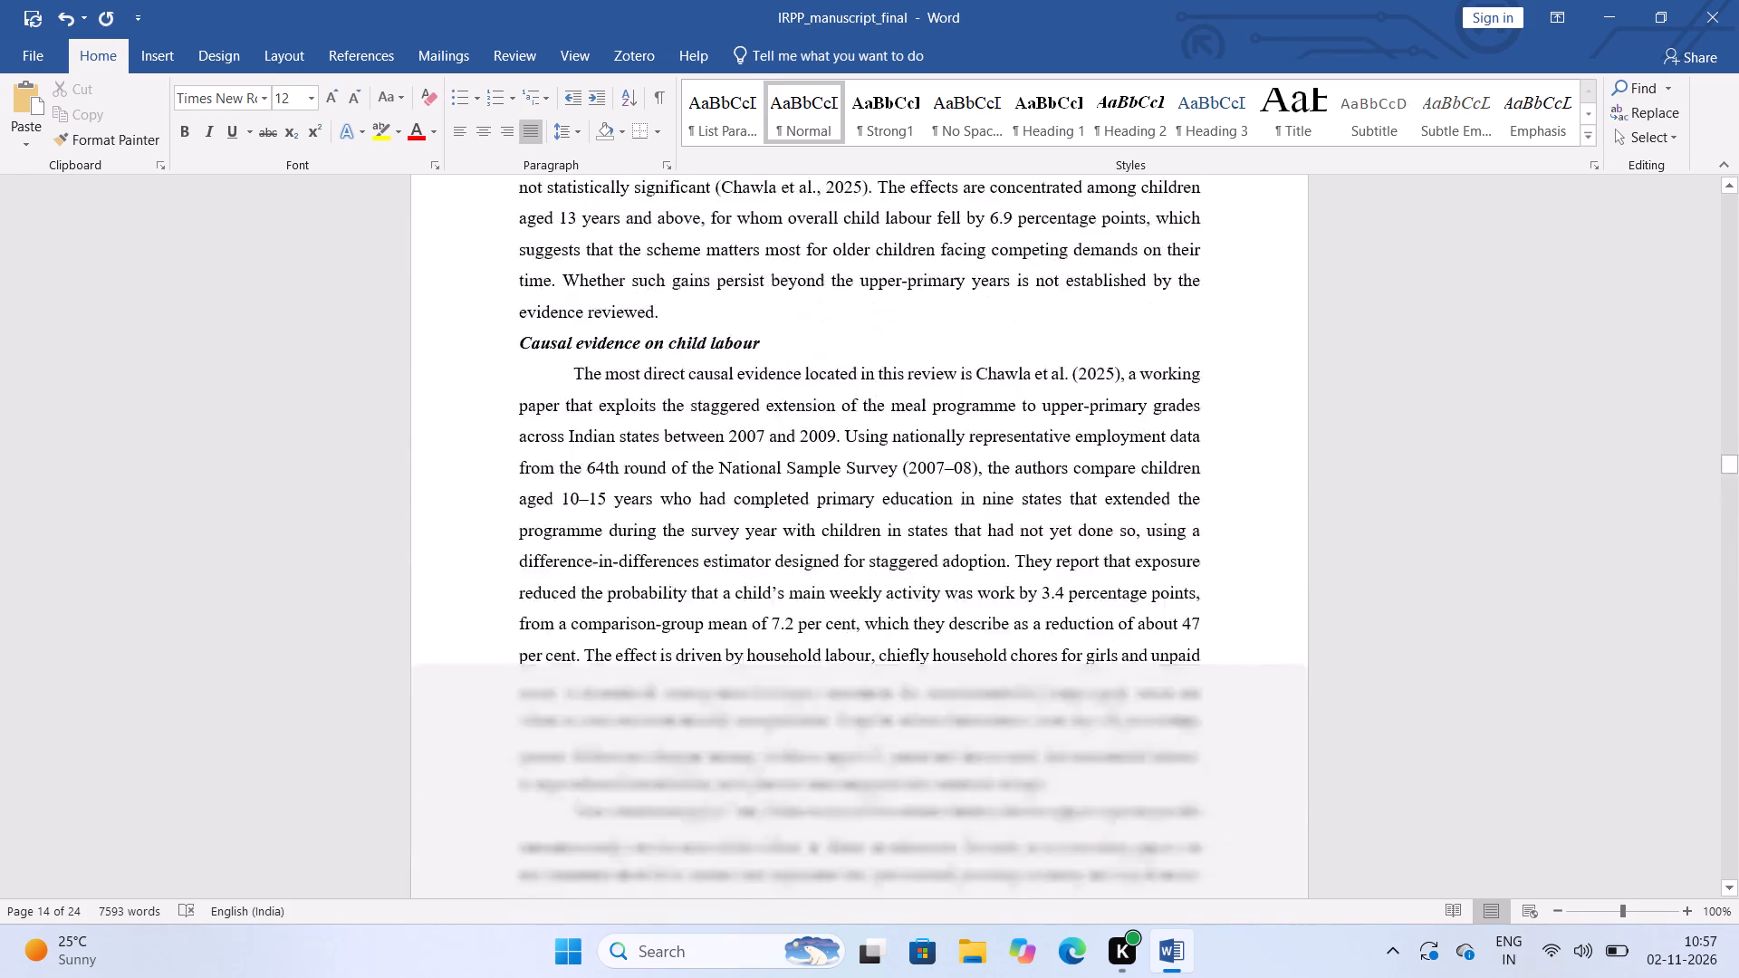
pyautogui.scroll(19, 663, 698)
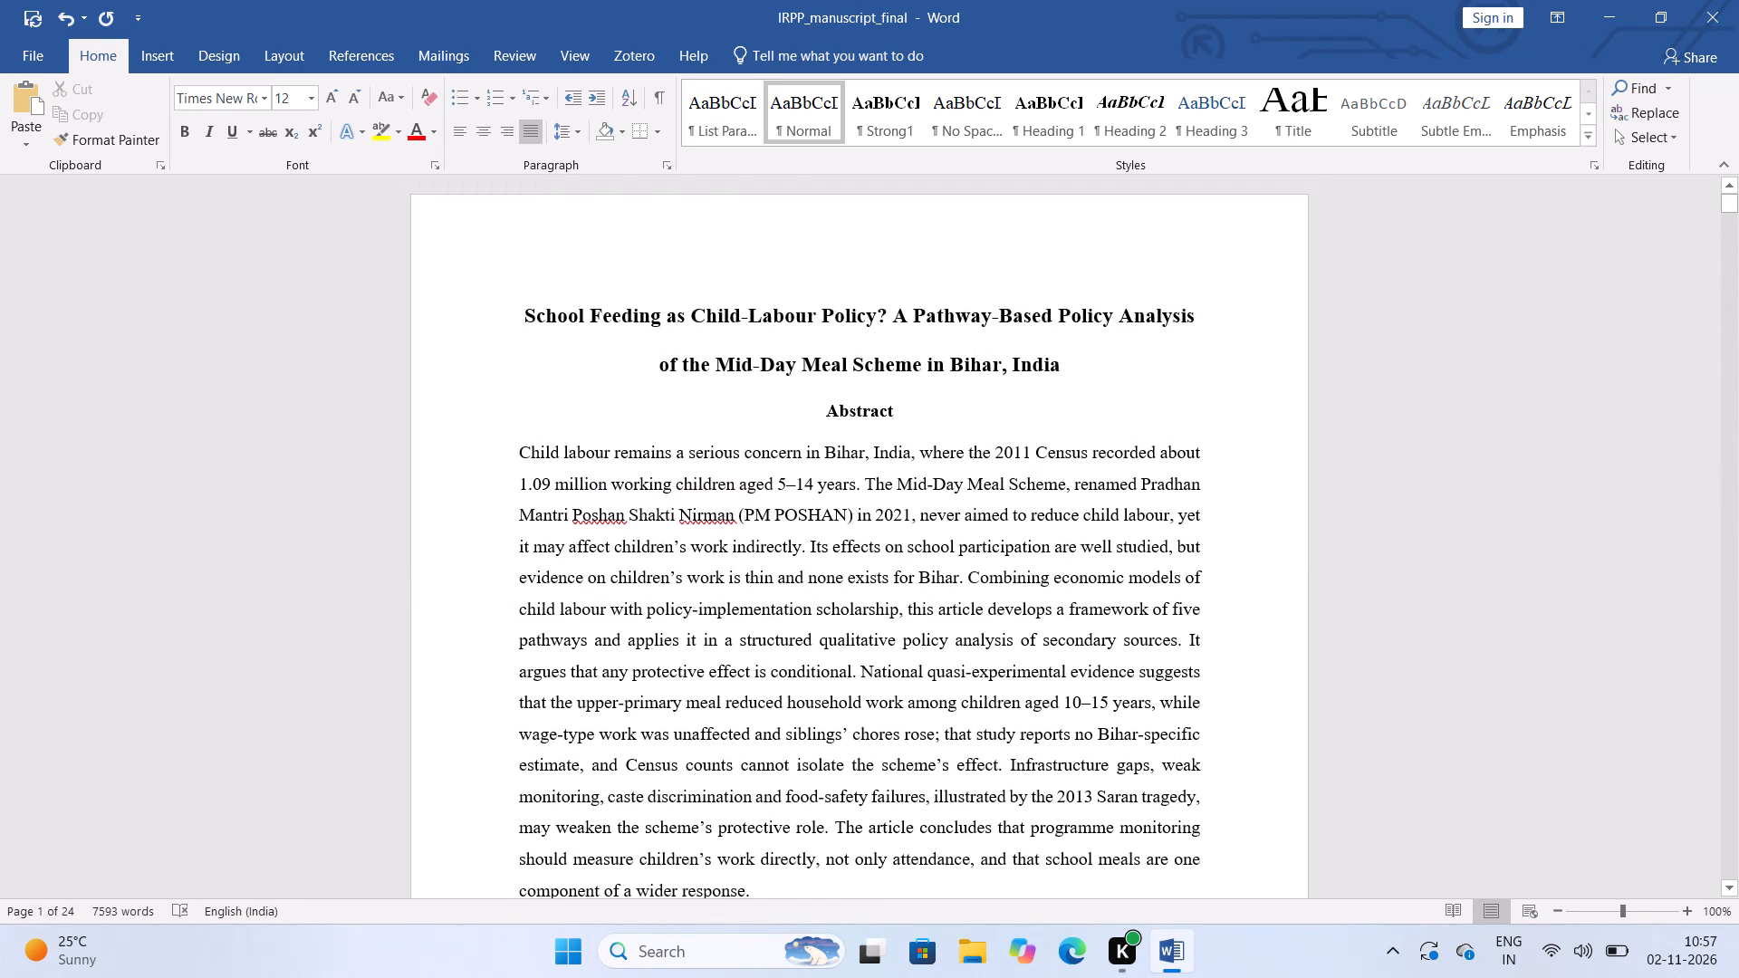
# Change the "Keywords:" label below the abstract from italic to bold.
pyautogui.scroll(-1, 581, 641)
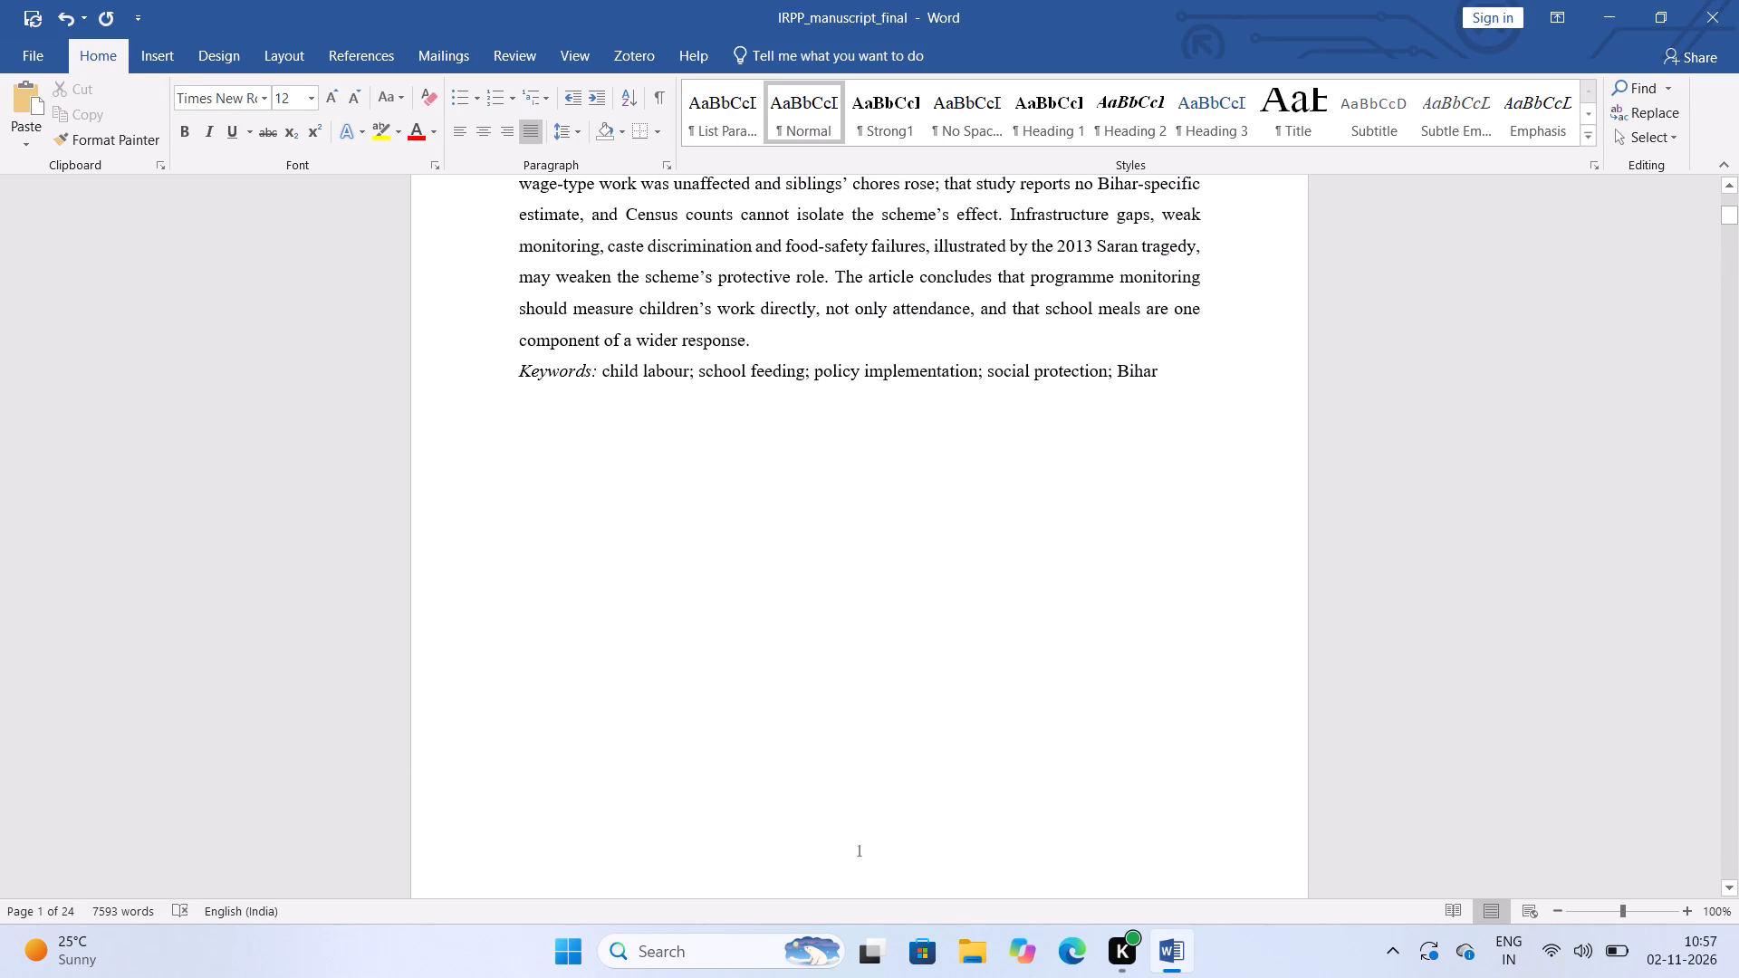
pyautogui.click(521, 371)
pyautogui.moveTo(521, 371); pyautogui.dragTo(592, 379)
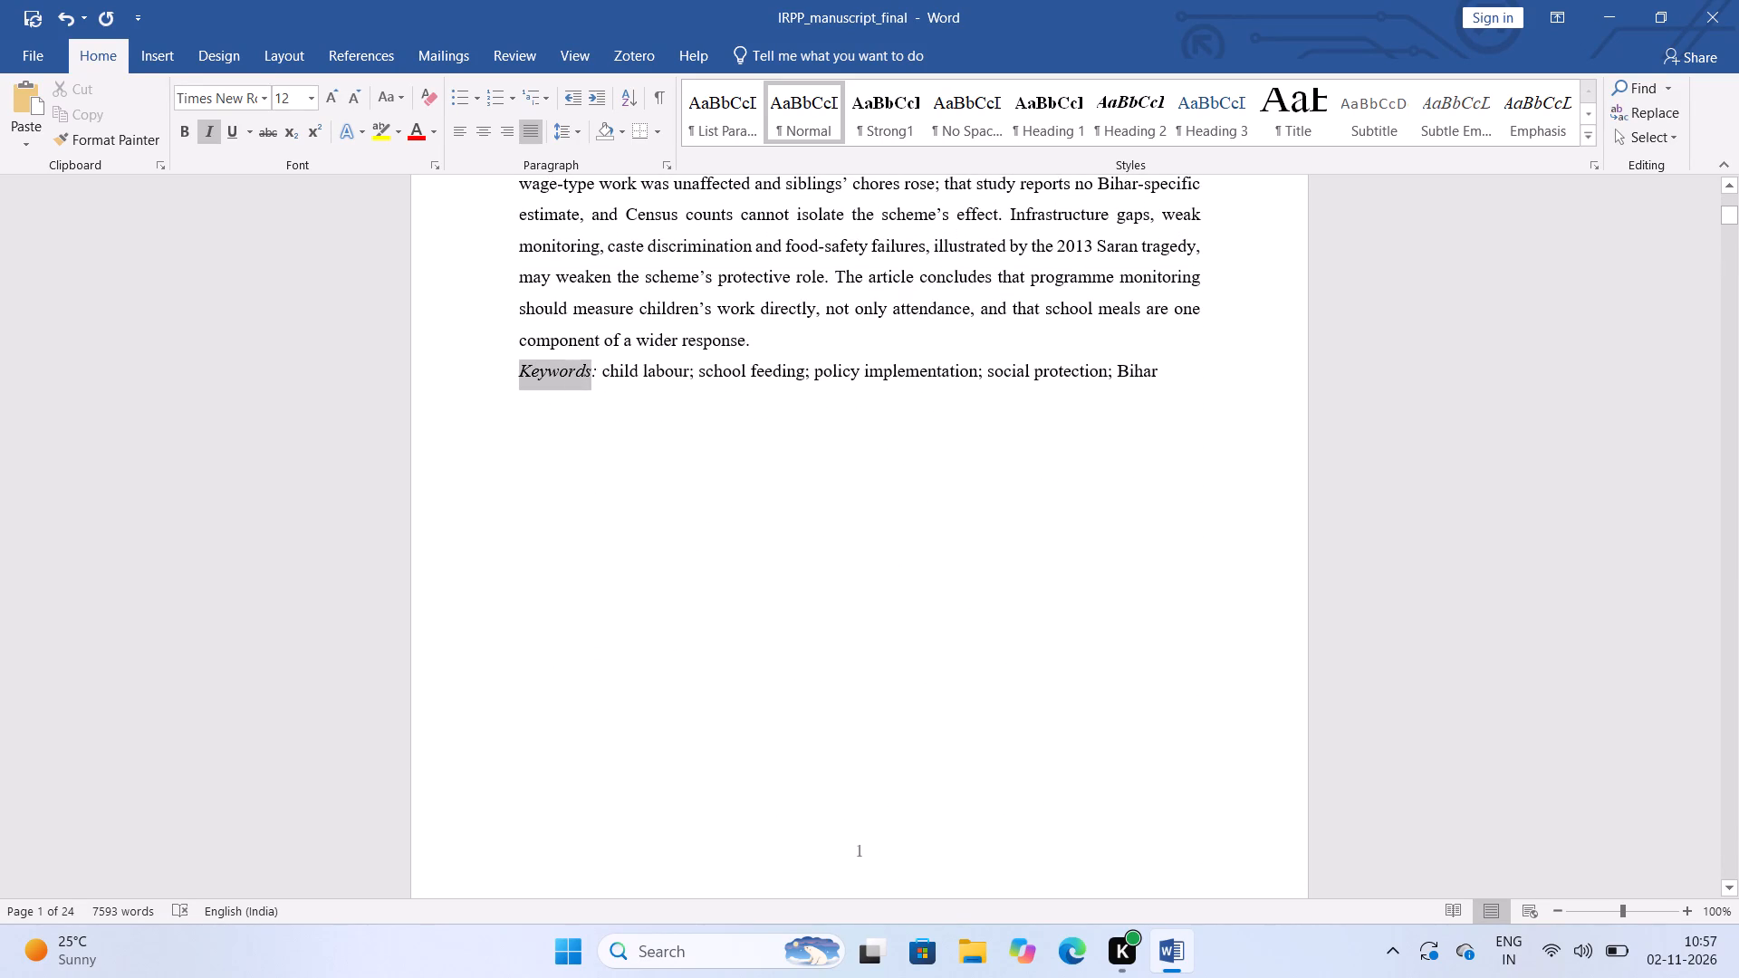
pyautogui.moveTo(592, 379); pyautogui.dragTo(600, 381)
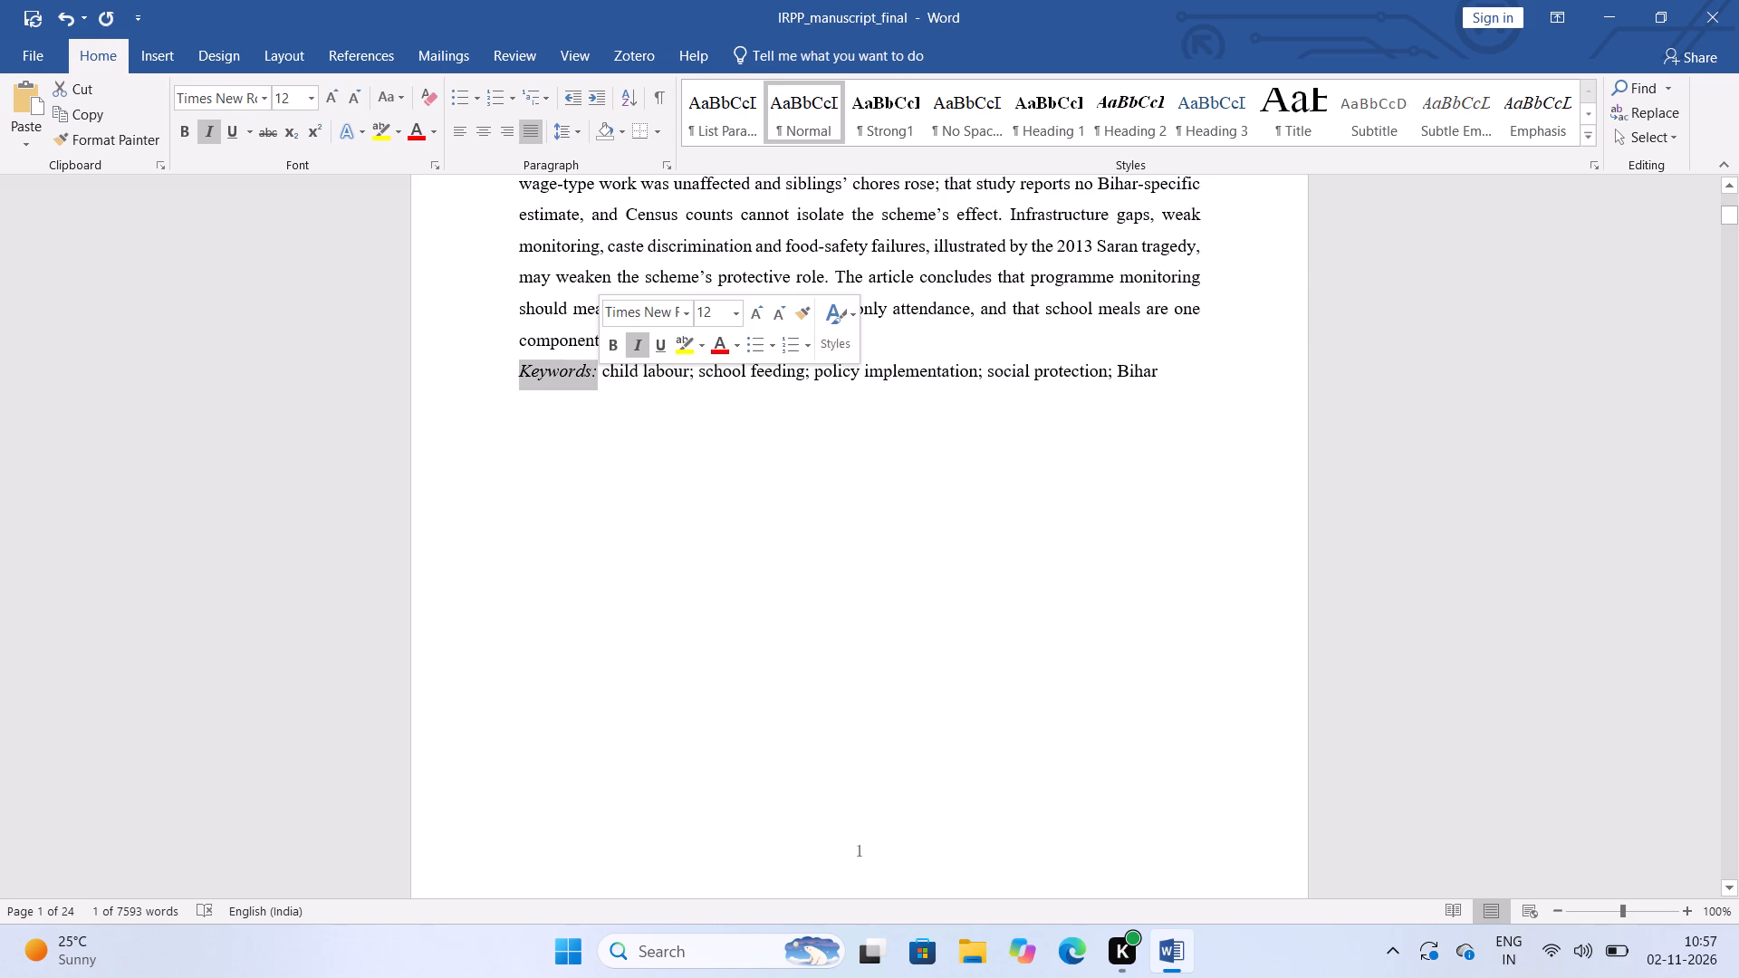
pyautogui.click(636, 342)
pyautogui.click(624, 342)
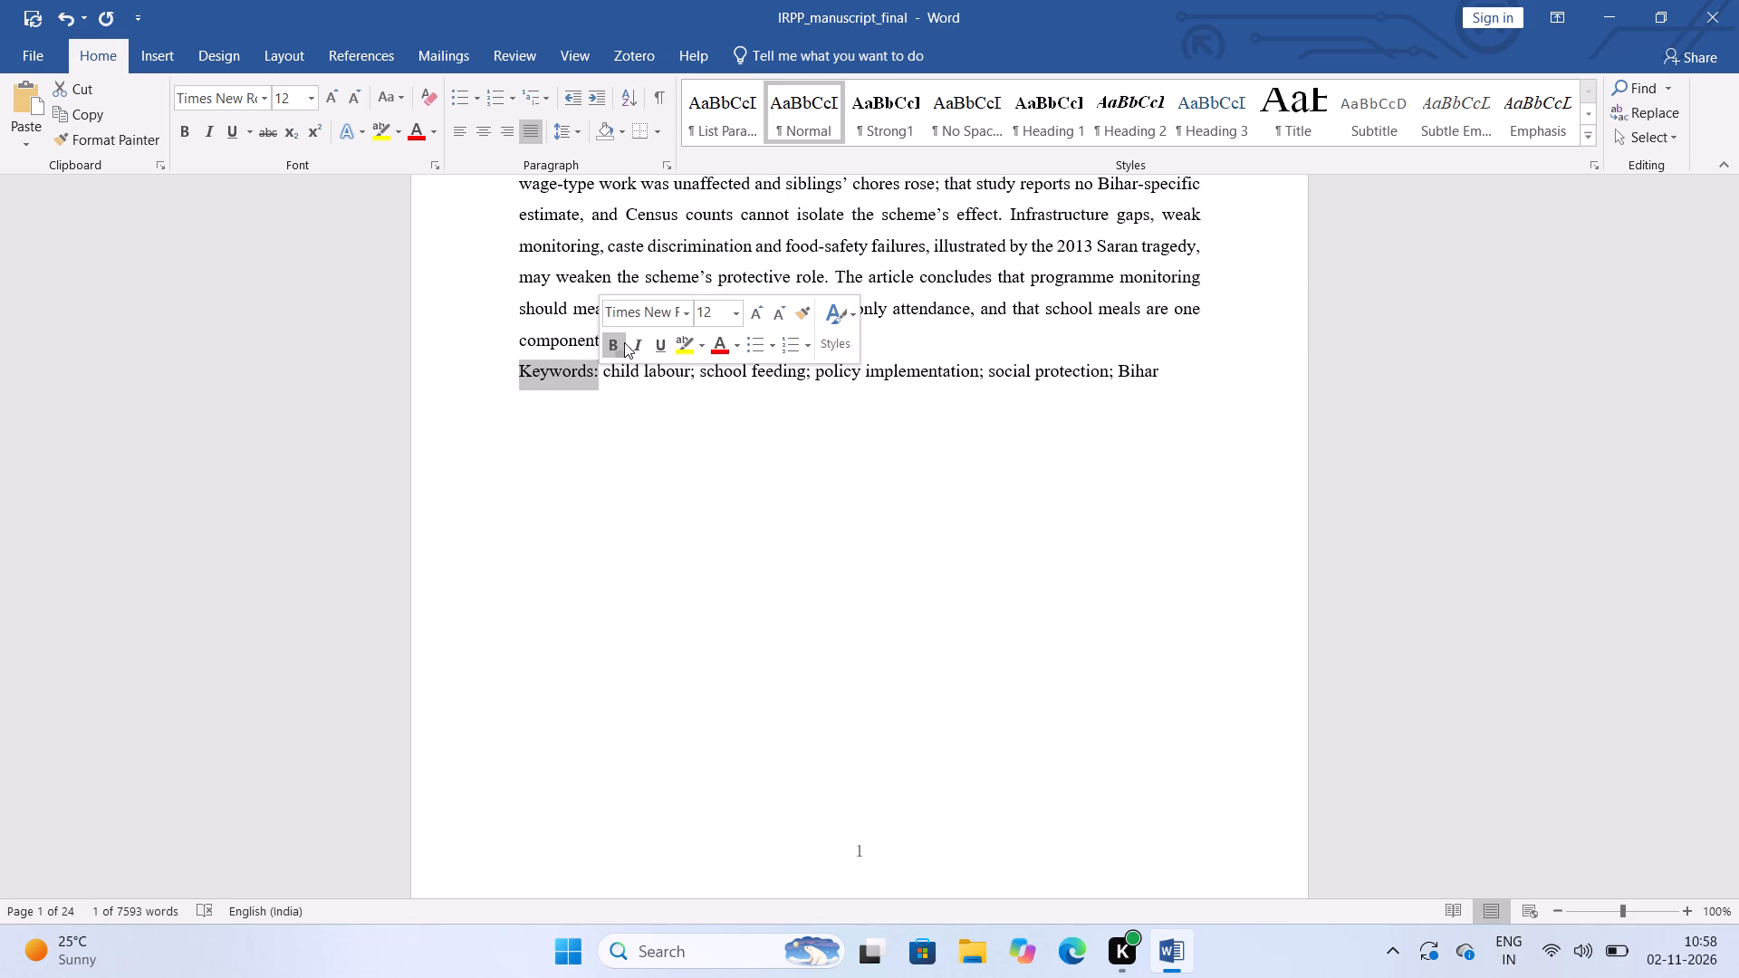
pyautogui.click(675, 477)
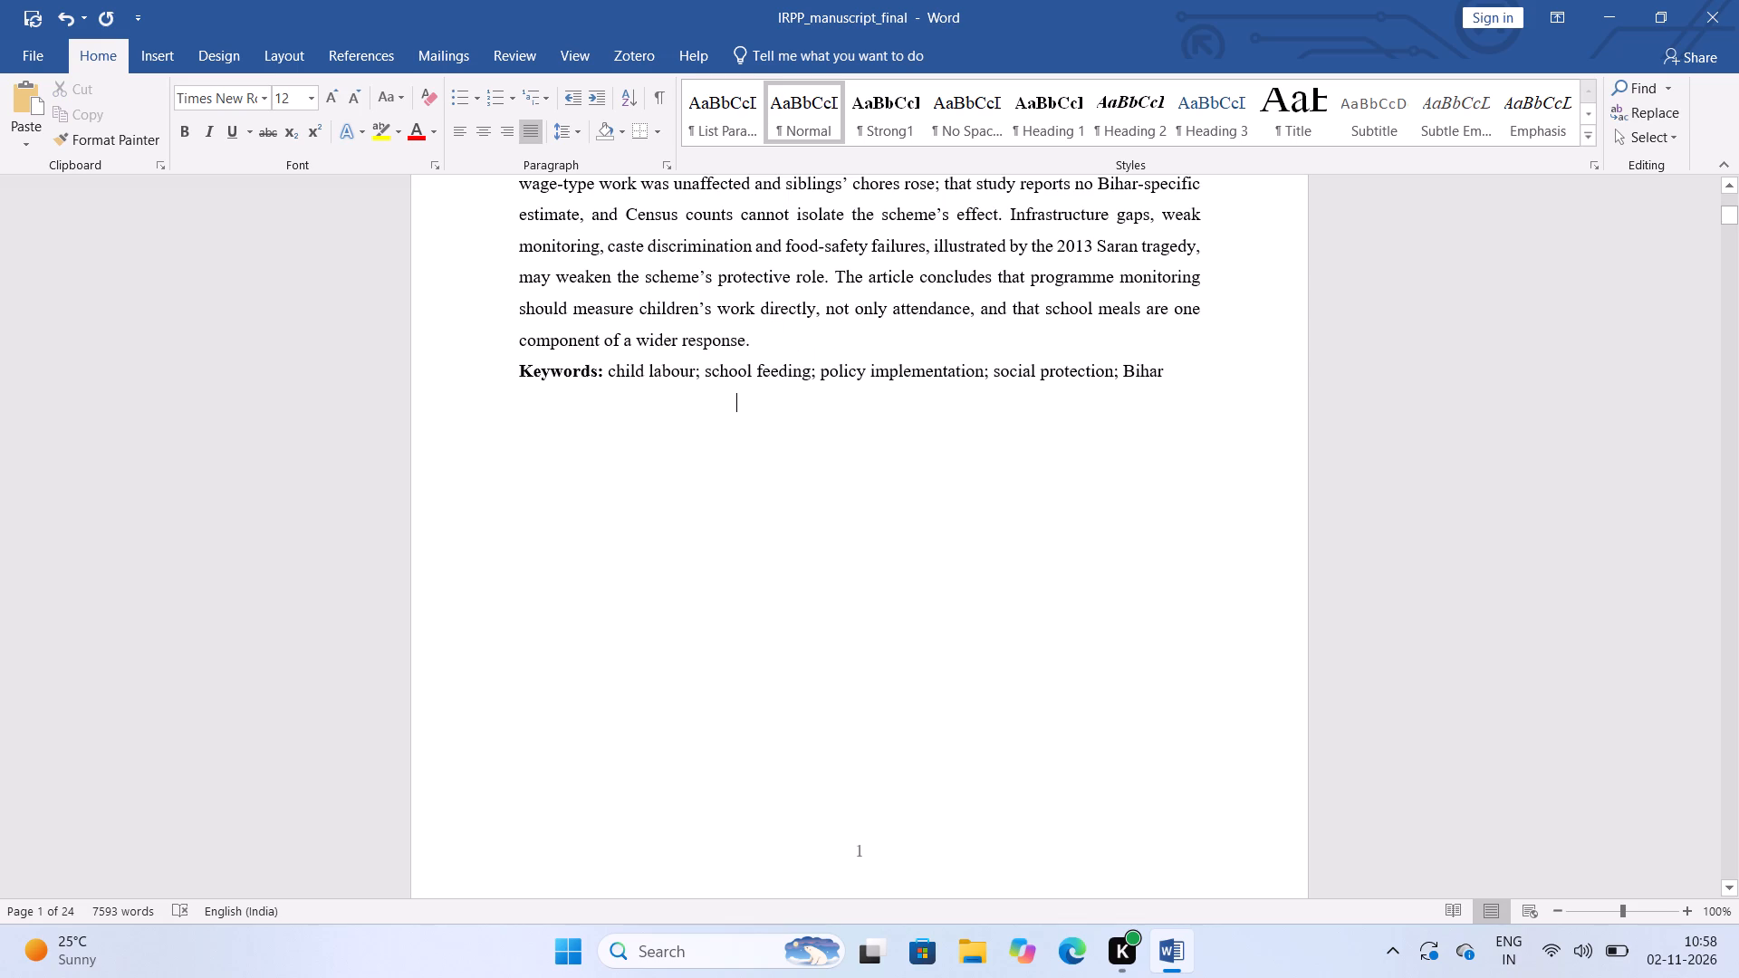
# Replace the semicolons between the keywords with commas, so they read "child labour, school feeding, policy implementation, social protection, Bihar".
pyautogui.scroll(-1, 672, 463)
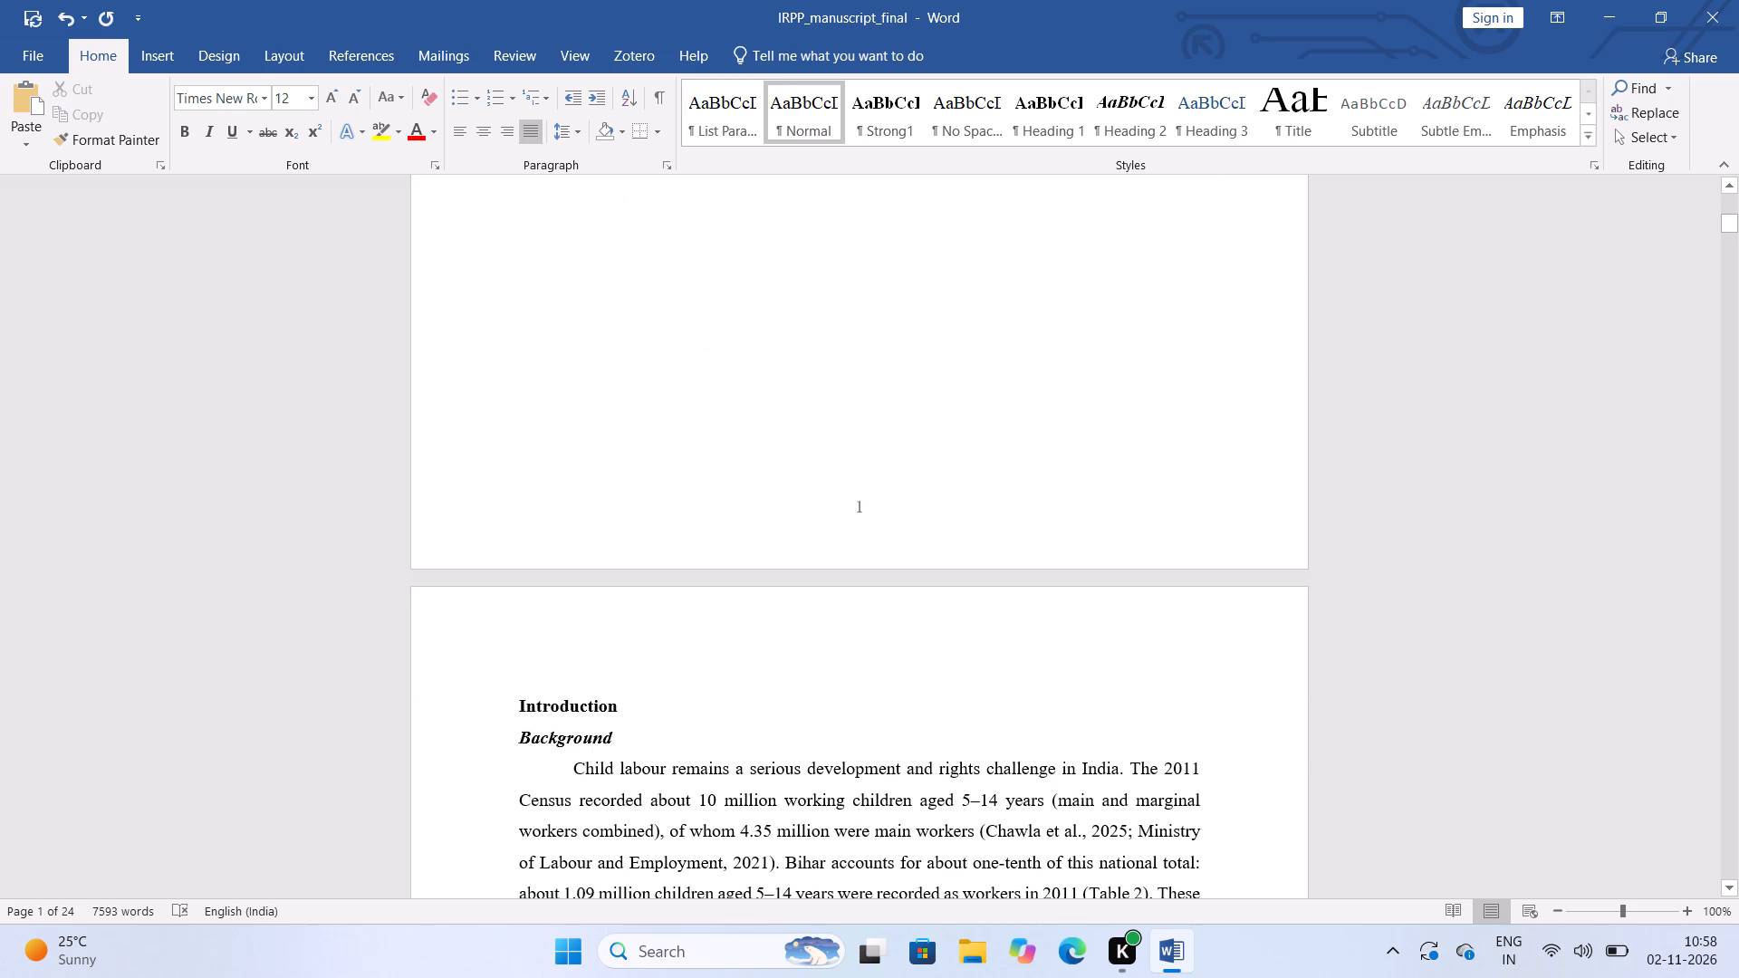
pyautogui.scroll(1, 672, 463)
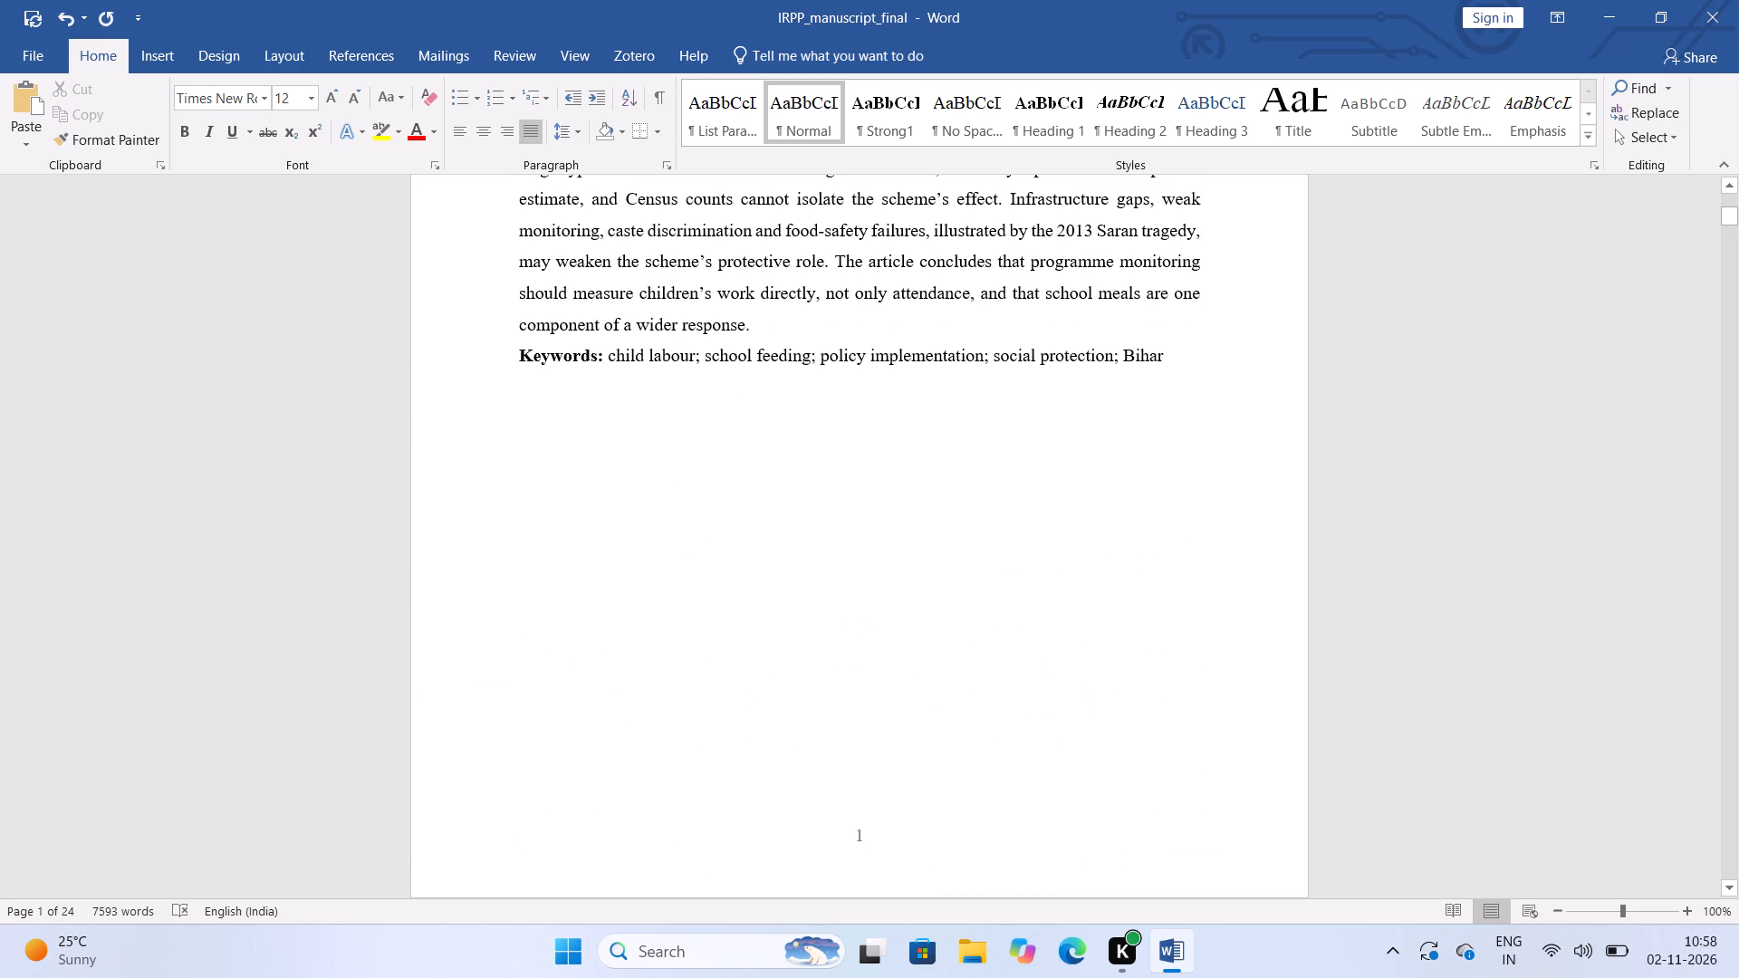
pyautogui.click(699, 357)
pyautogui.press('BackSpace')
pyautogui.press(',')
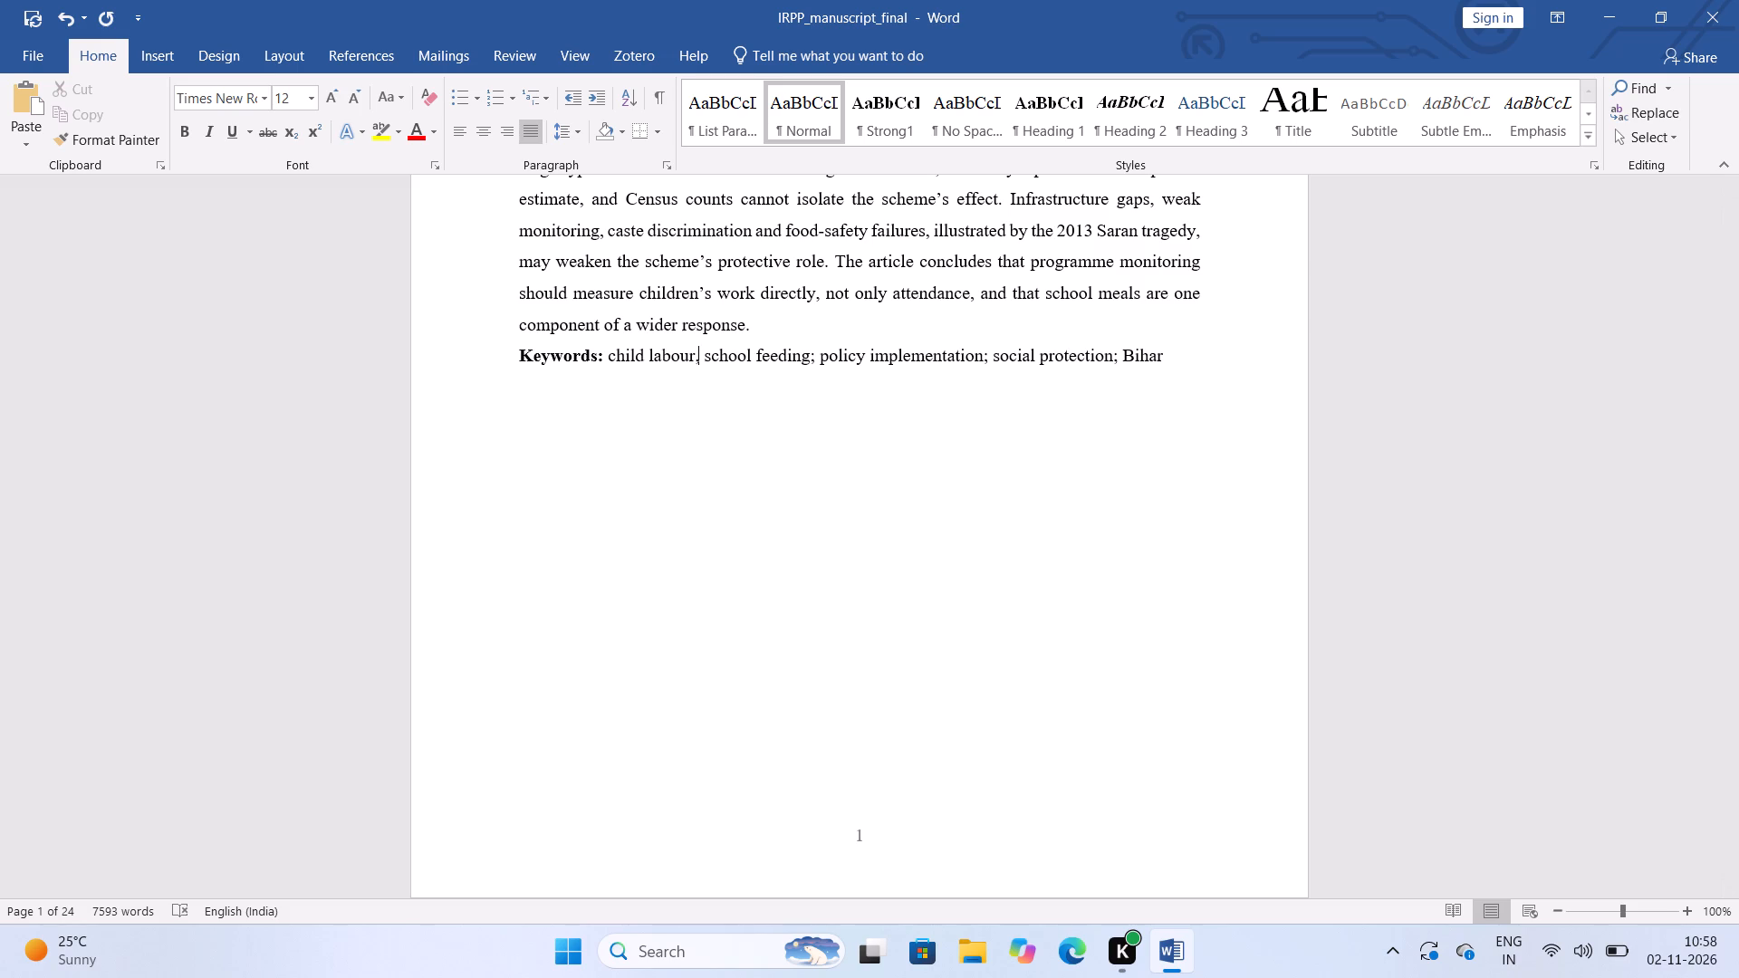
pyautogui.click(815, 366)
pyautogui.press('BackSpace')
pyautogui.press(',')
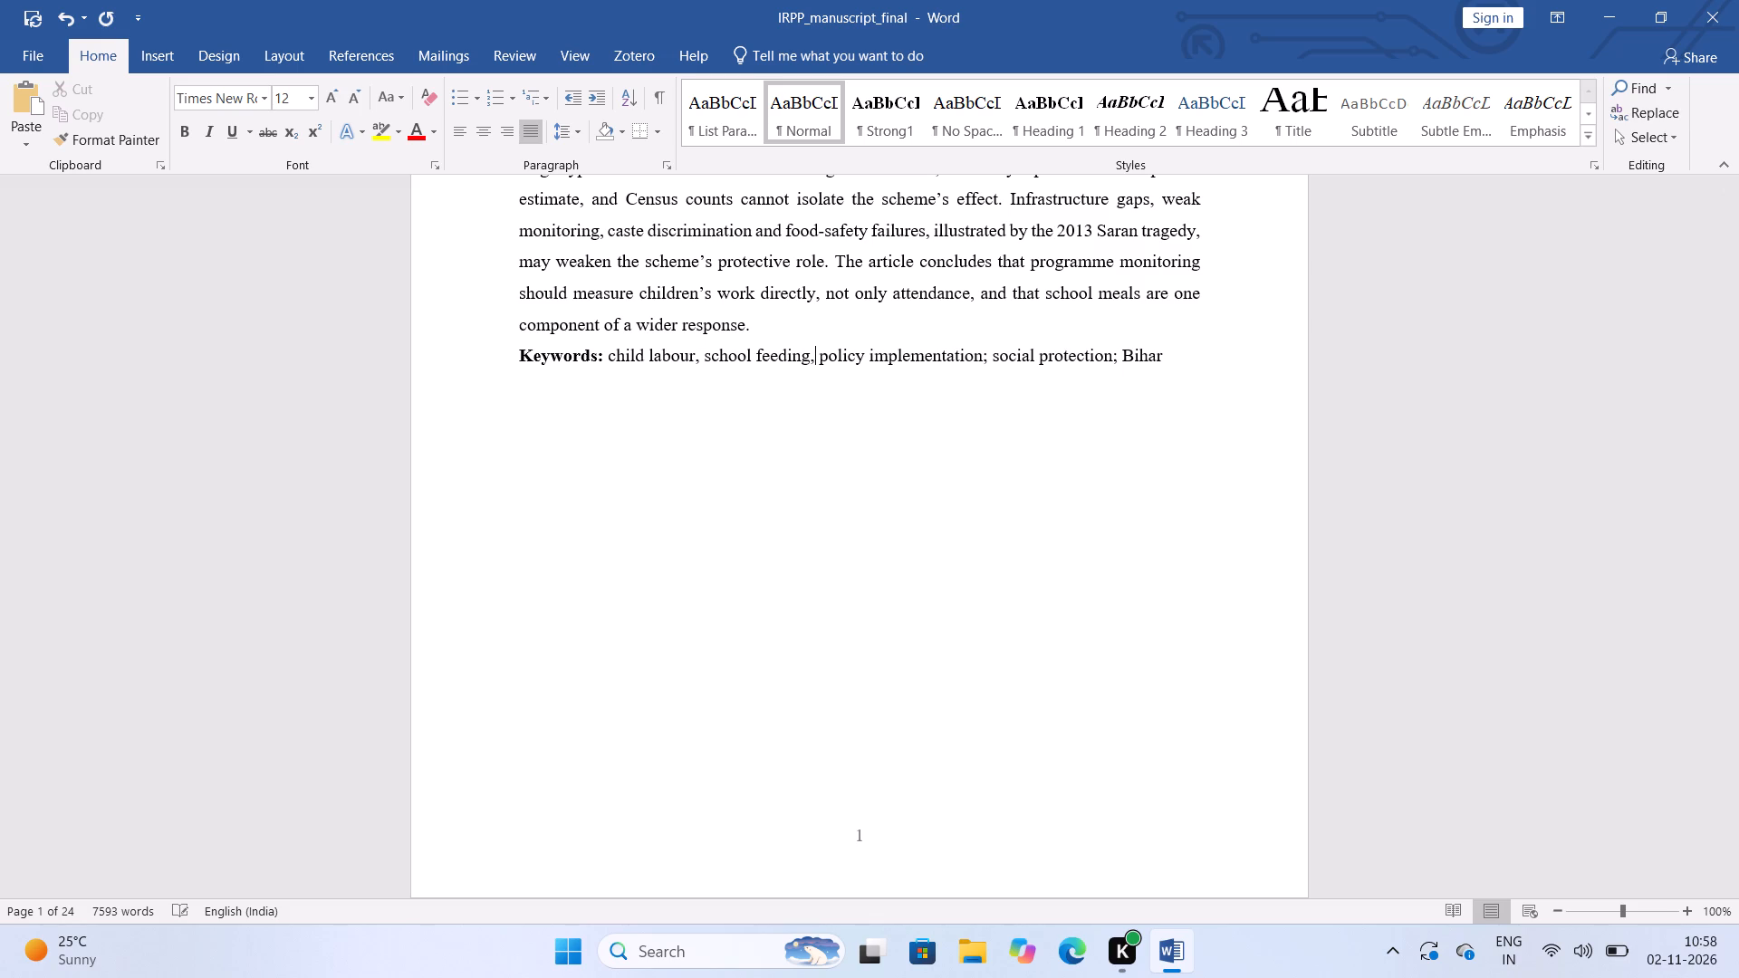
pyautogui.click(986, 358)
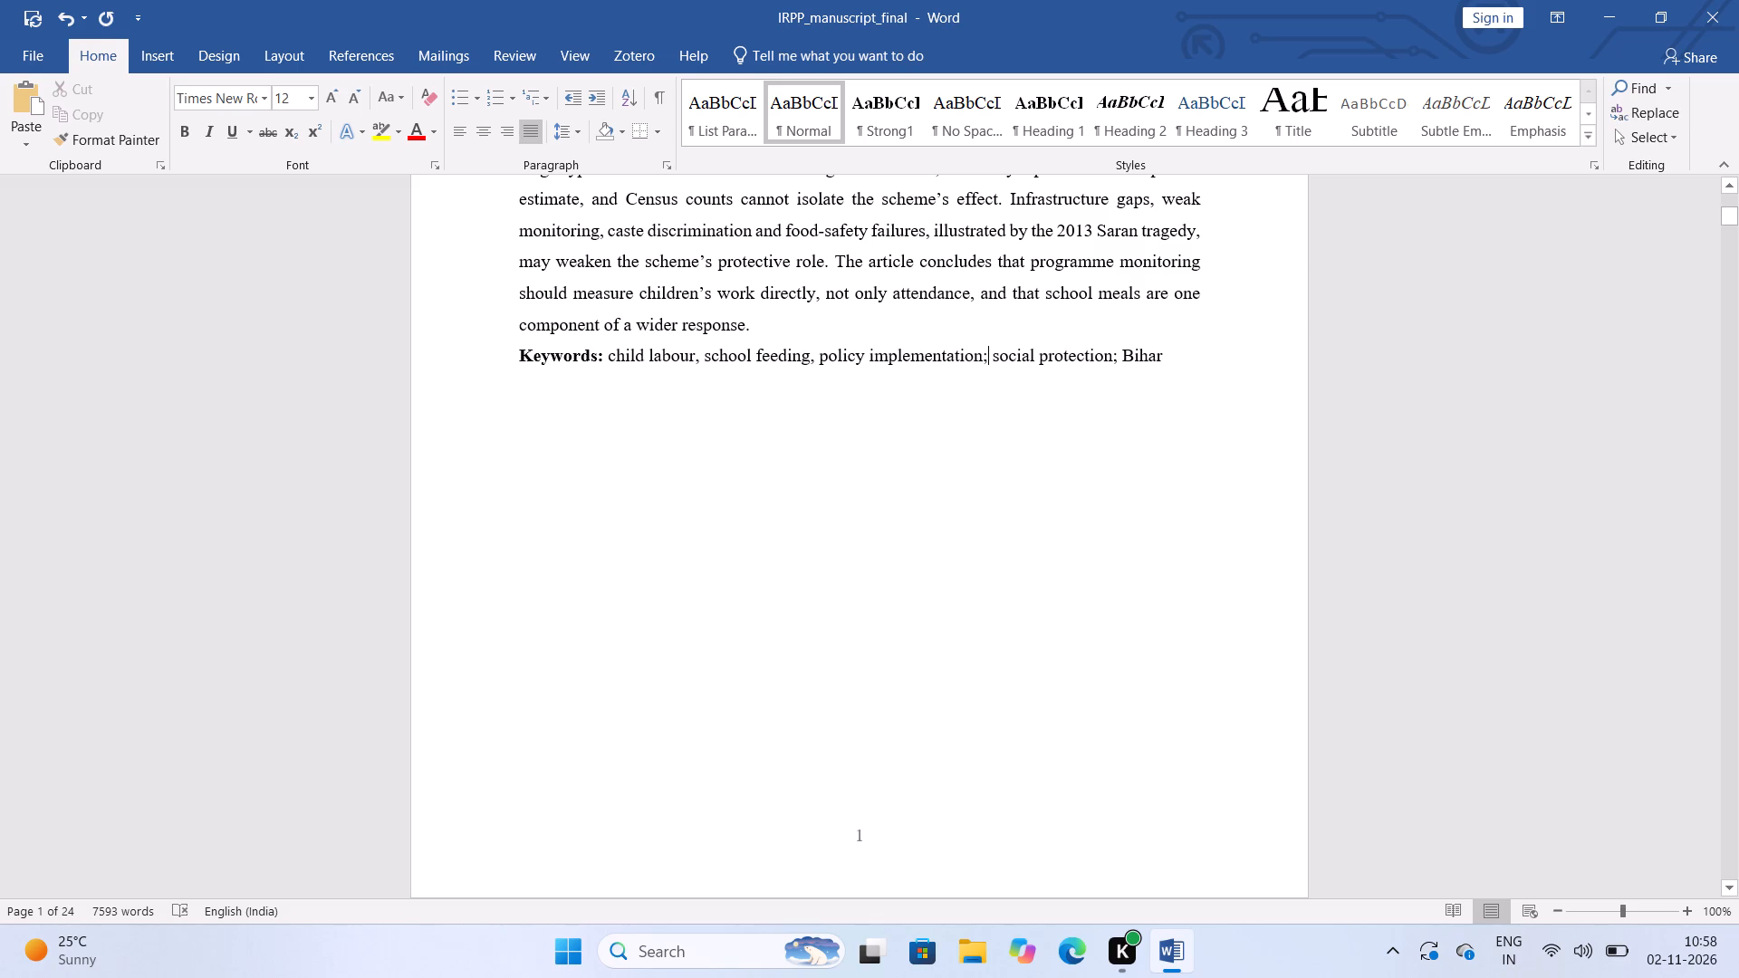
pyautogui.press('BackSpace')
pyautogui.press(',')
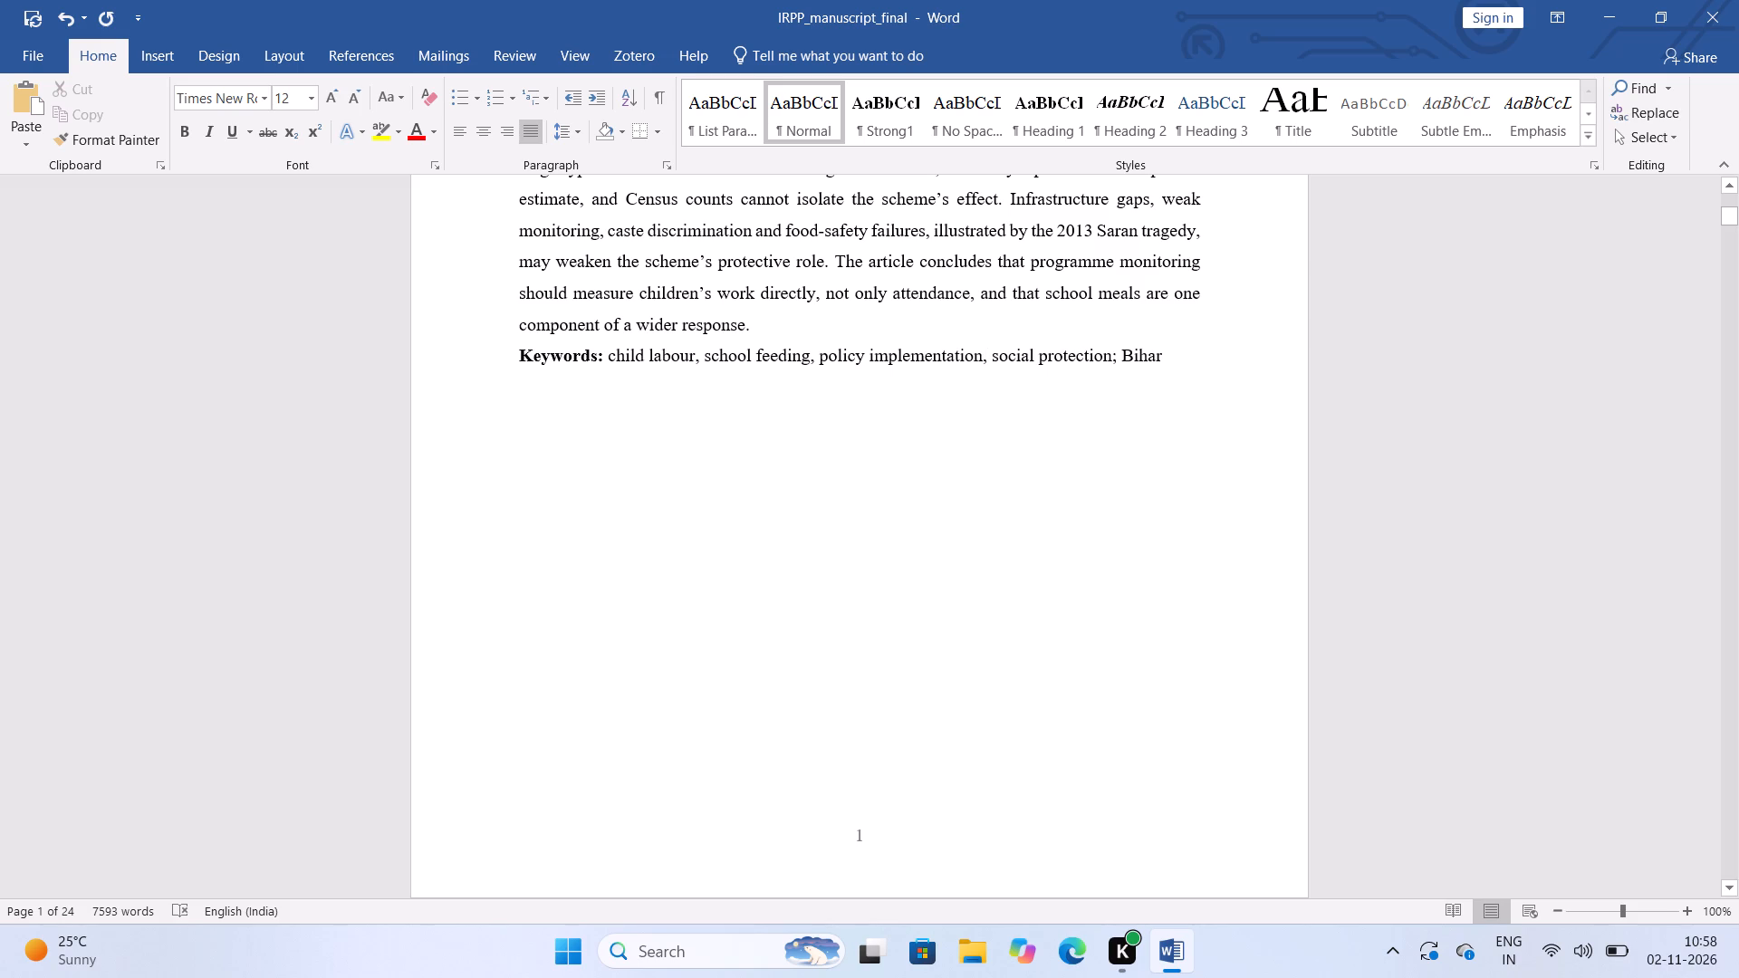
pyautogui.click(1119, 365)
pyautogui.press('BackSpace')
pyautogui.press('BackSpace')
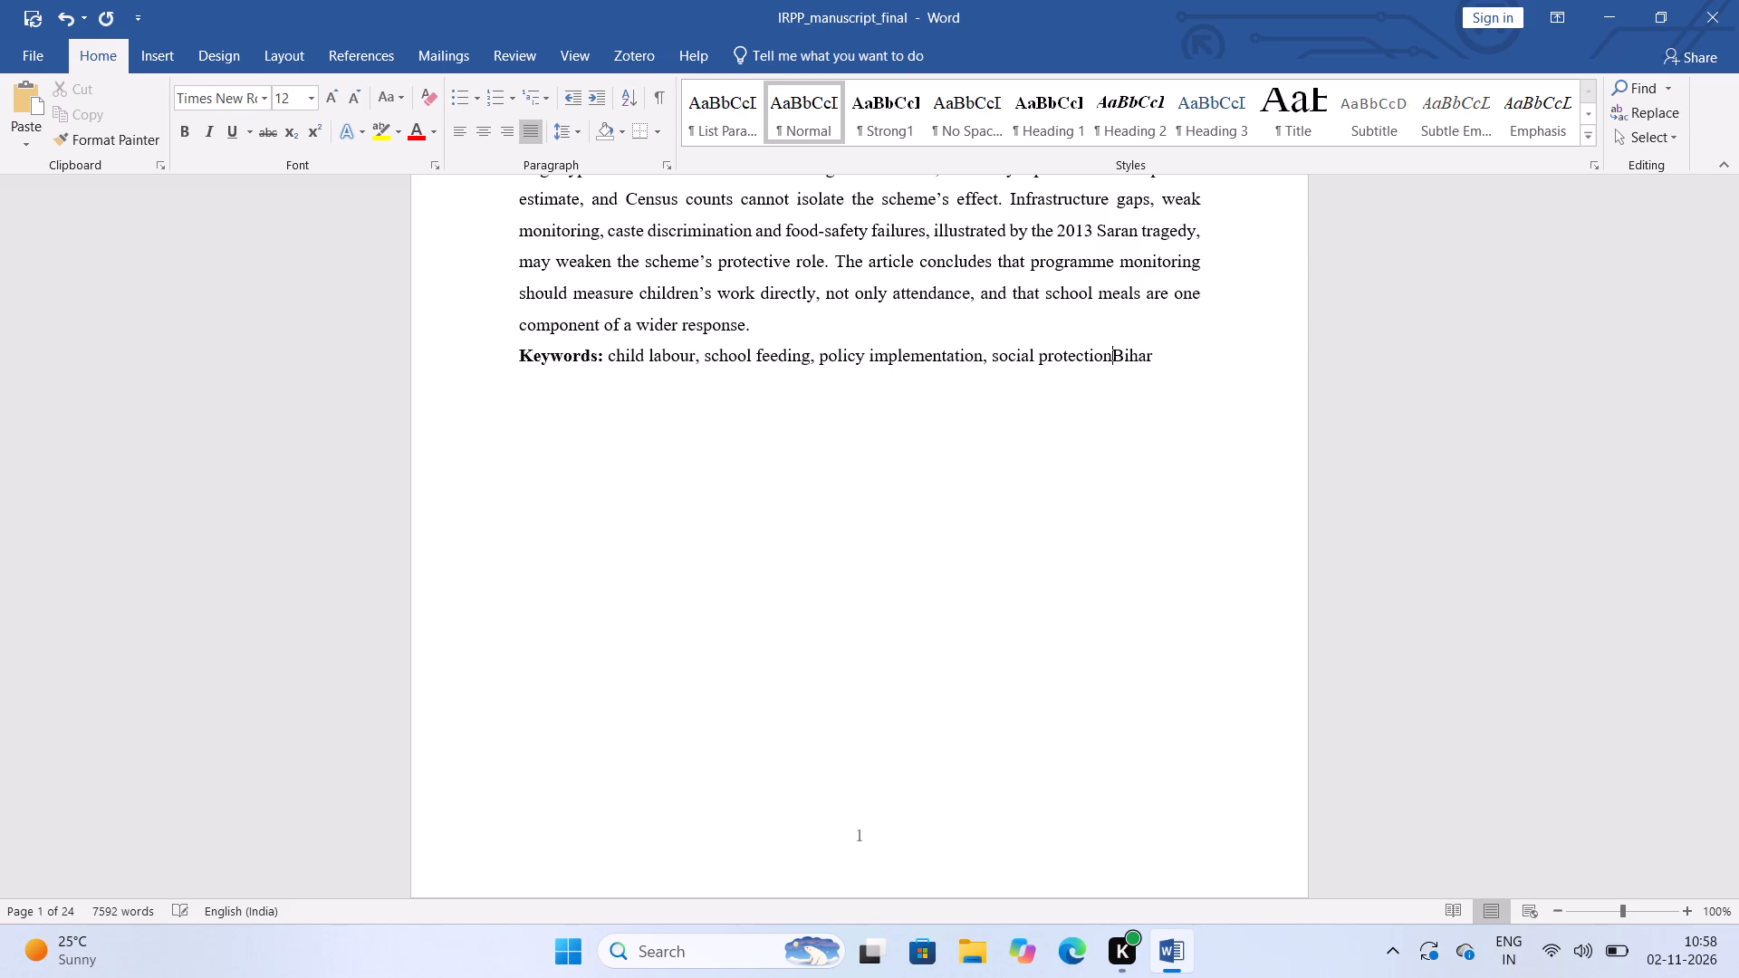
pyautogui.write(',')
pyautogui.press('space')
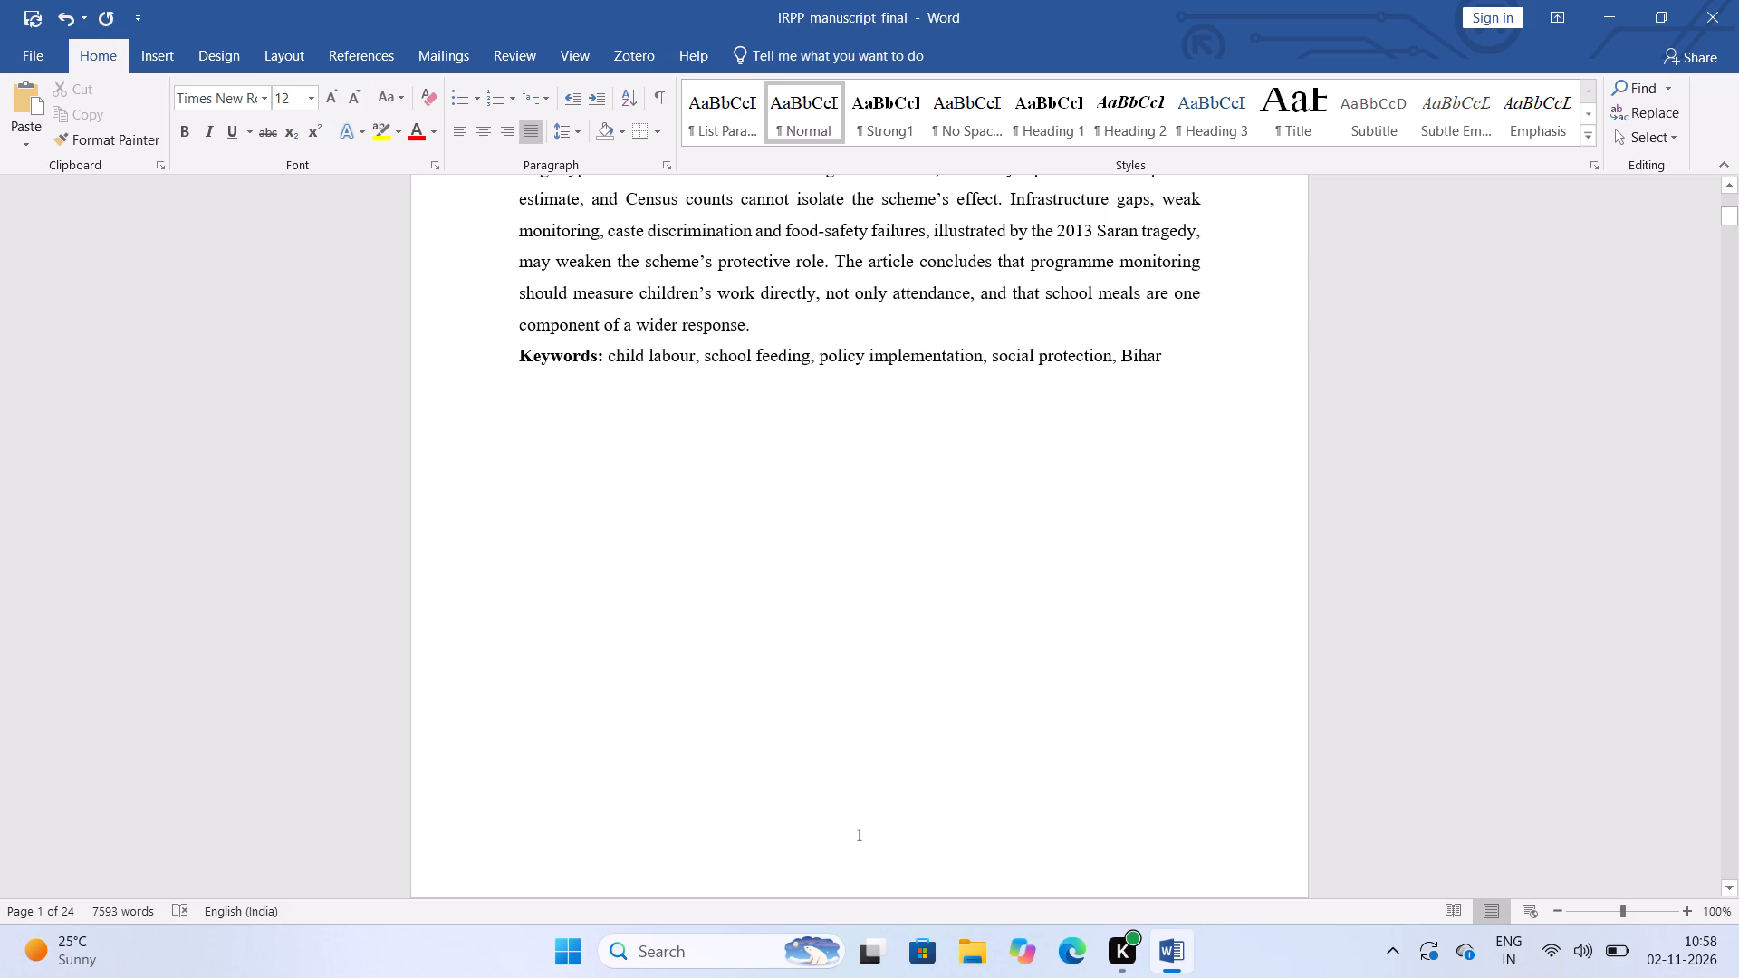
pyautogui.click(1216, 384)
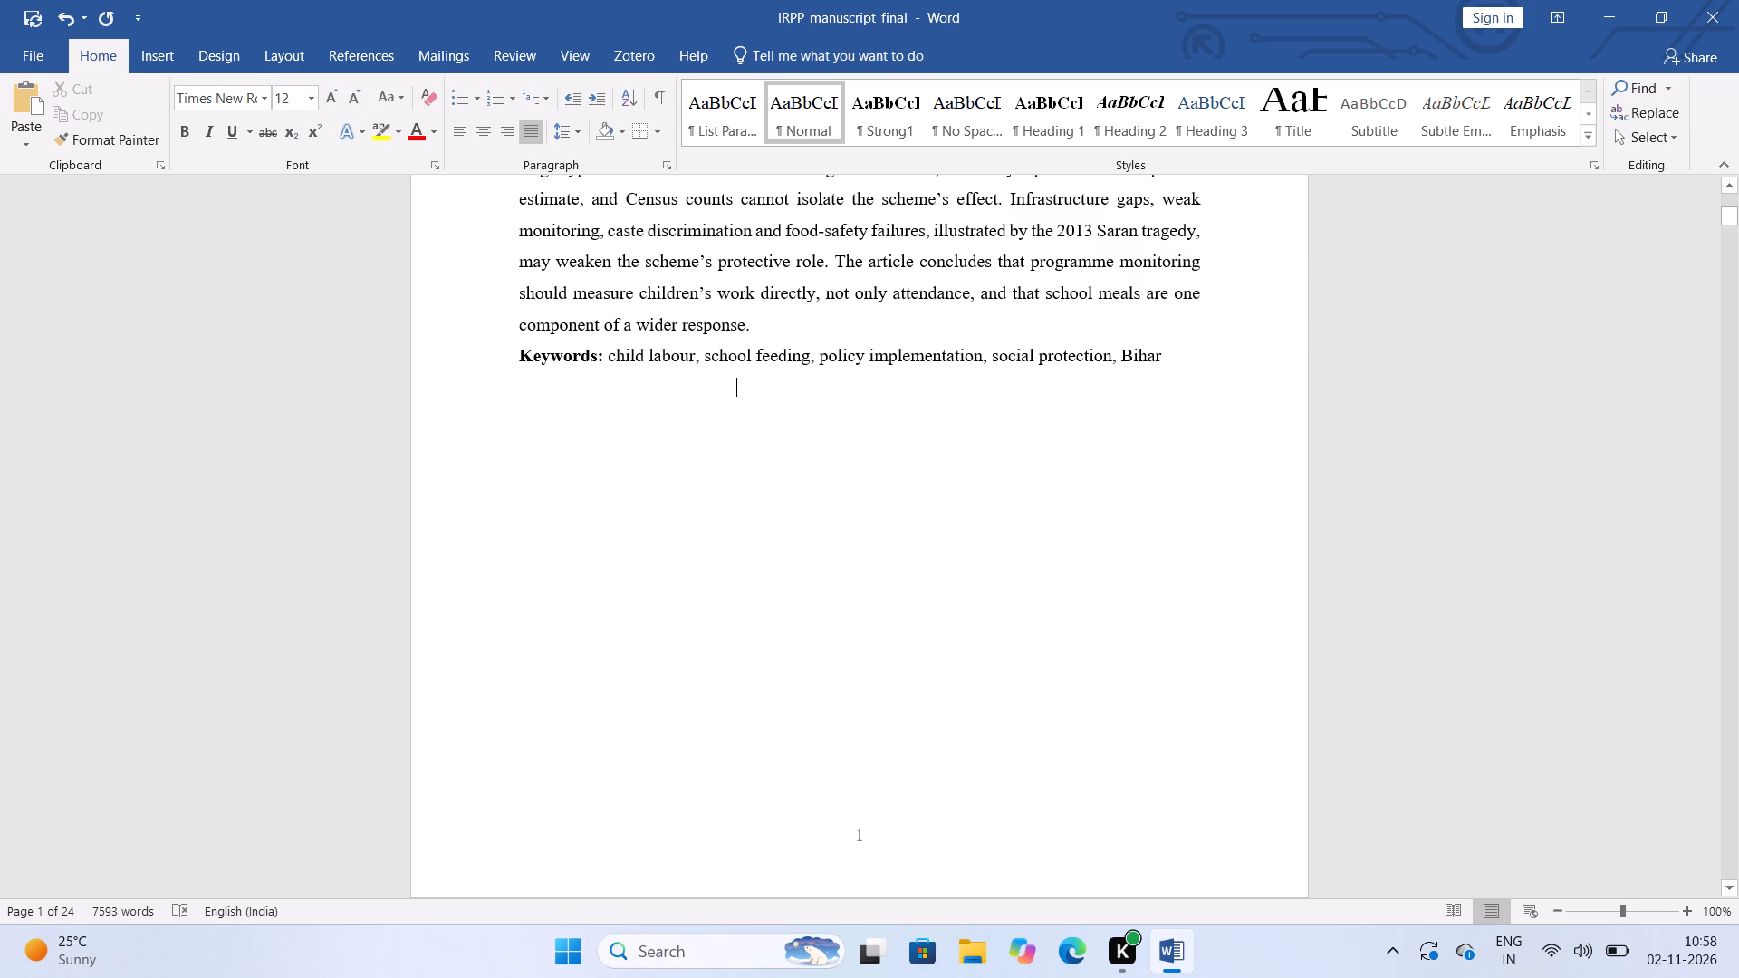
# Save the manuscript with the revised keywords line.
pyautogui.click(1216, 384)
pyautogui.hotkey('ctrl', 's')
# Review the manuscript from the Introduction through the Review of Literature to the Methodology's "Appraisal and analysis" section, examining headings and page layout.
pyautogui.scroll(-2, 1110, 496)
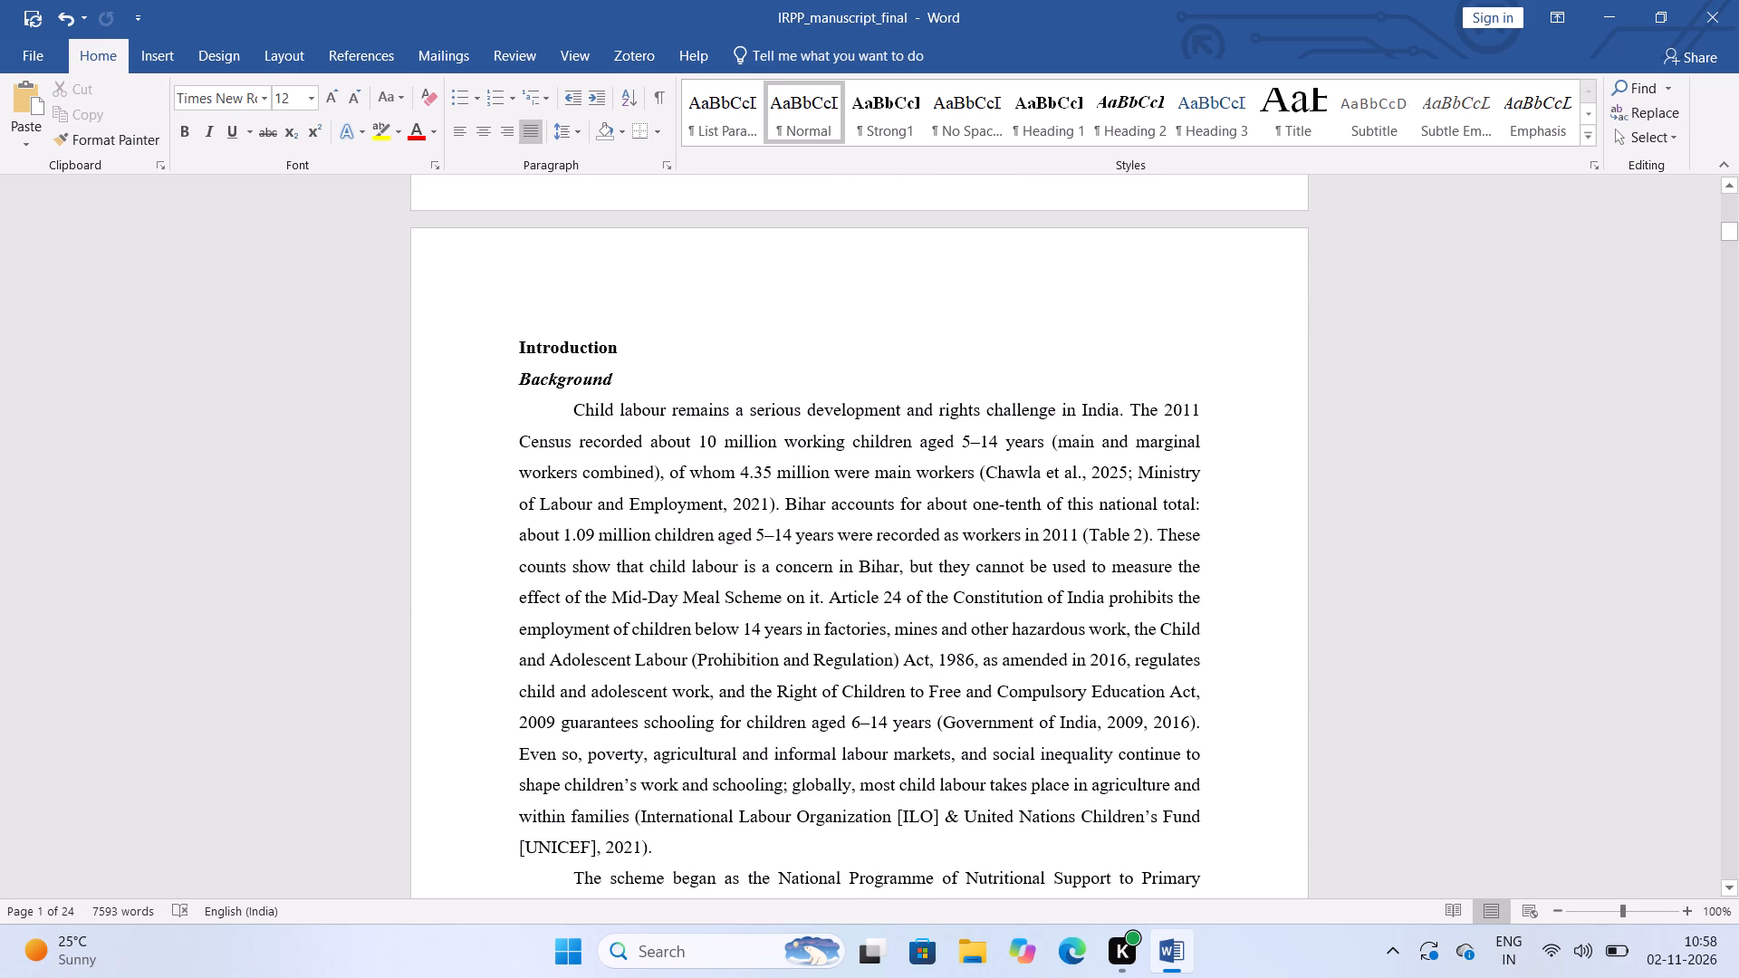
pyautogui.scroll(-1, 1110, 496)
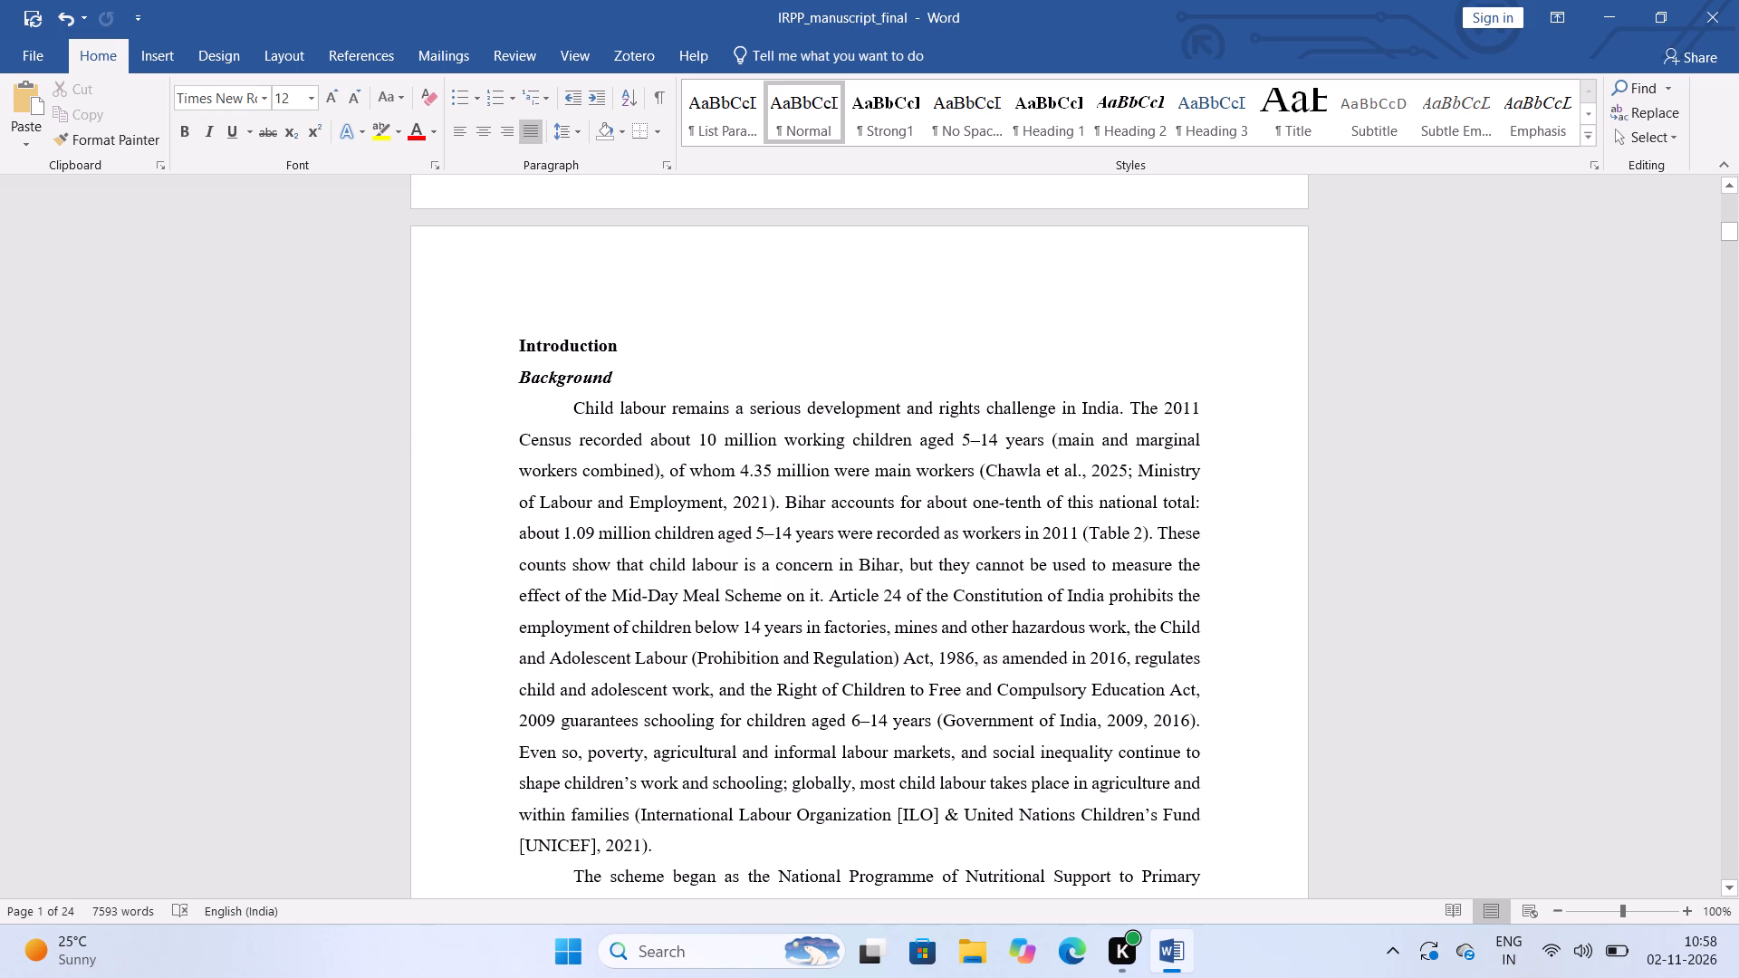
pyautogui.hscroll(1, 674, 523)
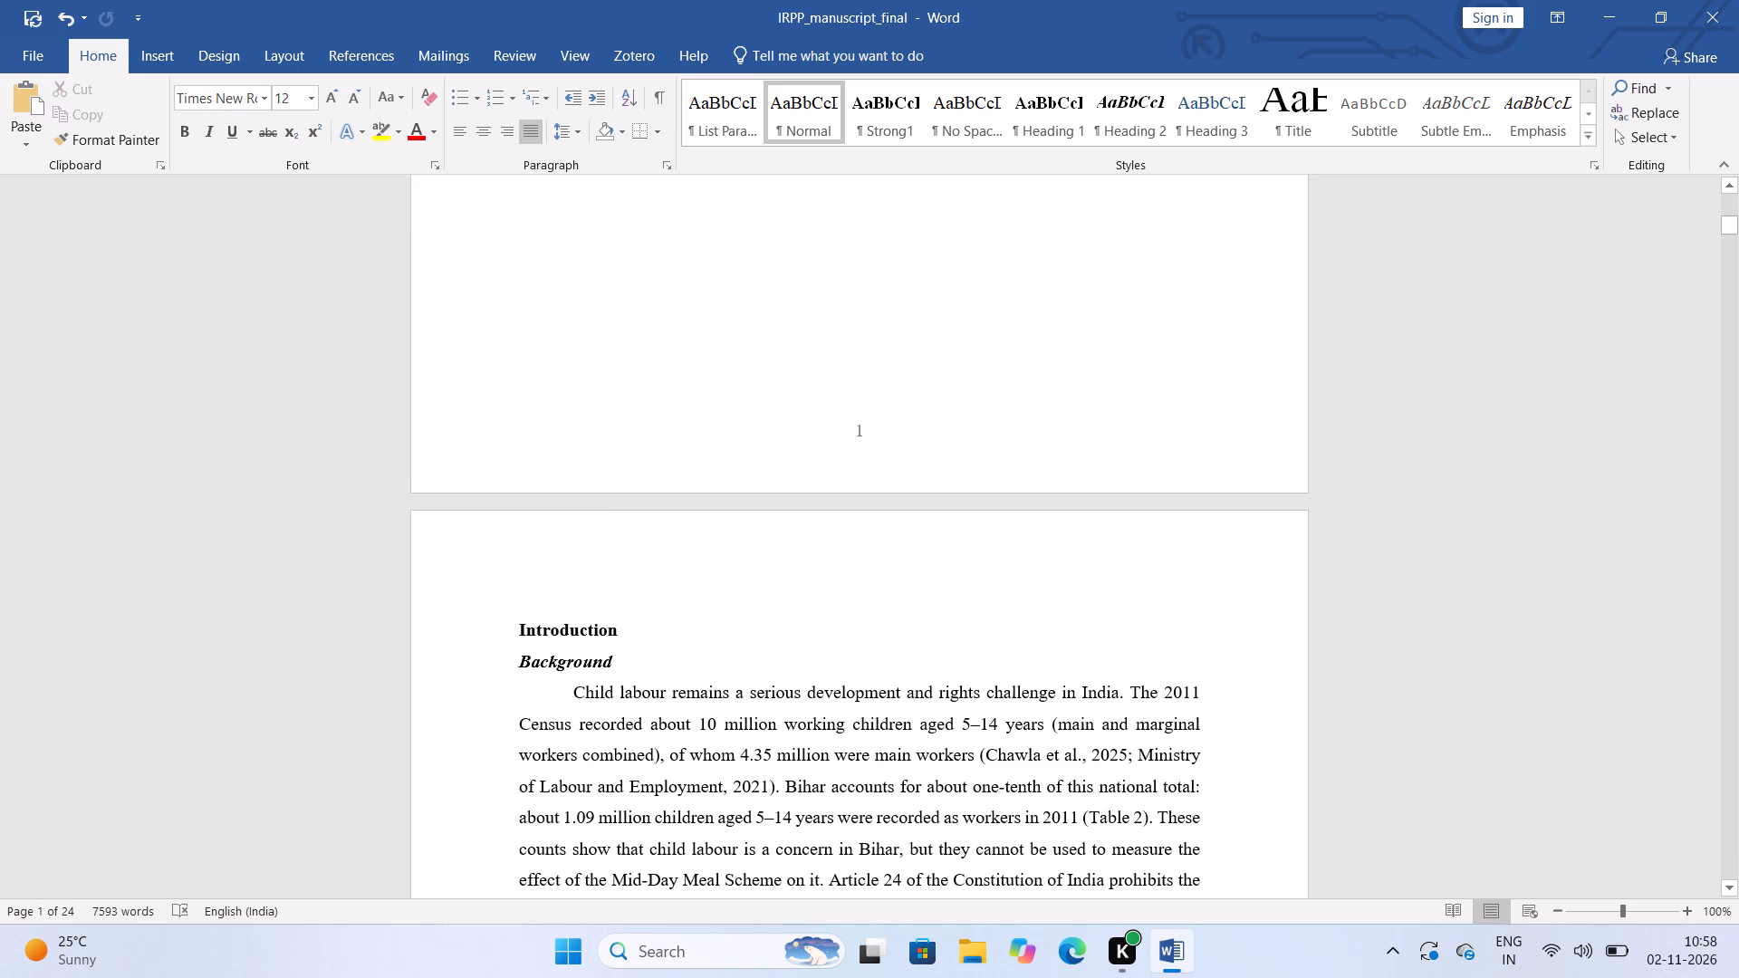
pyautogui.hscroll(1, 674, 523)
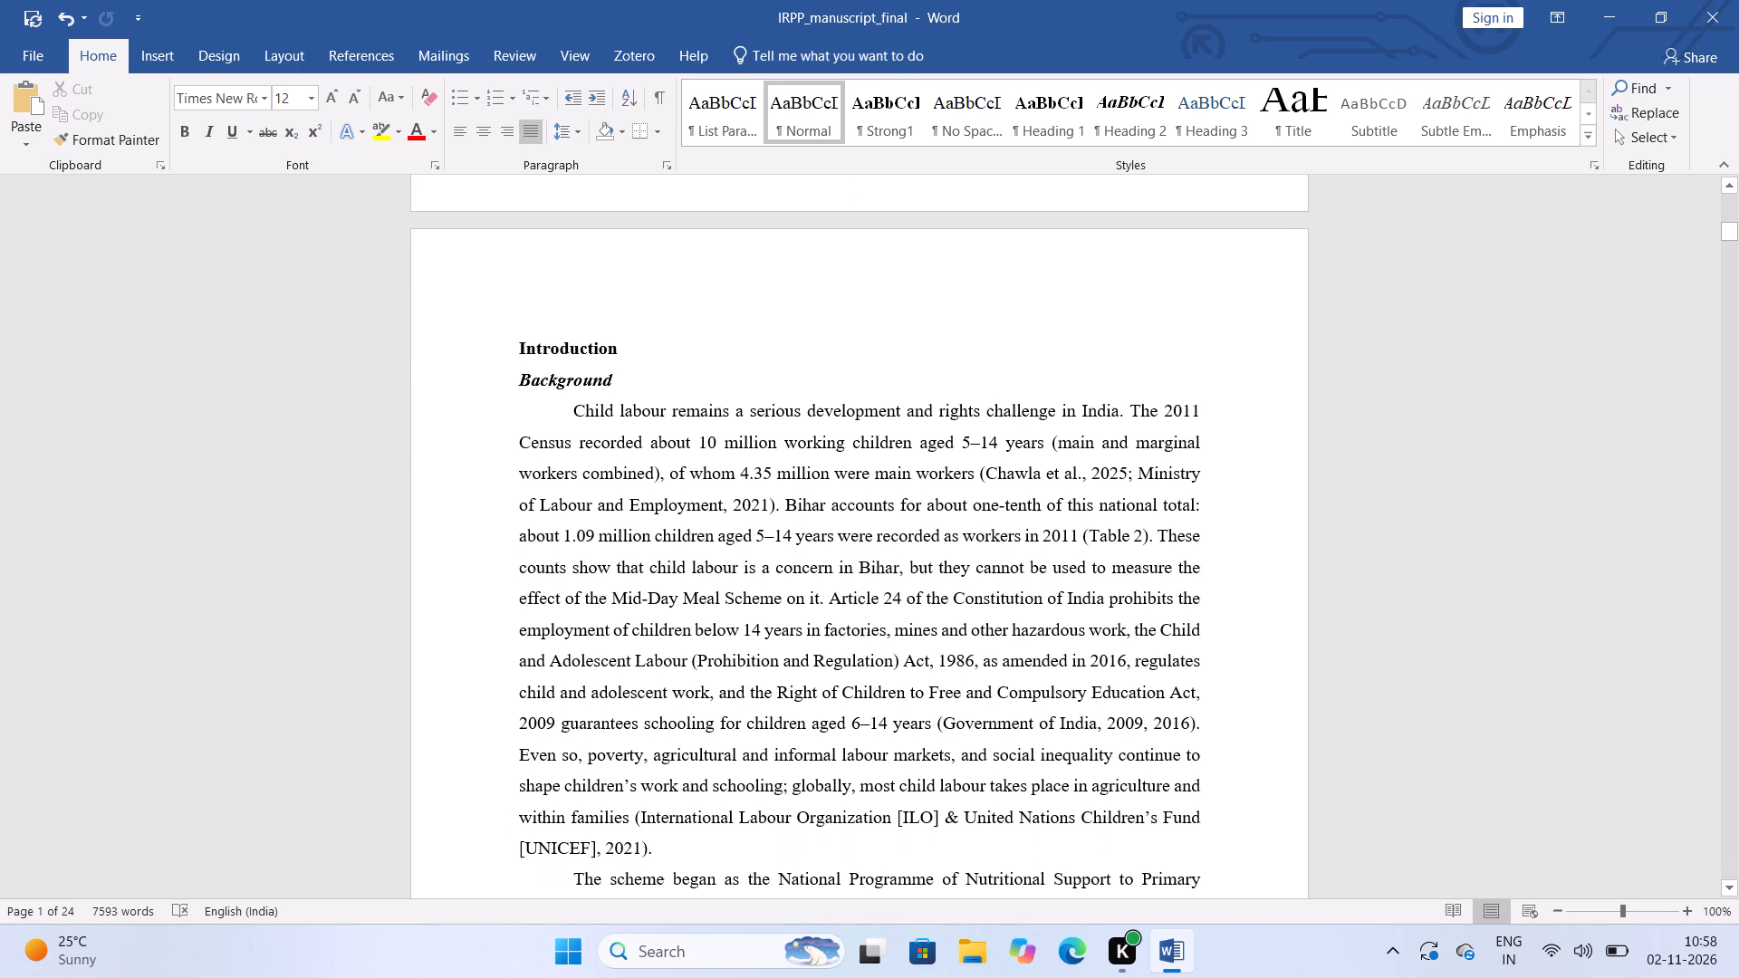
pyautogui.hscroll(1, 674, 523)
pyautogui.scroll(-2, 674, 523)
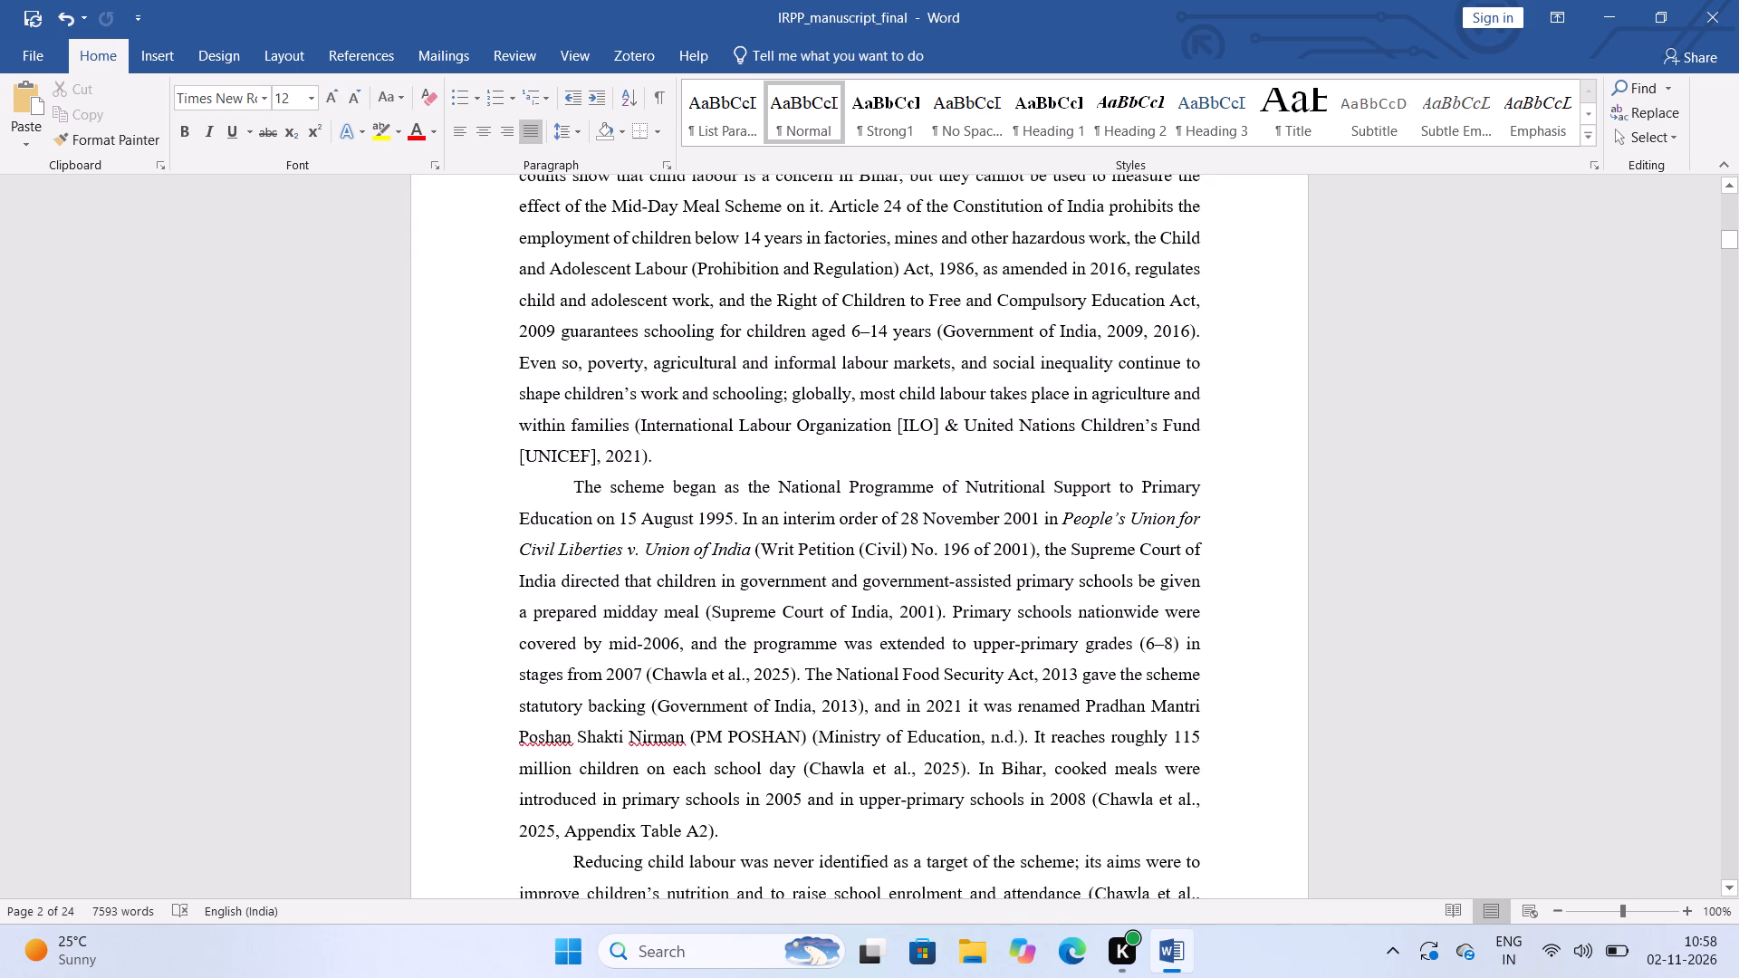
pyautogui.scroll(-4, 674, 523)
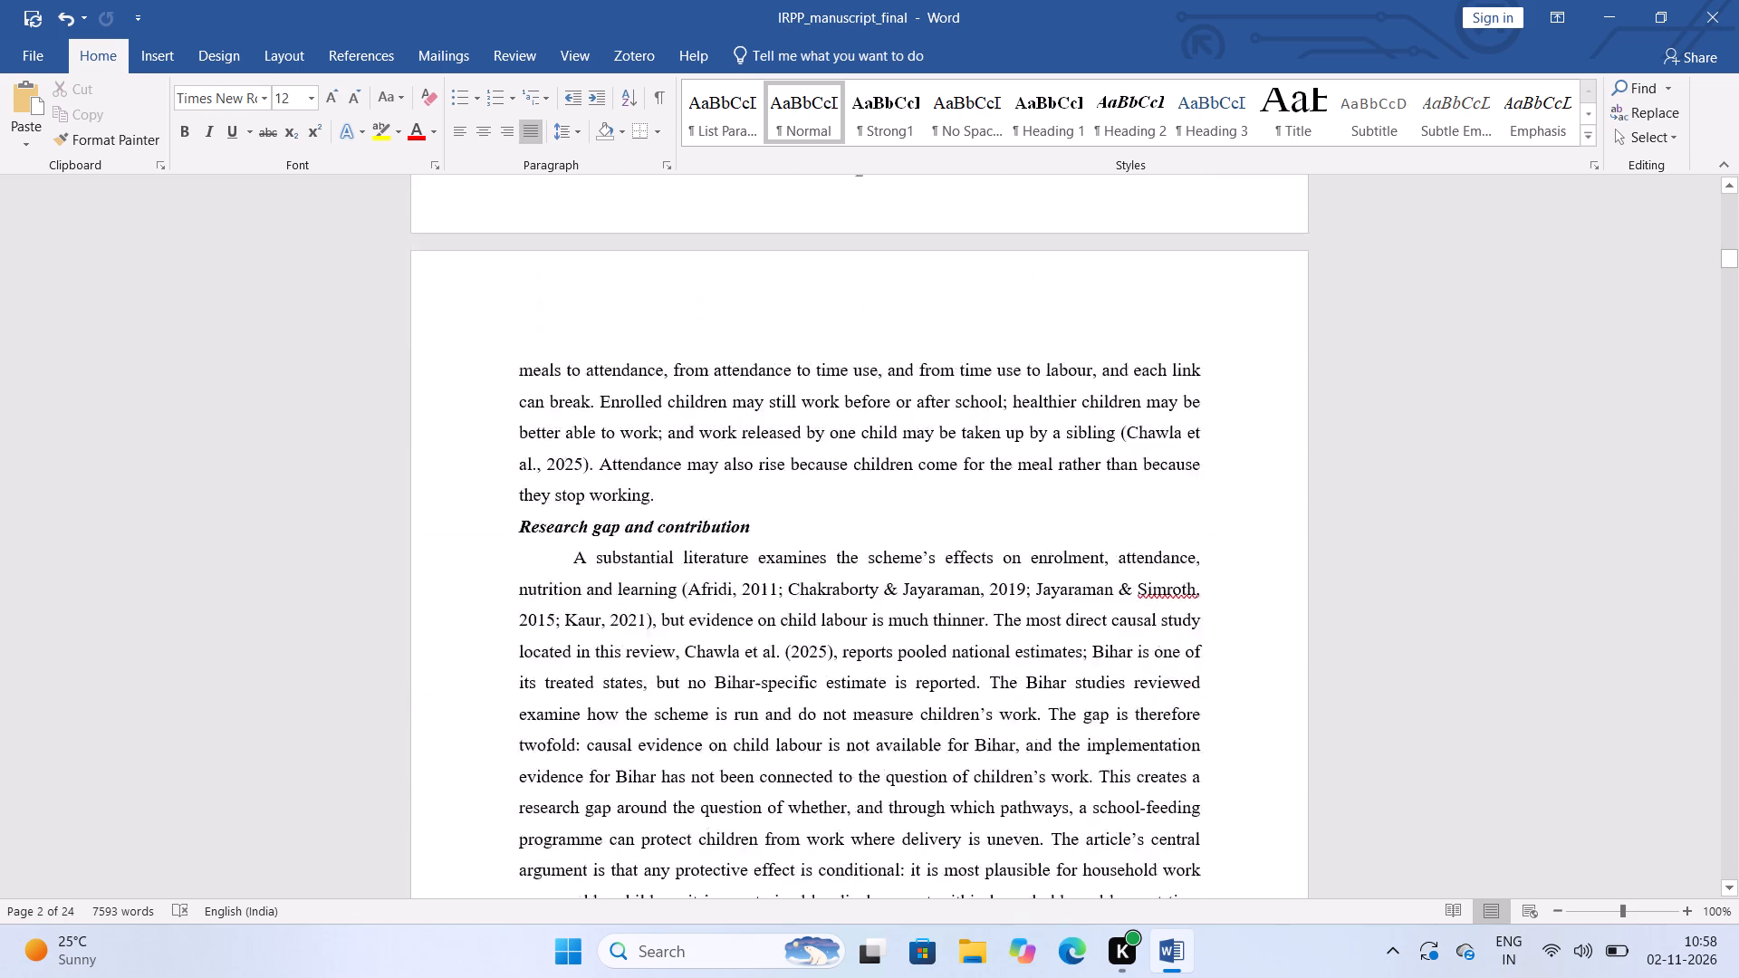
pyautogui.scroll(-3, 674, 523)
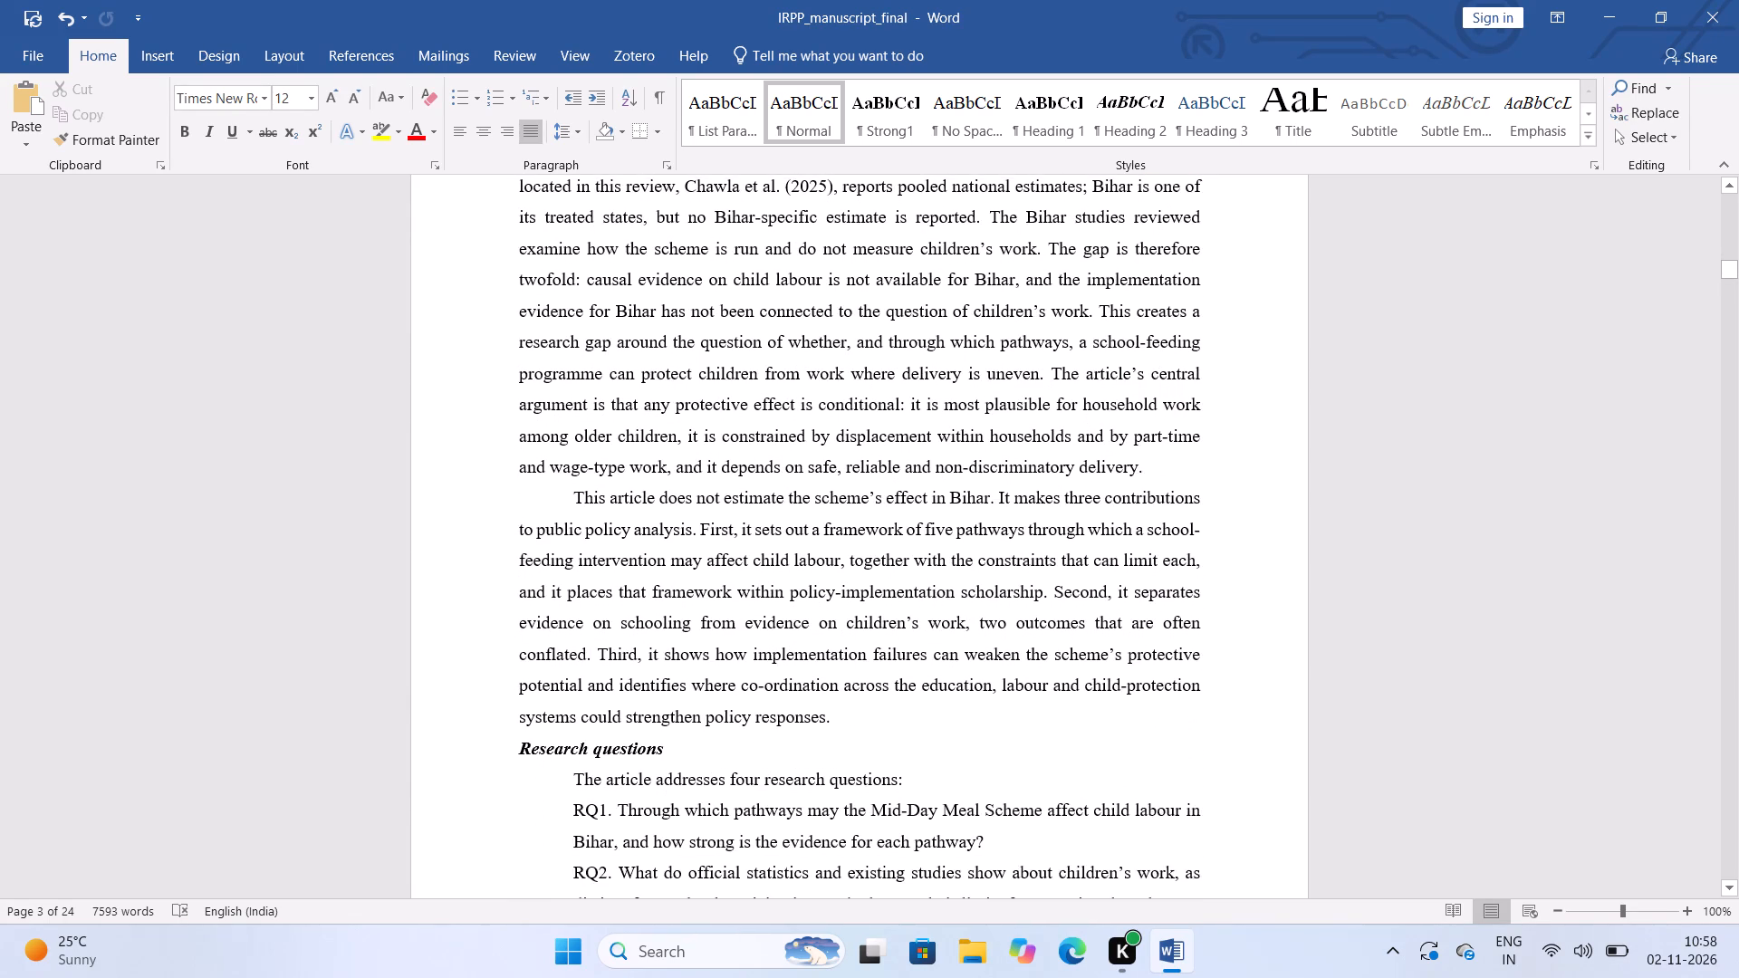
pyautogui.scroll(-2, 674, 523)
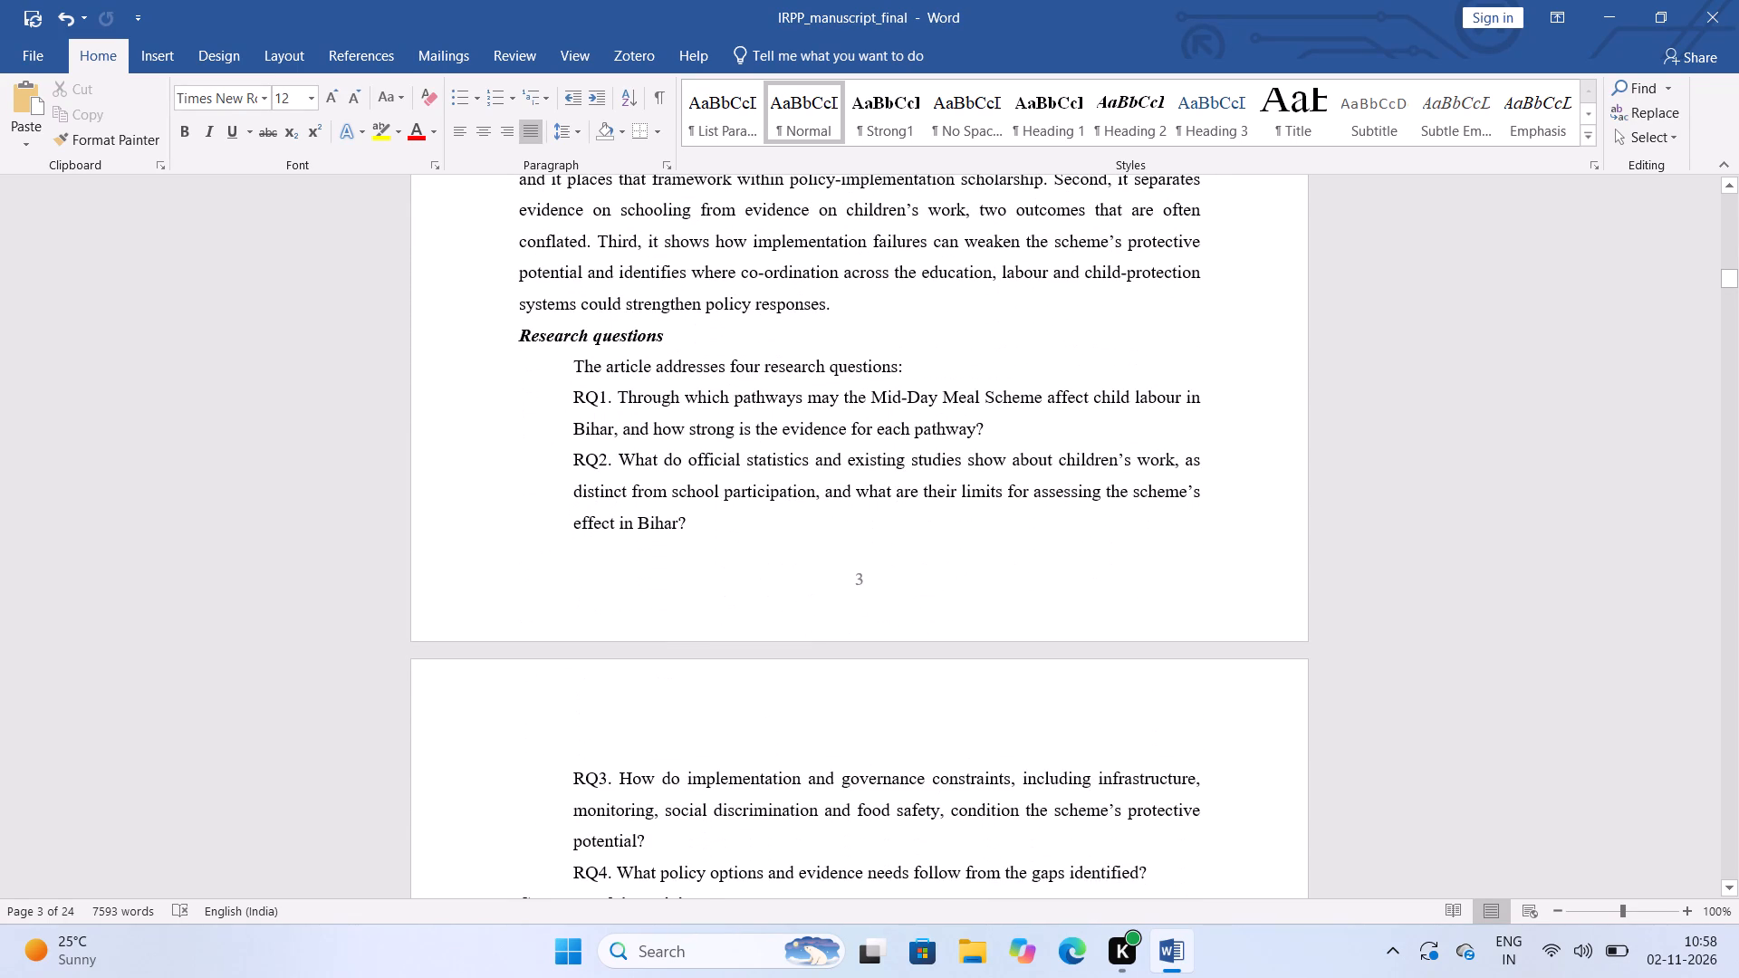
pyautogui.scroll(-2, 674, 523)
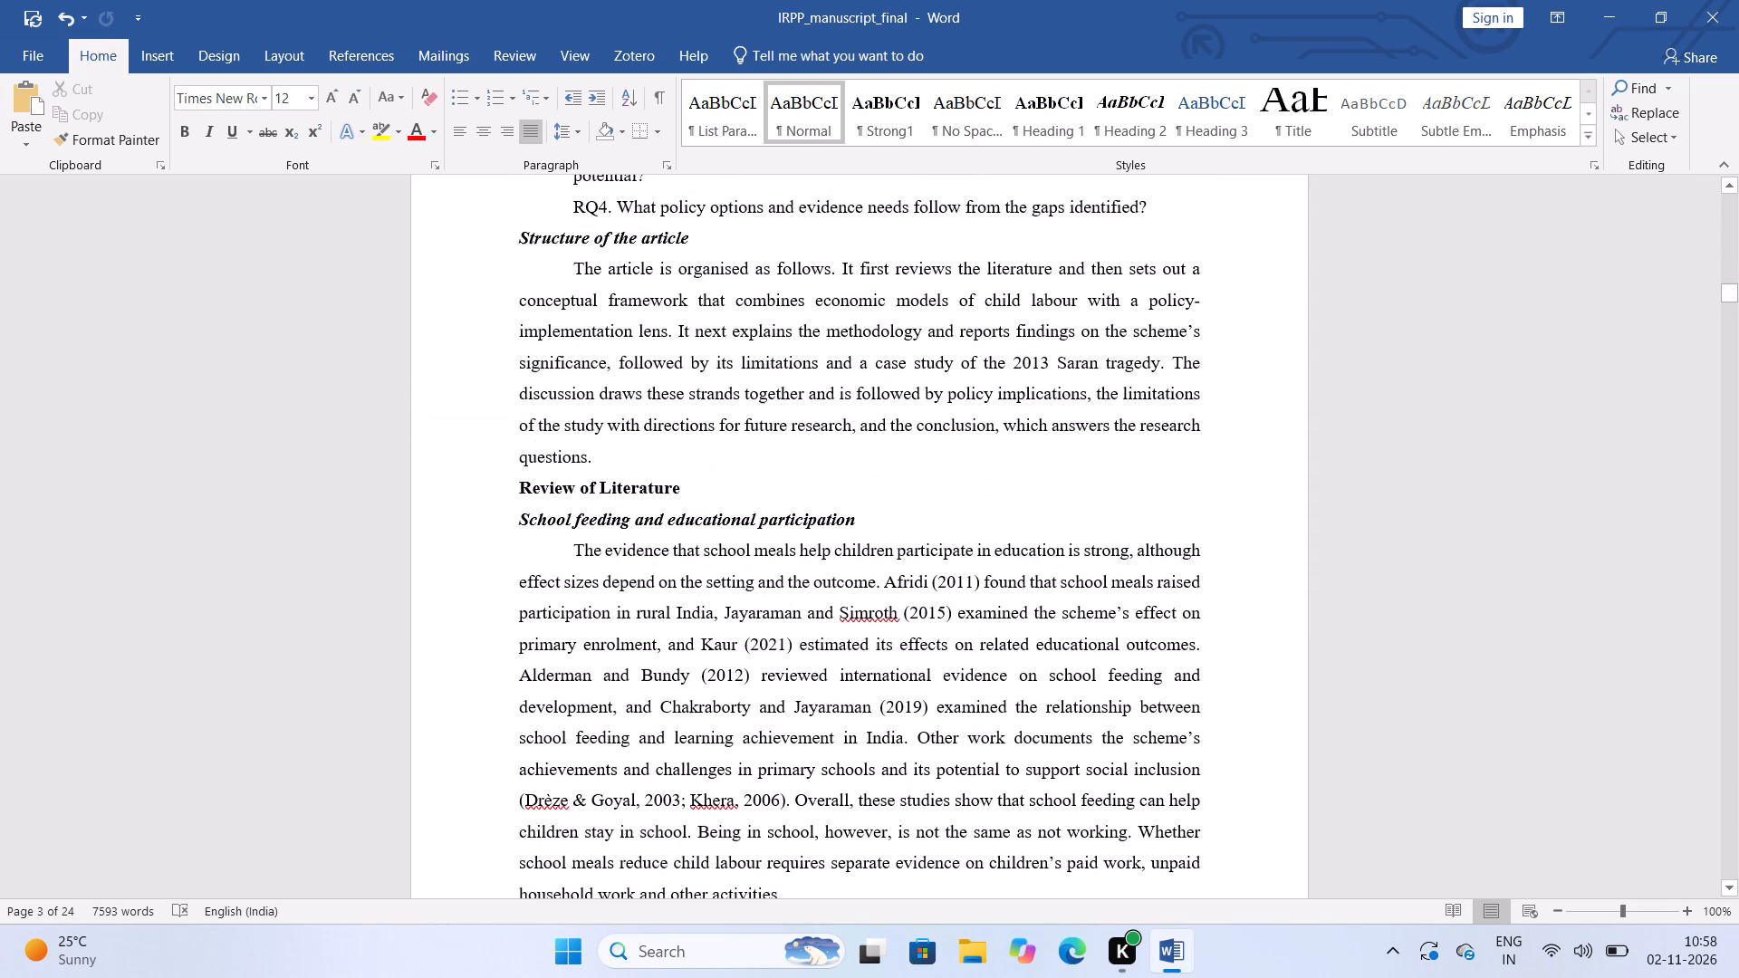
pyautogui.scroll(-2, 674, 523)
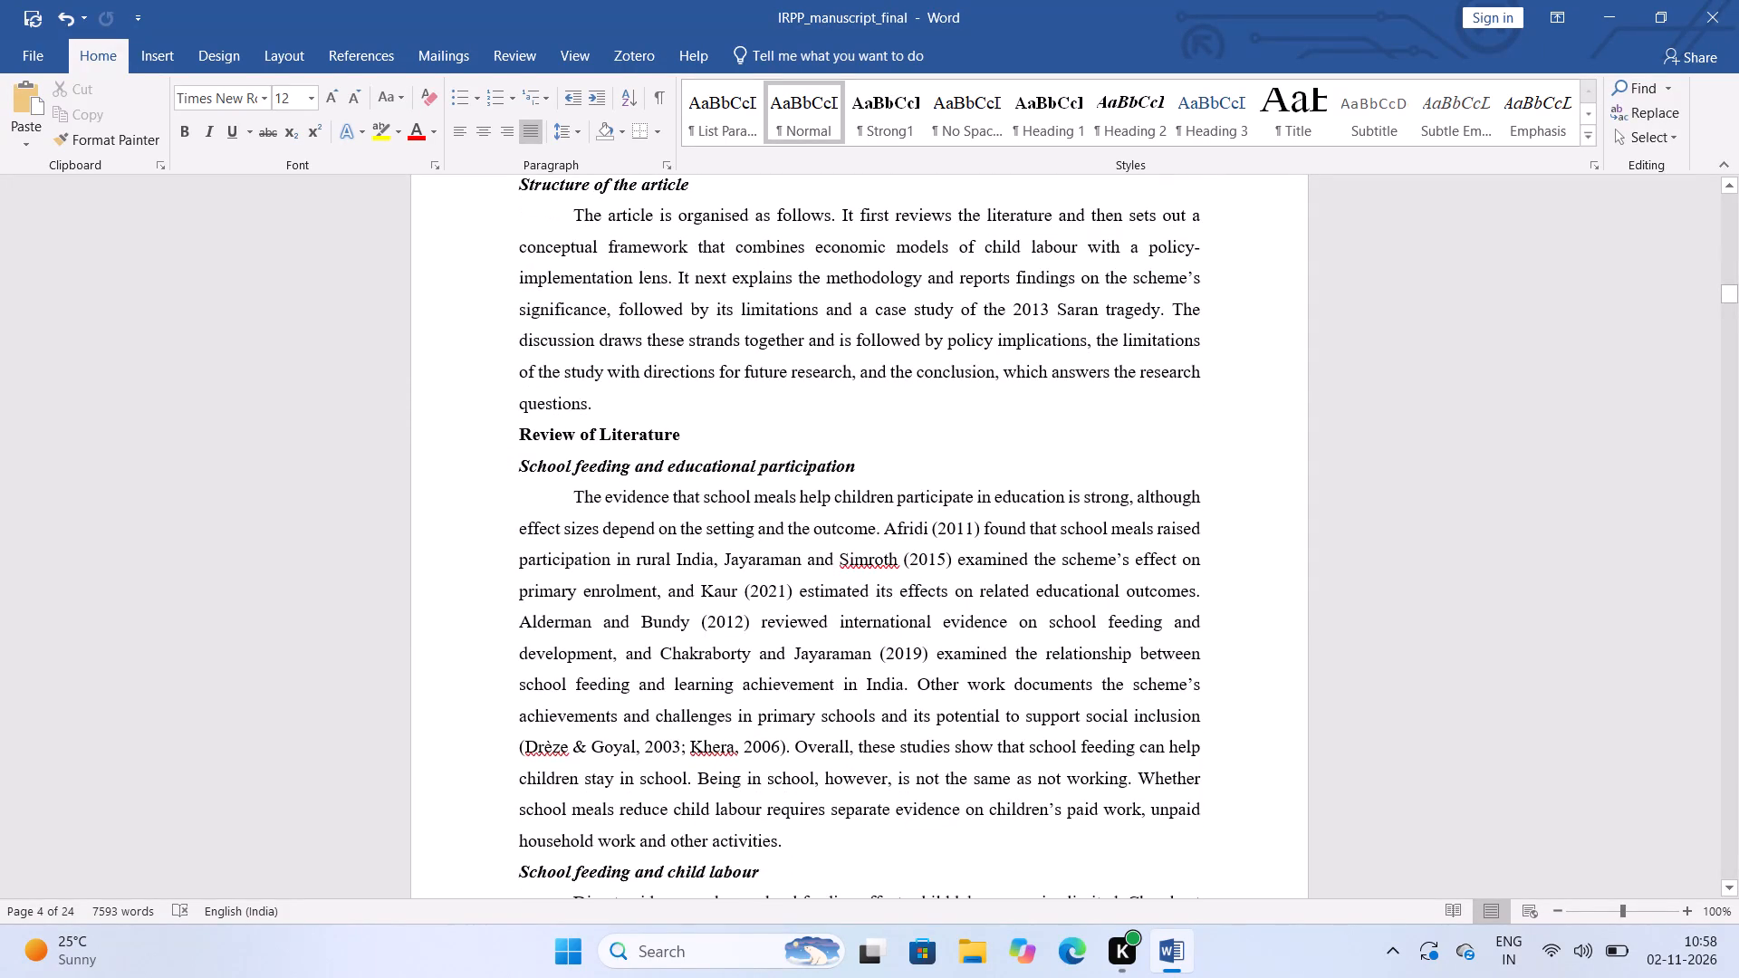
pyautogui.scroll(-5, 674, 523)
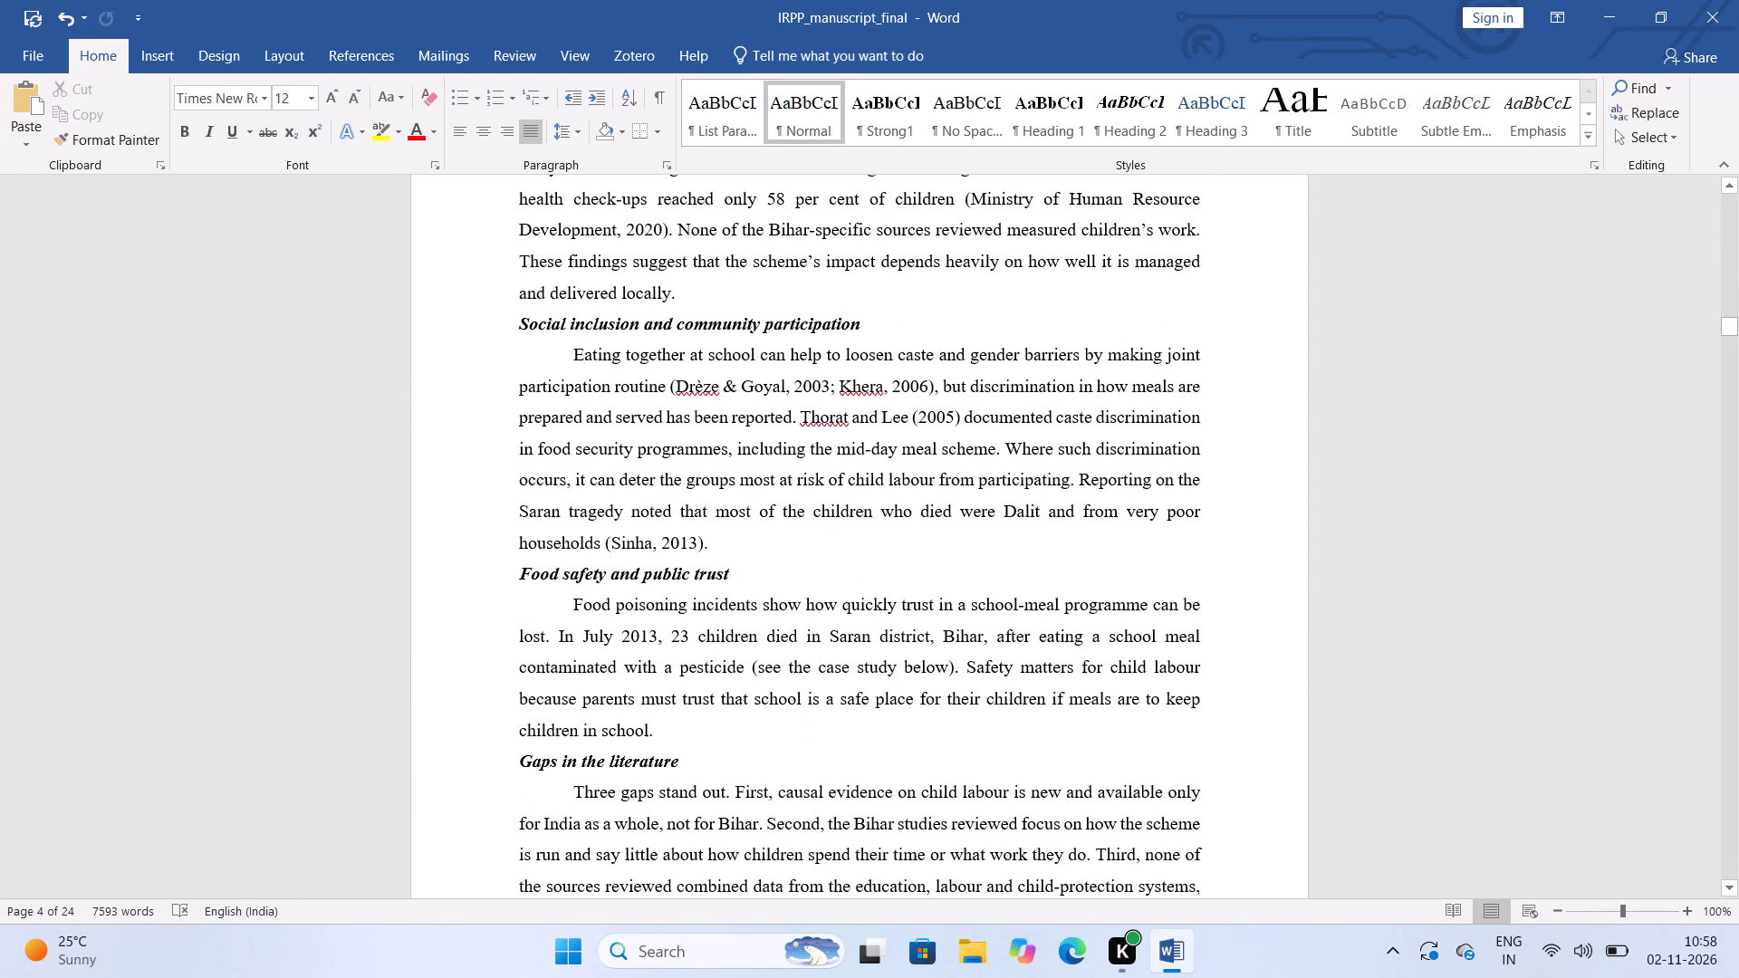
pyautogui.scroll(-4, 674, 523)
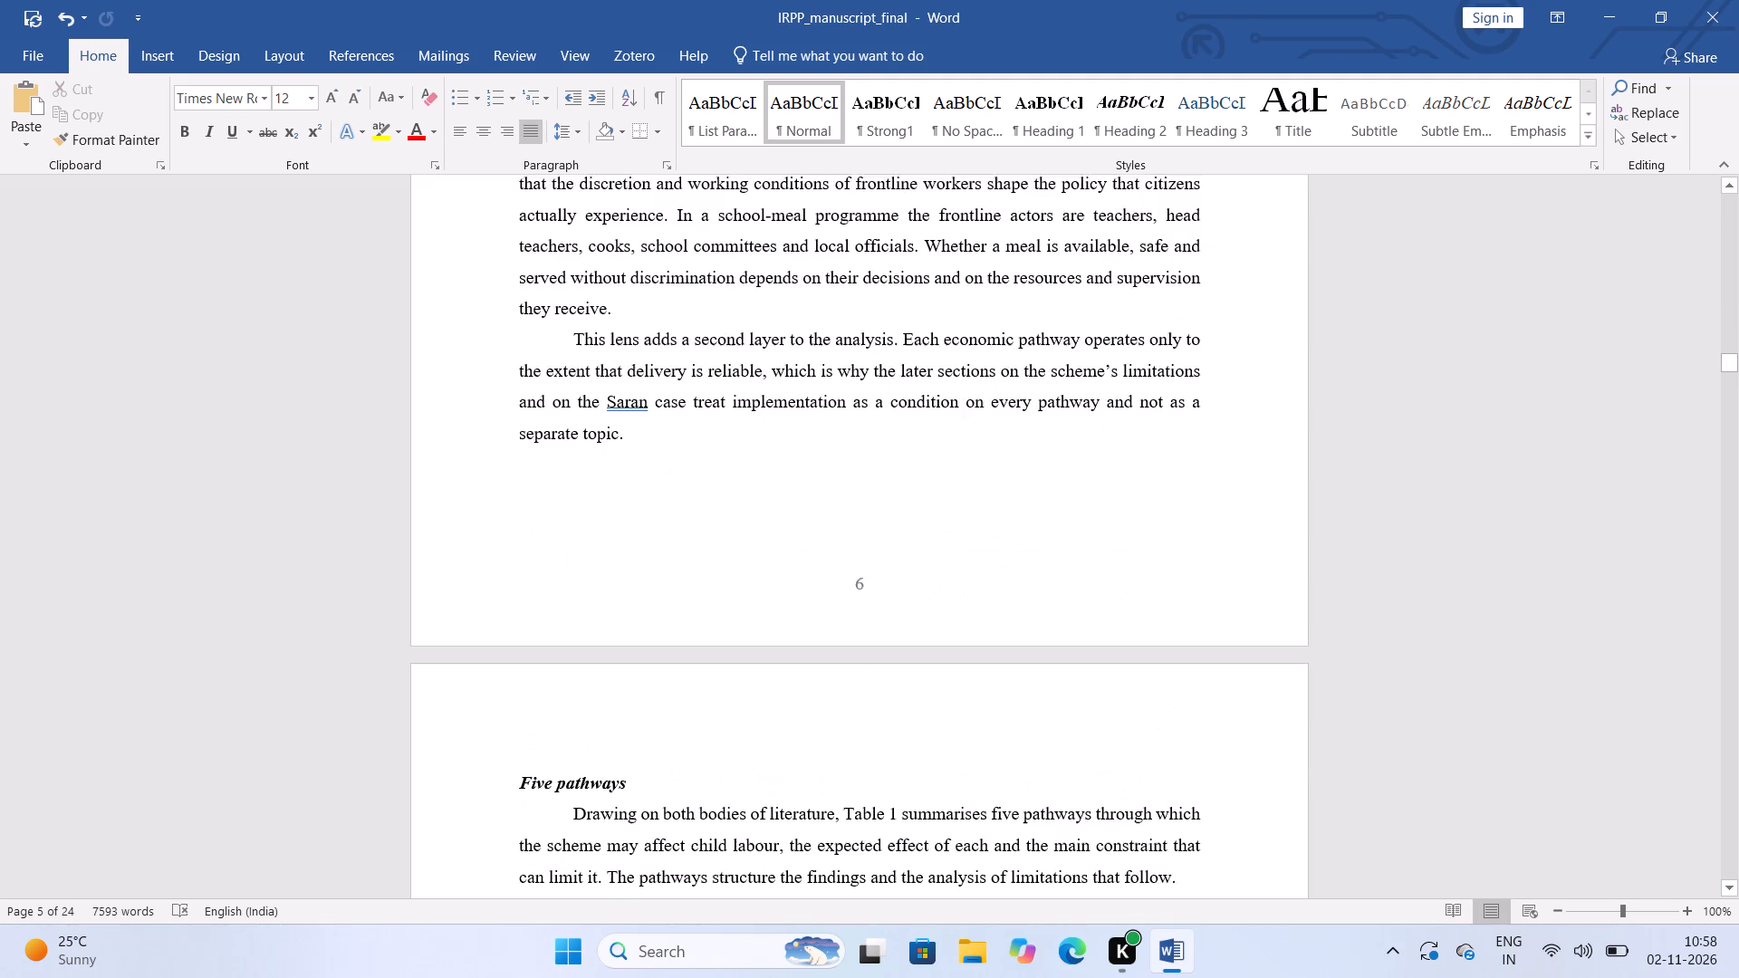
pyautogui.scroll(-6, 674, 523)
# Look back from the Methodology section to the start of the Introduction, checking the headings and page breaks.
pyautogui.scroll(1, 674, 523)
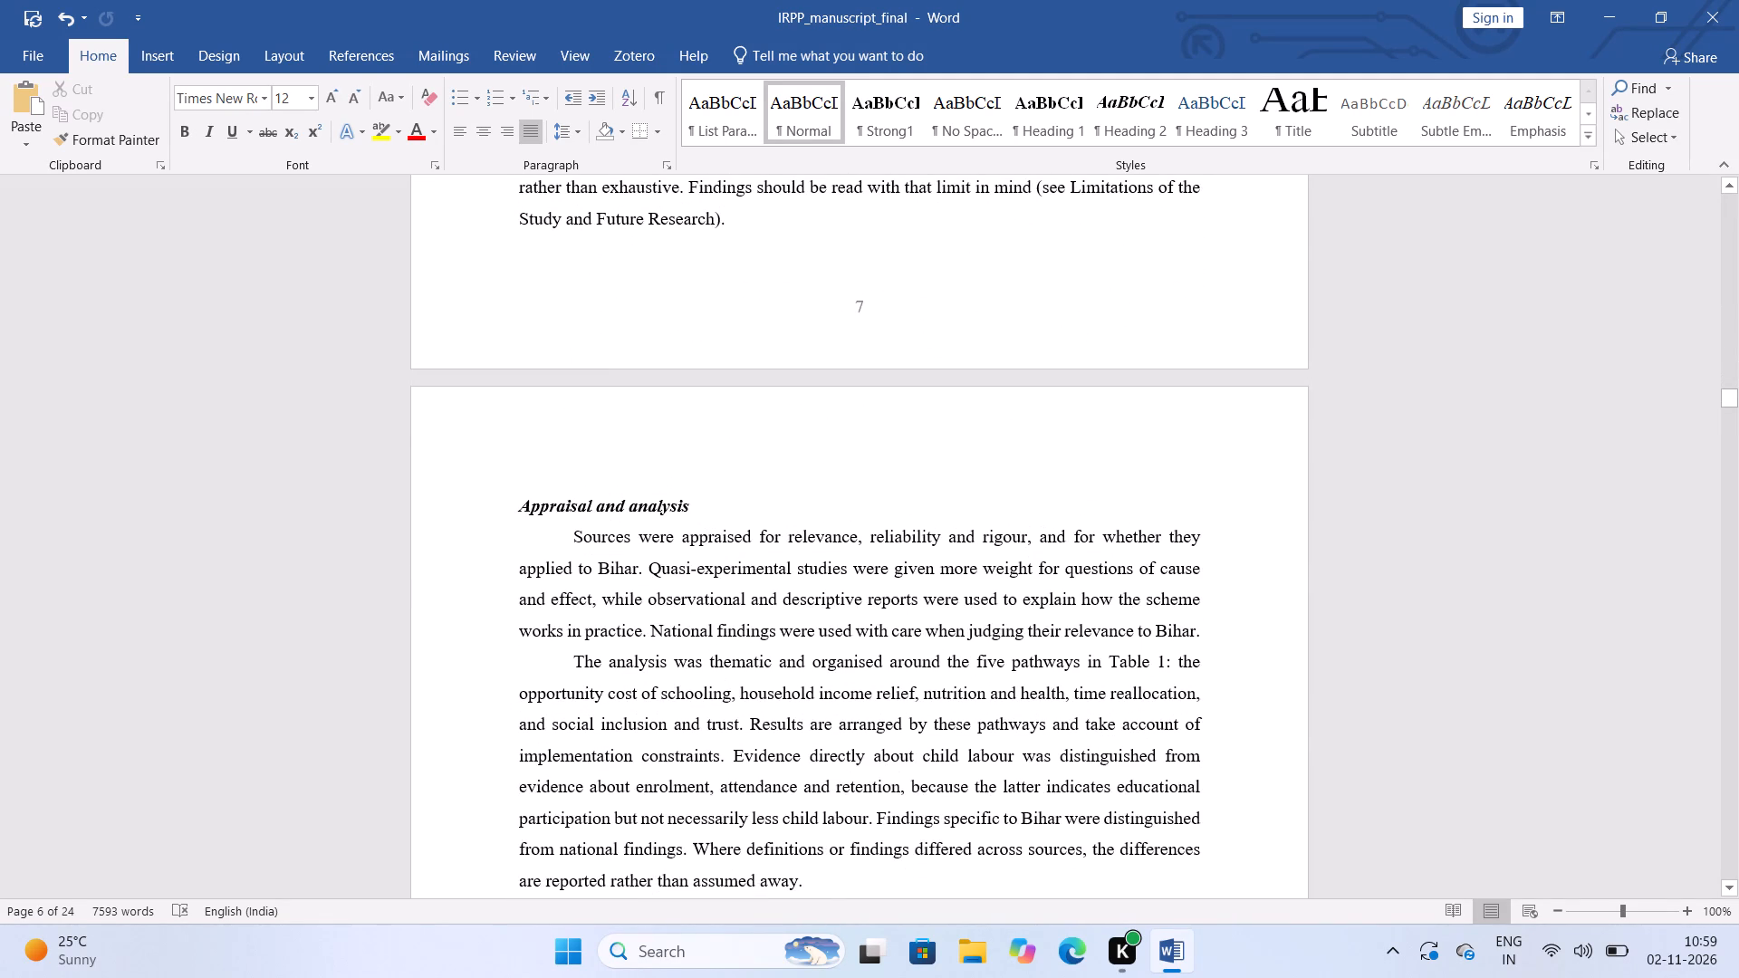
pyautogui.scroll(5, 674, 523)
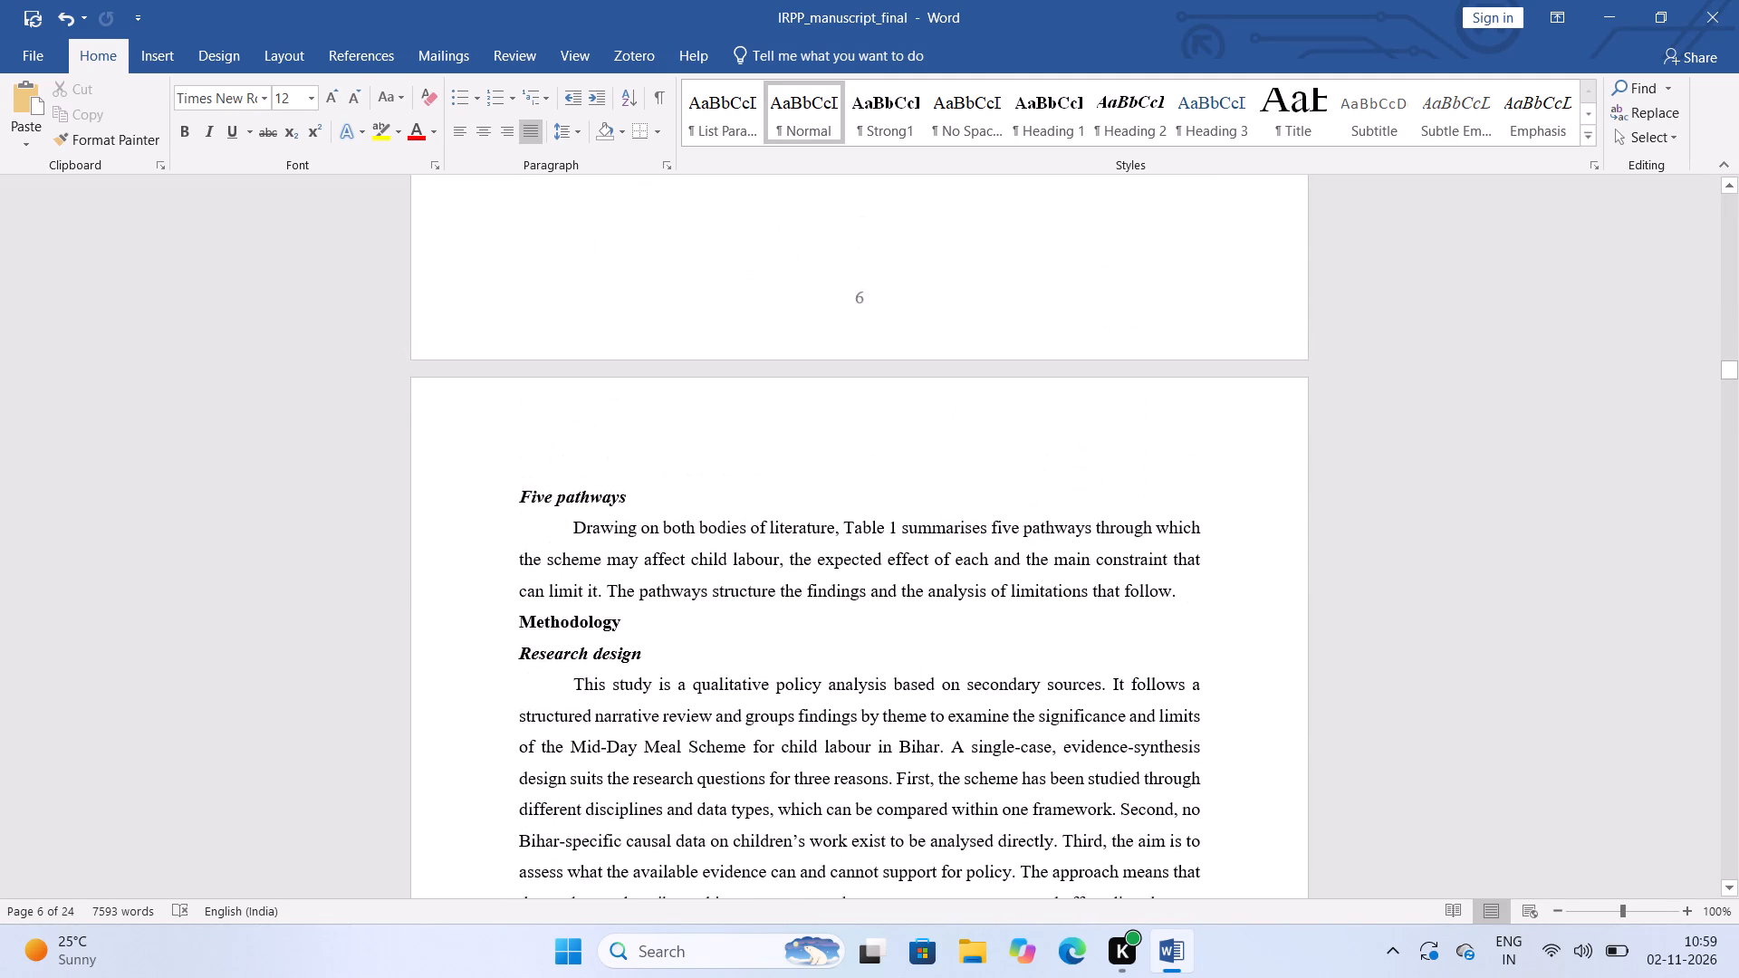
pyautogui.scroll(7, 674, 523)
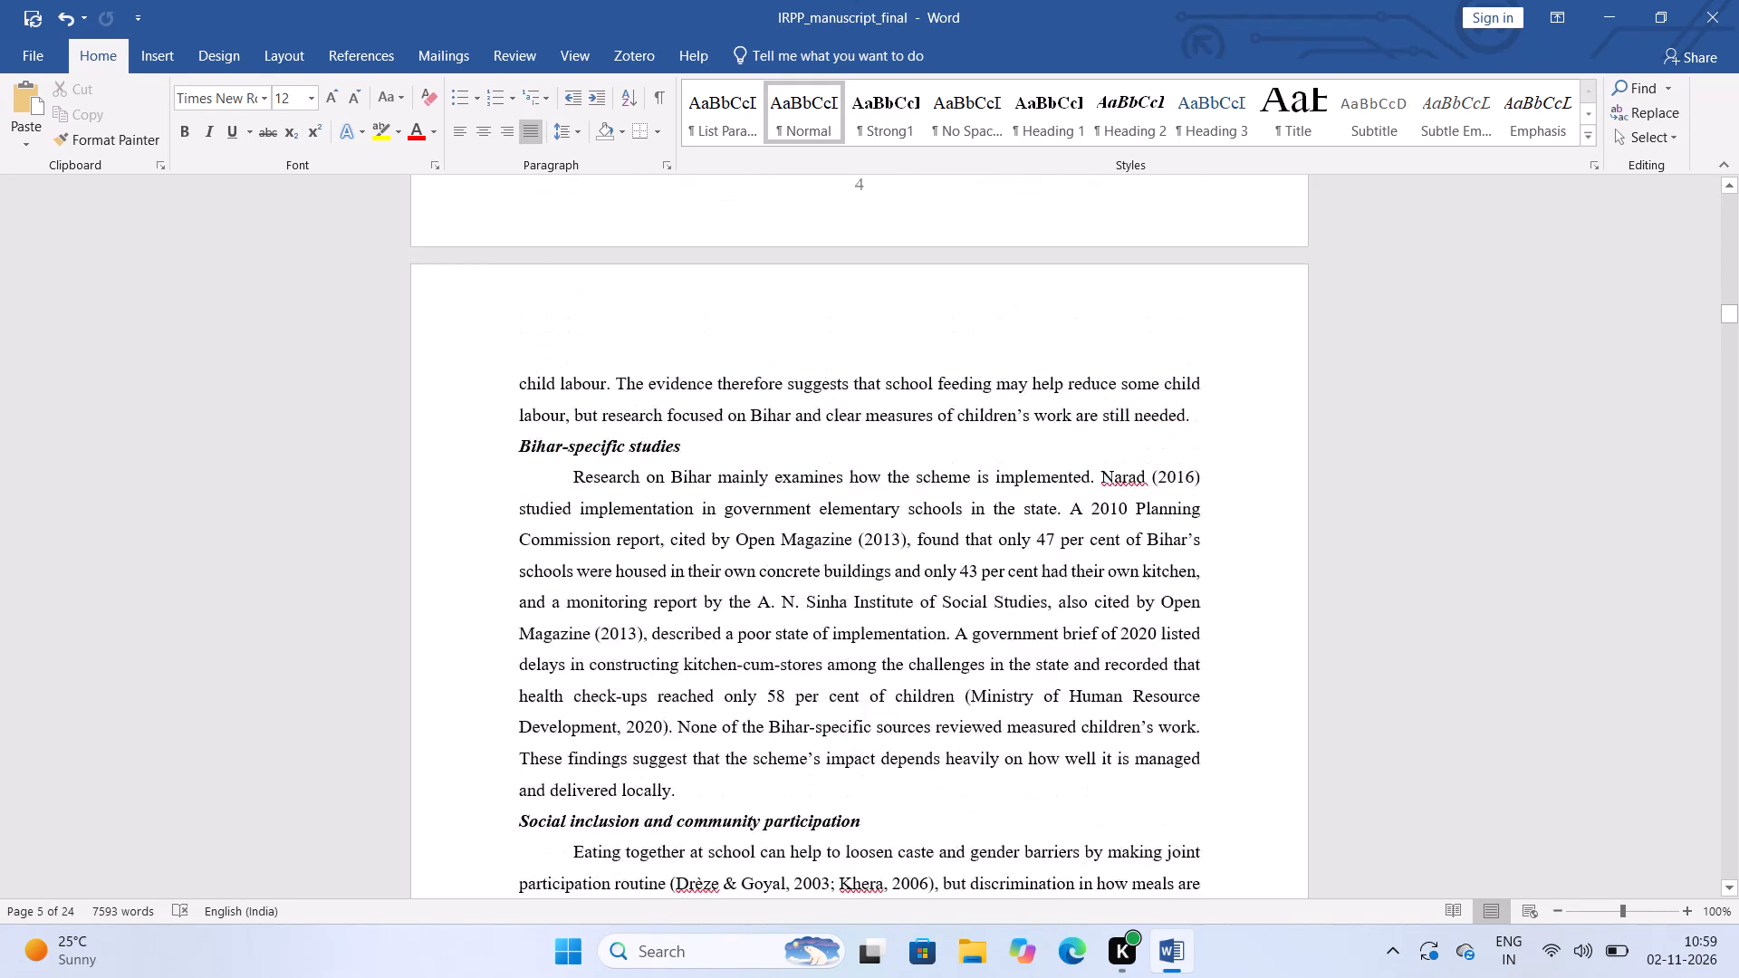
pyautogui.scroll(3, 674, 523)
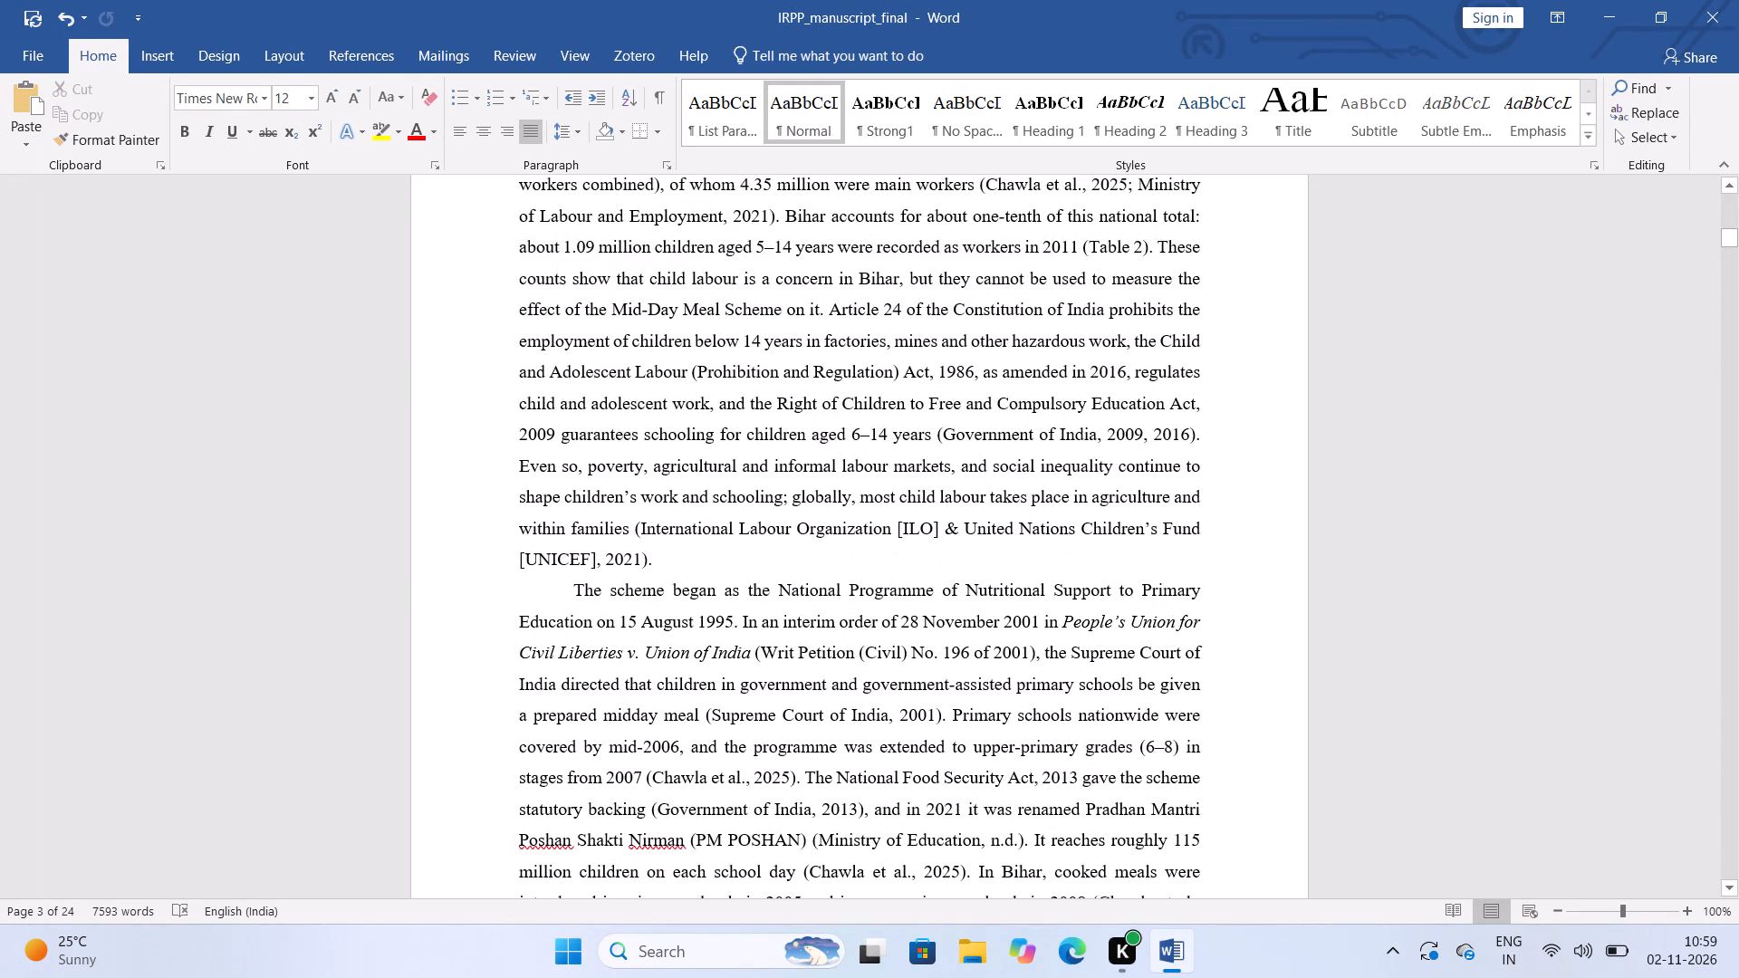
pyautogui.scroll(2, 674, 523)
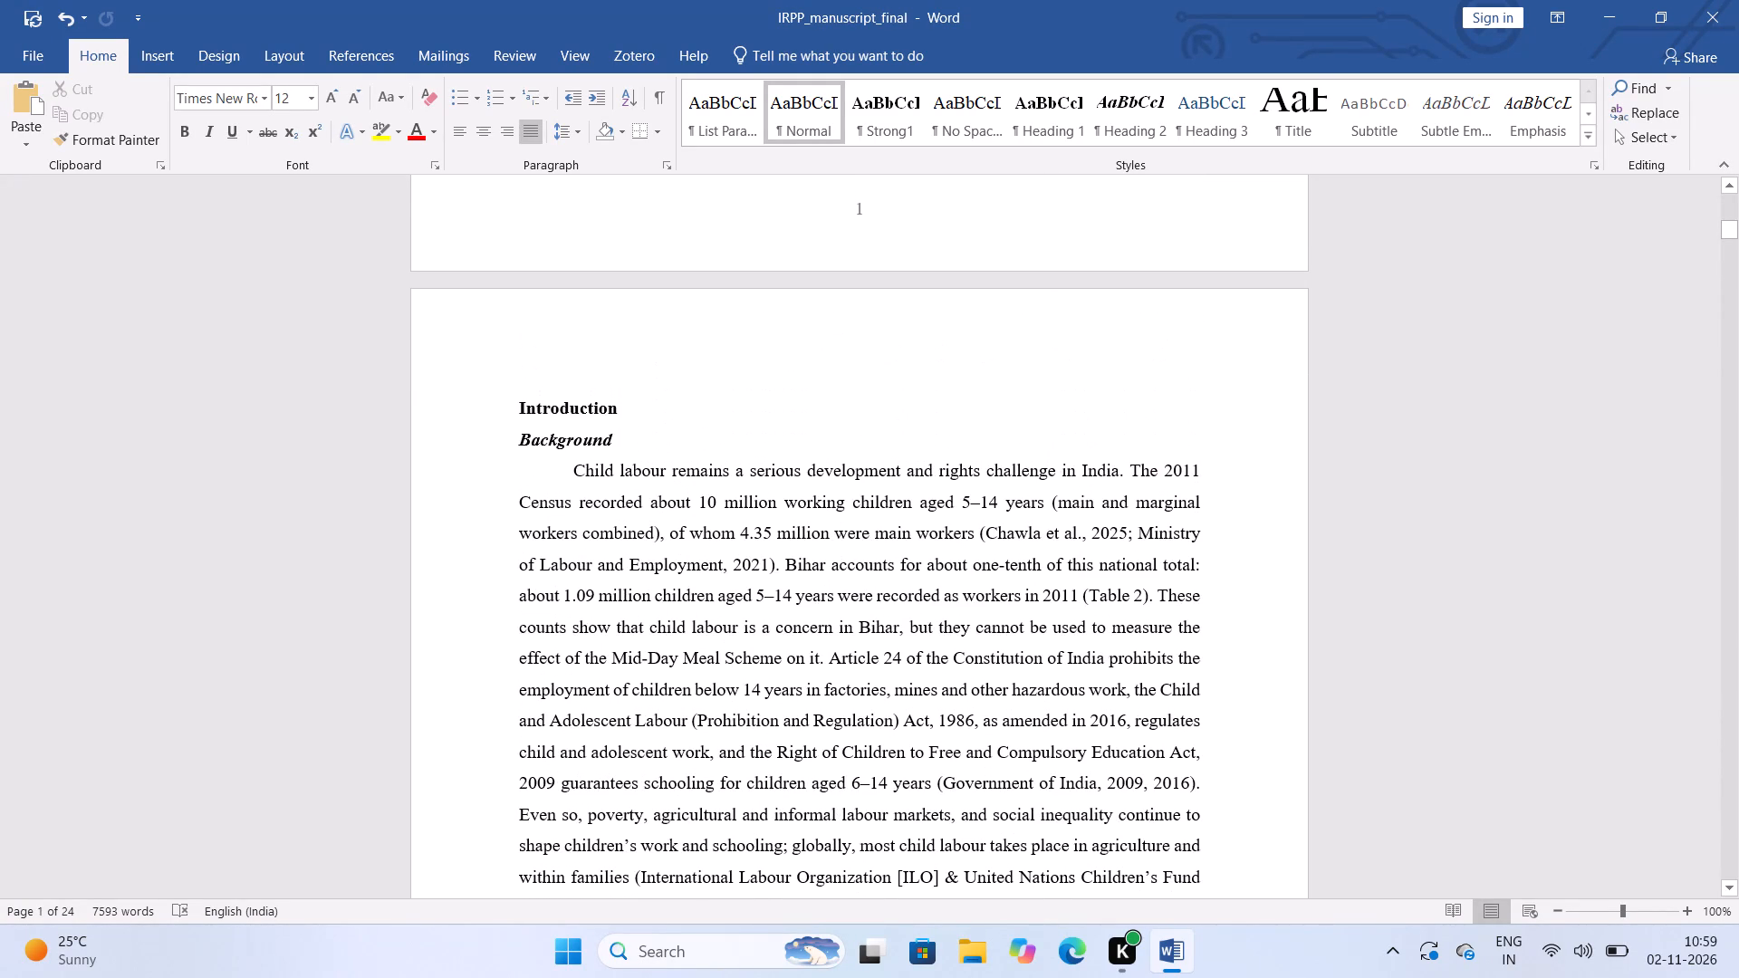
pyautogui.scroll(1, 674, 523)
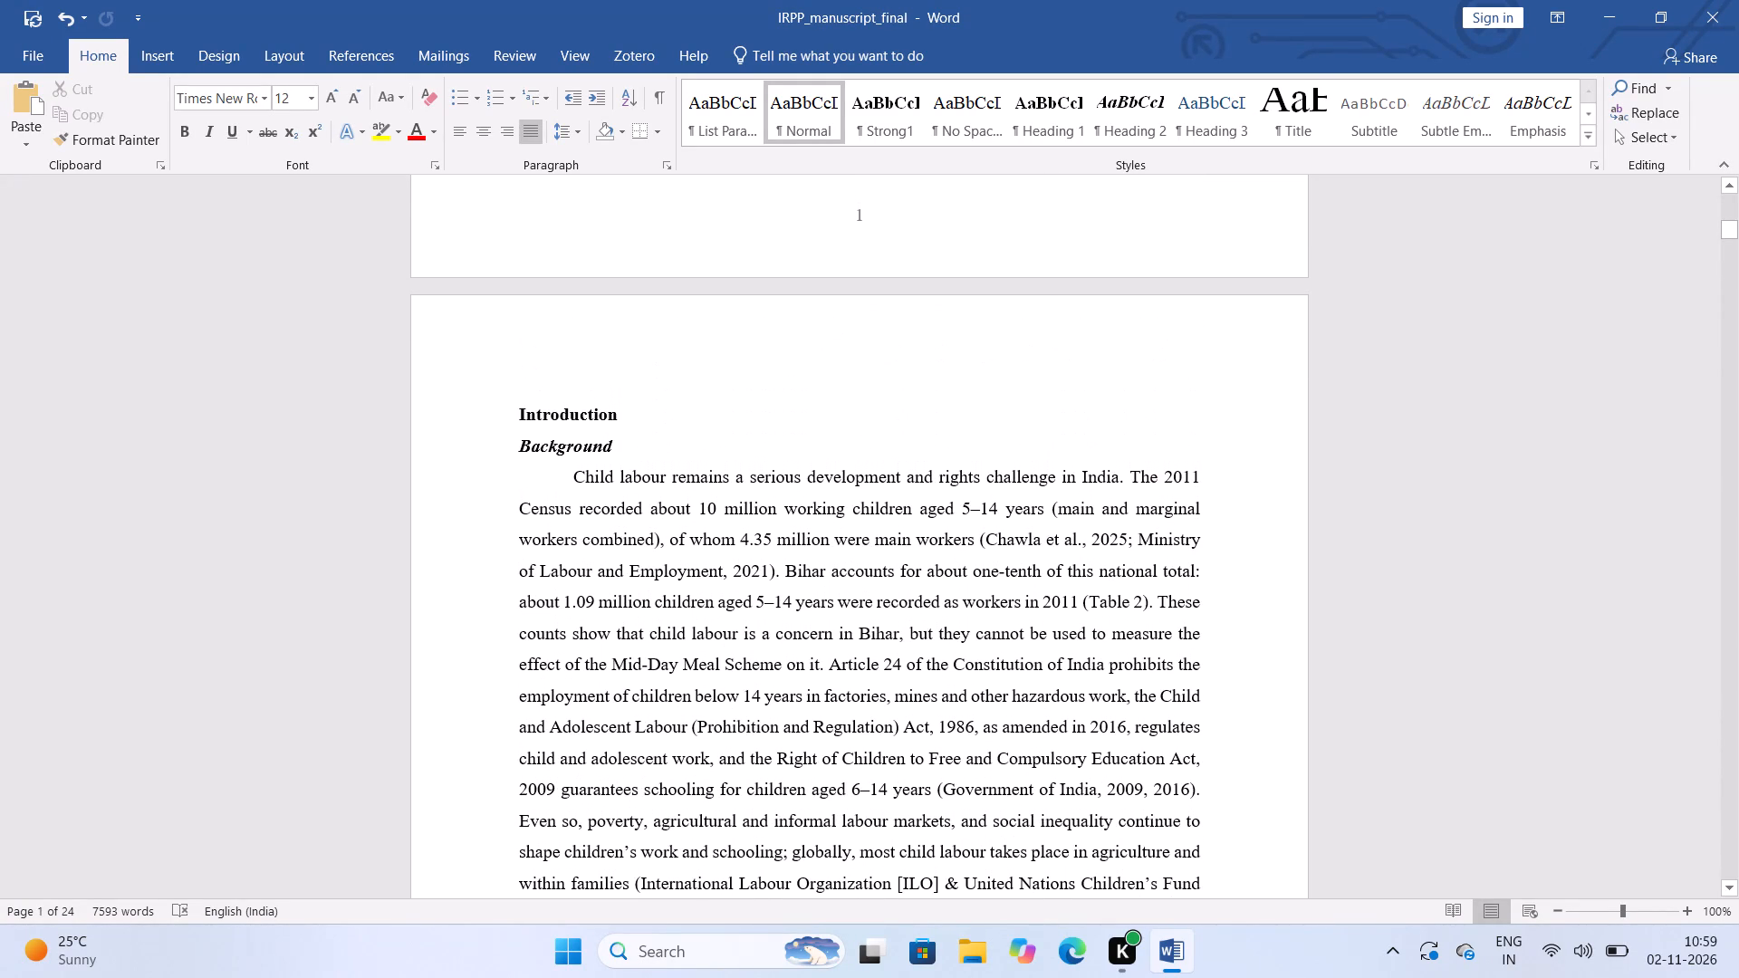
# Reread the Introduction from Background through the research questions to the start of the Review of Literature, examining its layout.
pyautogui.scroll(-3, 674, 523)
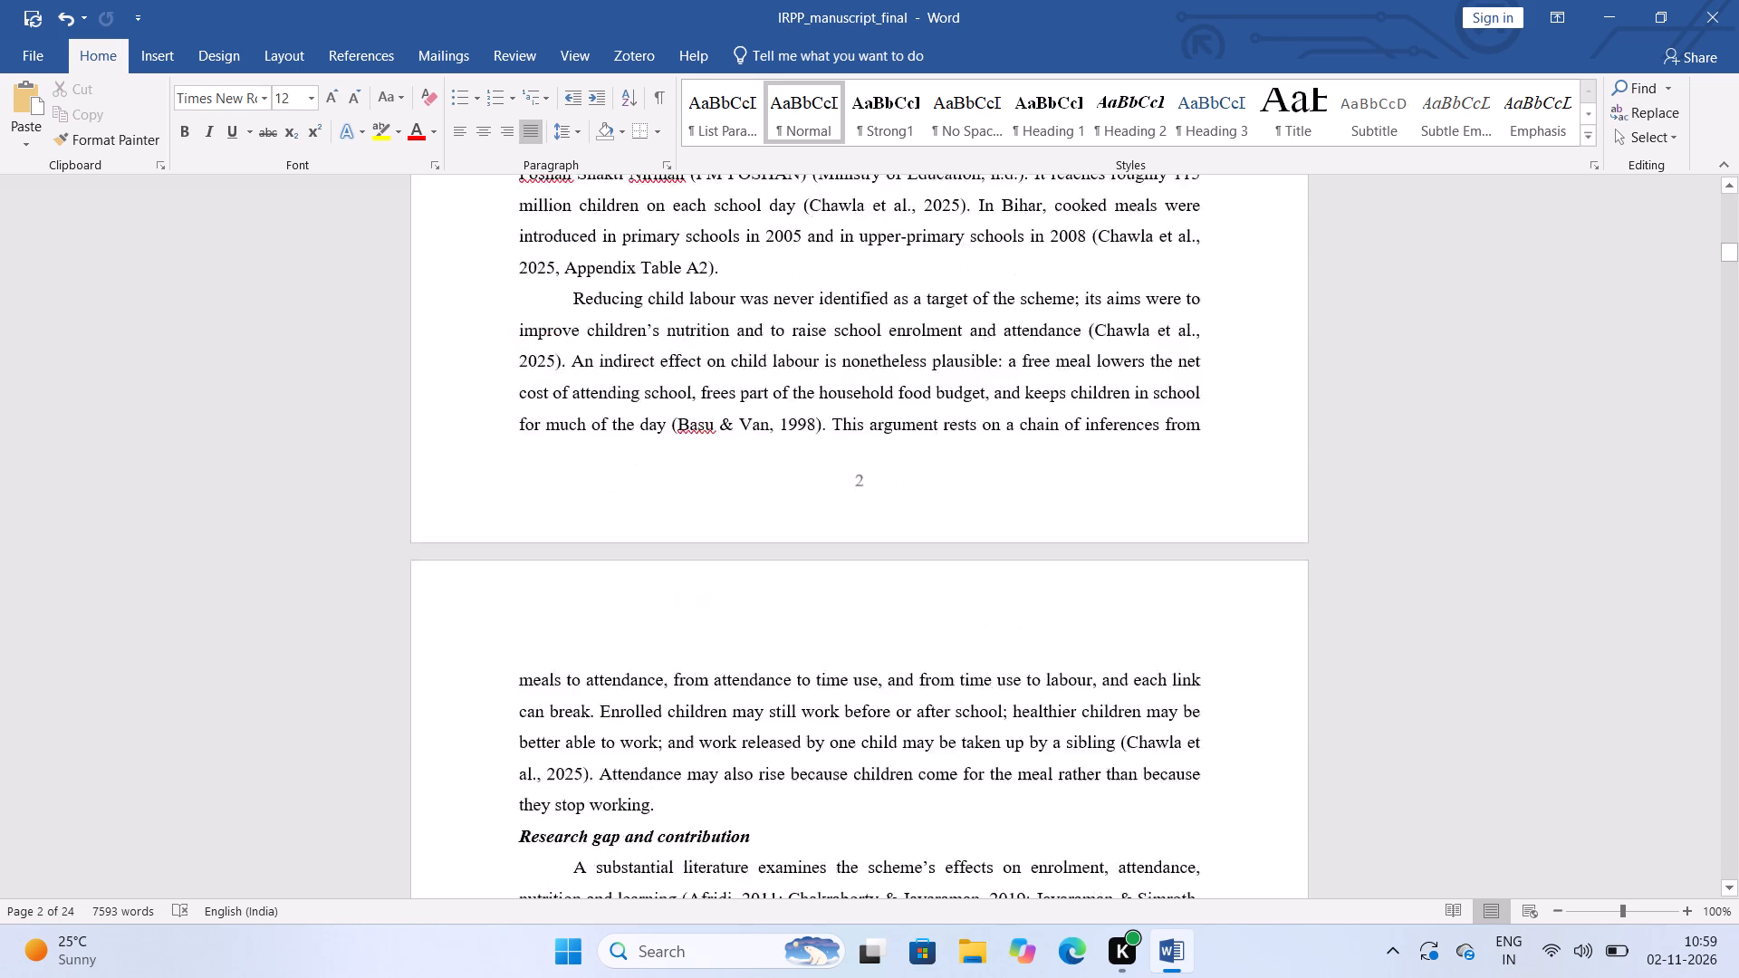
pyautogui.scroll(-3, 674, 523)
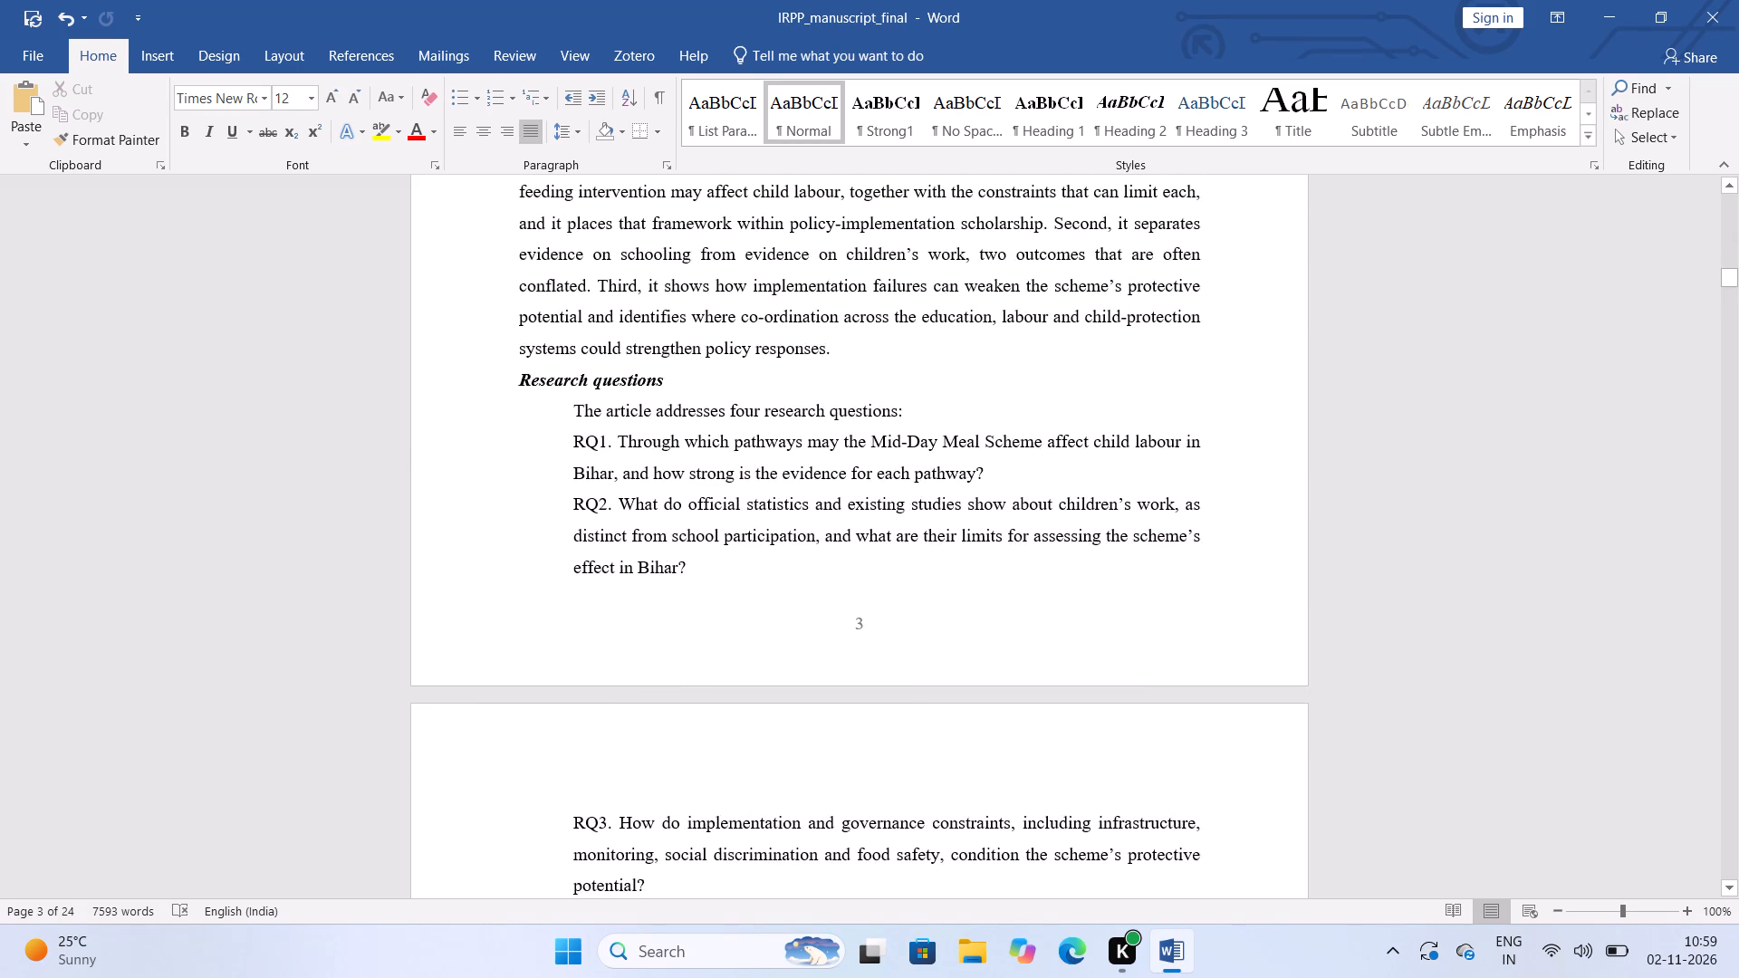
pyautogui.scroll(-2, 674, 523)
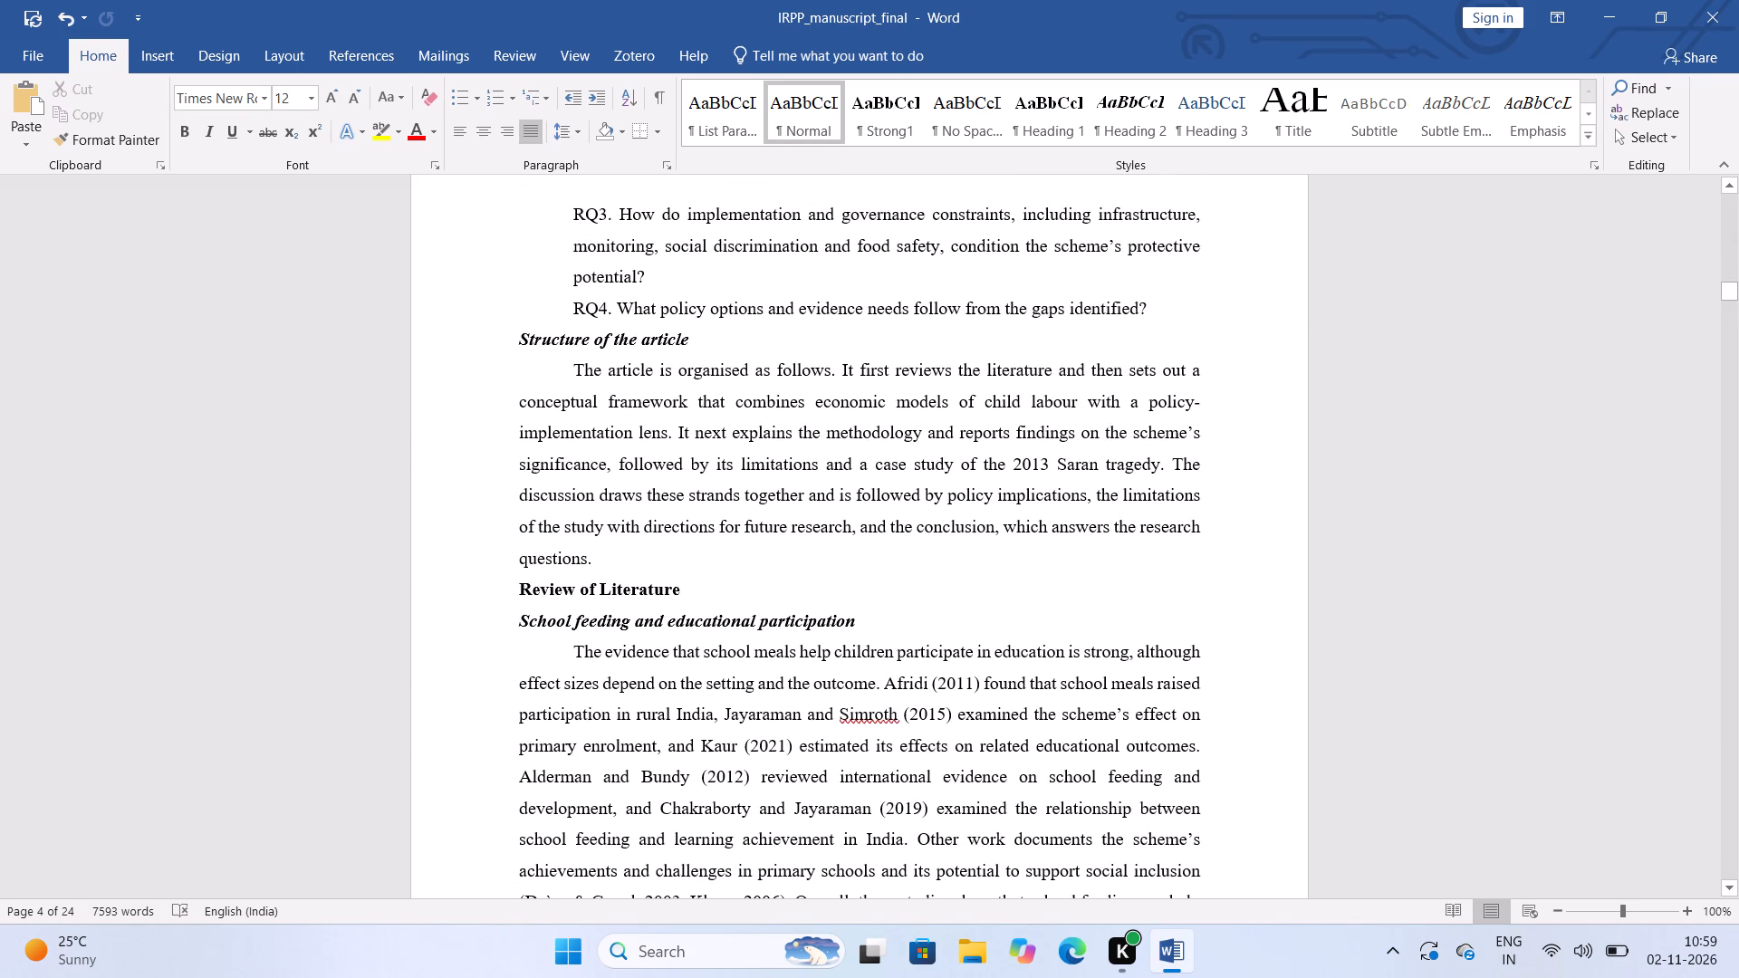
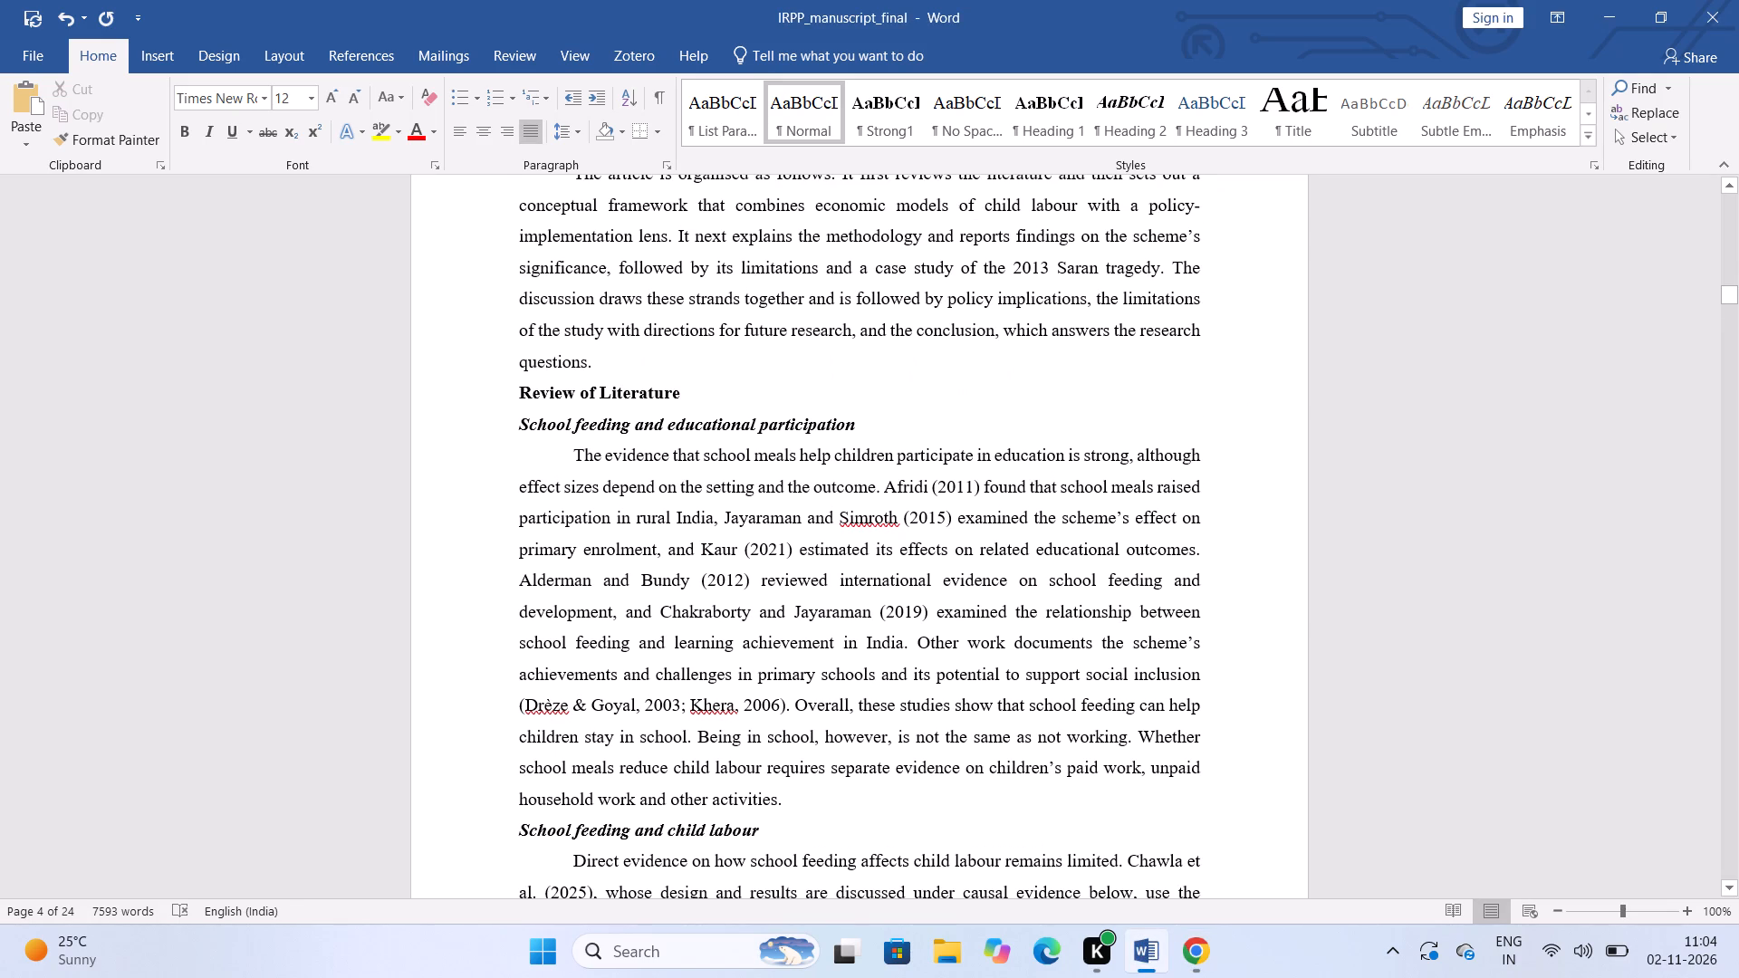
pyautogui.click(520, 418)
pyautogui.moveTo(537, 430); pyautogui.dragTo(859, 435)
pyautogui.click(895, 397)
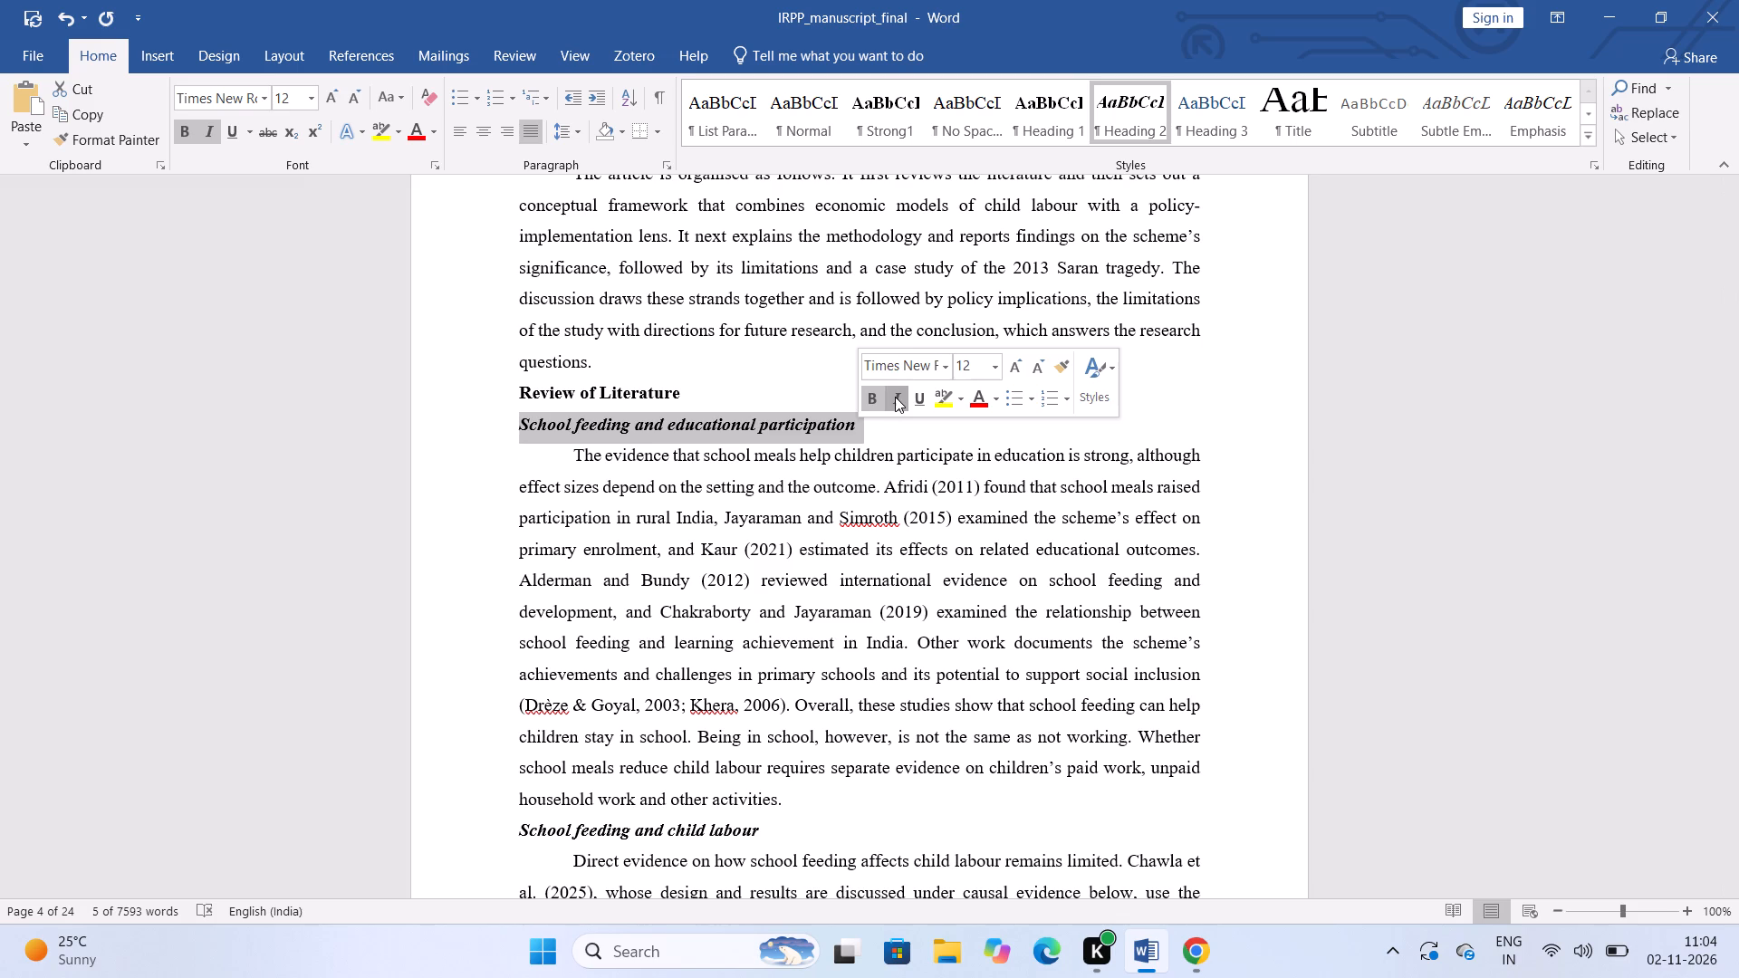
pyautogui.click(829, 530)
# Remove the italics from the "Research gap and contribution" subheading in the Introduction, keeping it bold.
pyautogui.scroll(3, 829, 530)
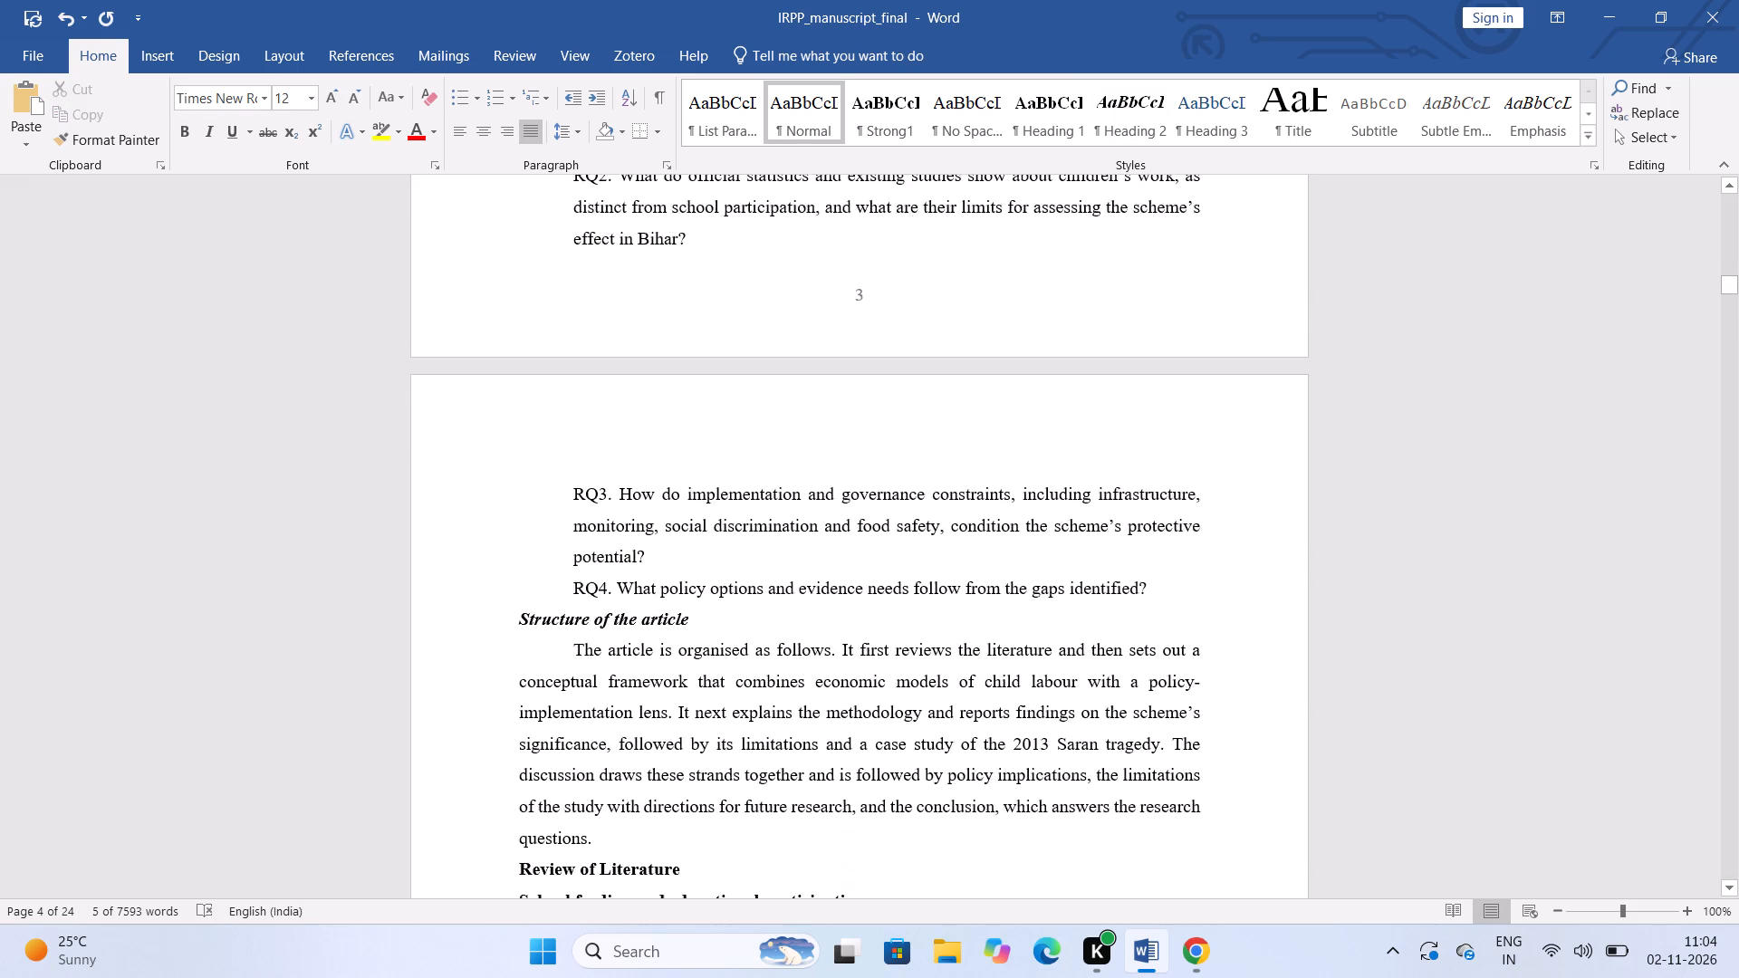
pyautogui.scroll(8, 829, 530)
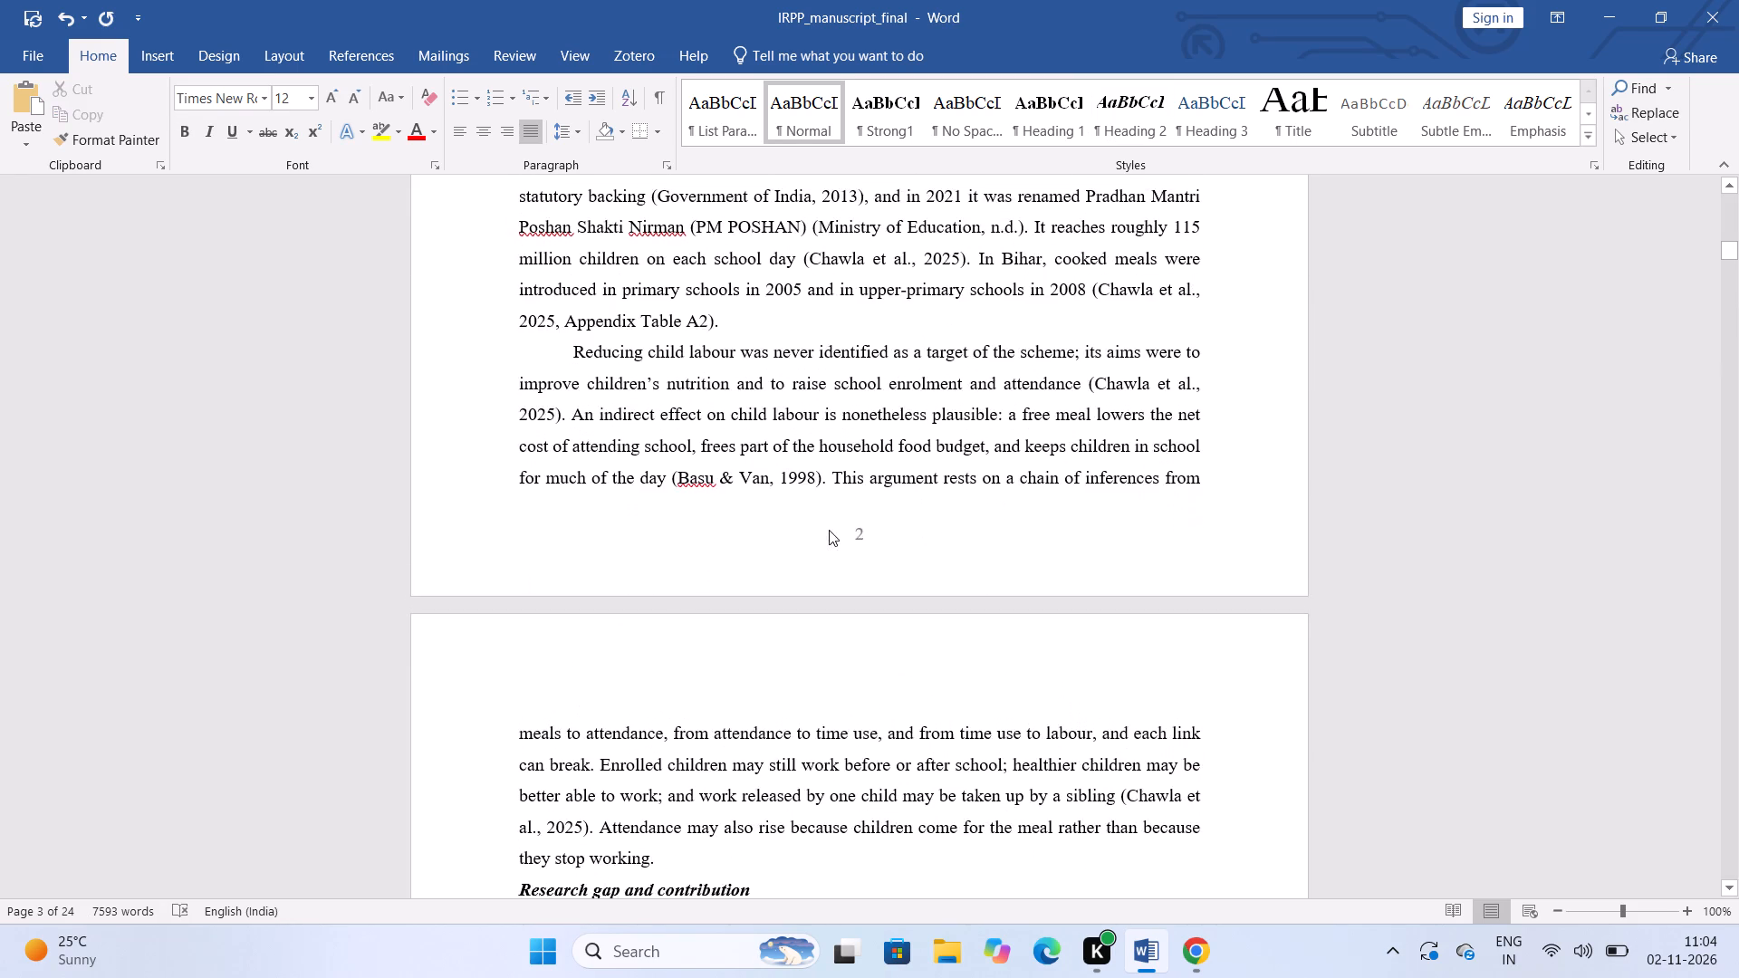
pyautogui.scroll(2, 829, 530)
pyautogui.scroll(-2, 829, 530)
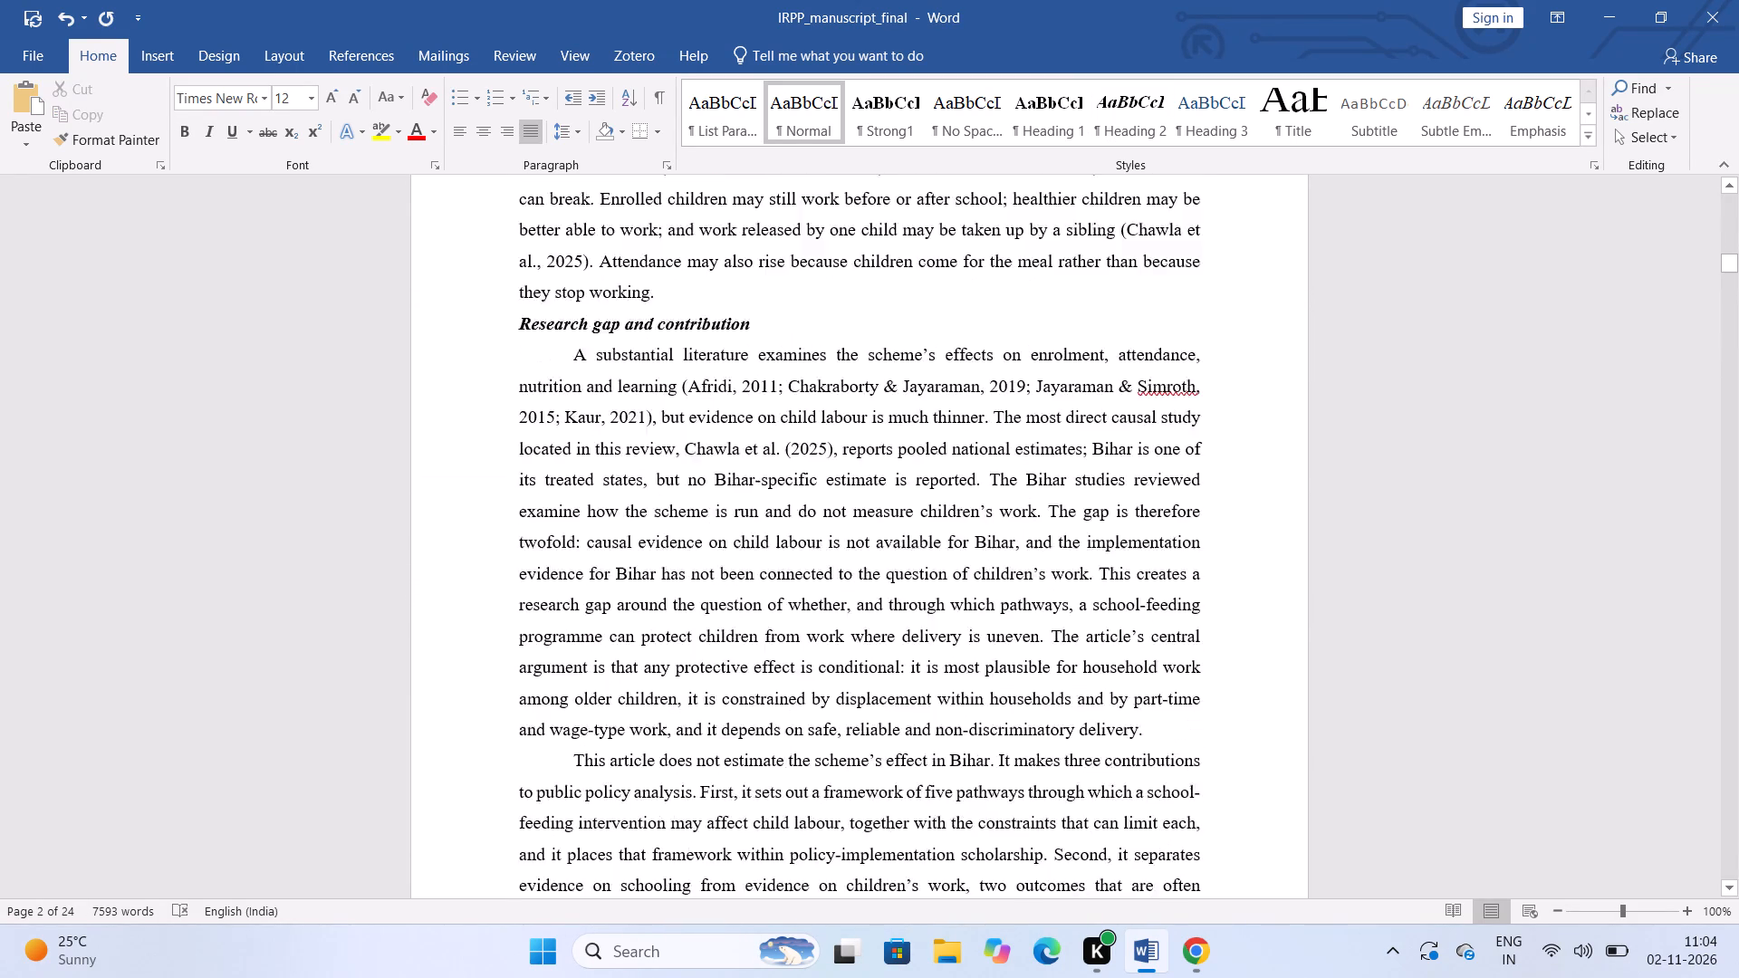
pyautogui.scroll(-2, 829, 530)
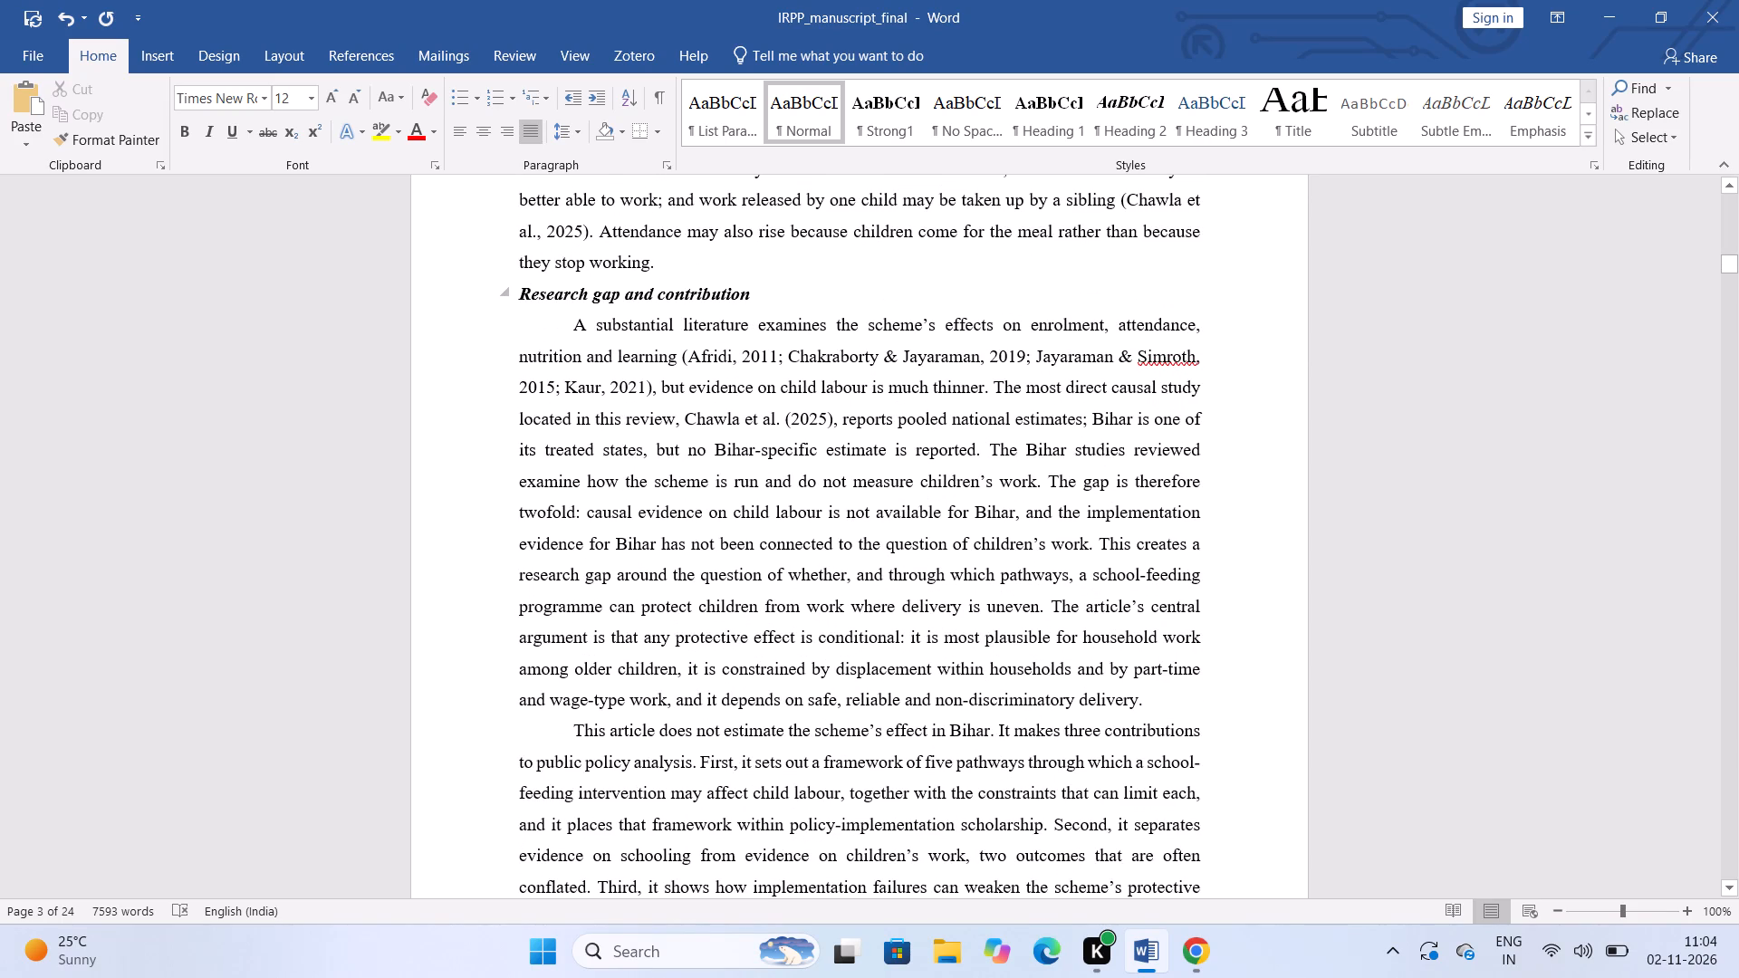
pyautogui.click(520, 307)
pyautogui.moveTo(520, 307); pyautogui.dragTo(739, 301)
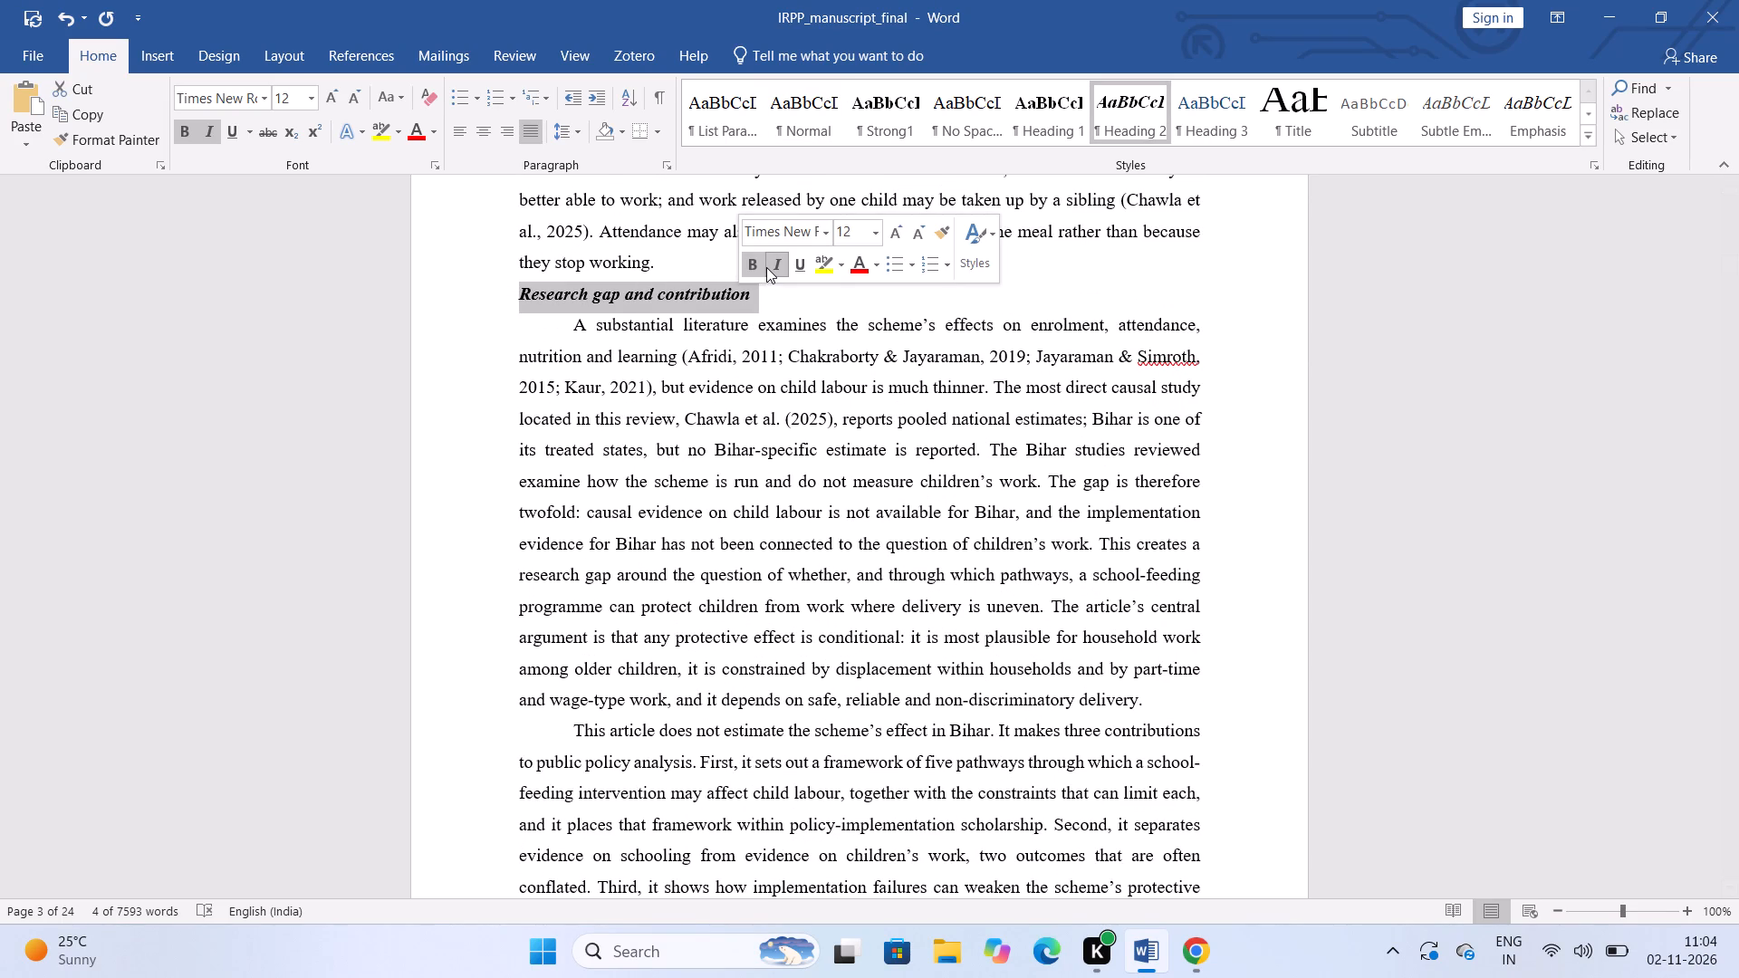
pyautogui.click(775, 265)
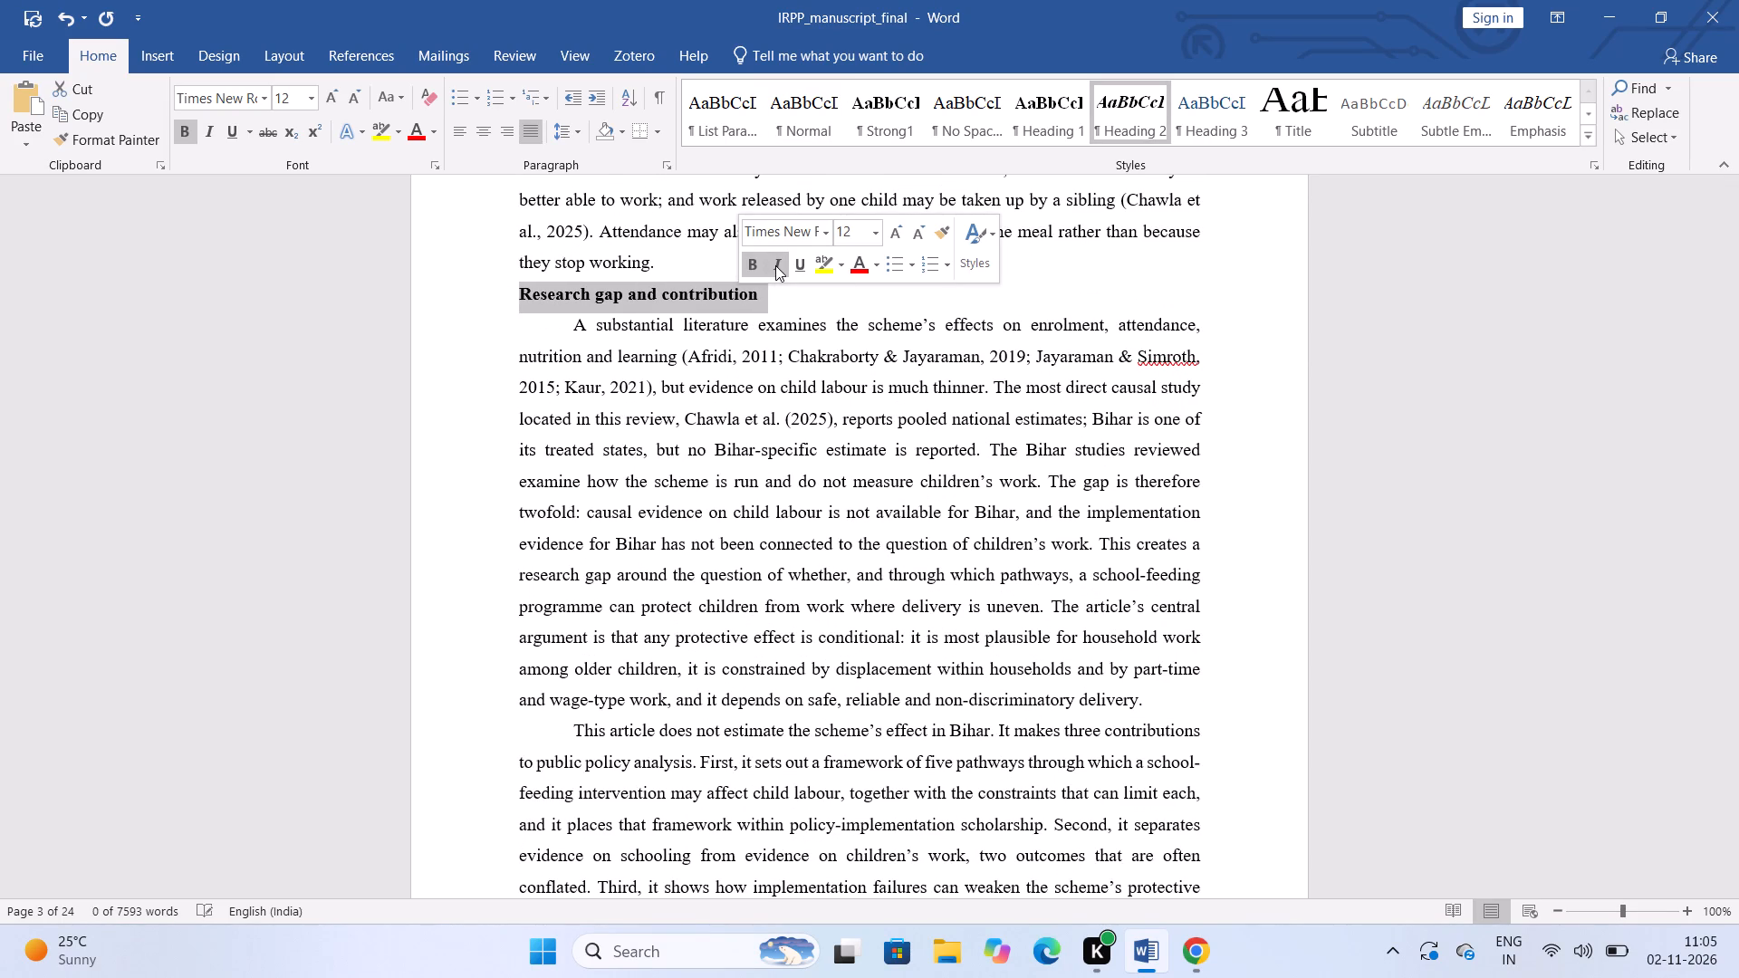
pyautogui.click(795, 519)
# Remove the italics from the "Research questions" subheading above the RQ1 to RQ4 list, keeping it bold.
pyautogui.scroll(-3, 795, 519)
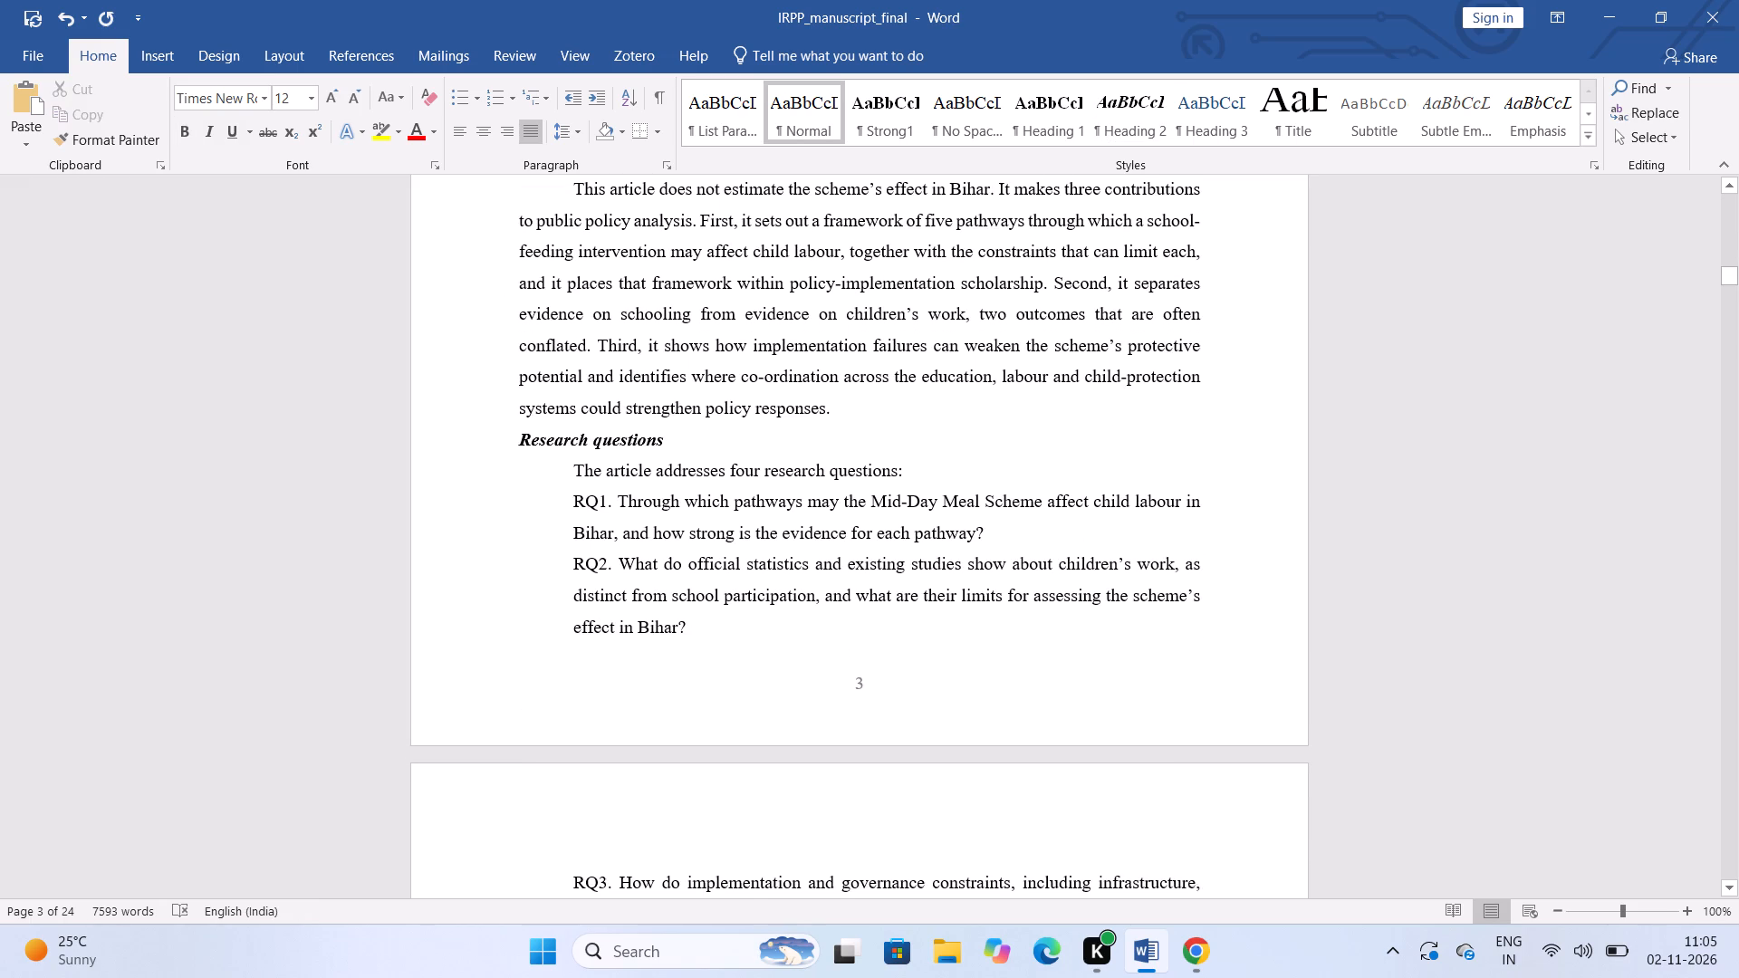
pyautogui.scroll(-1, 795, 519)
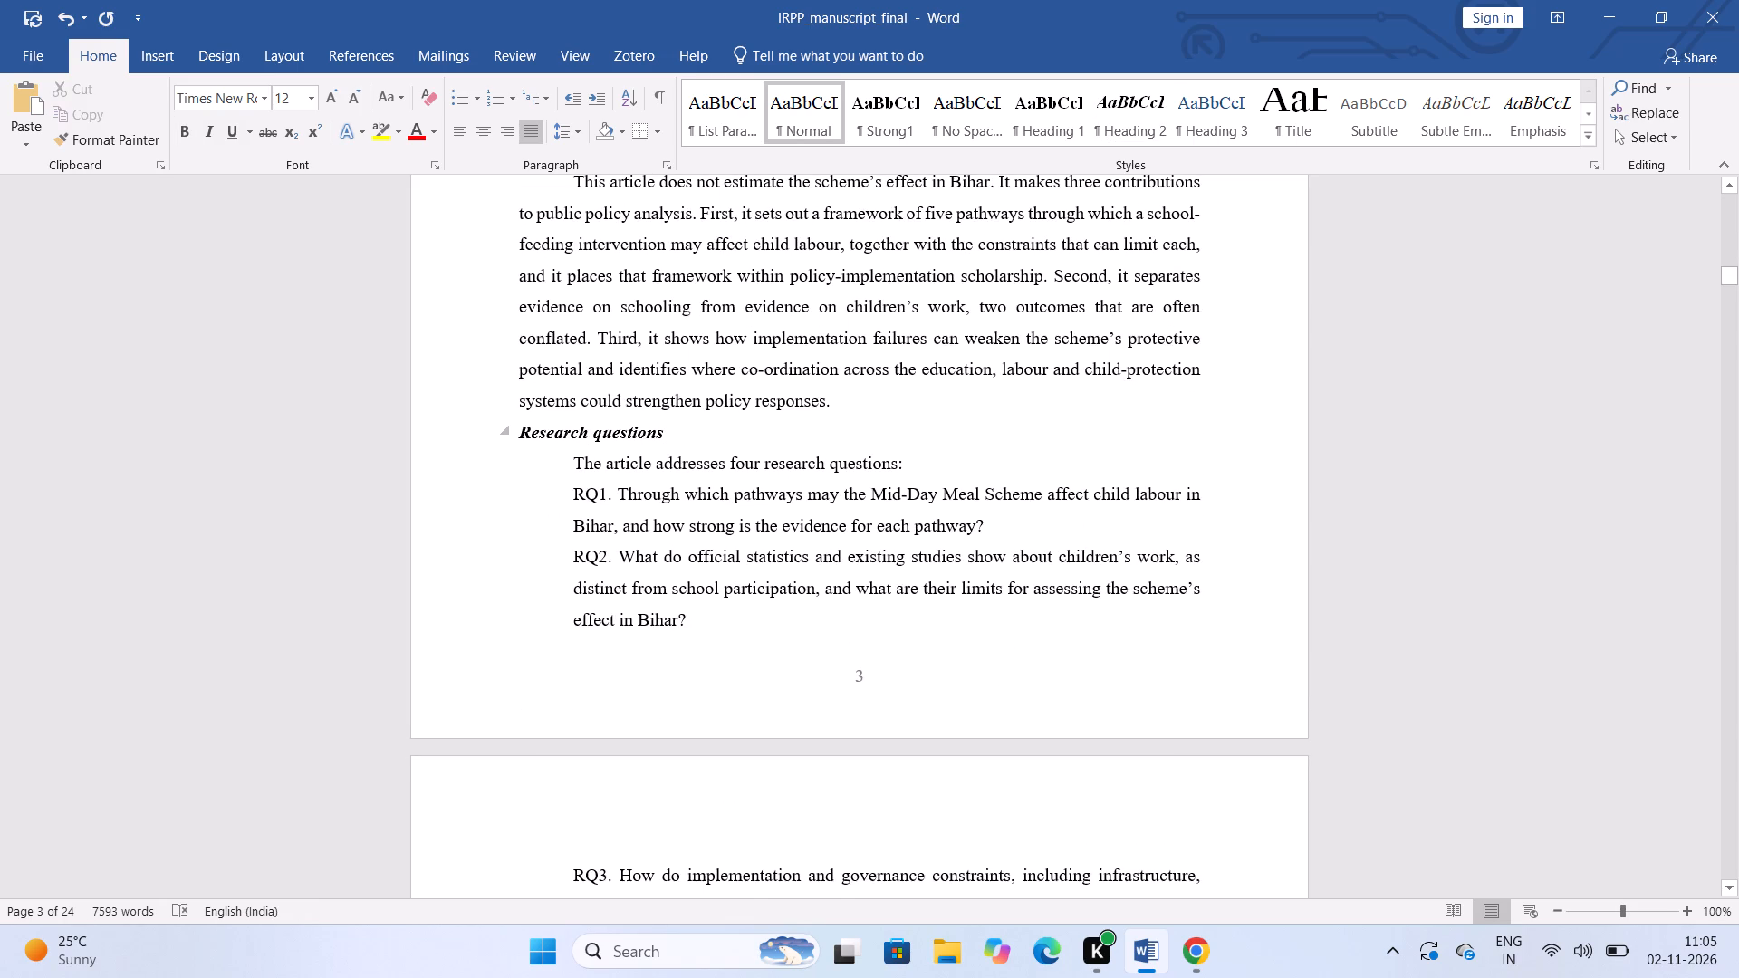
pyautogui.click(524, 436)
pyautogui.moveTo(524, 436); pyautogui.dragTo(709, 435)
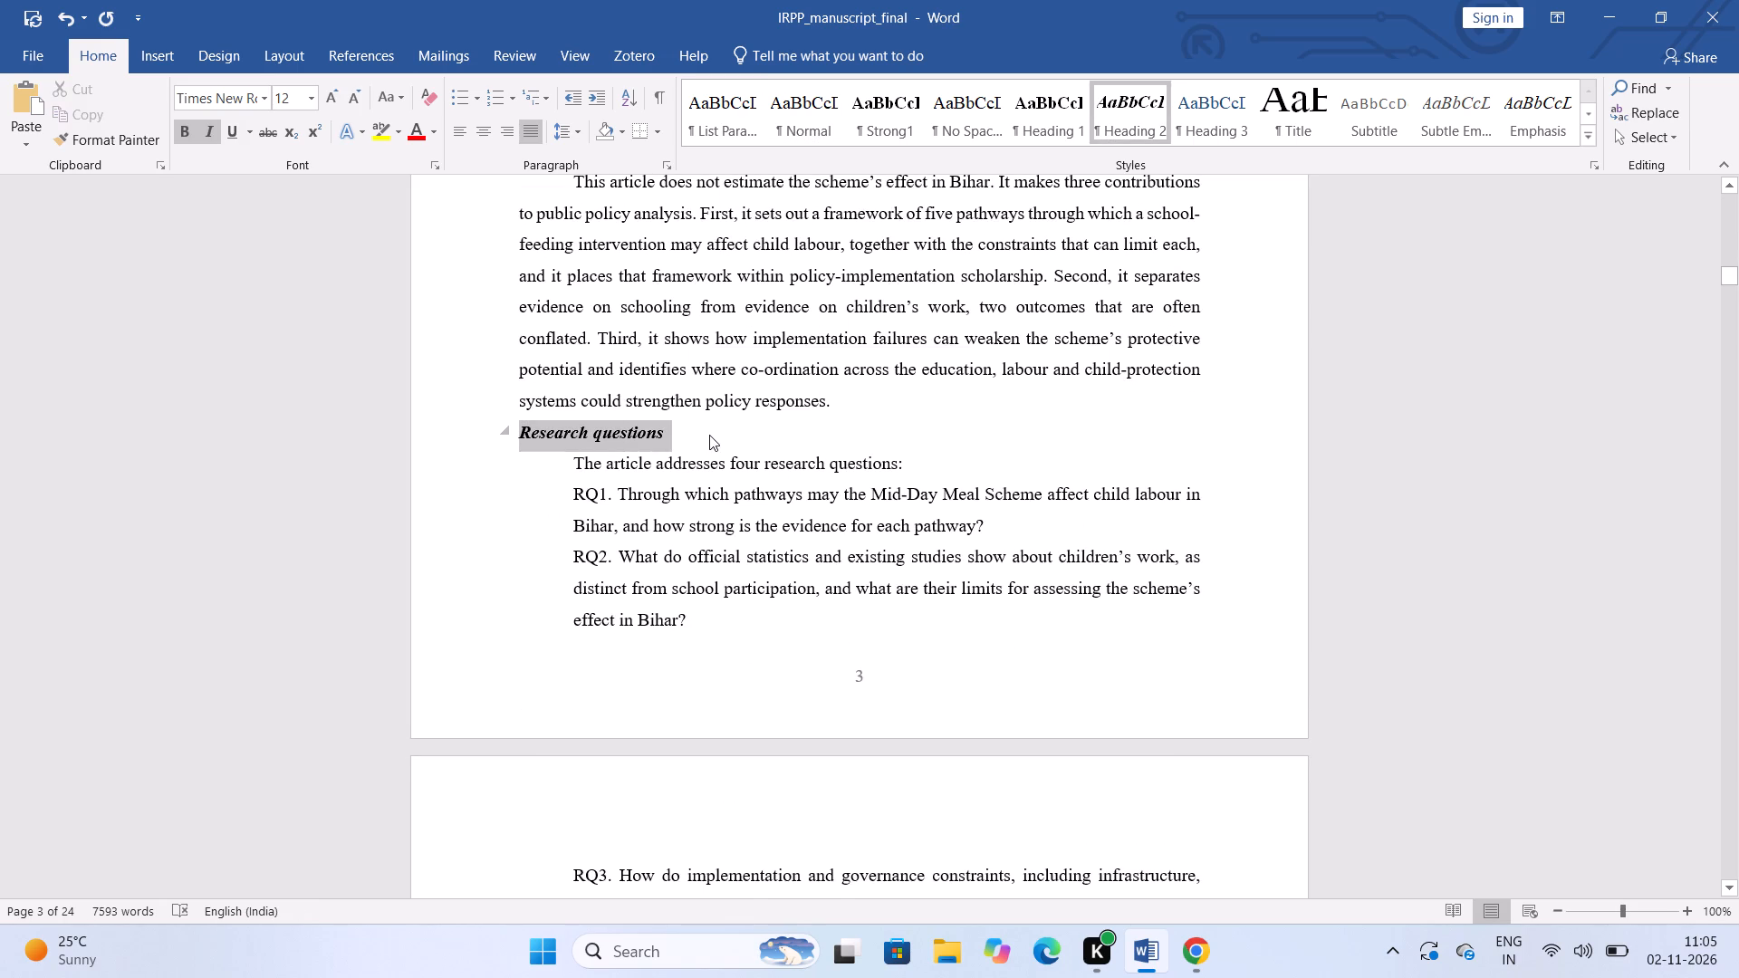
pyautogui.click(746, 392)
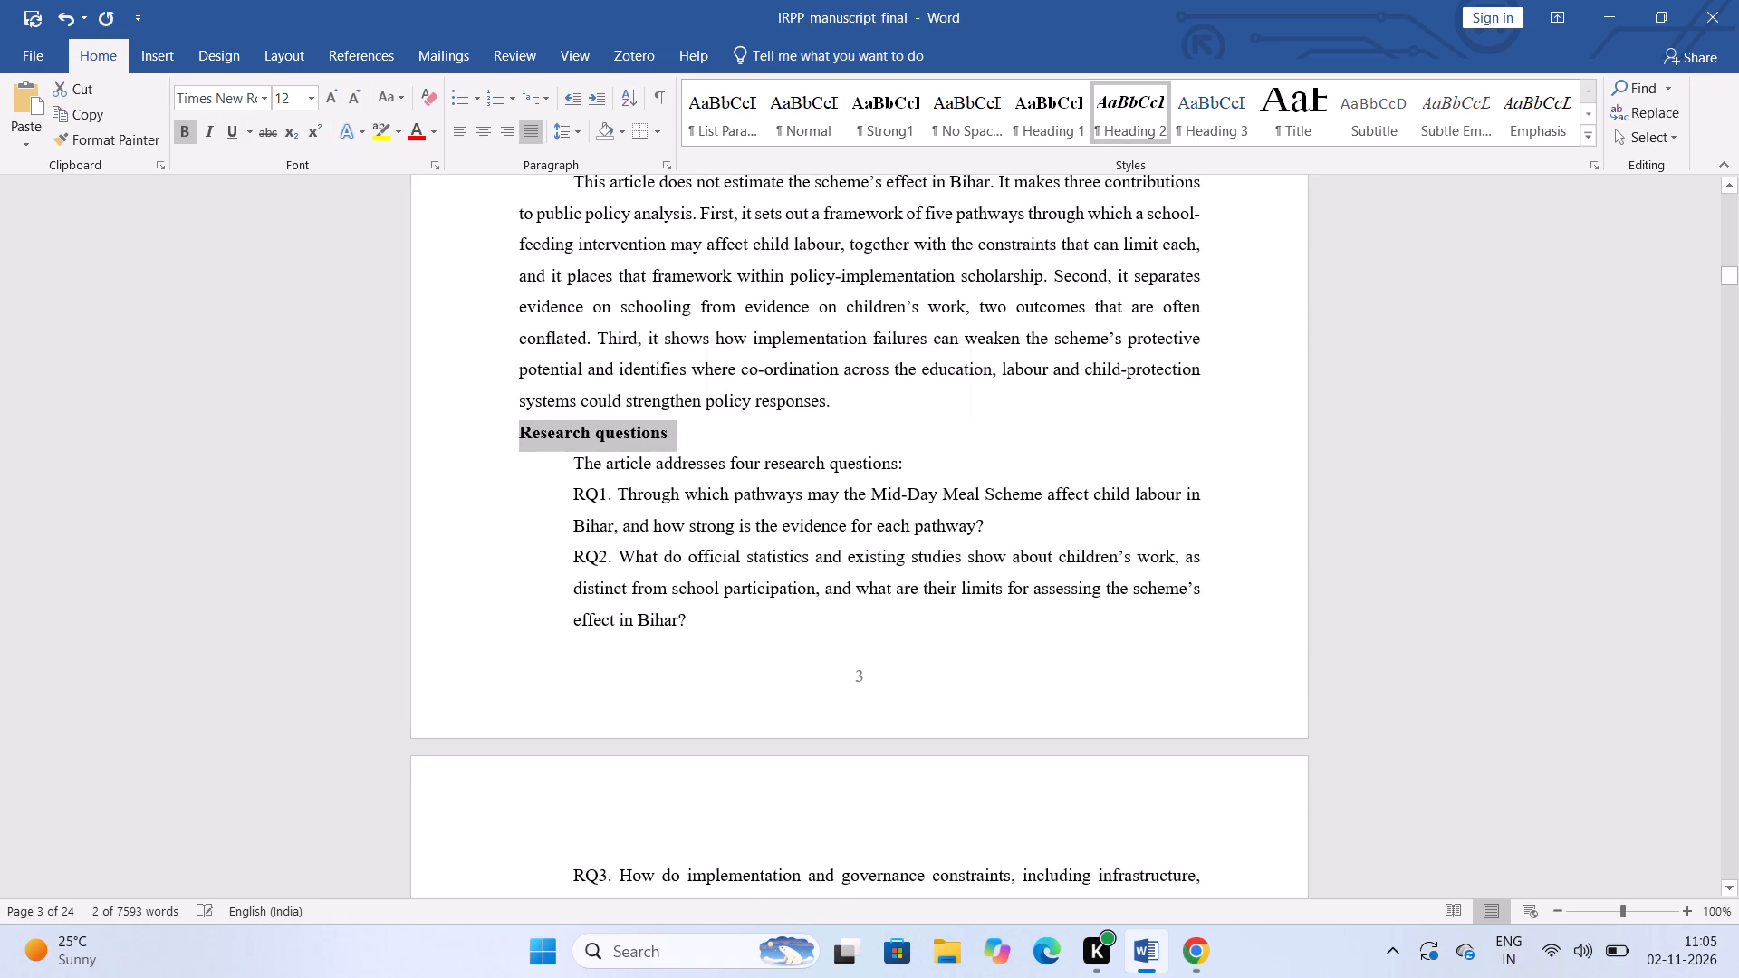
# Remove the italics from the "Structure of the article" subheading after RQ4, keeping it bold.
pyautogui.scroll(-1, 682, 633)
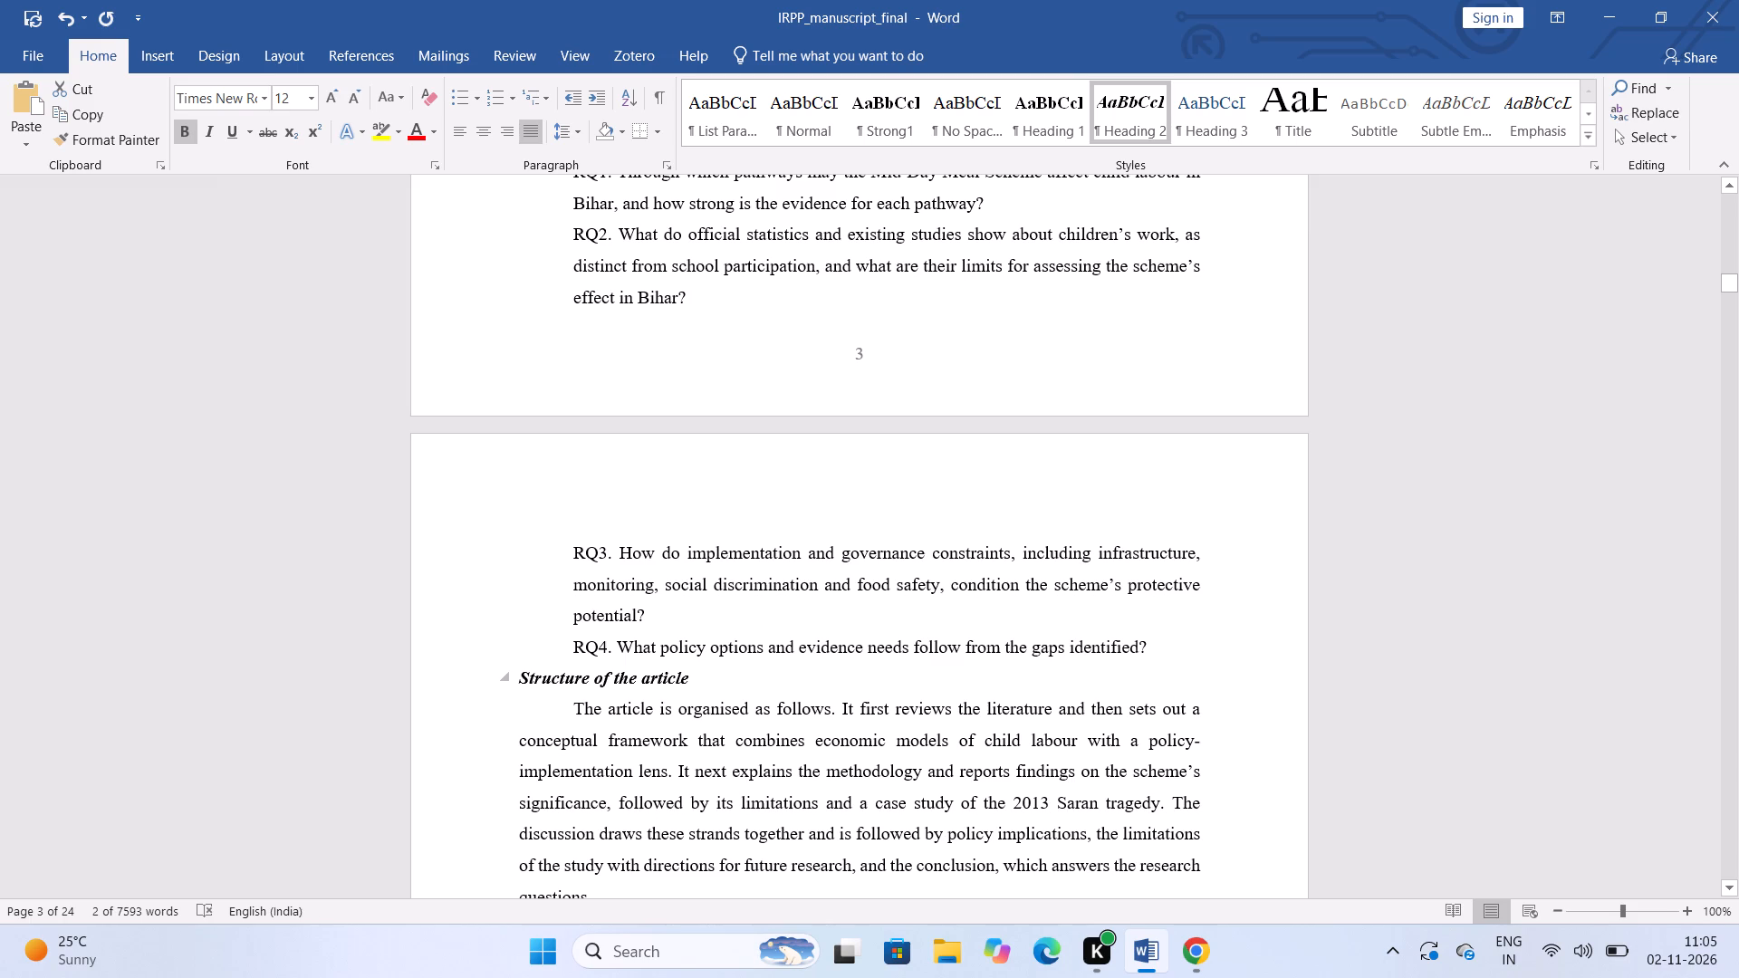
pyautogui.click(519, 679)
pyautogui.moveTo(519, 679); pyautogui.dragTo(676, 698)
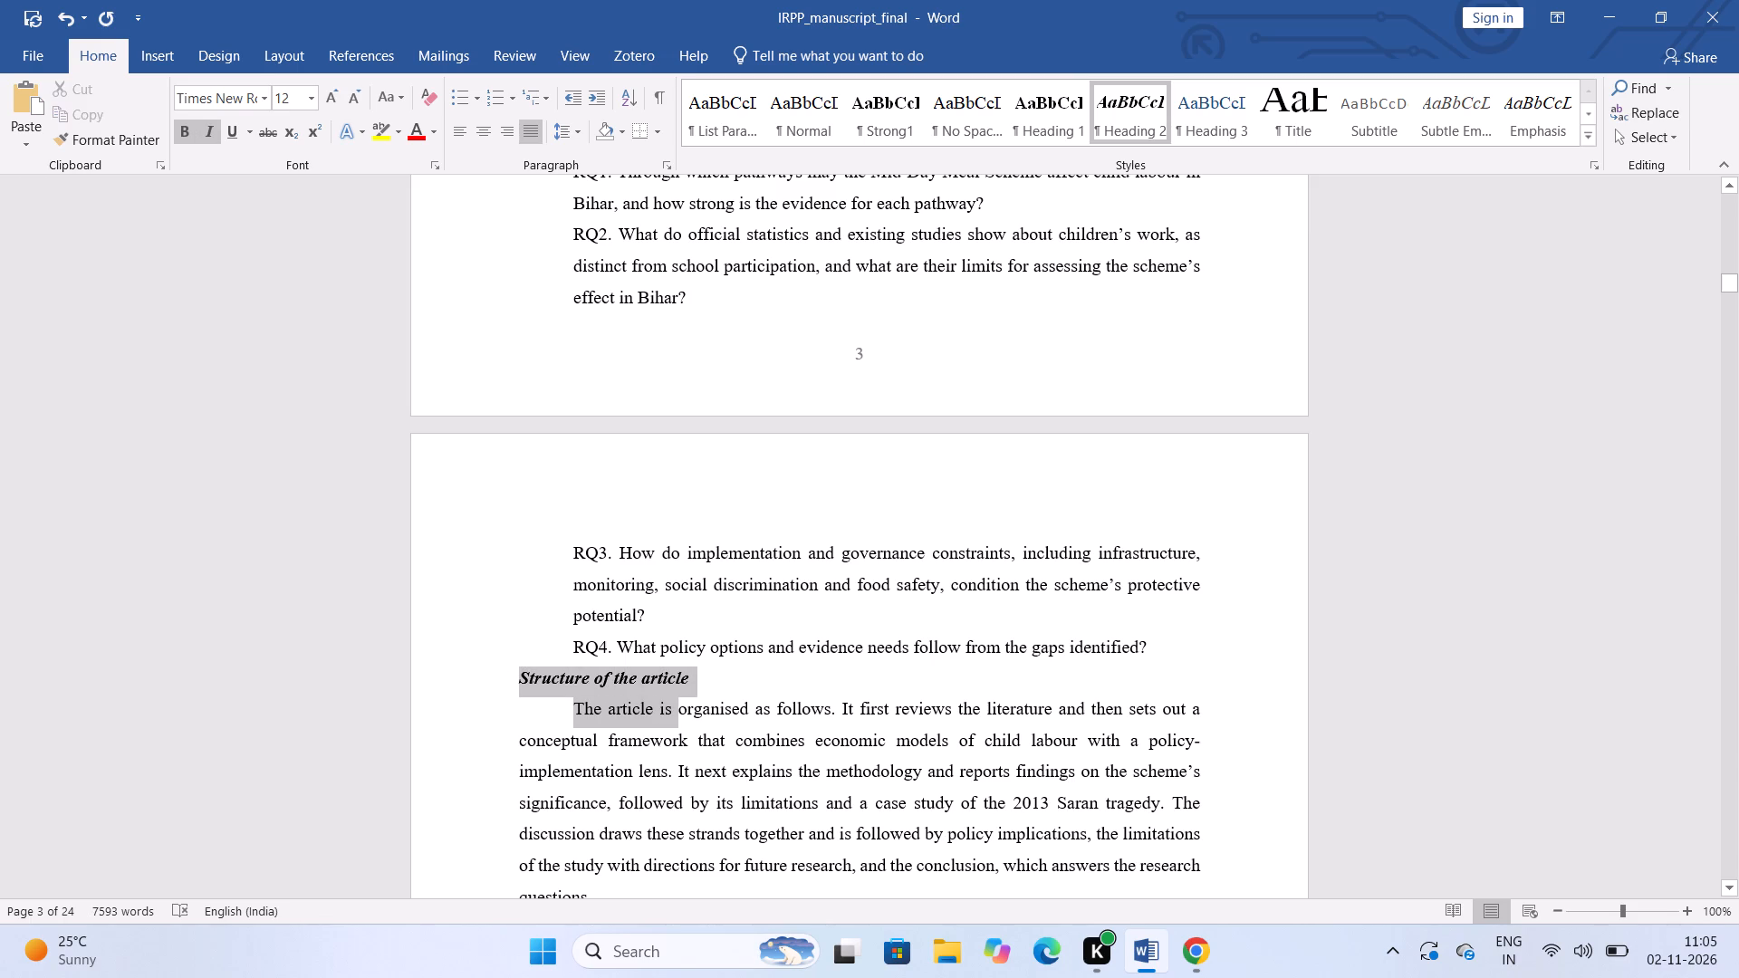
pyautogui.moveTo(676, 698); pyautogui.dragTo(715, 678)
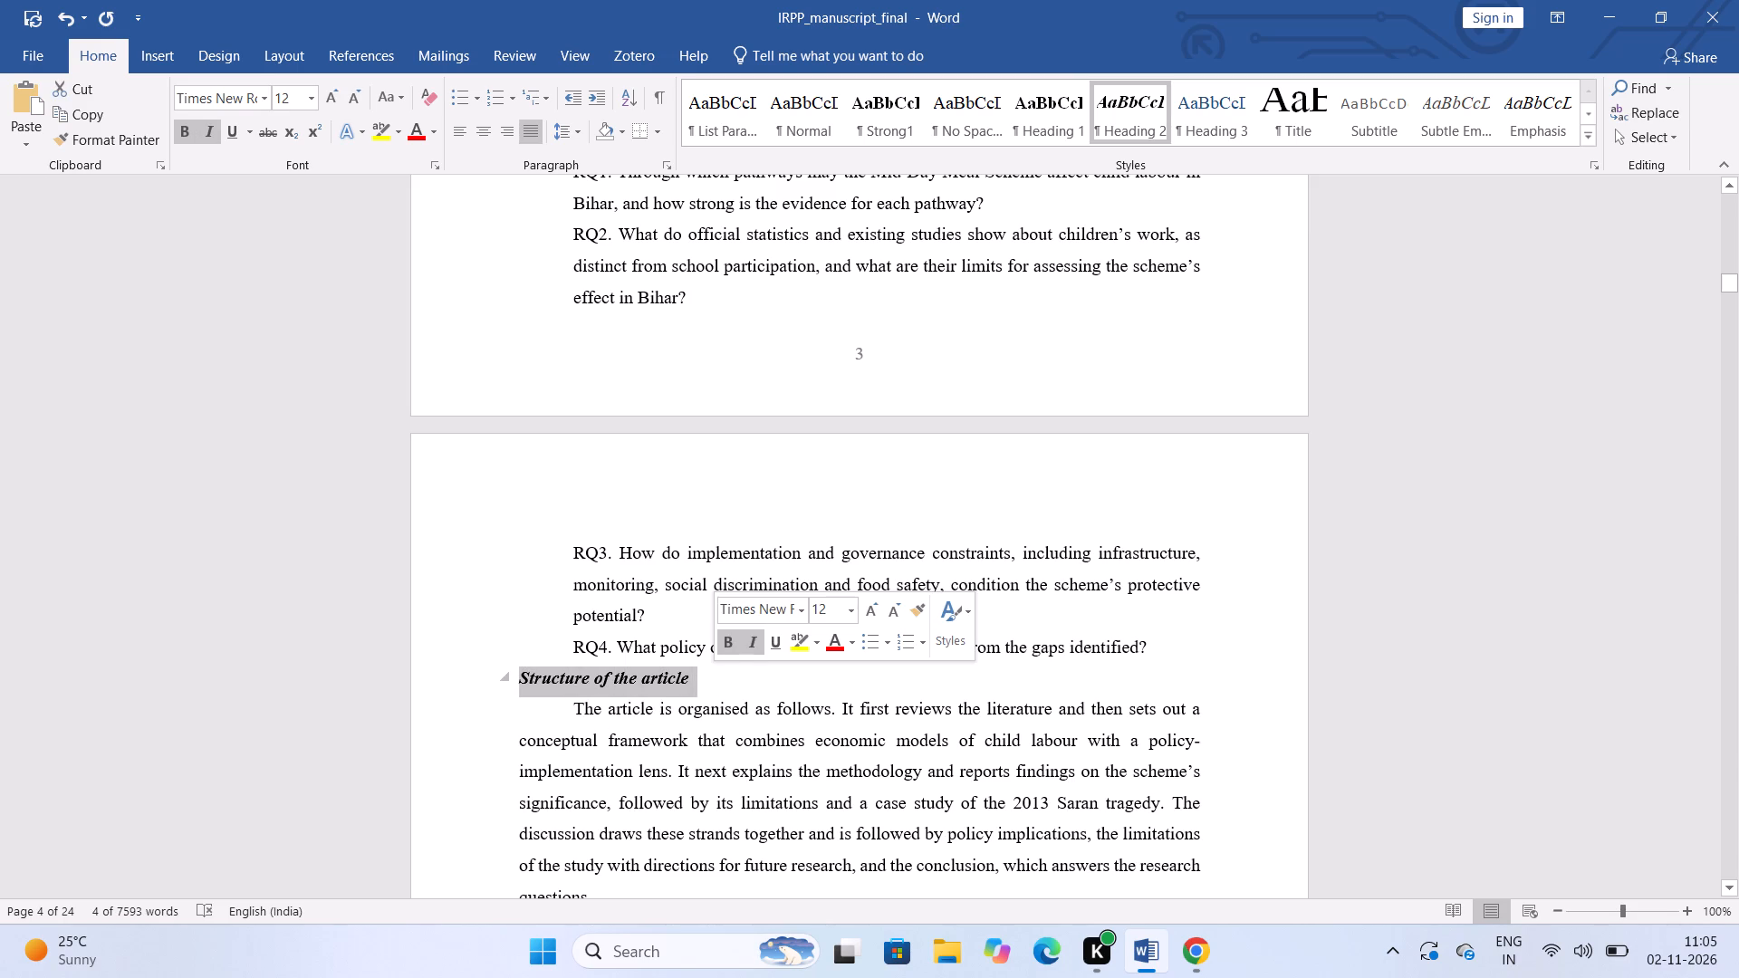
pyautogui.click(756, 645)
pyautogui.click(661, 772)
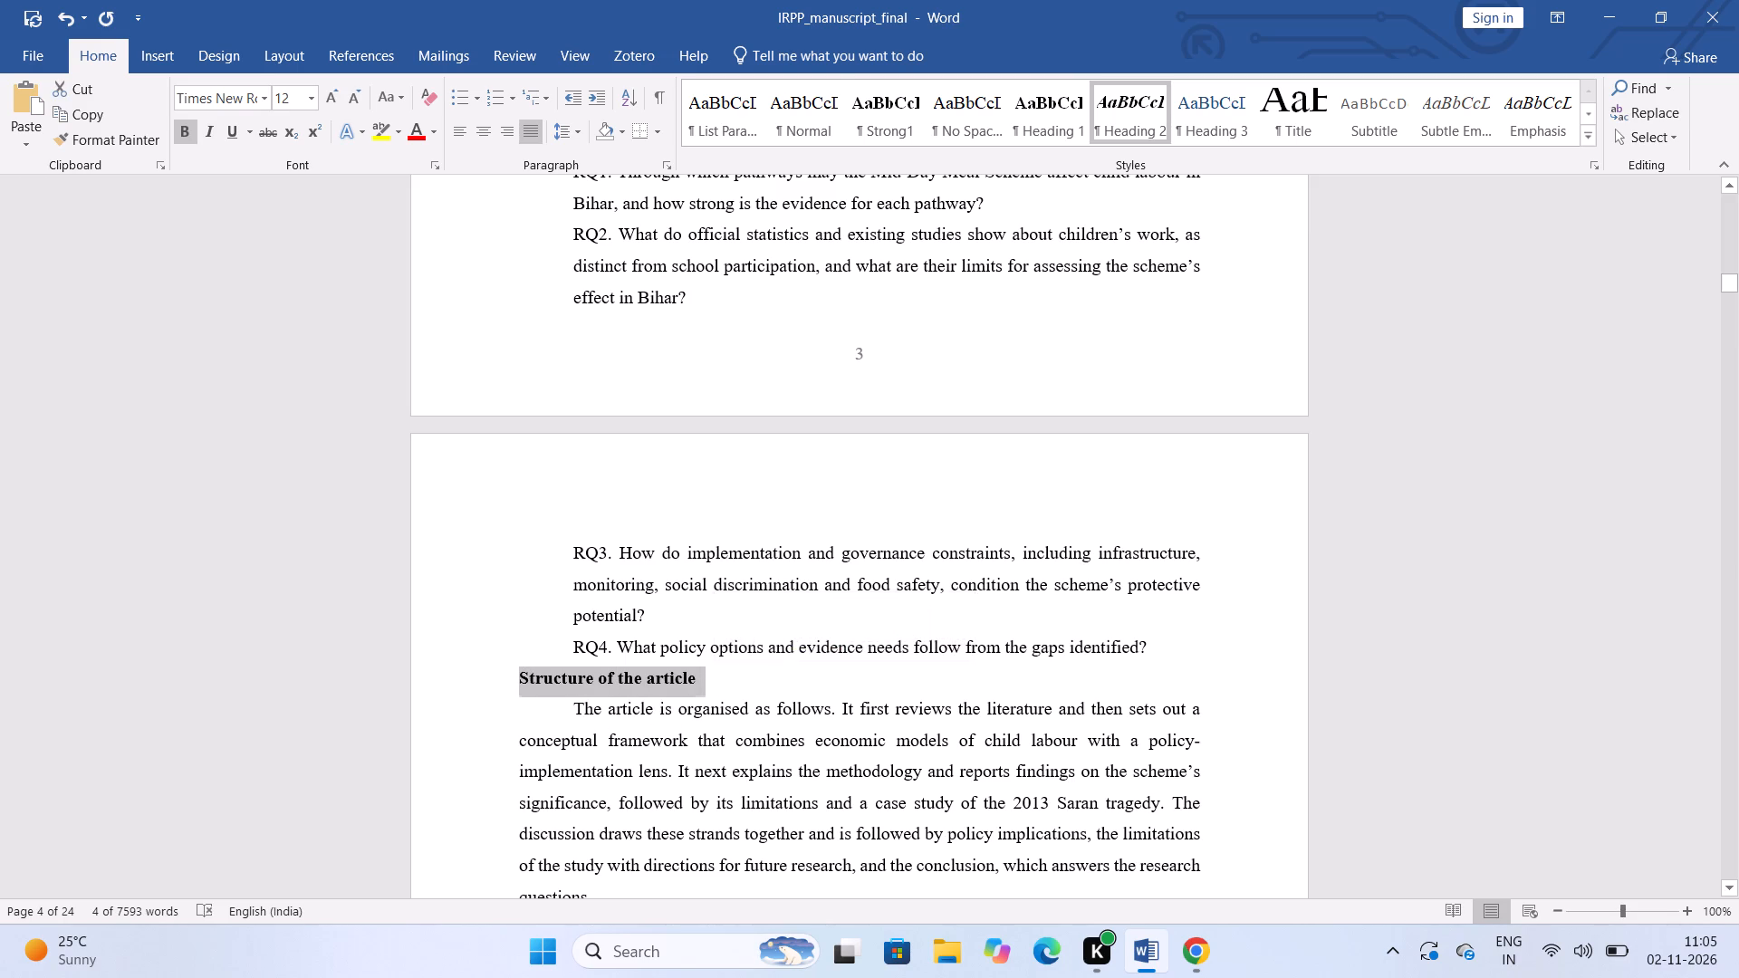
# Remove the italics from the "School feeding and child labour" subheading in the Review of Literature, keeping it bold.
pyautogui.scroll(-3, 661, 772)
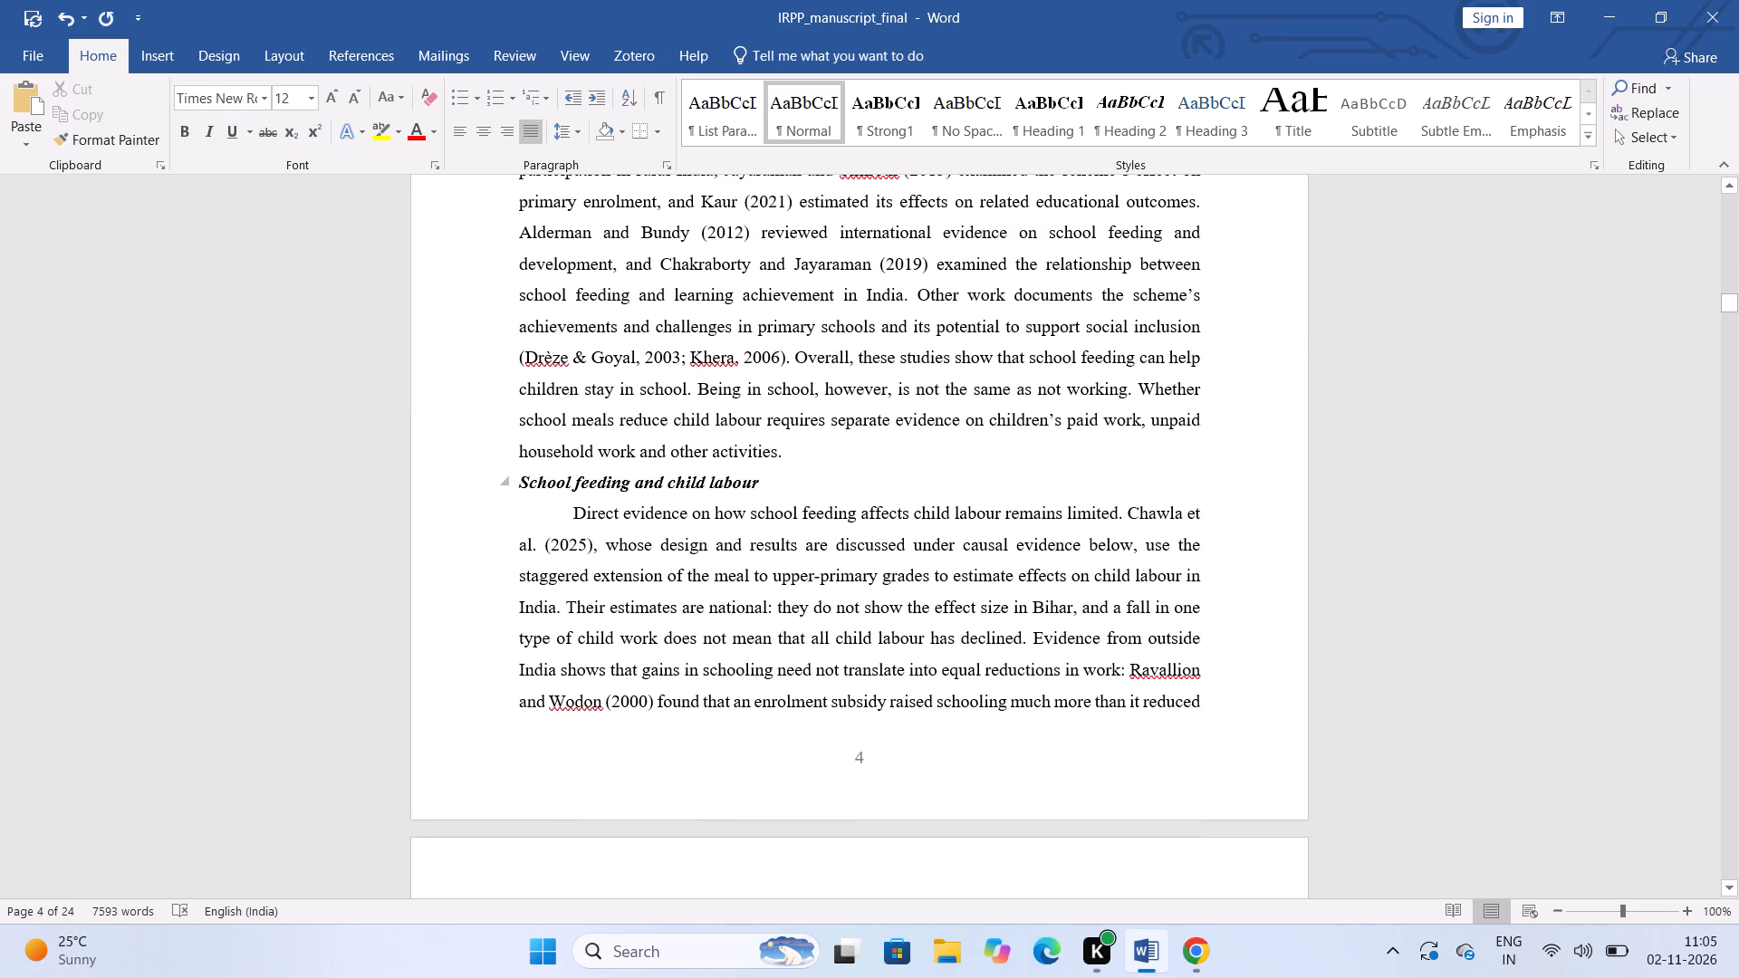
pyautogui.click(517, 480)
pyautogui.moveTo(504, 469); pyautogui.dragTo(716, 469)
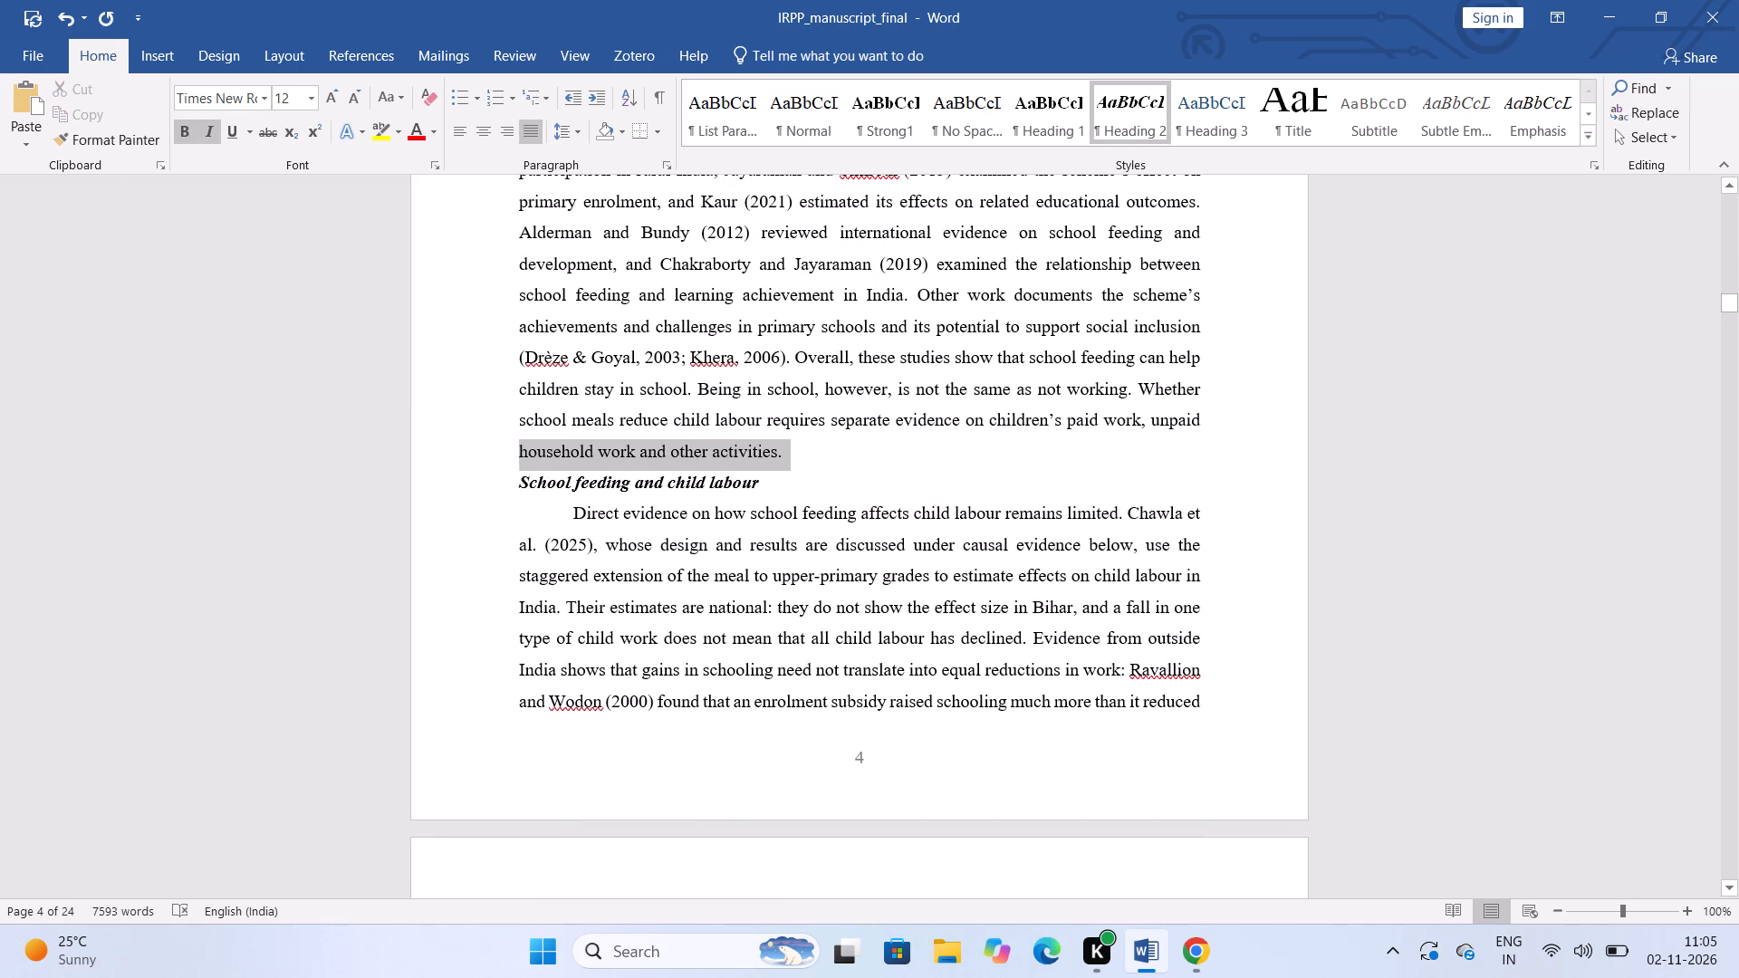
pyautogui.moveTo(716, 469); pyautogui.dragTo(778, 497)
pyautogui.moveTo(641, 493); pyautogui.dragTo(519, 486)
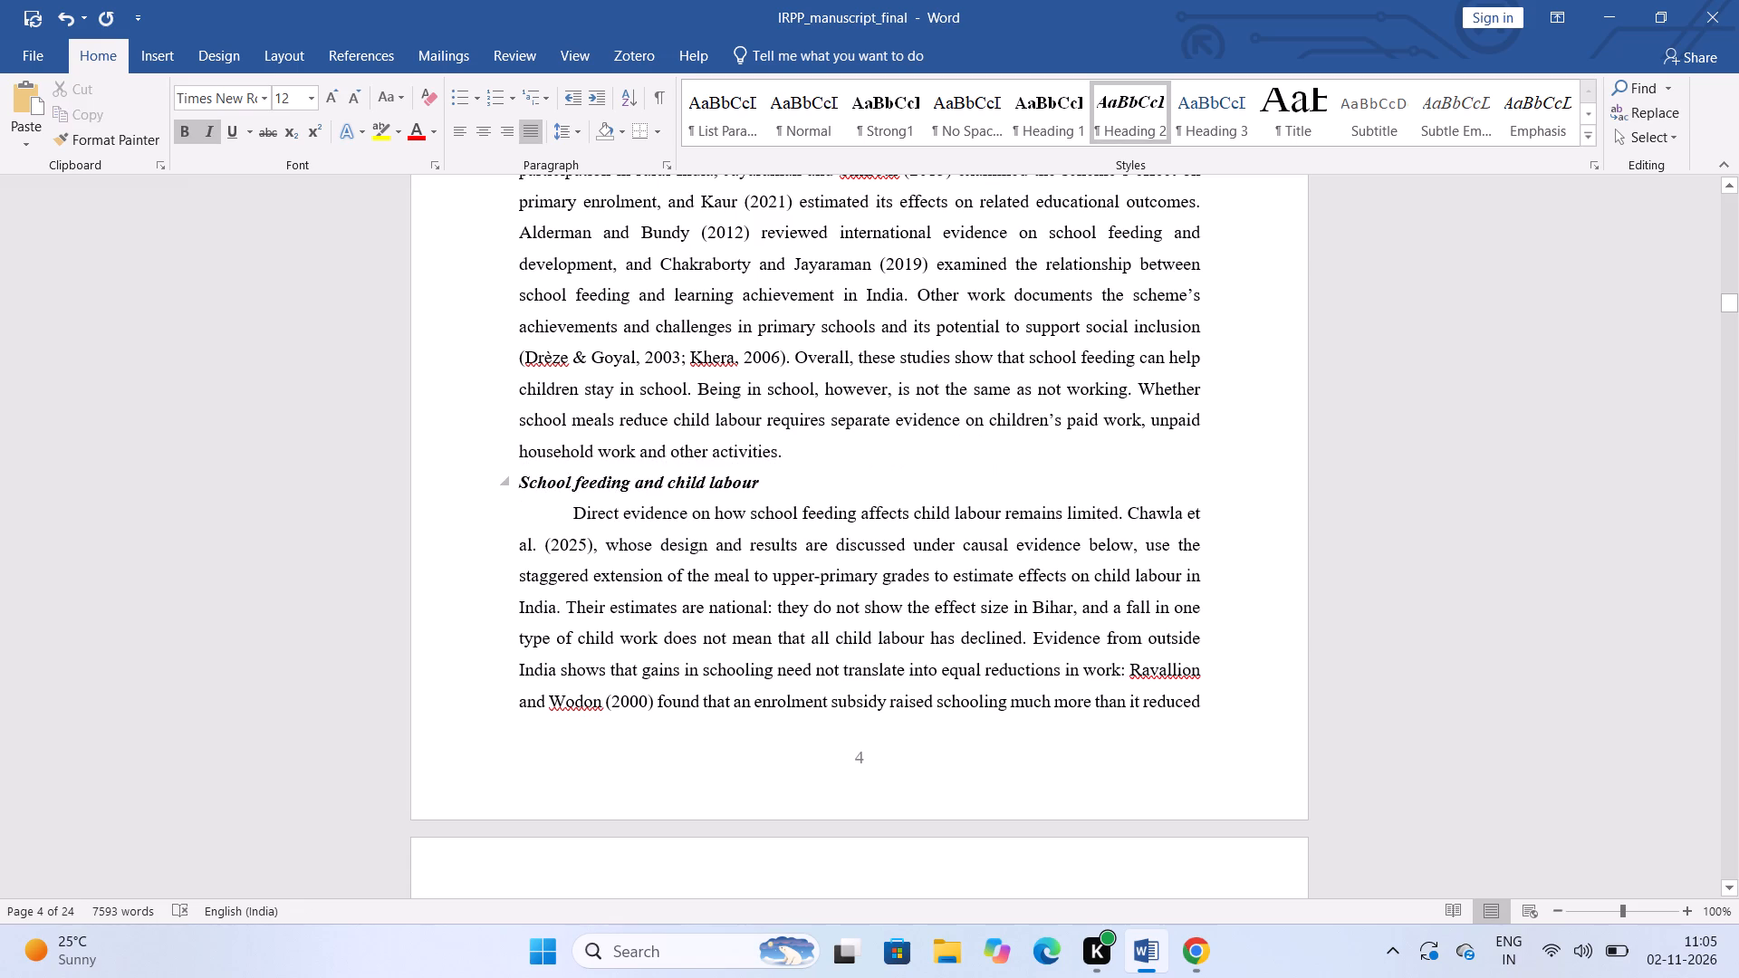
pyautogui.moveTo(519, 486); pyautogui.dragTo(774, 492)
pyautogui.click(816, 456)
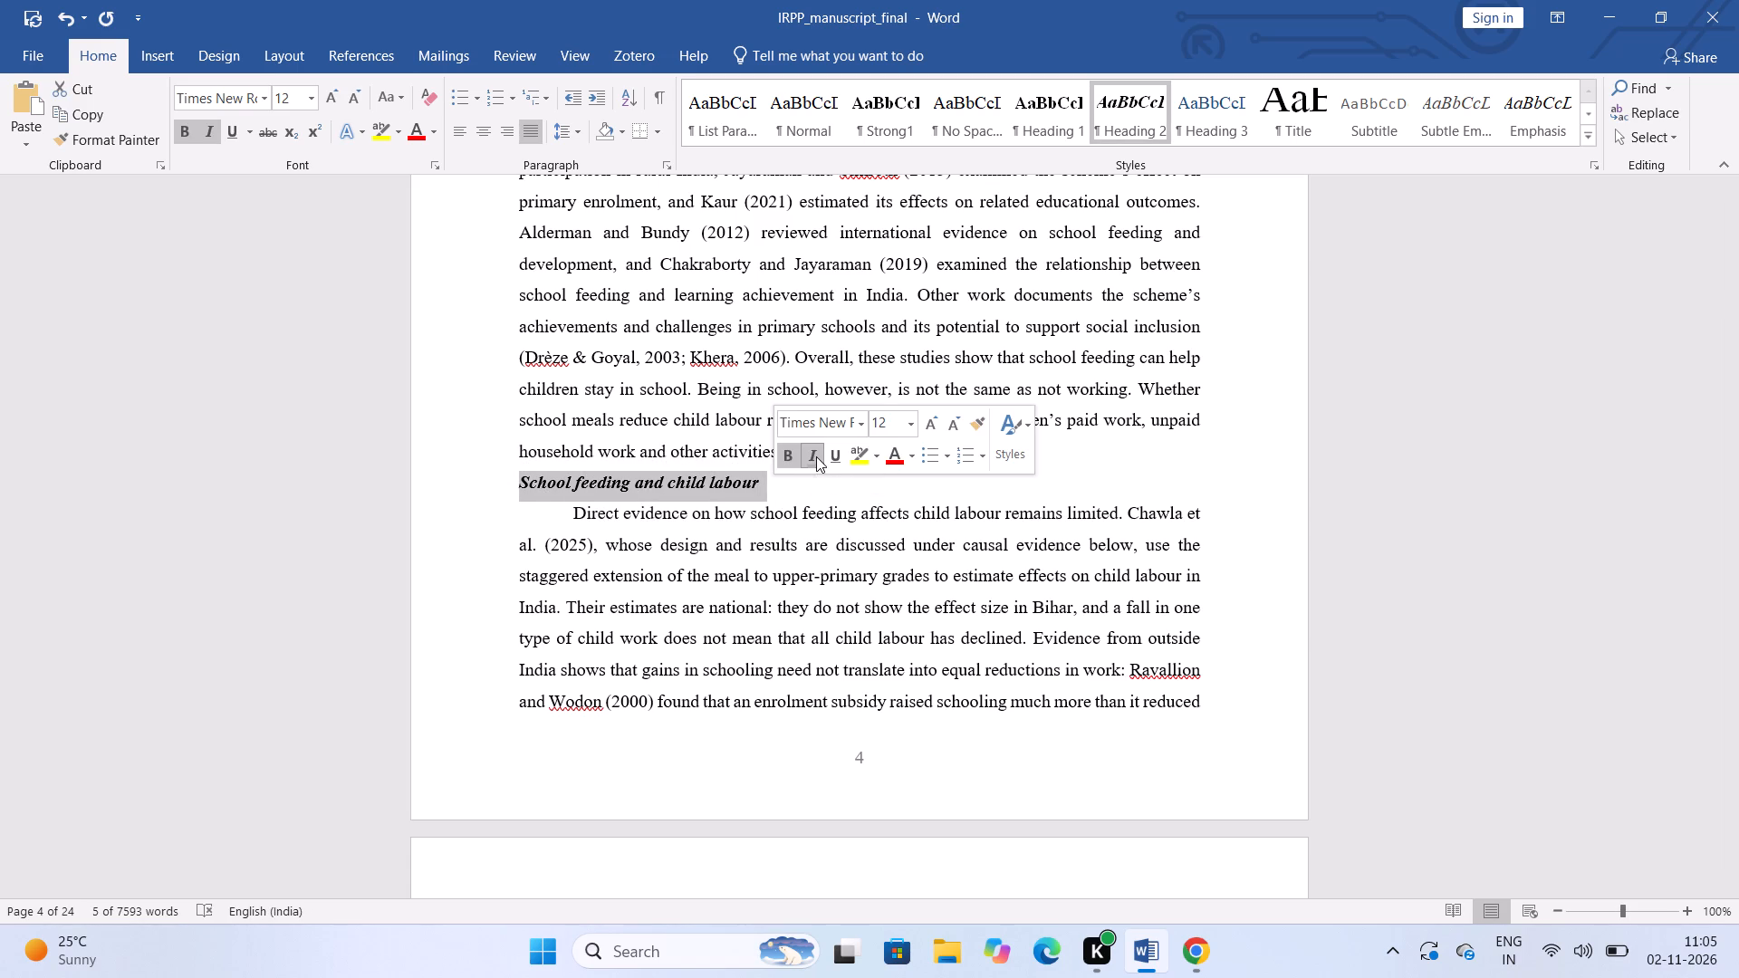
pyautogui.click(716, 566)
# Remove the italics from the "Bihar-specific studies" subheading in the Review of Literature, keeping it bold.
pyautogui.scroll(-1, 716, 566)
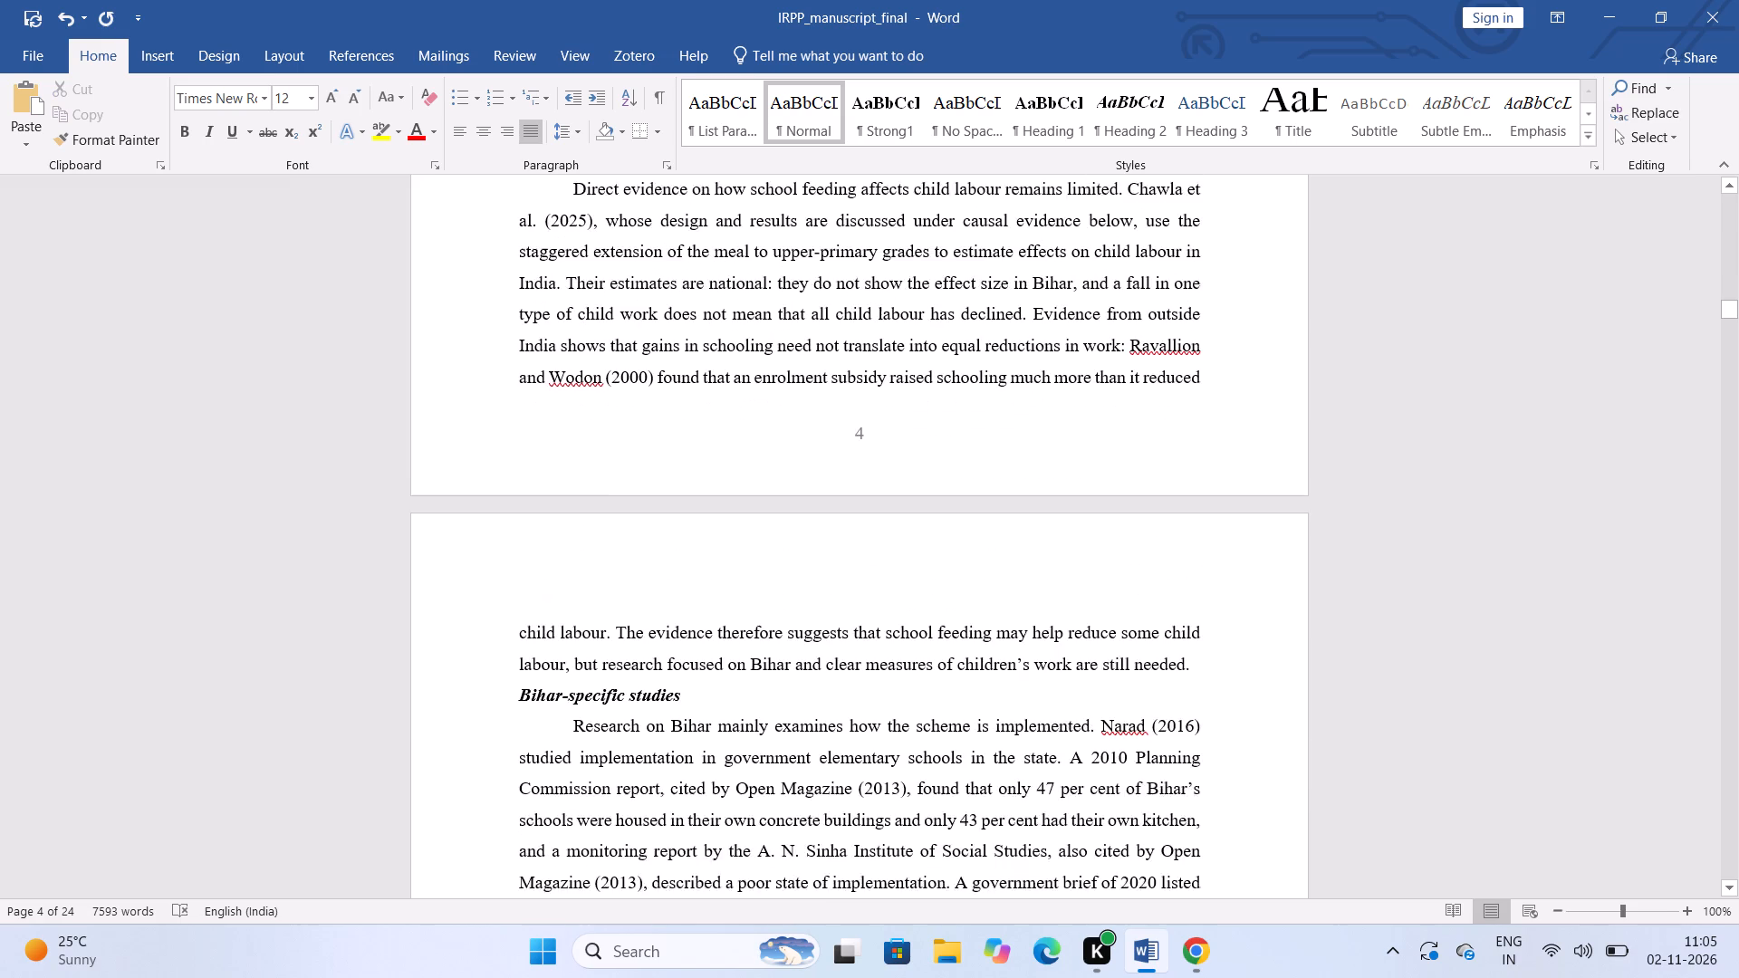
pyautogui.scroll(-2, 716, 566)
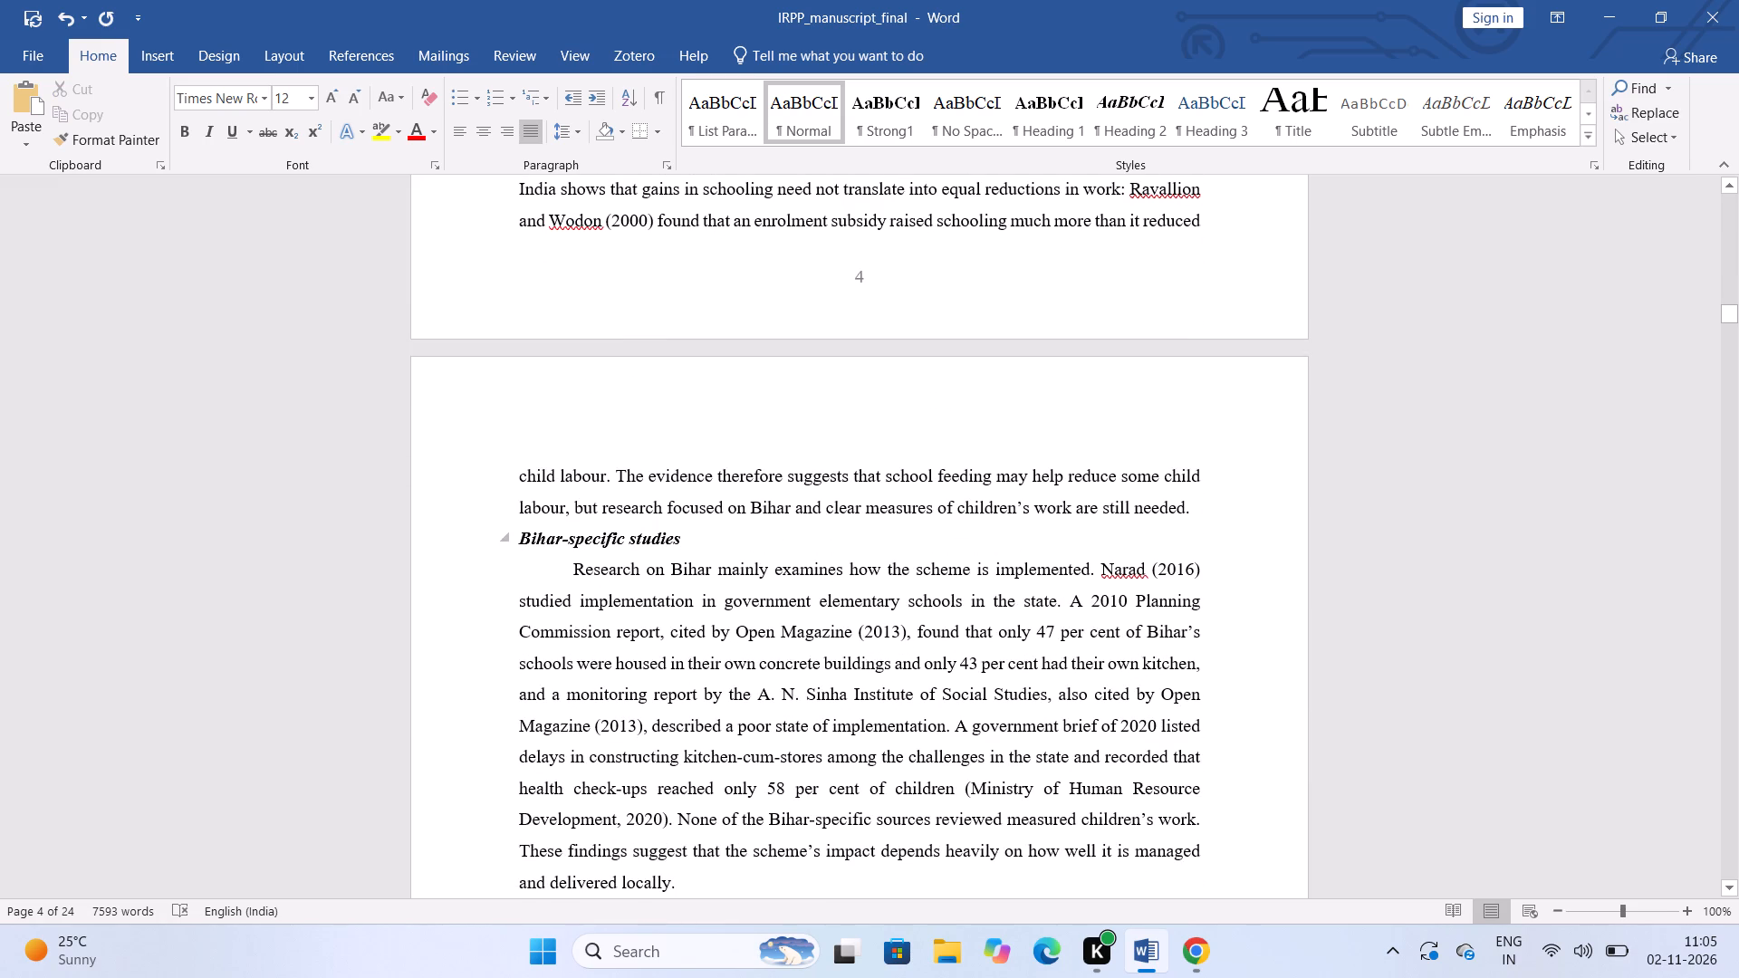
pyautogui.click(517, 540)
pyautogui.moveTo(517, 540); pyautogui.dragTo(594, 551)
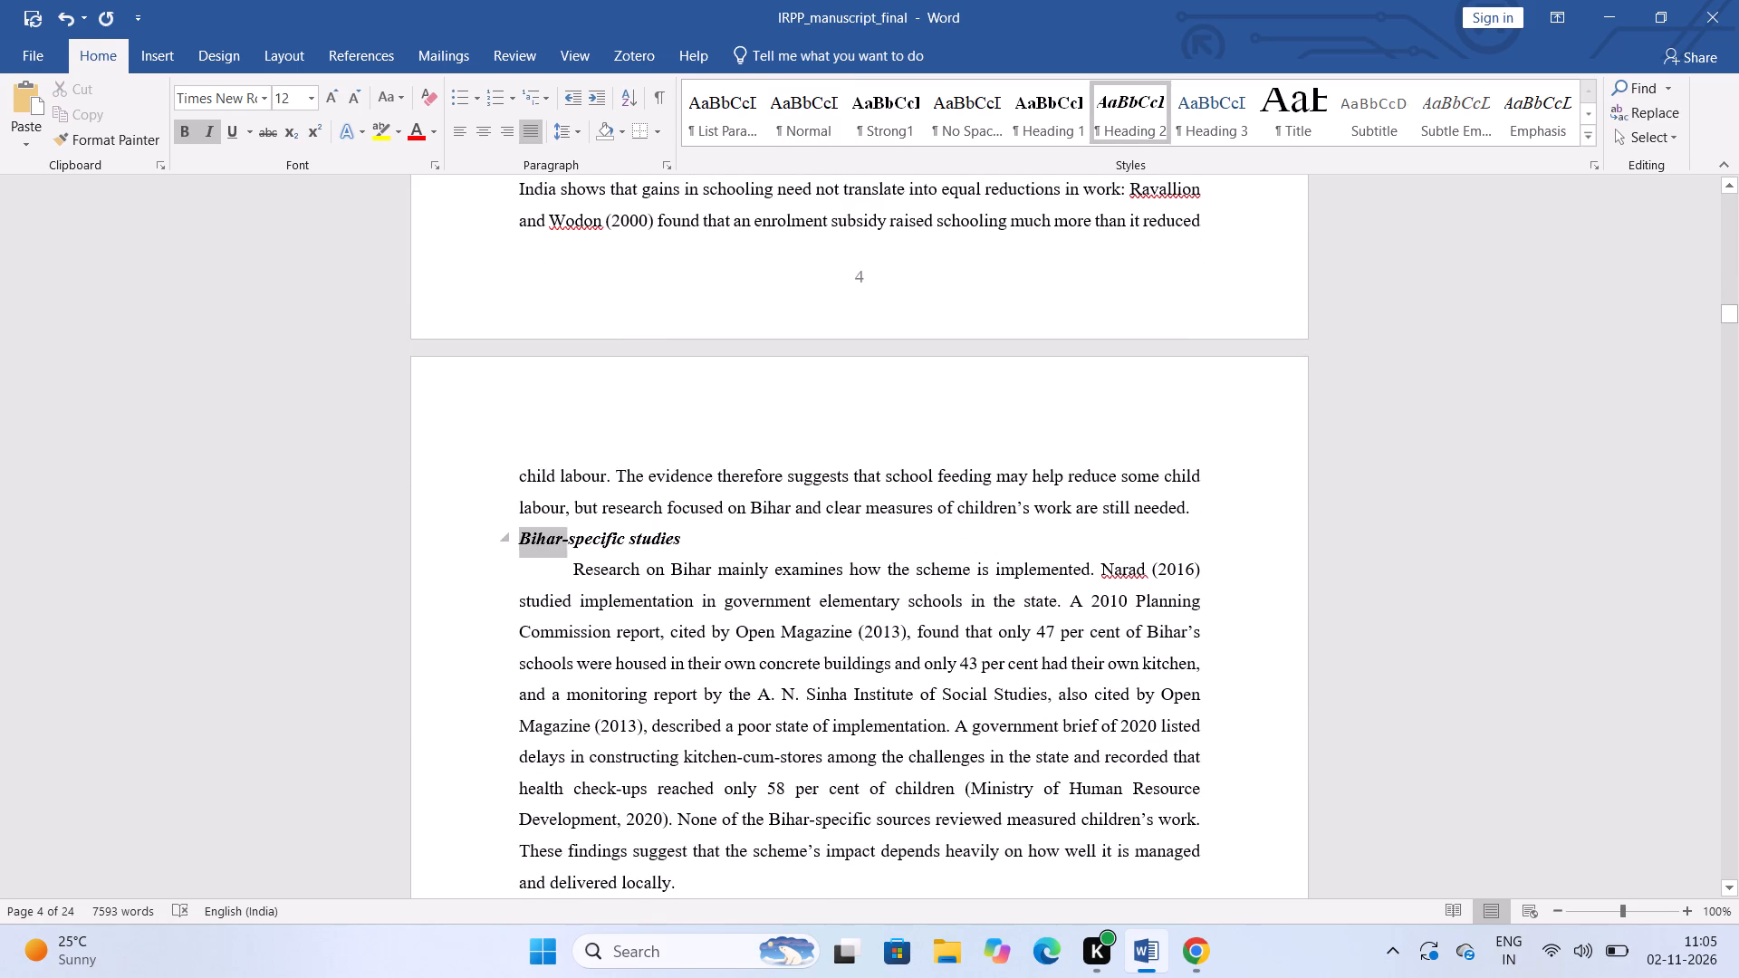
pyautogui.moveTo(594, 551); pyautogui.dragTo(686, 545)
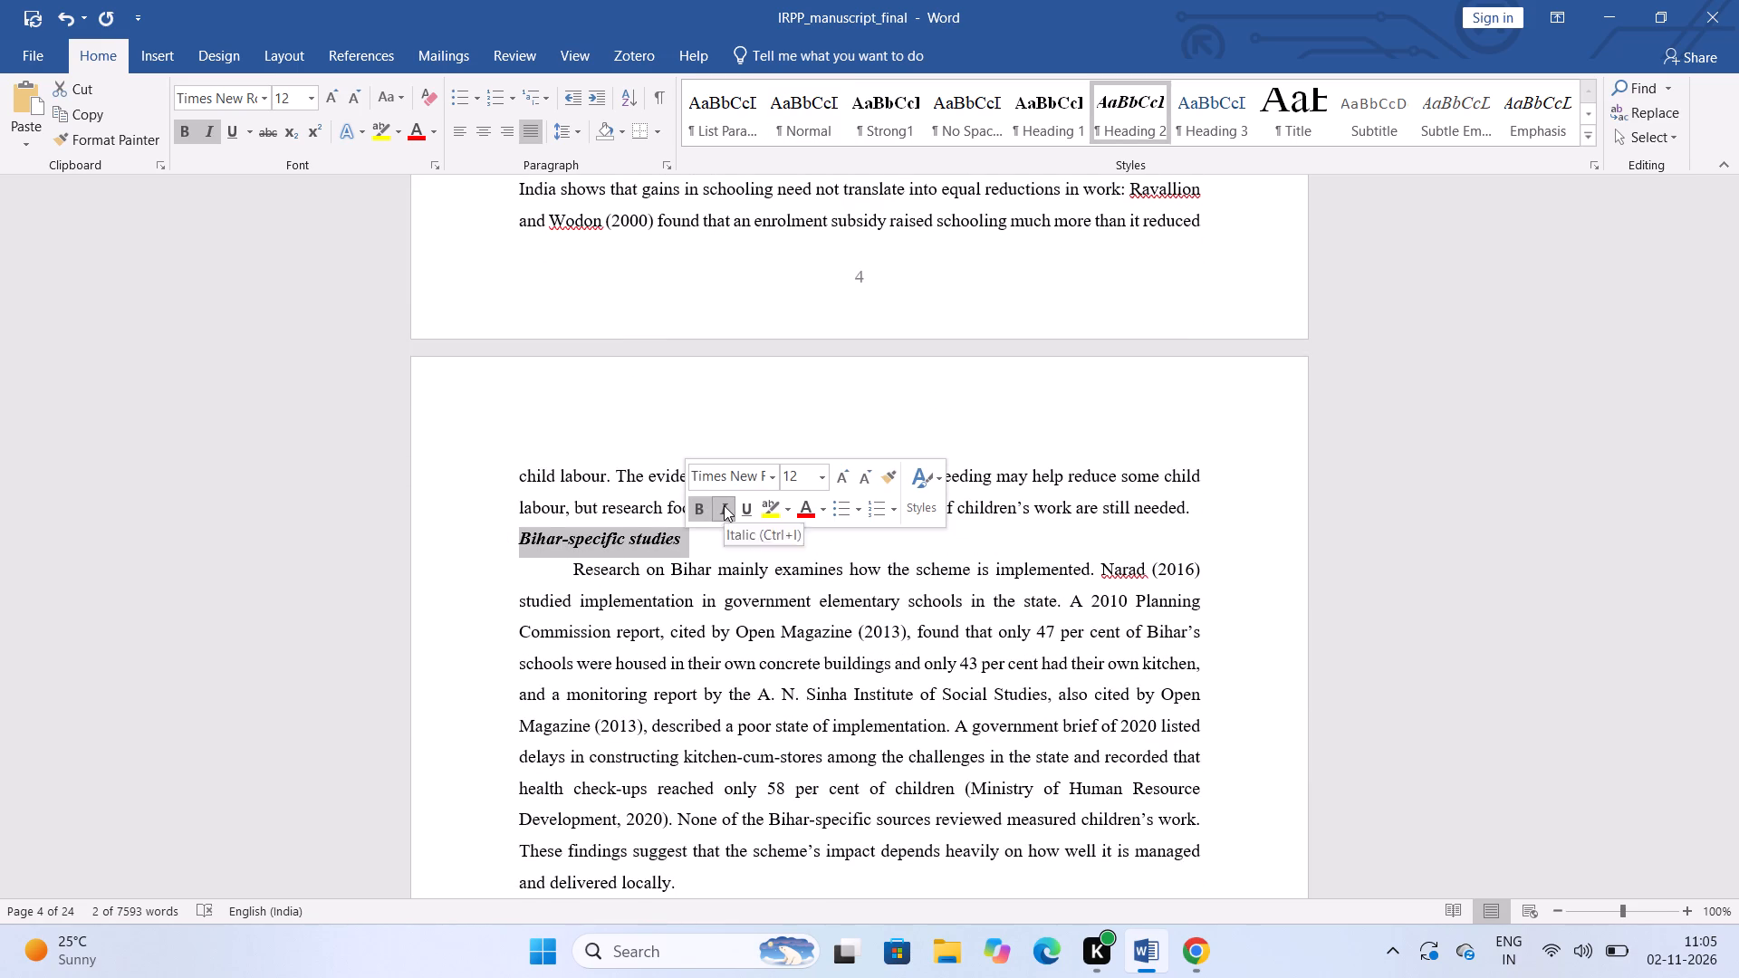
pyautogui.click(724, 505)
pyautogui.click(694, 628)
# Remove the italics from the "Social inclusion and community participation" subheading in the Review of Literature, keeping it bold.
pyautogui.scroll(-1, 694, 628)
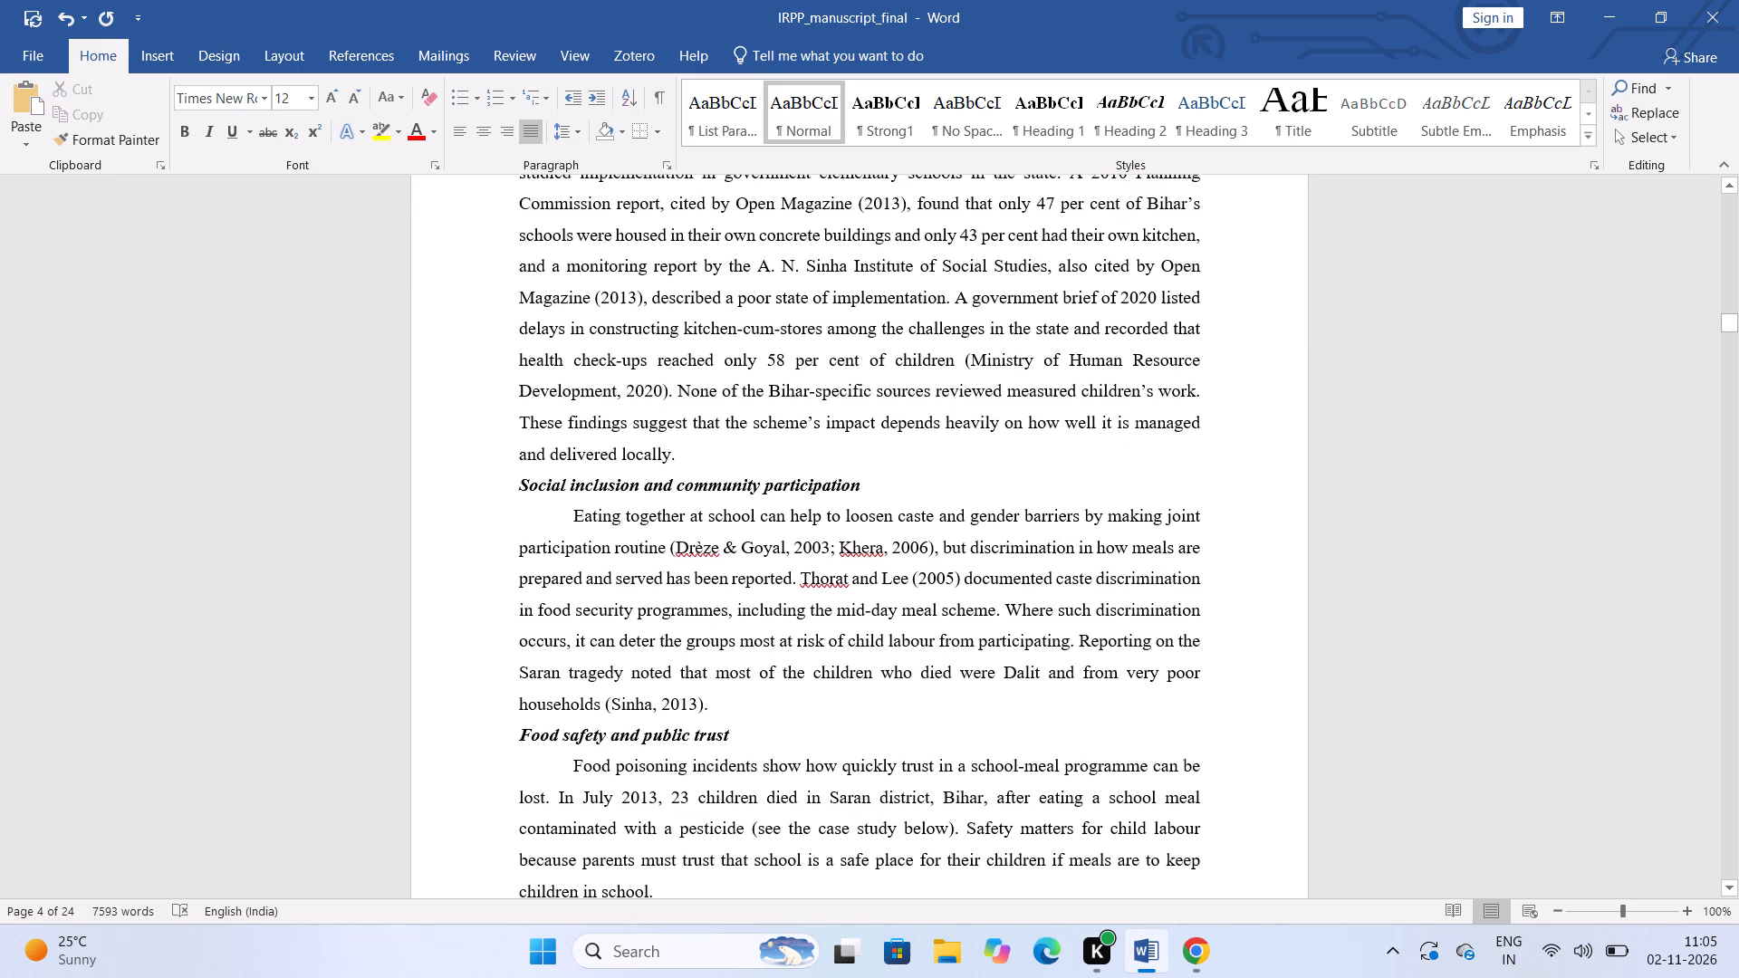
pyautogui.scroll(-1, 694, 628)
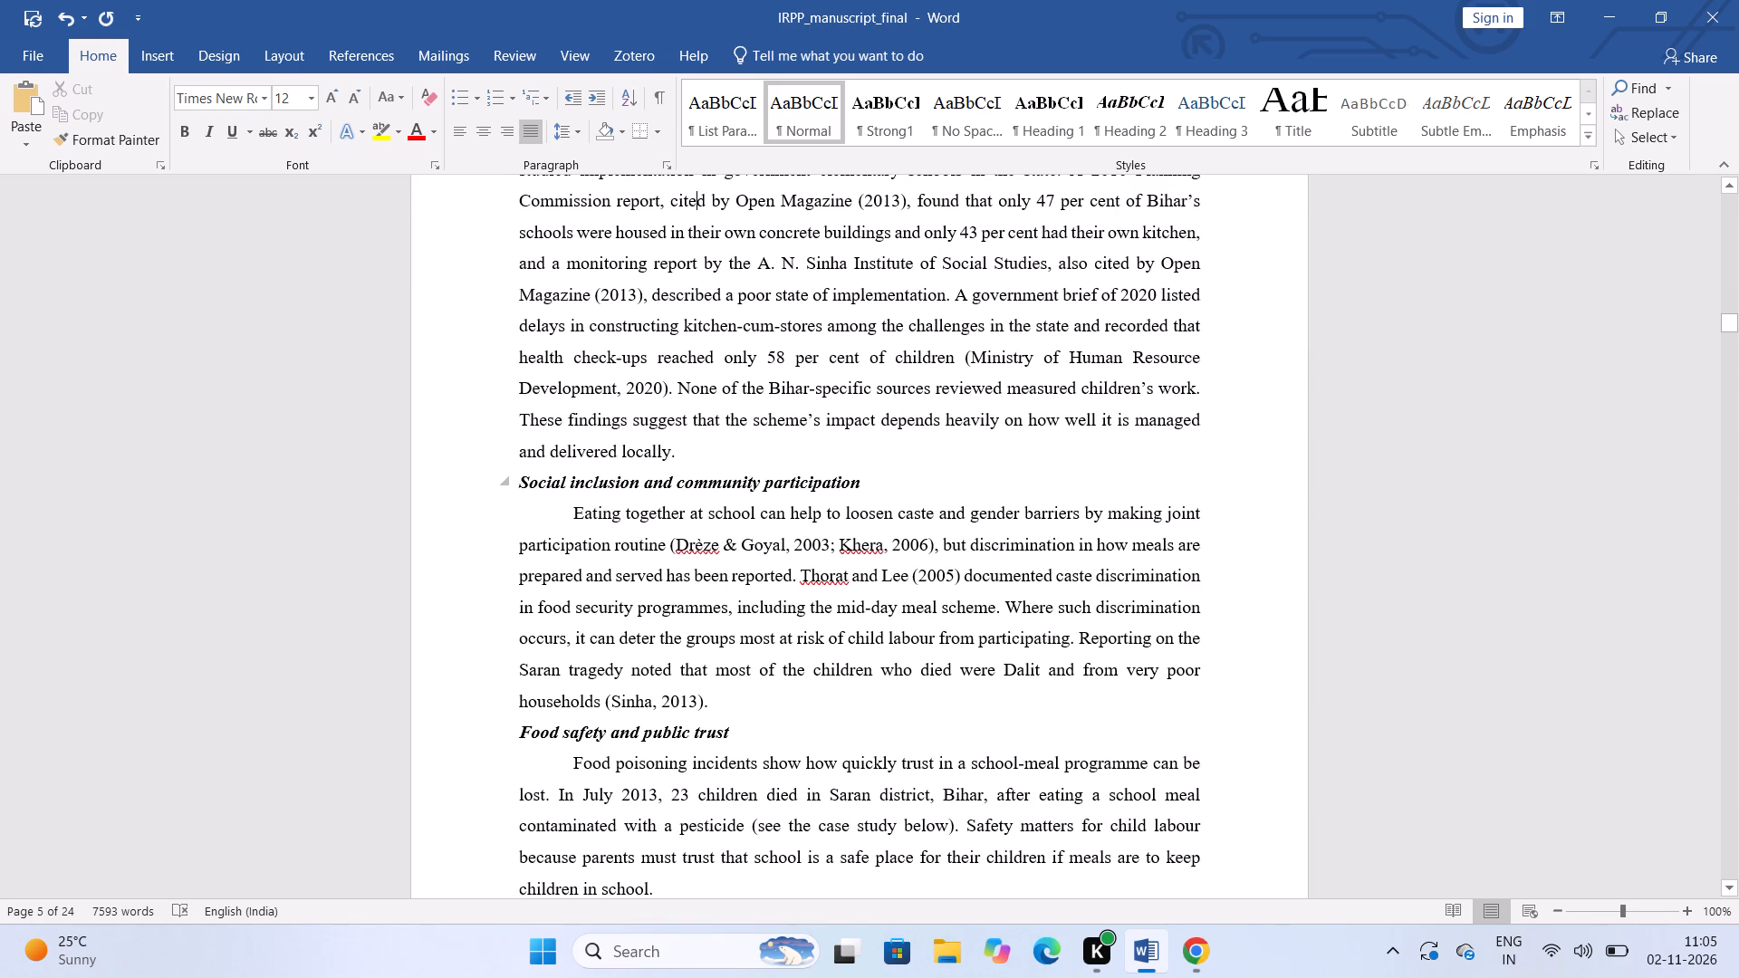
pyautogui.click(523, 483)
pyautogui.moveTo(515, 477); pyautogui.dragTo(625, 479)
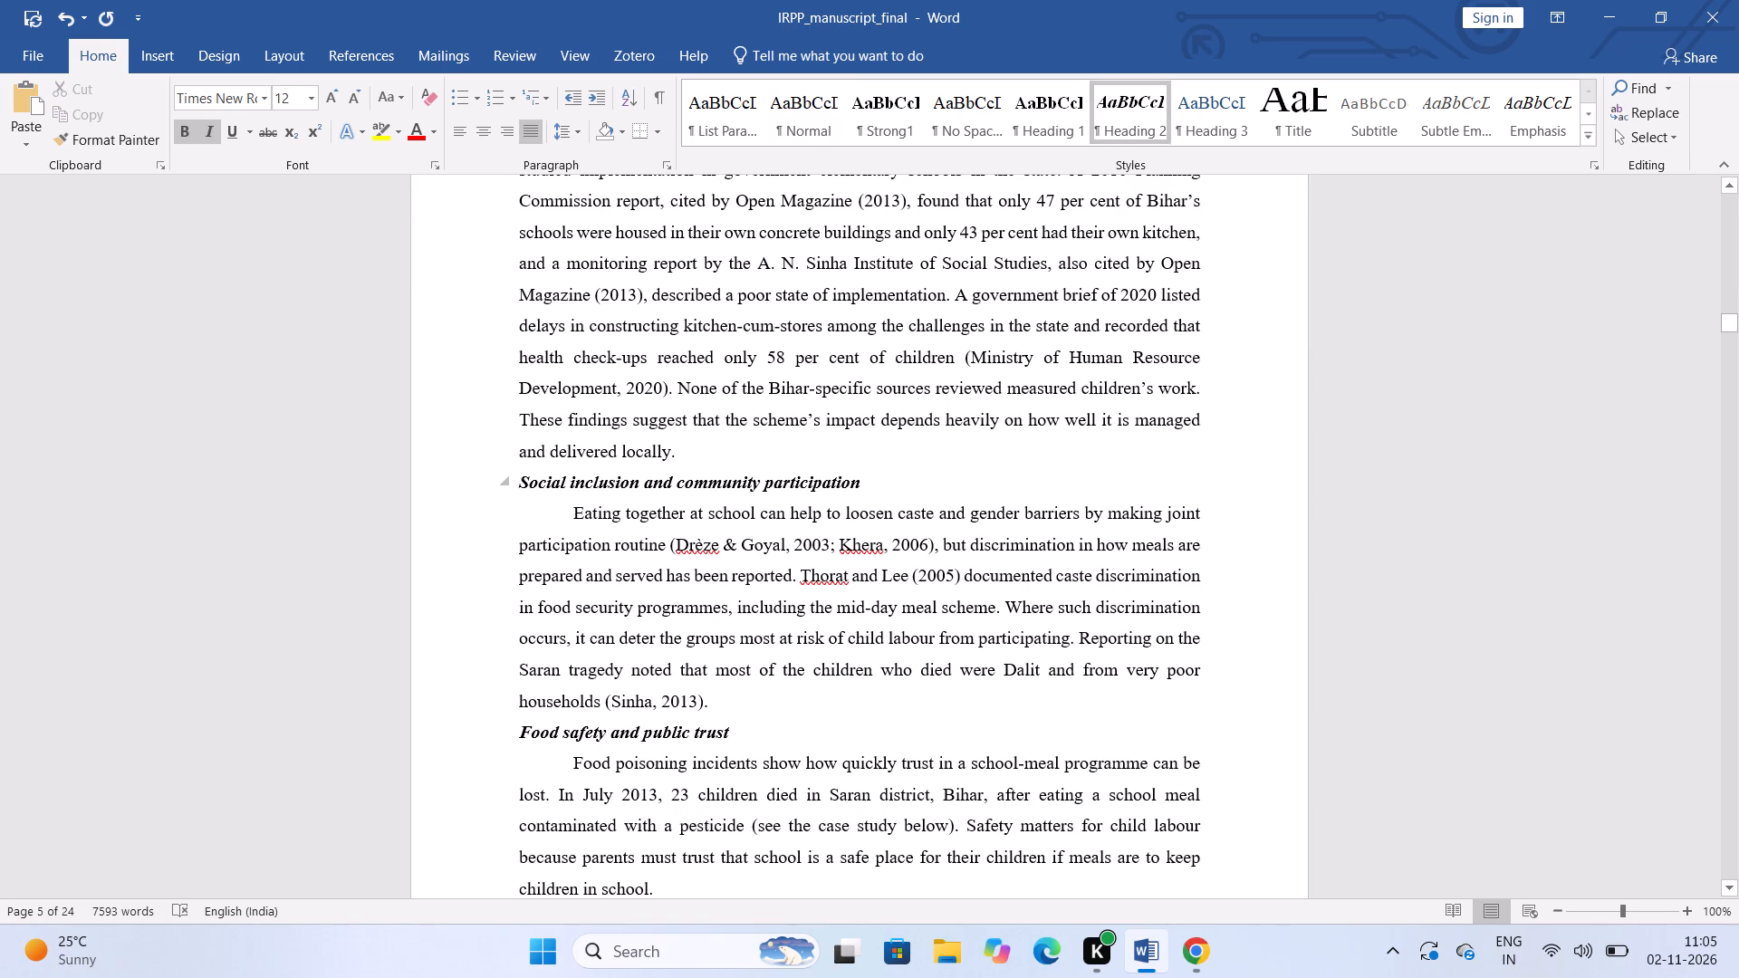
pyautogui.moveTo(528, 484); pyautogui.dragTo(684, 484)
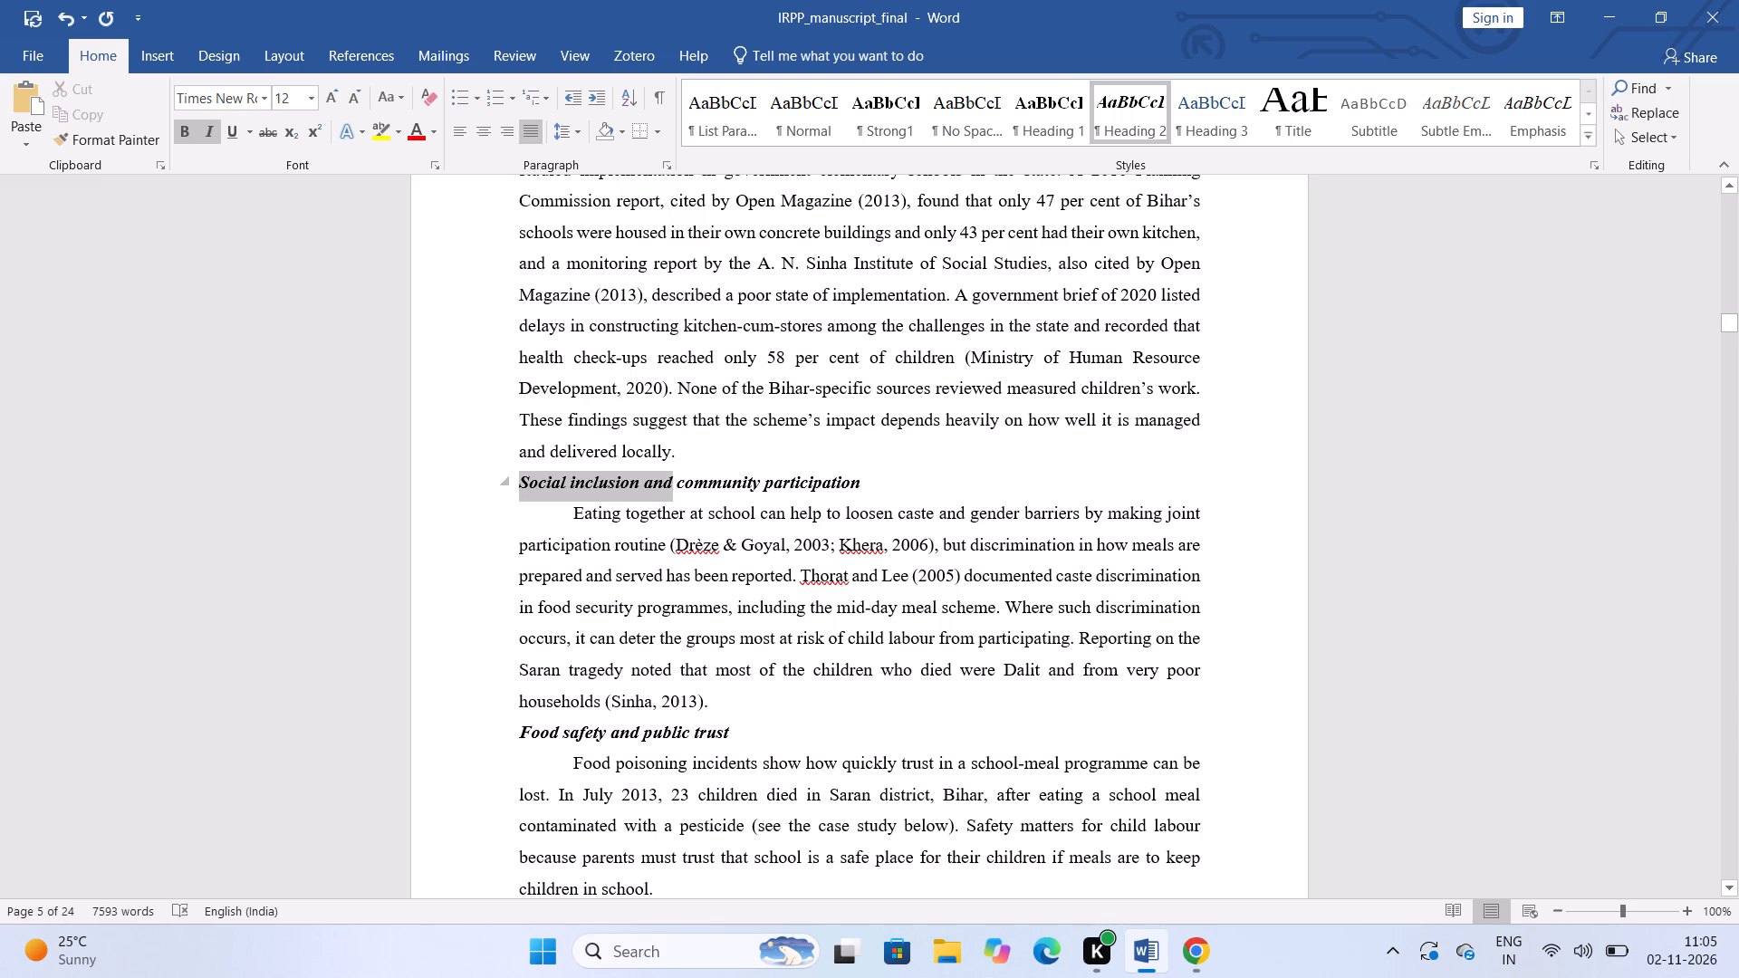
pyautogui.moveTo(684, 484); pyautogui.dragTo(876, 492)
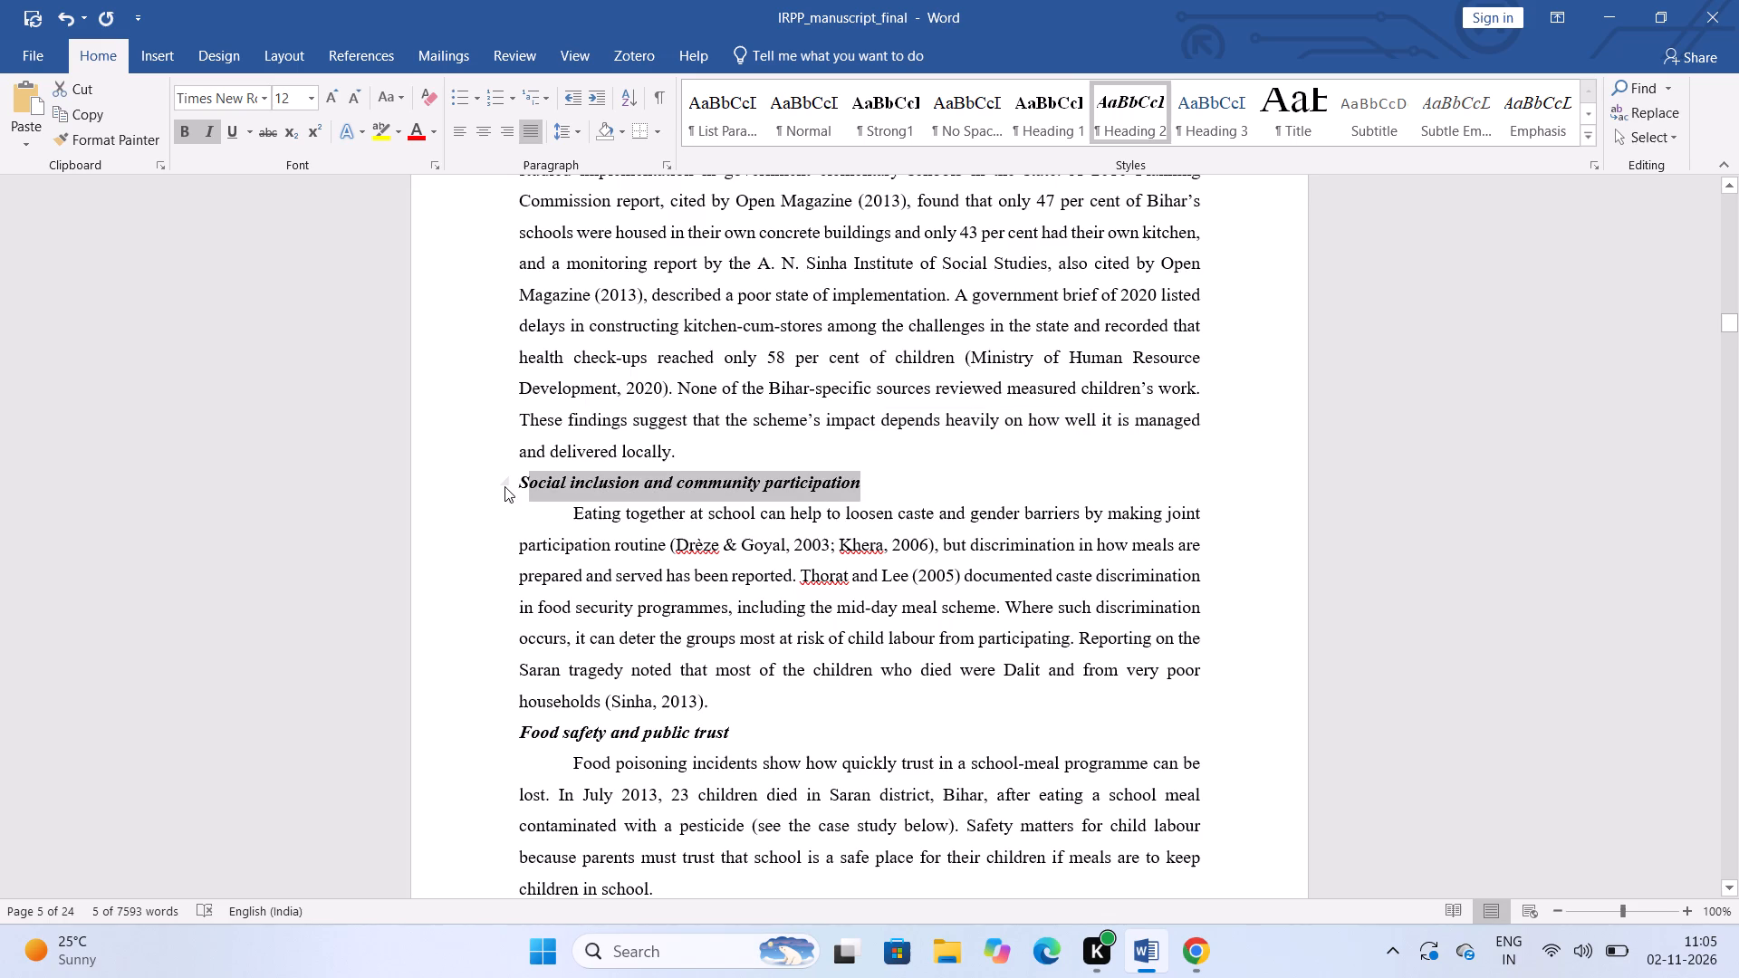
pyautogui.click(522, 486)
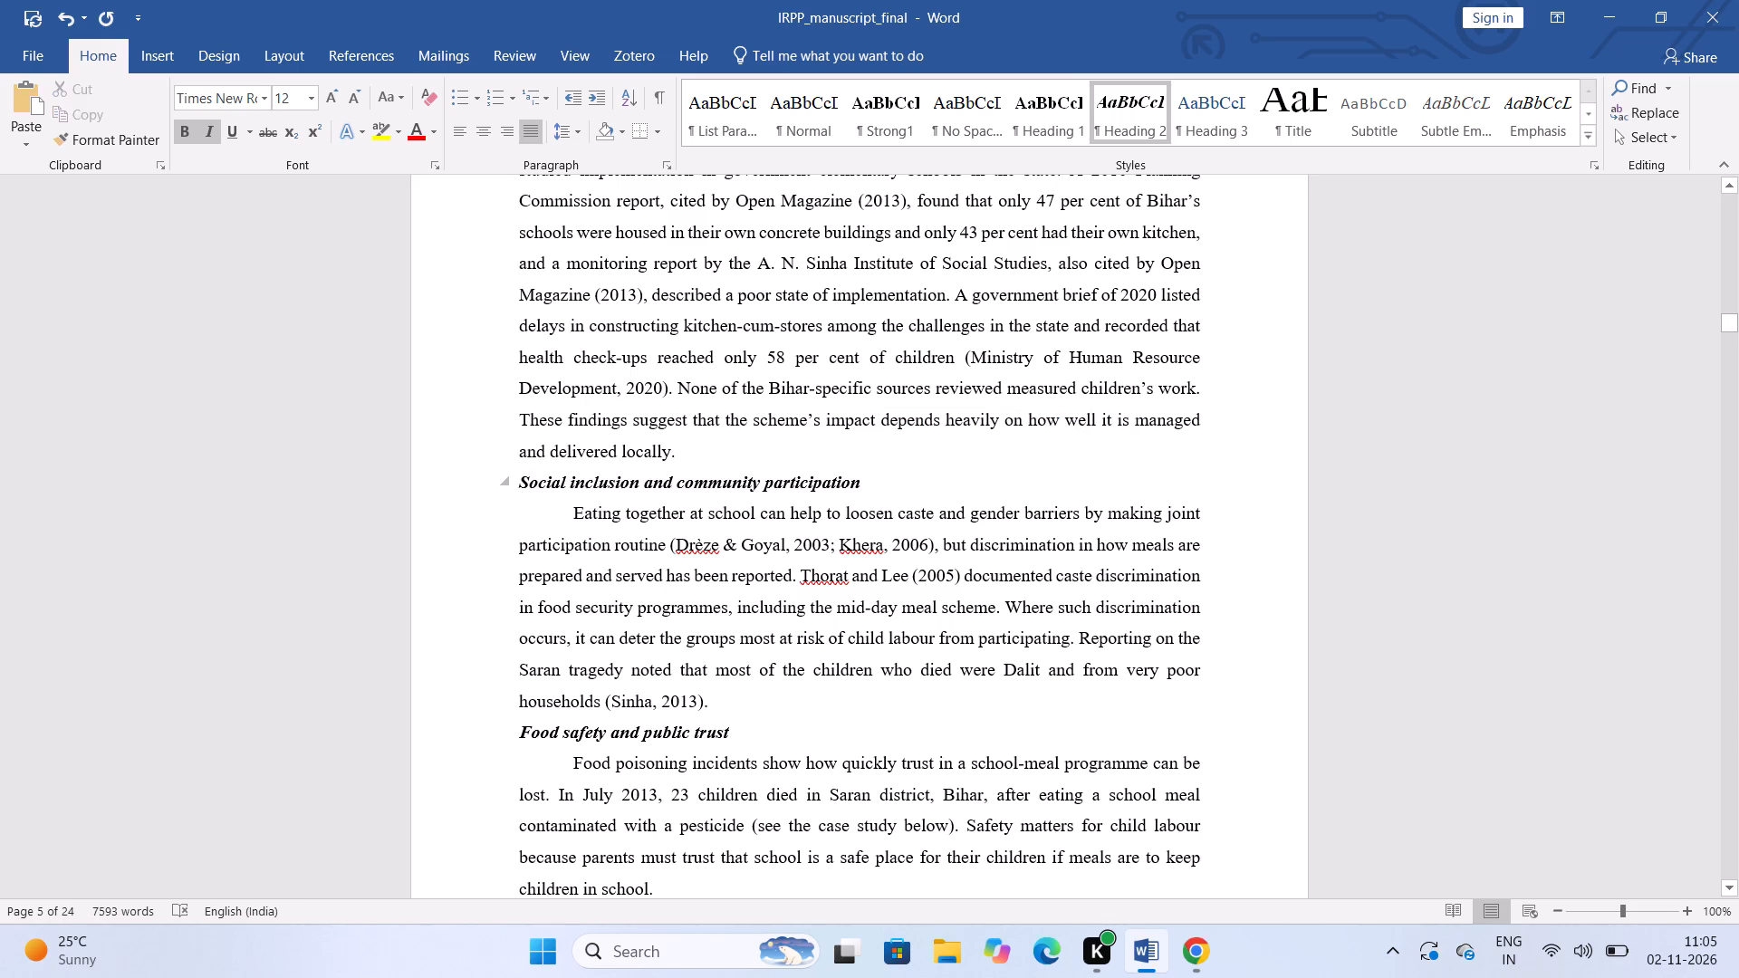
pyautogui.moveTo(522, 486); pyautogui.dragTo(833, 501)
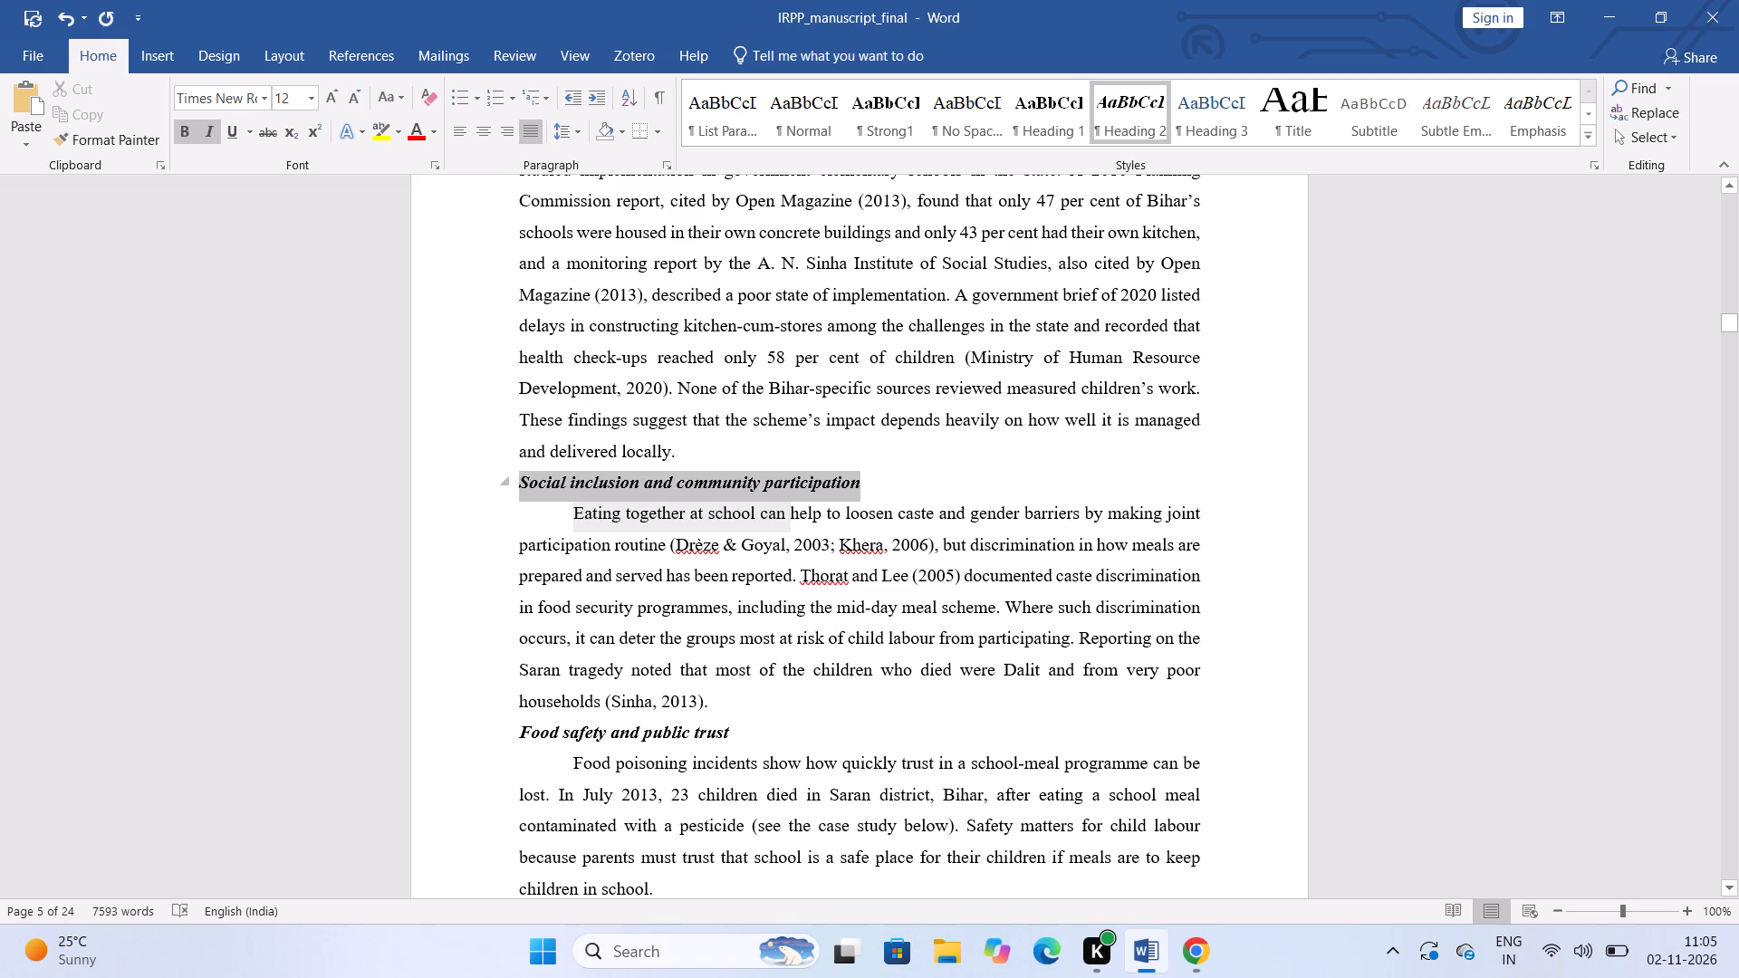
pyautogui.click(876, 463)
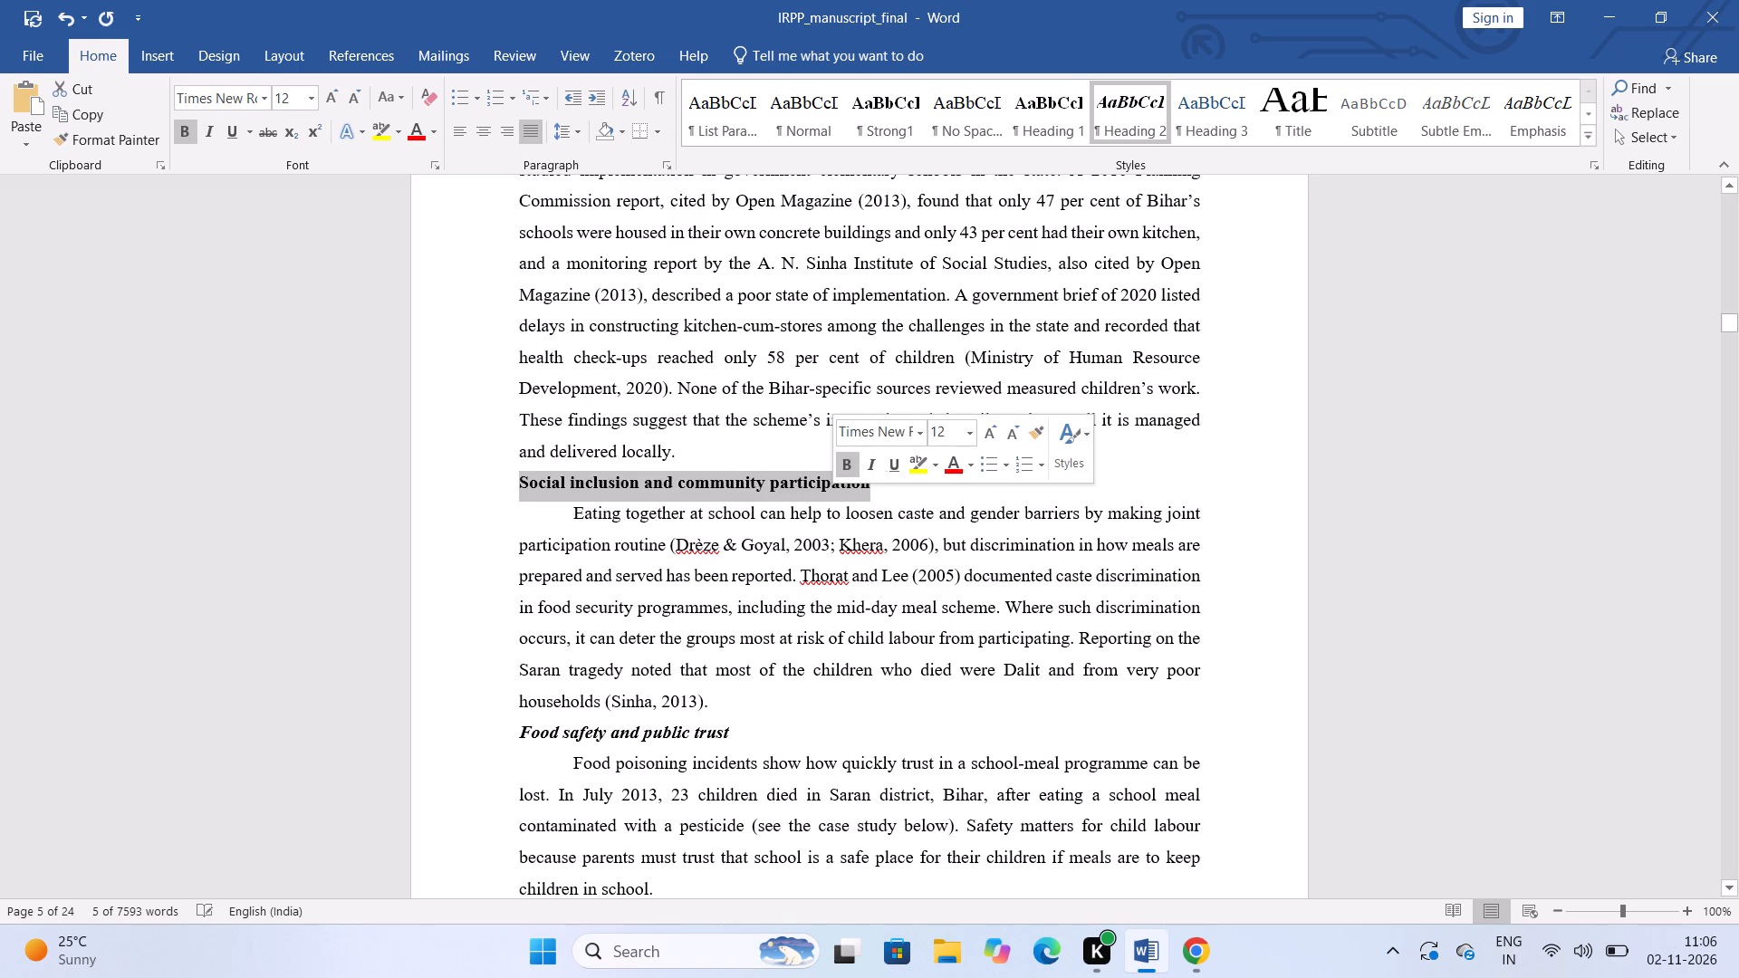
# Remove the italics from the "Food safety and public trust" subheading in the Review of Literature, keeping it bold.
pyautogui.click(524, 738)
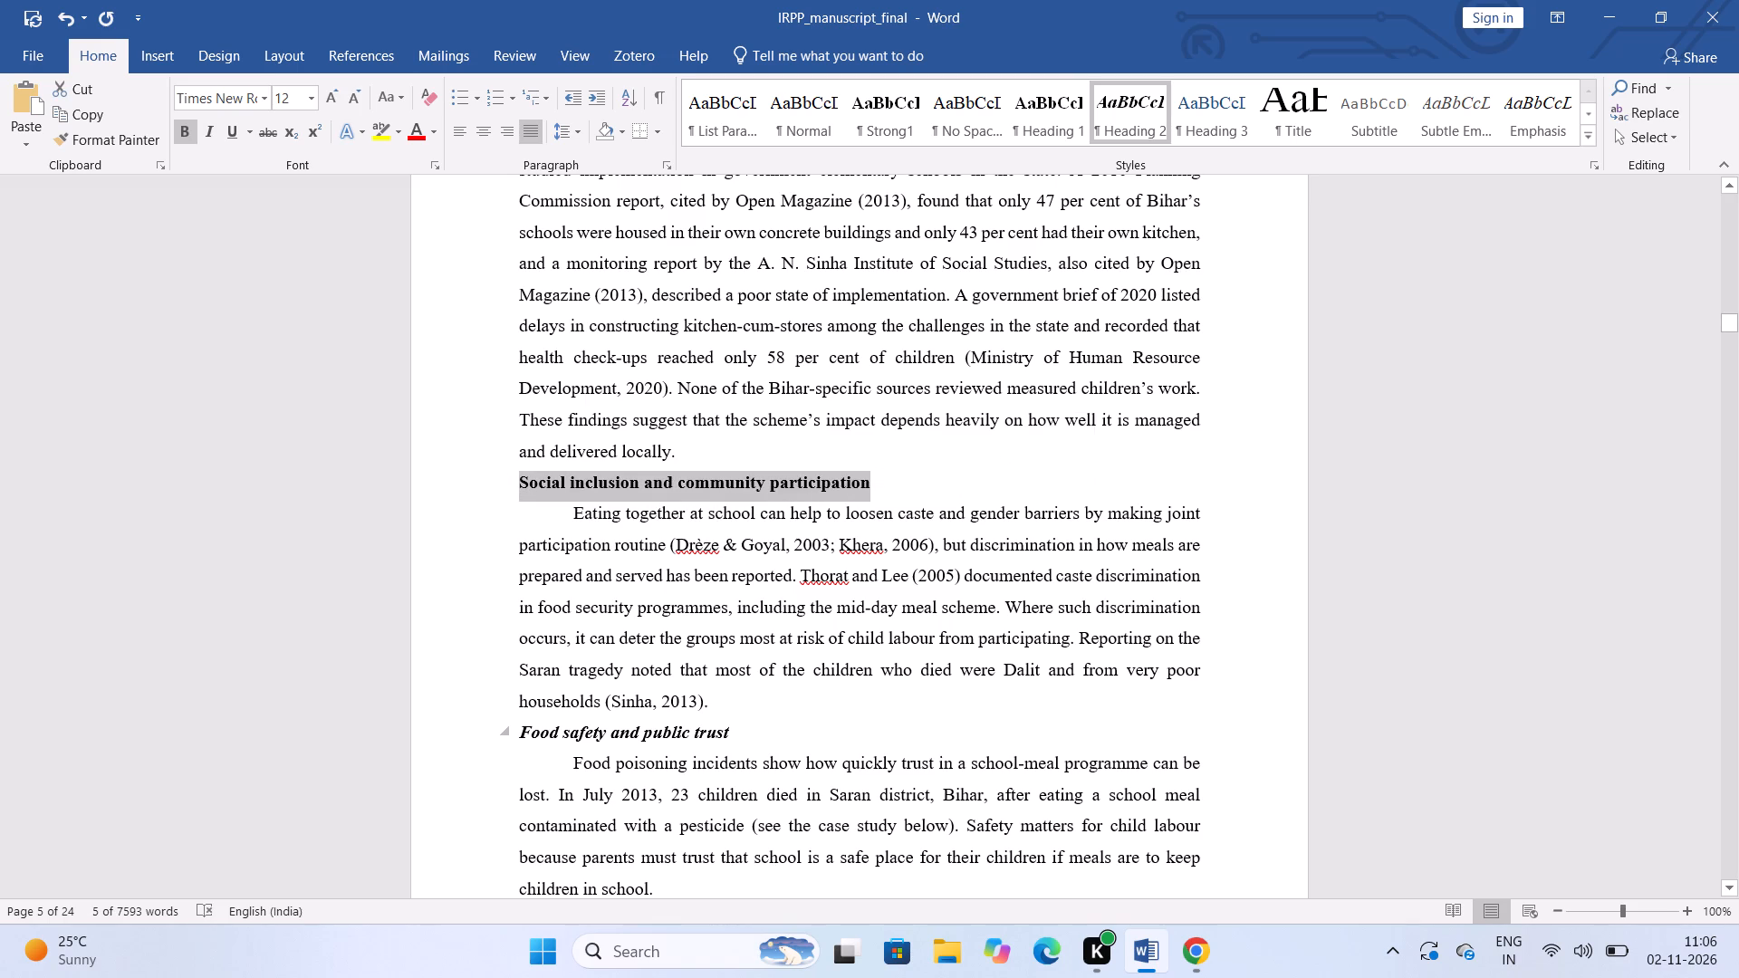
pyautogui.moveTo(524, 738); pyautogui.dragTo(729, 733)
pyautogui.click(769, 700)
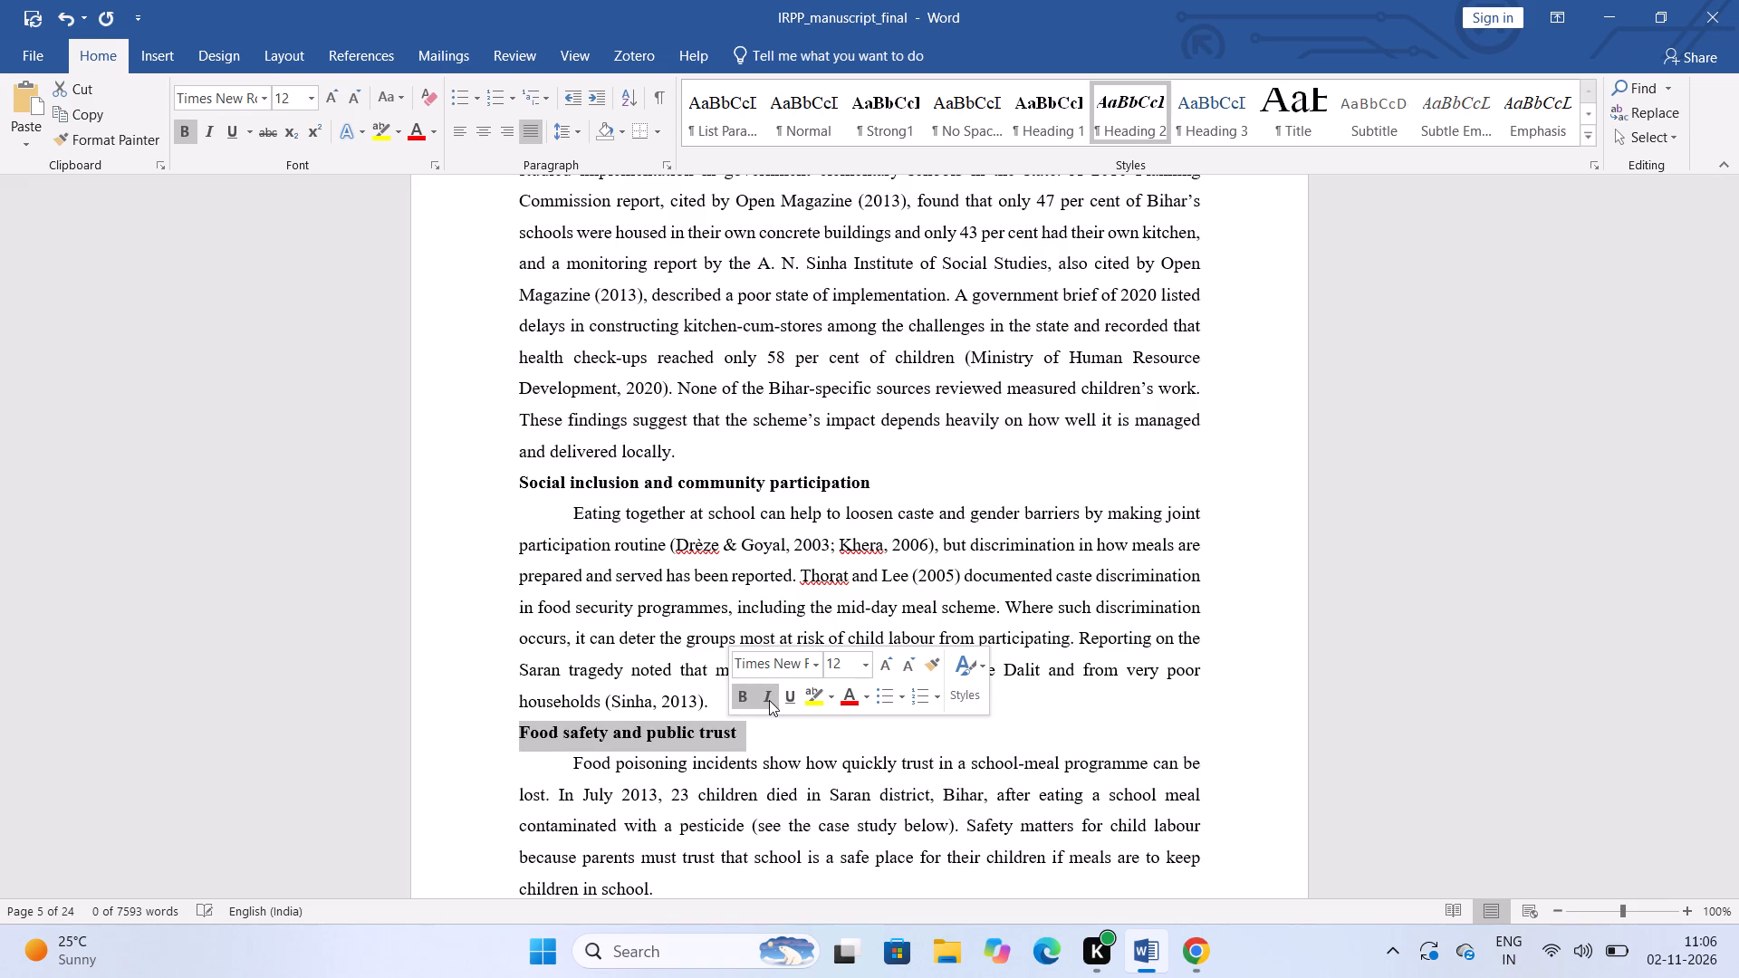
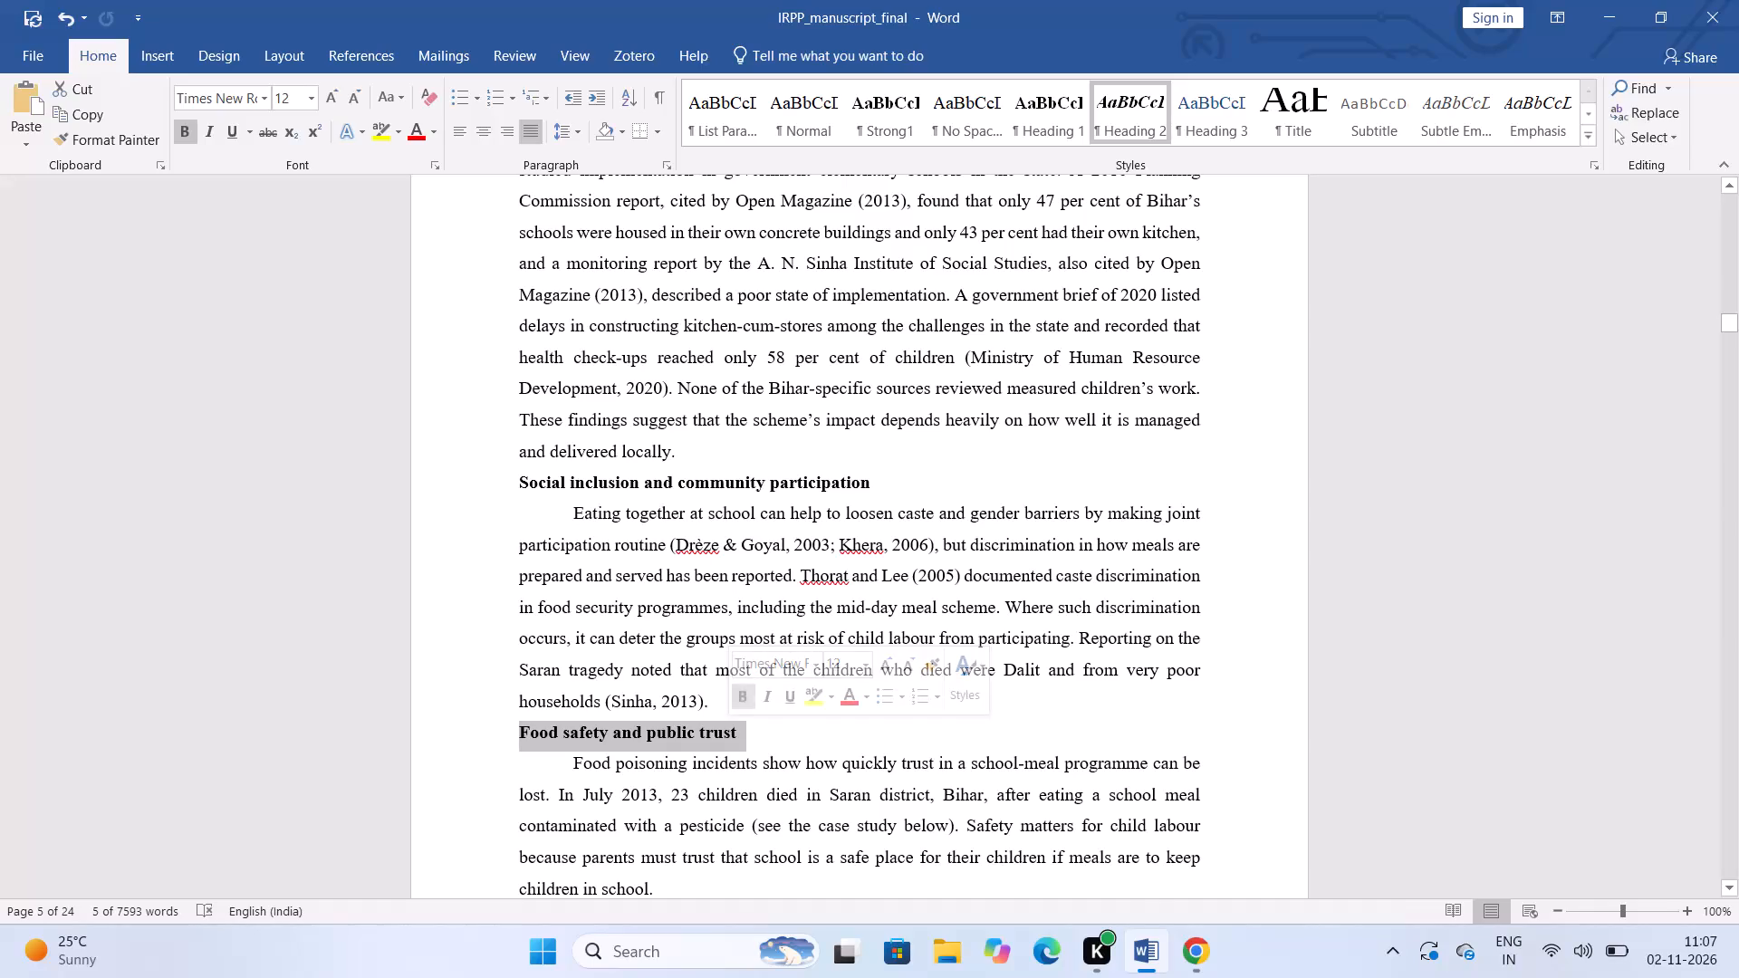
# Remove the italics from the "Gaps in the literature" subheading in the Review of Literature, keeping it bold.
pyautogui.click(769, 787)
pyautogui.scroll(-3, 769, 787)
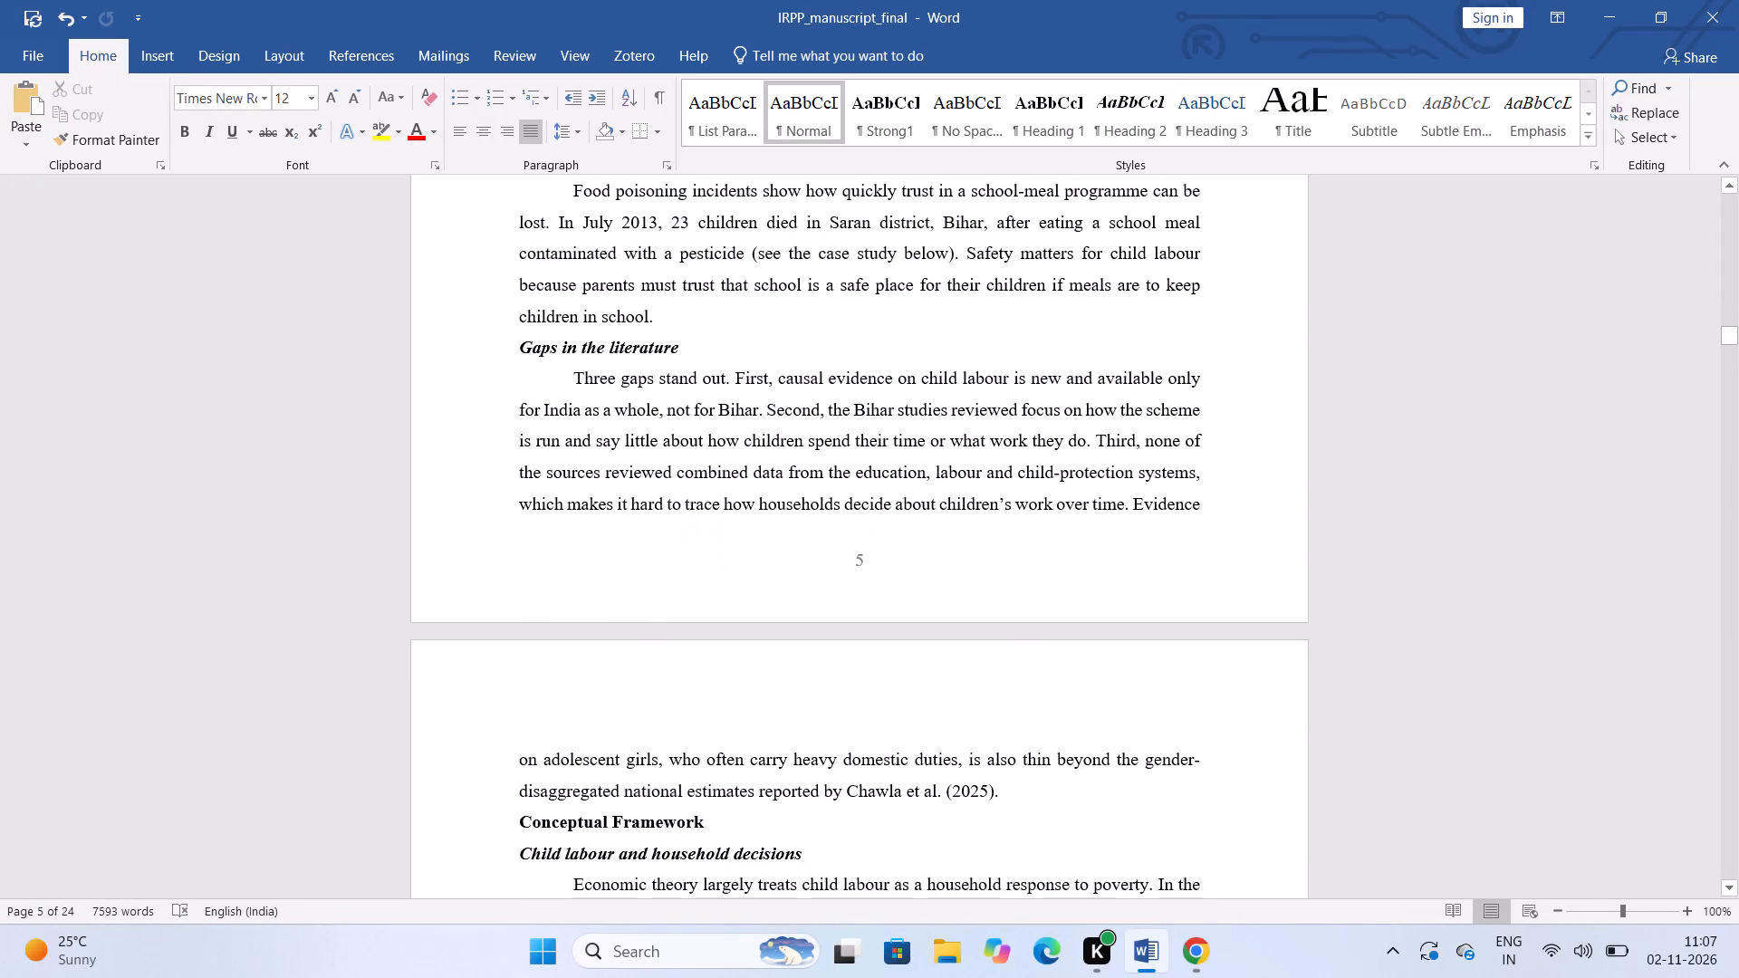
pyautogui.scroll(-1, 769, 787)
pyautogui.scroll(1, 614, 702)
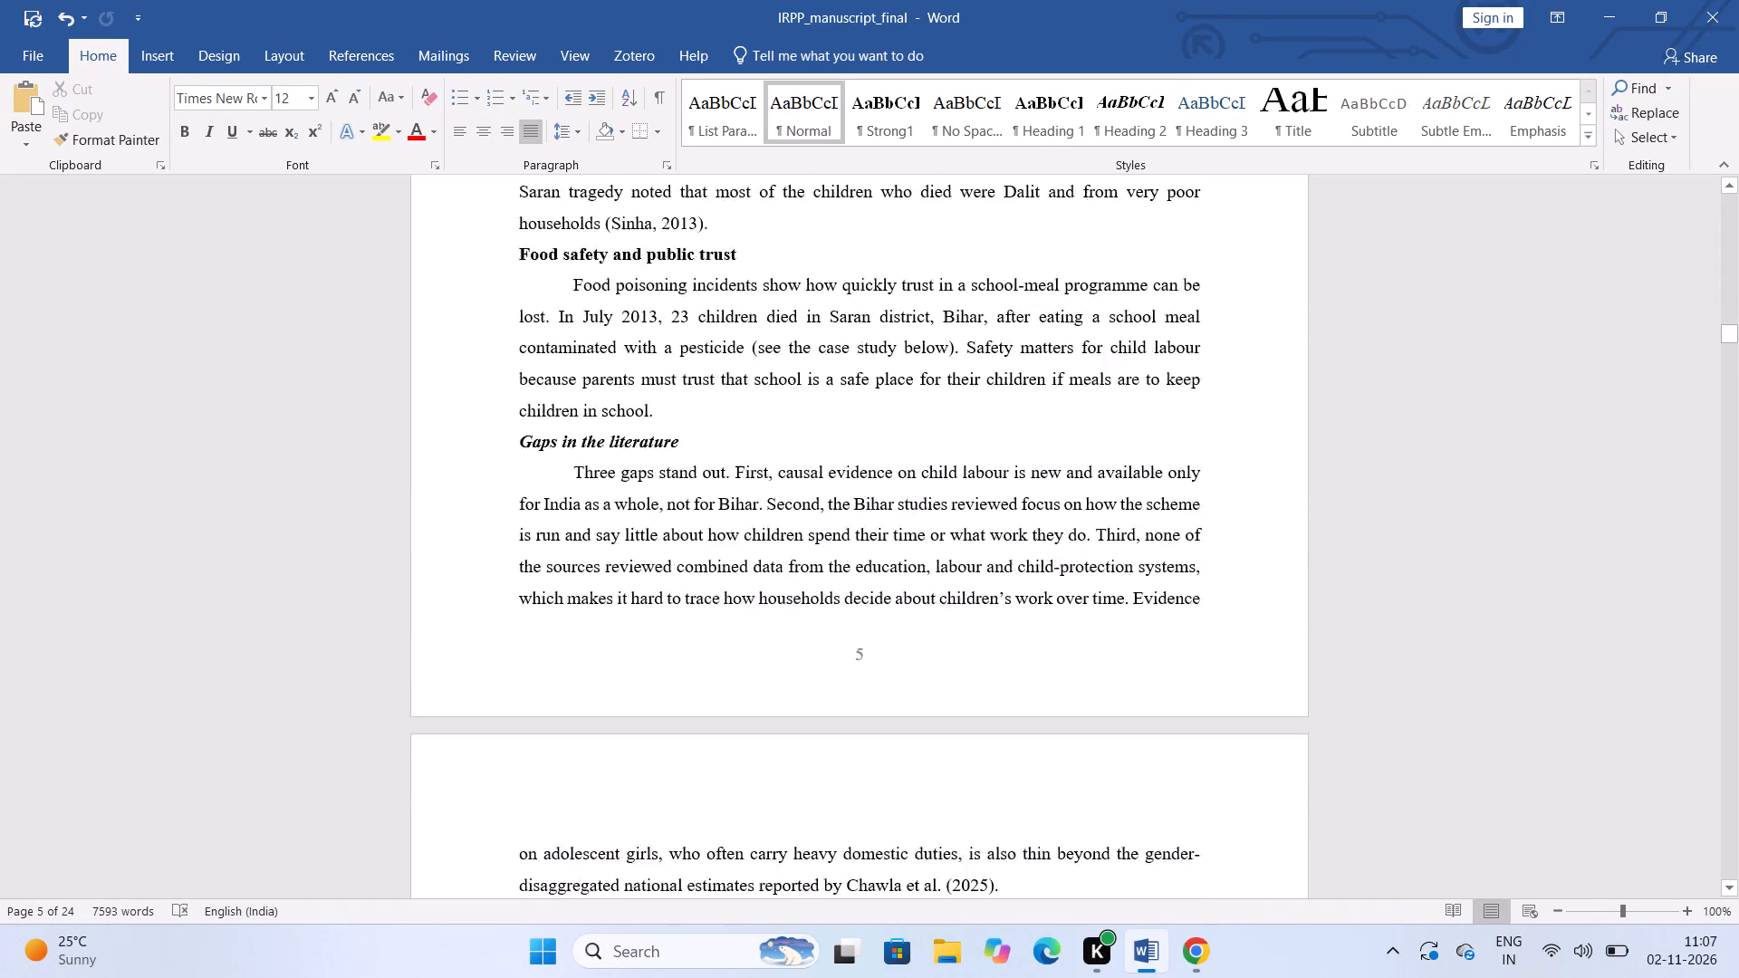
pyautogui.scroll(1, 614, 702)
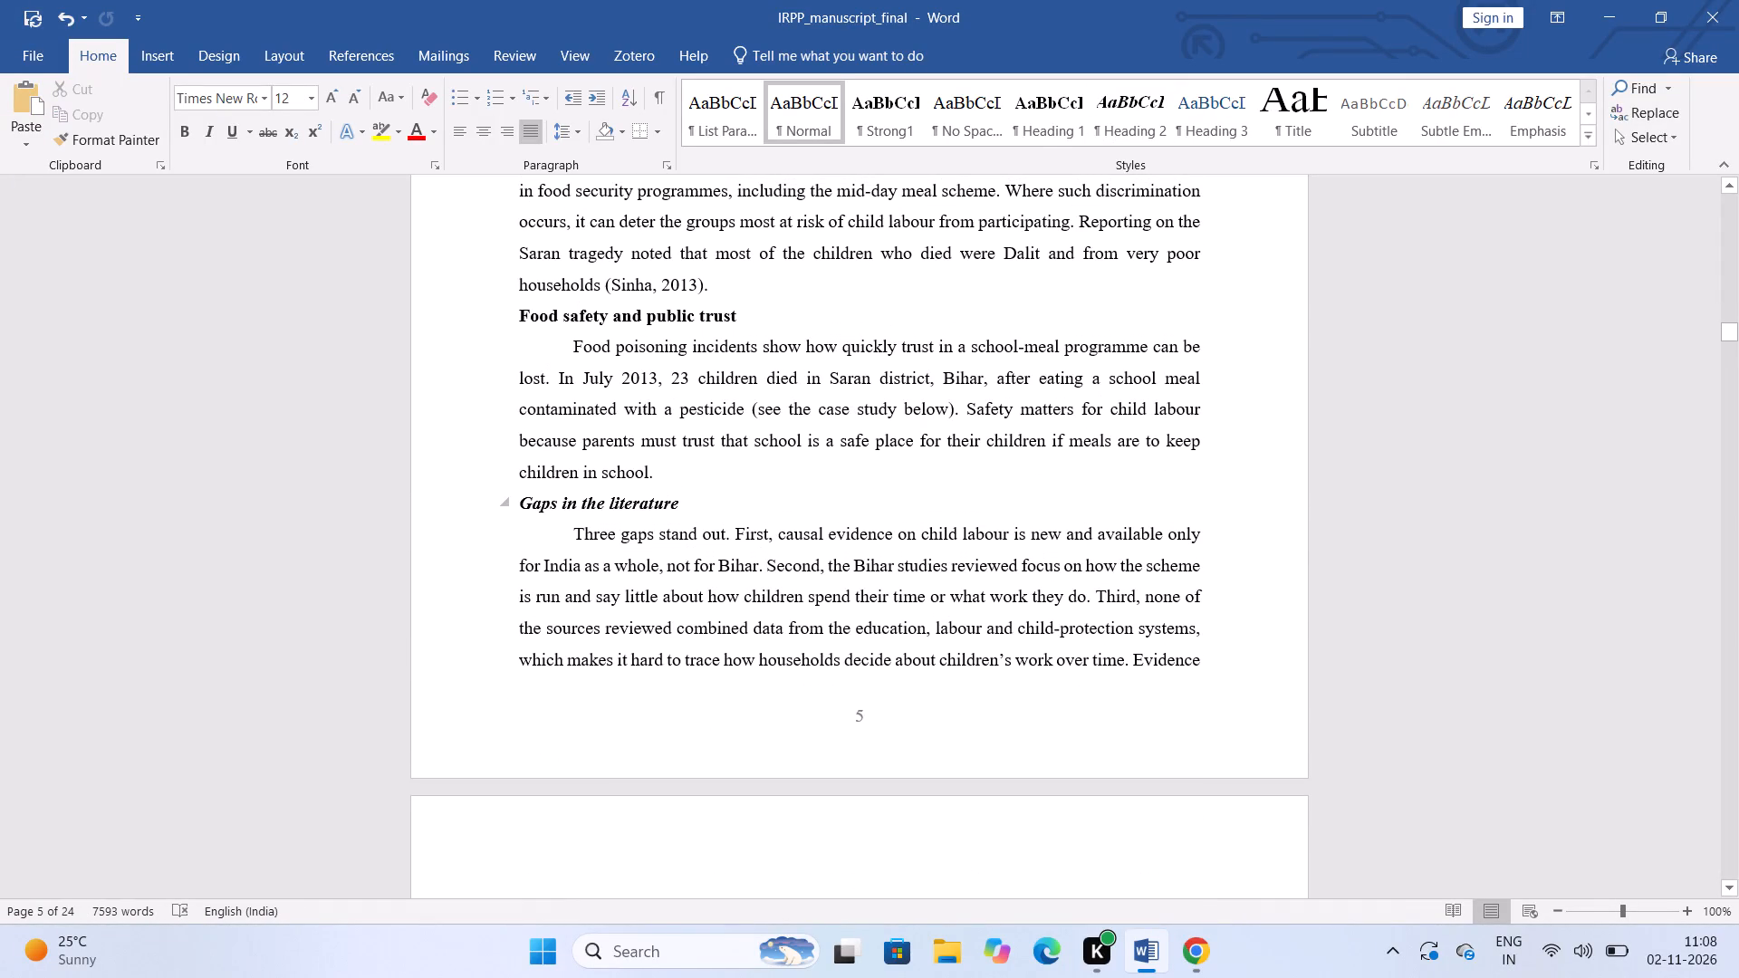
pyautogui.click(523, 499)
pyautogui.moveTo(523, 499); pyautogui.dragTo(523, 498)
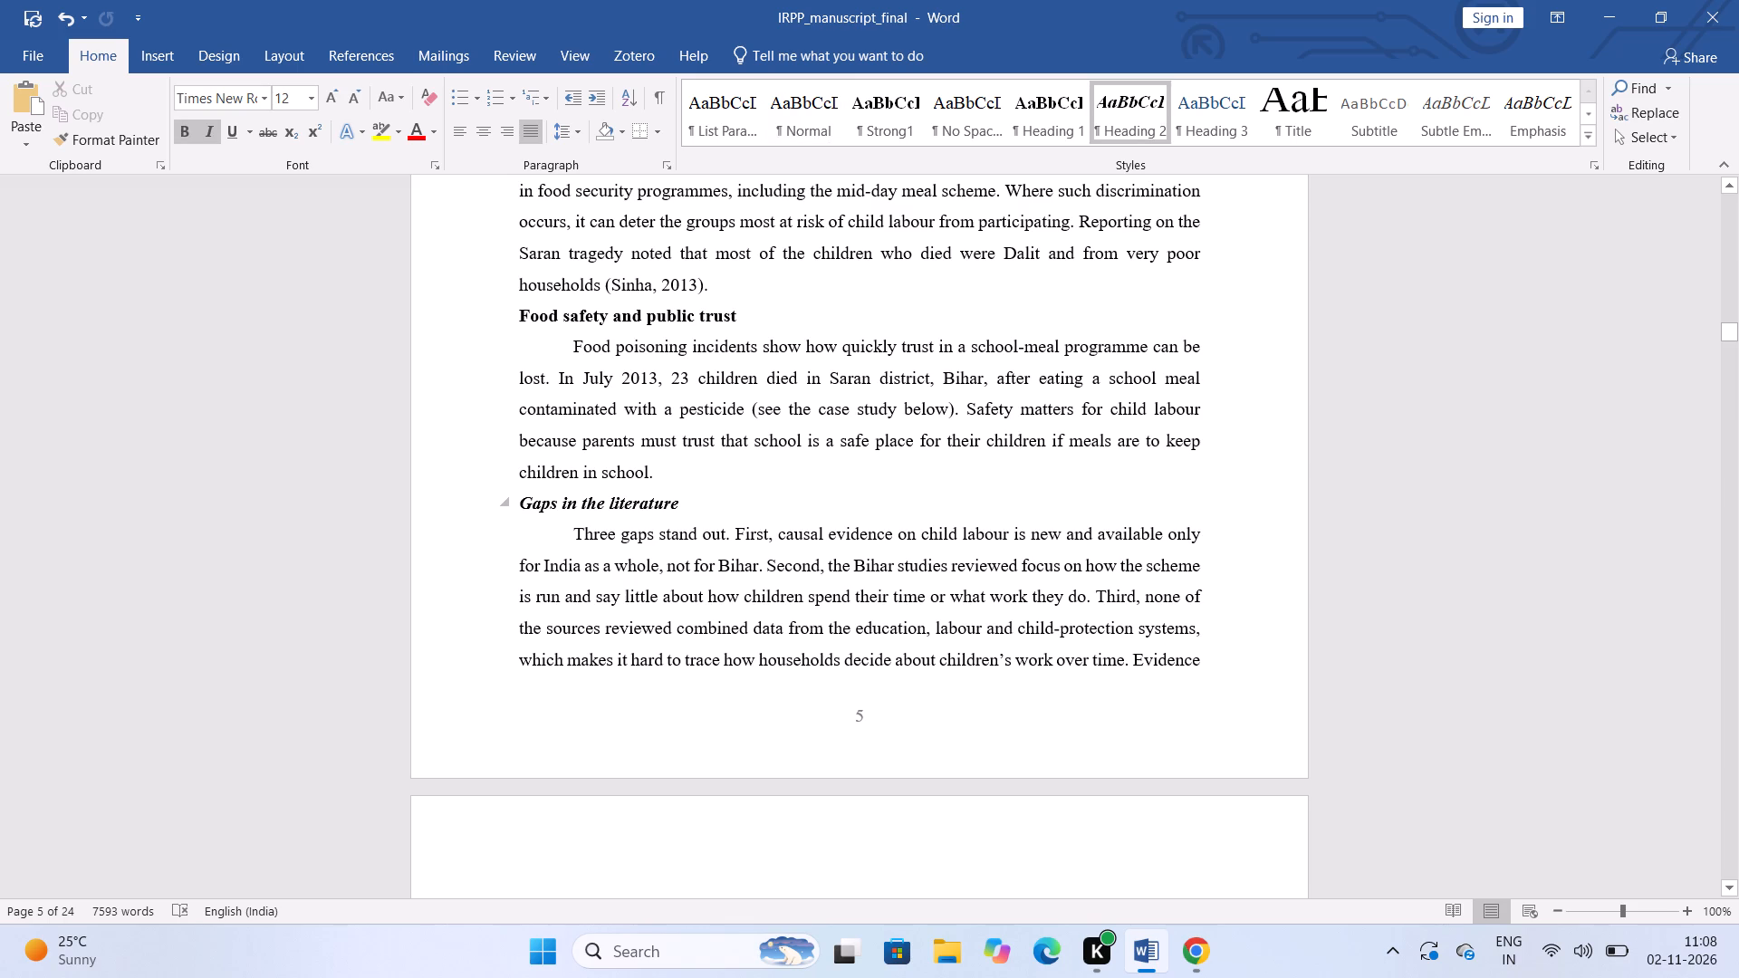
pyautogui.moveTo(523, 498); pyautogui.dragTo(683, 510)
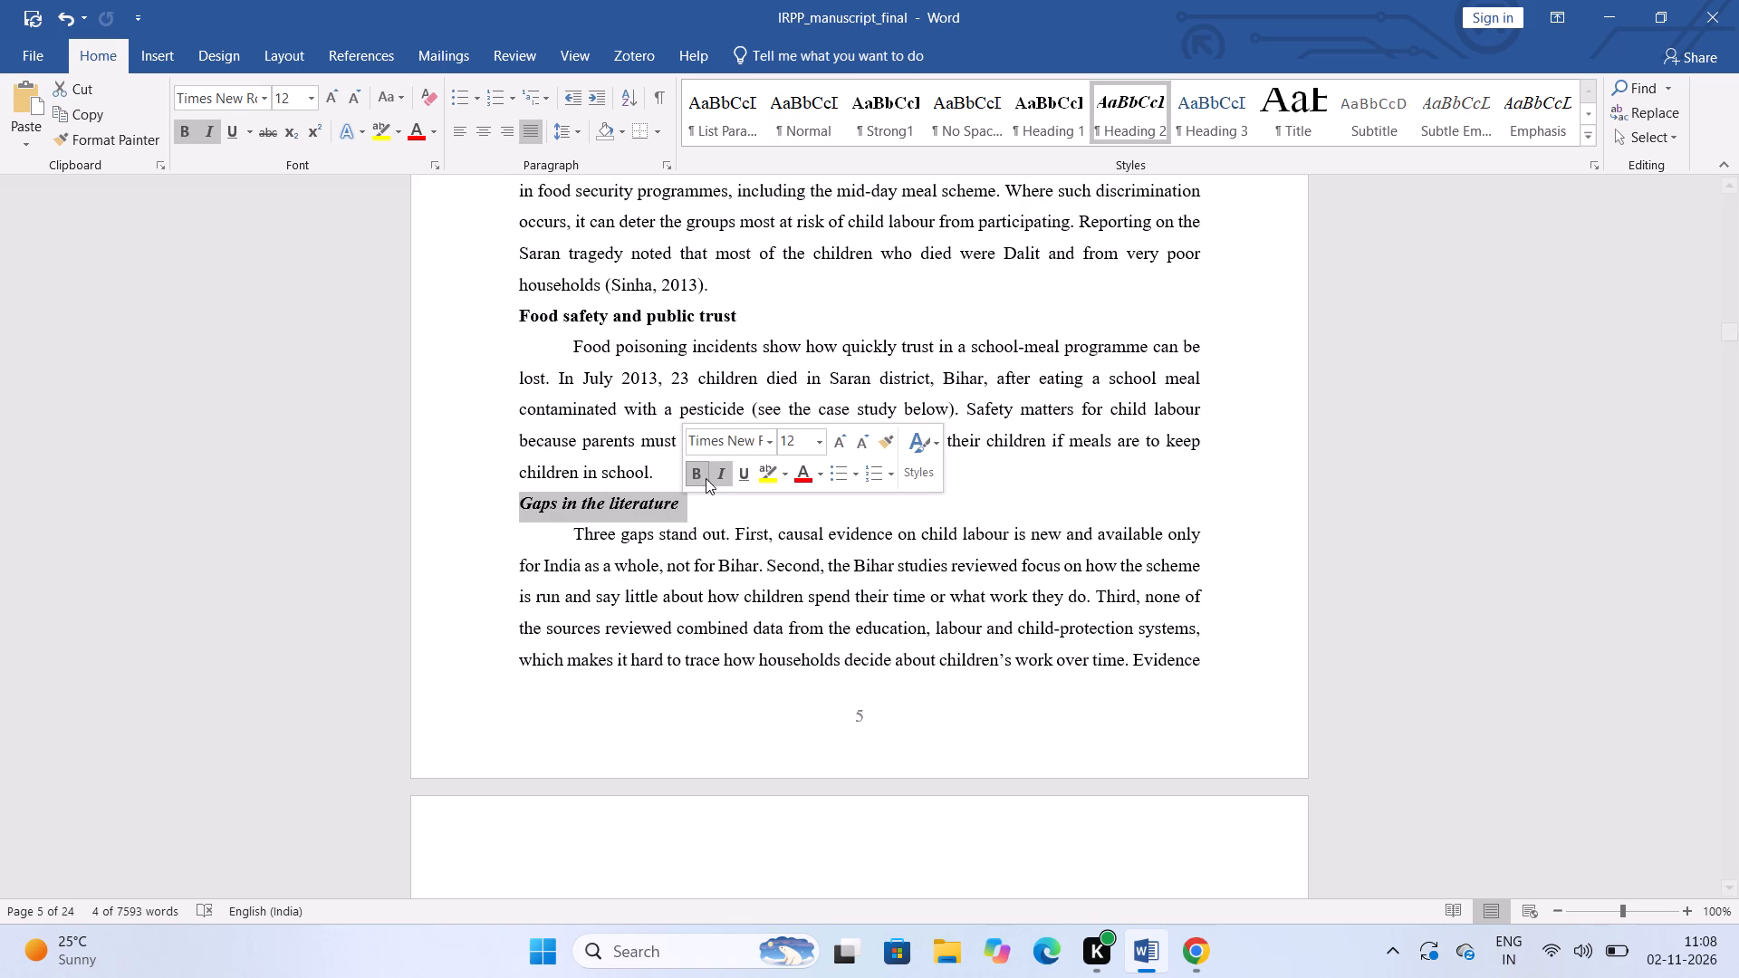
pyautogui.click(723, 478)
pyautogui.click(680, 567)
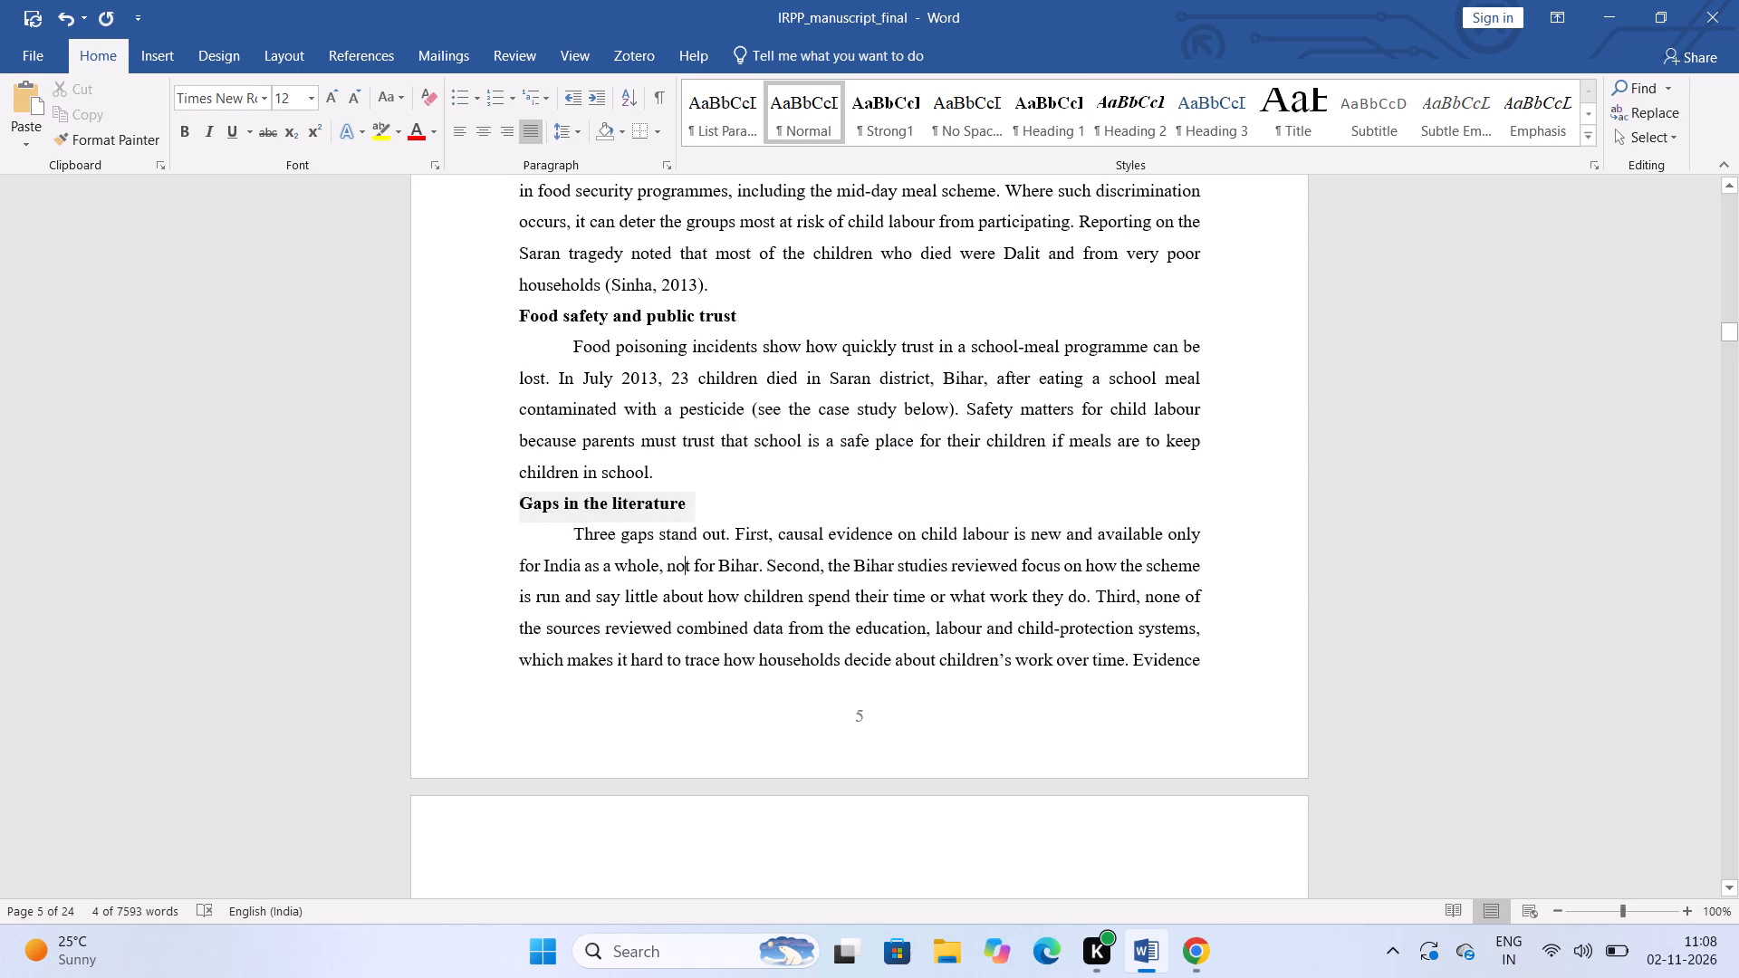
# Remove the italics from the "Child labour and household decisions" subheading in the Conceptual Framework, keeping it bold.
pyautogui.scroll(-1, 680, 567)
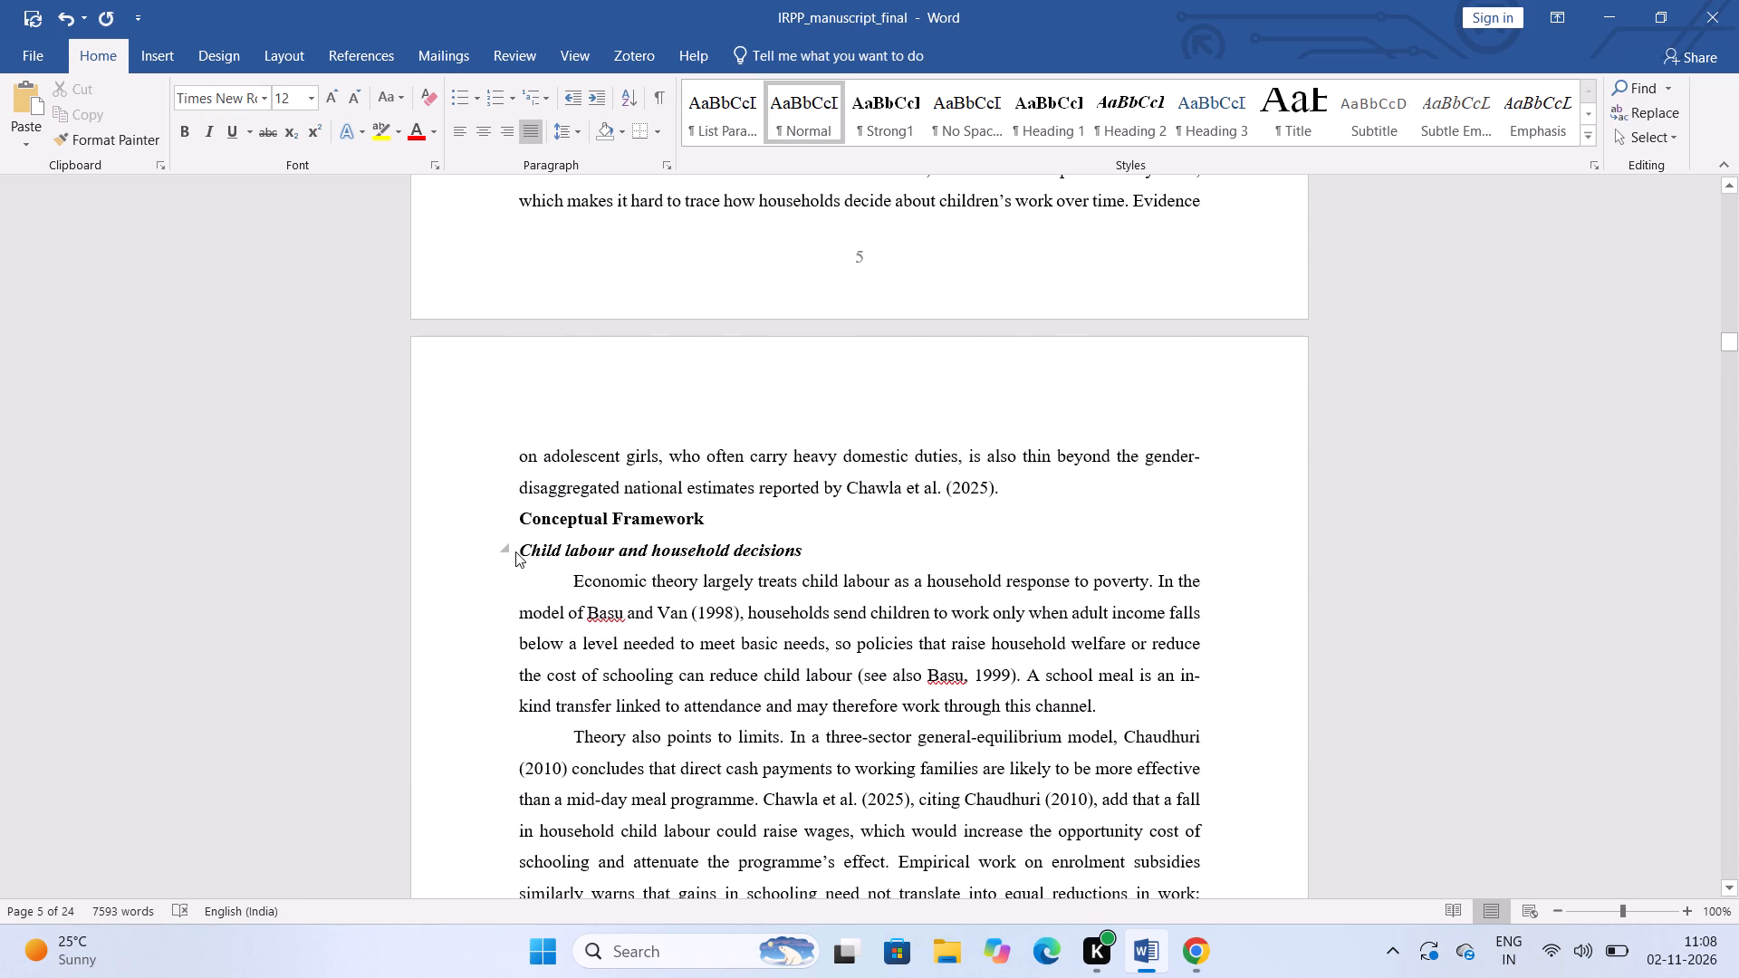
pyautogui.click(523, 551)
pyautogui.moveTo(523, 551); pyautogui.dragTo(787, 555)
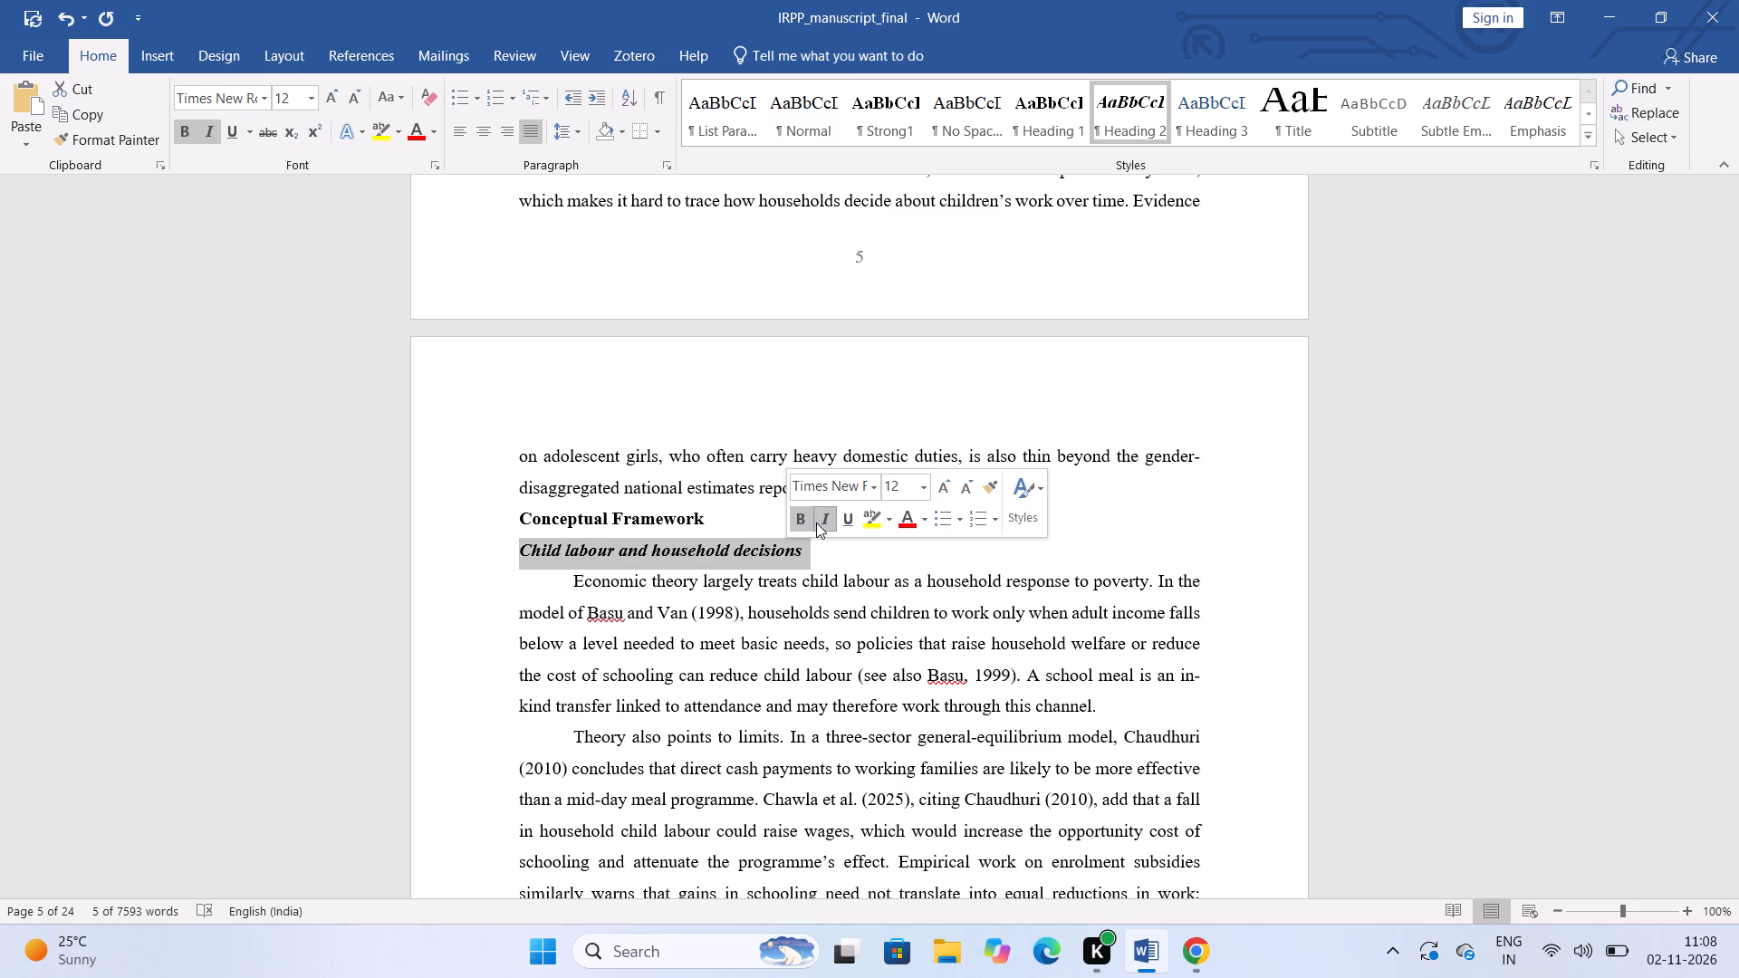
pyautogui.click(816, 523)
pyautogui.click(791, 620)
# Remove the italics from the "A policy-implementation lens" subheading in the Conceptual Framework, keeping it bold.
pyautogui.scroll(-1, 791, 620)
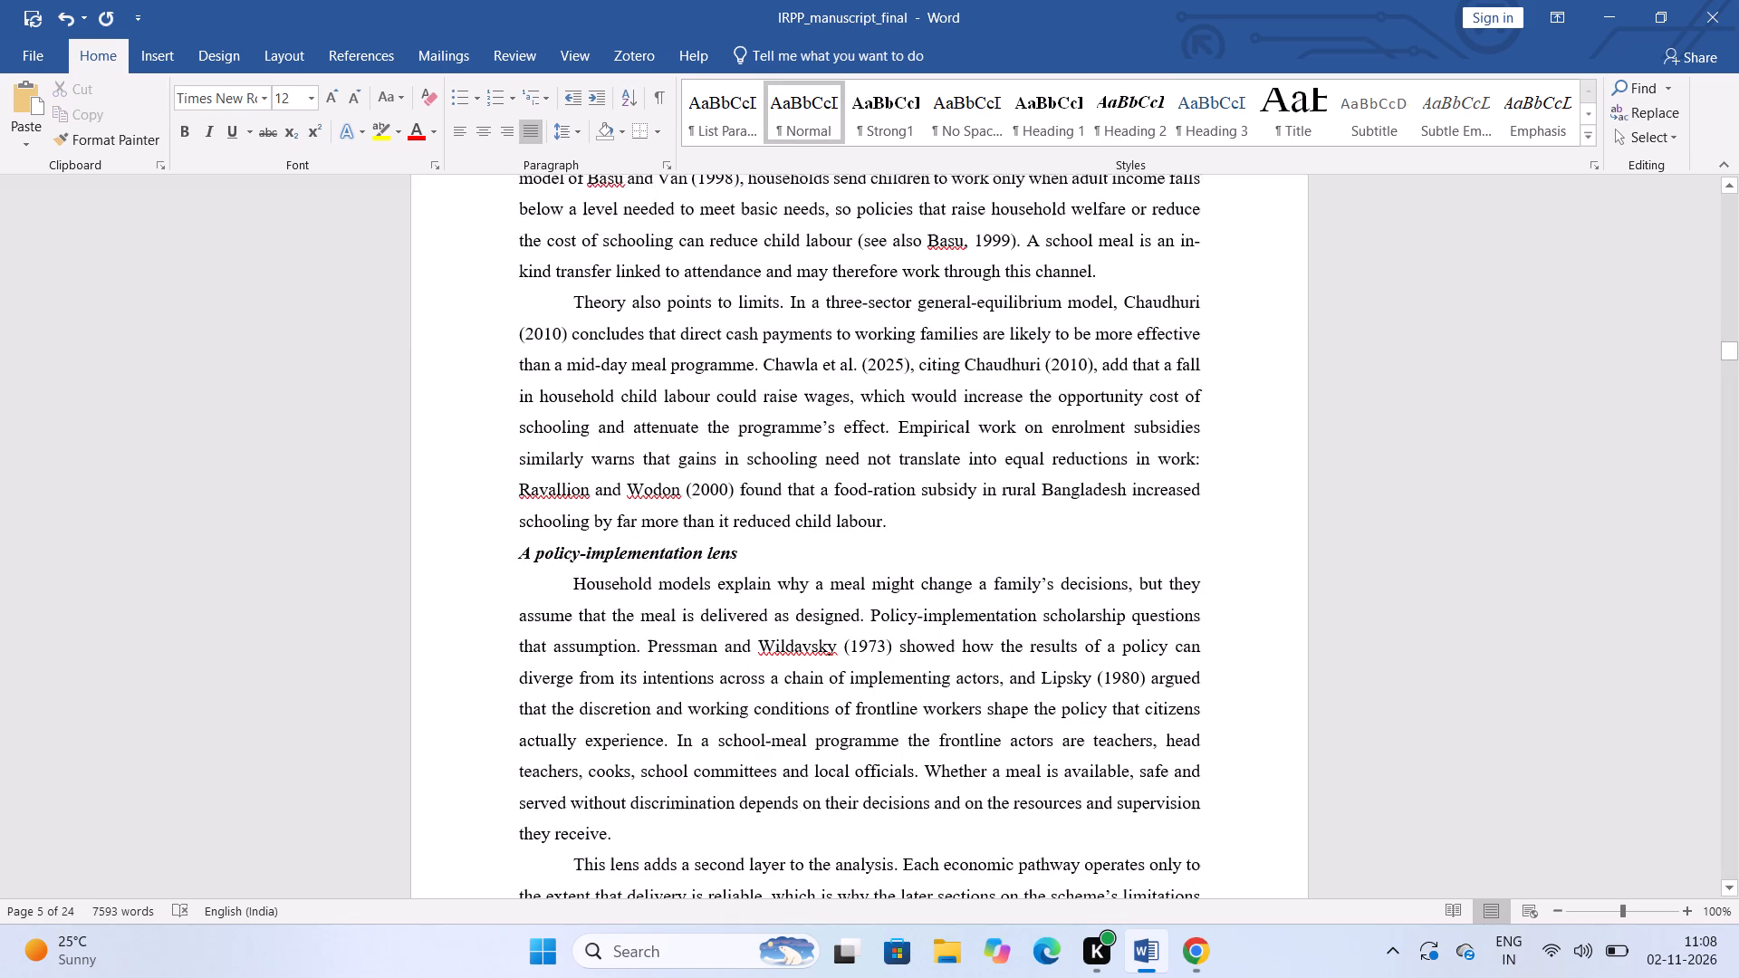
pyautogui.scroll(-1, 791, 620)
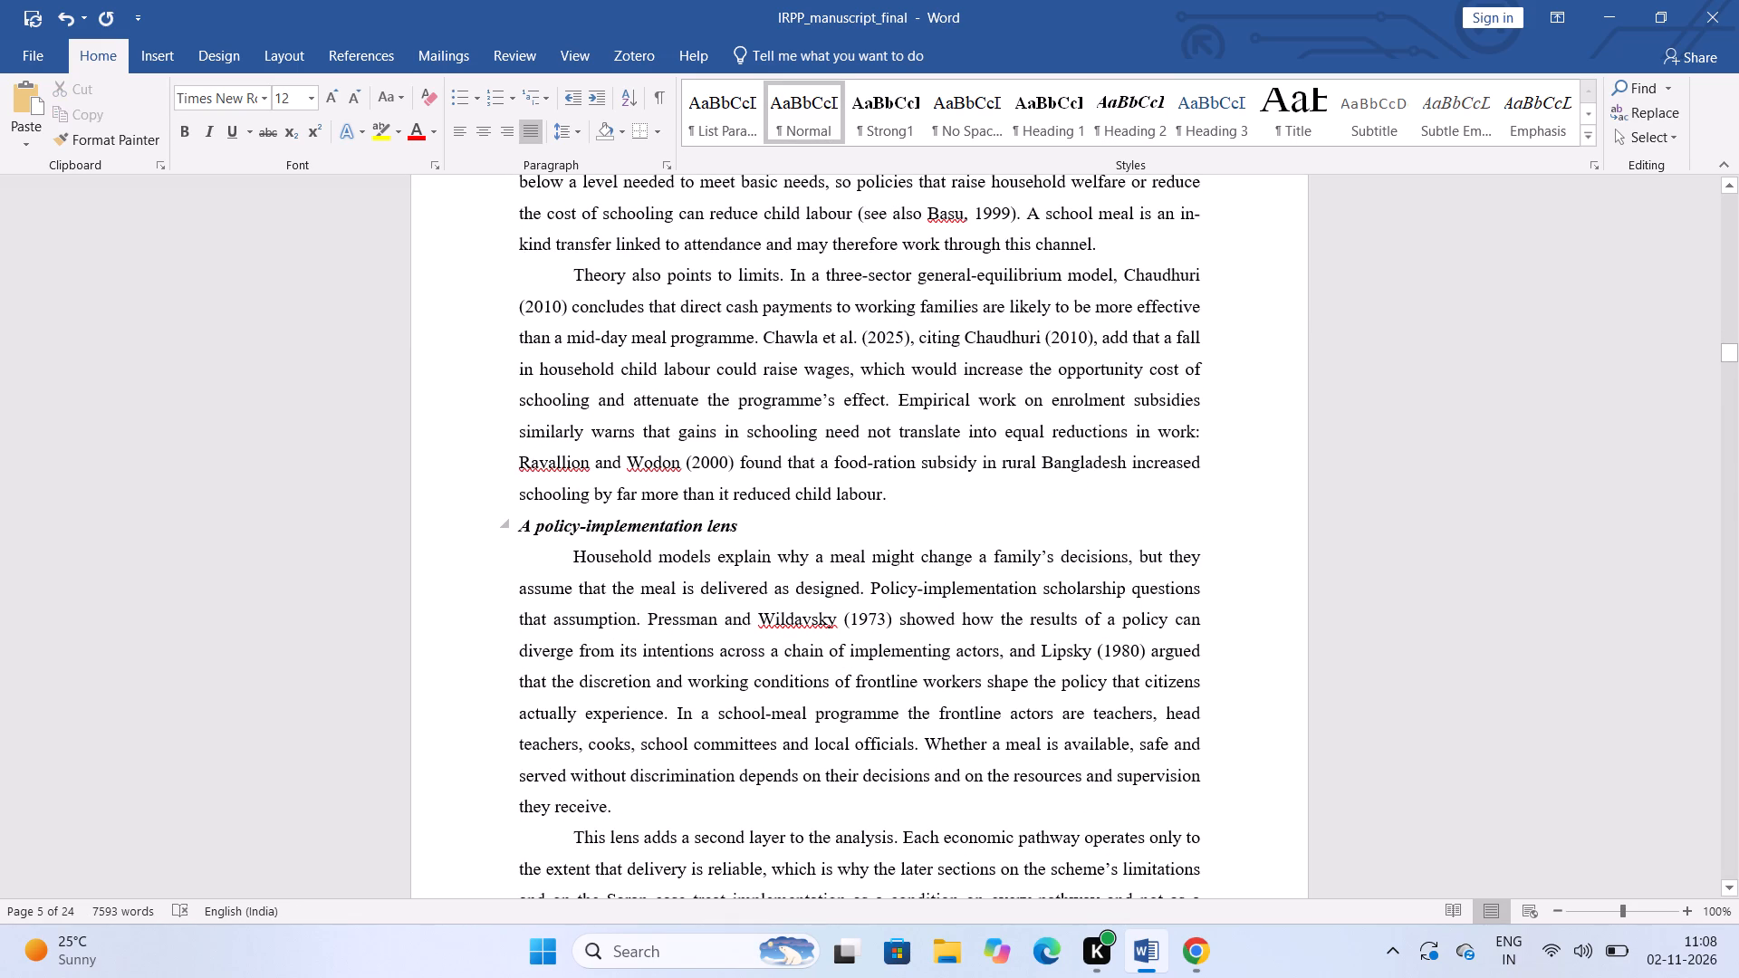
pyautogui.click(523, 530)
pyautogui.moveTo(523, 530); pyautogui.dragTo(807, 537)
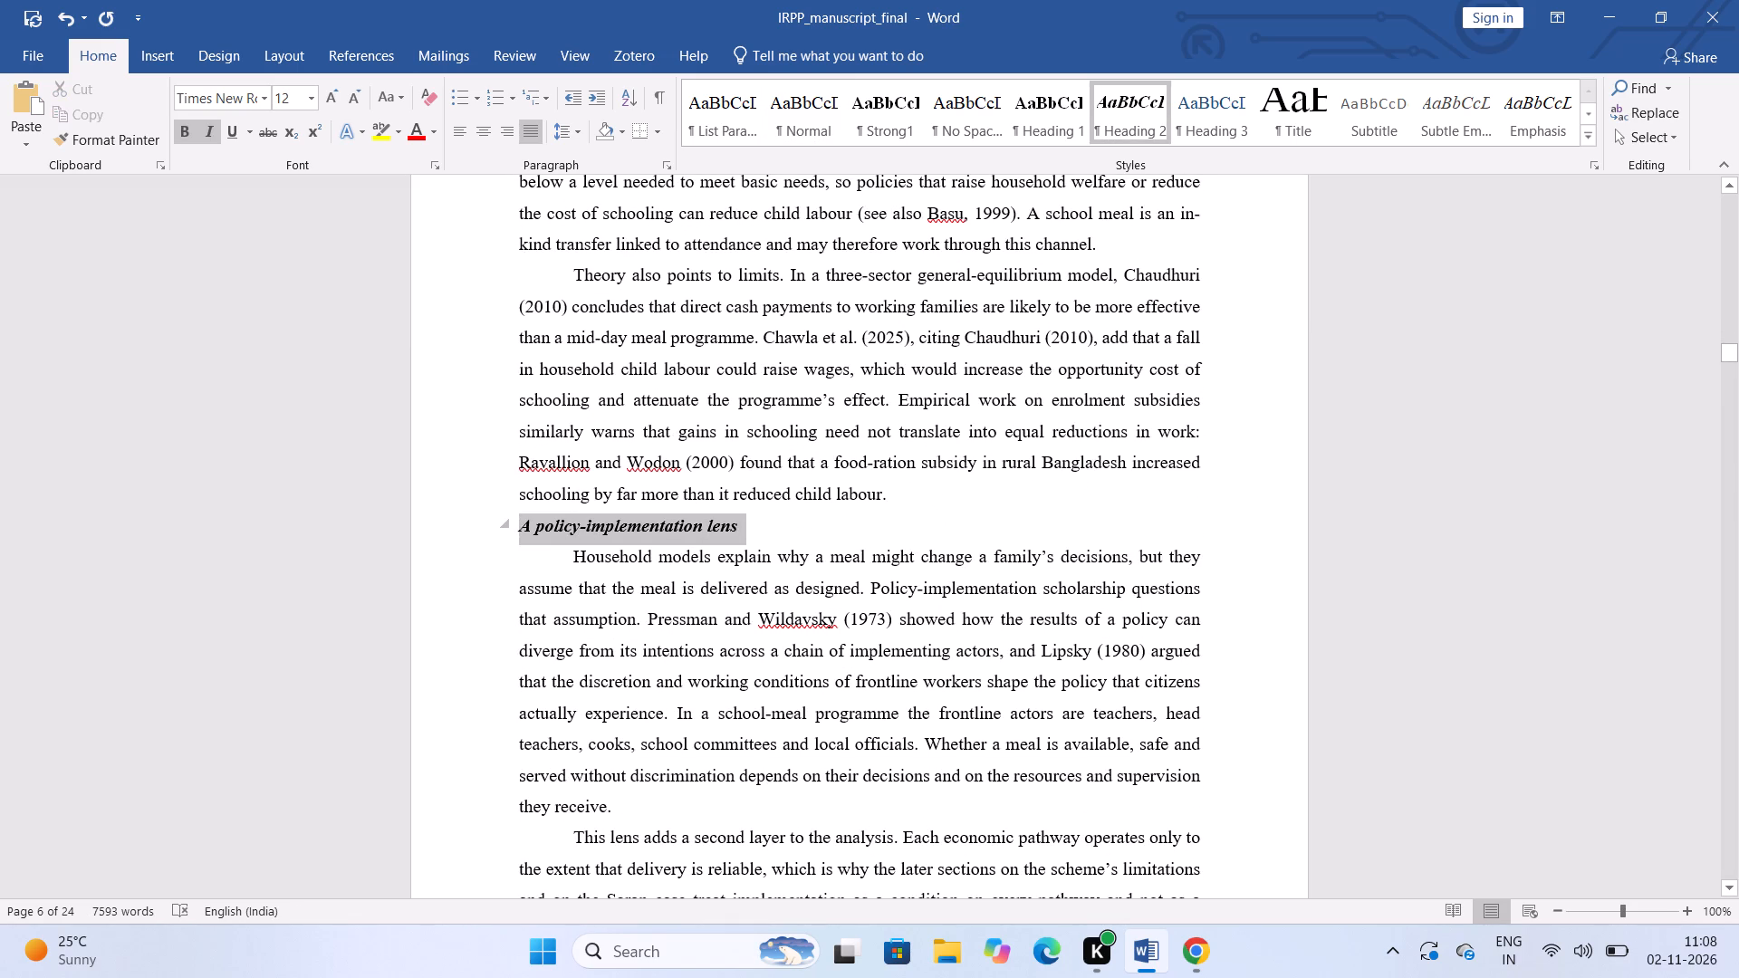
pyautogui.moveTo(807, 537); pyautogui.dragTo(817, 536)
pyautogui.click(851, 504)
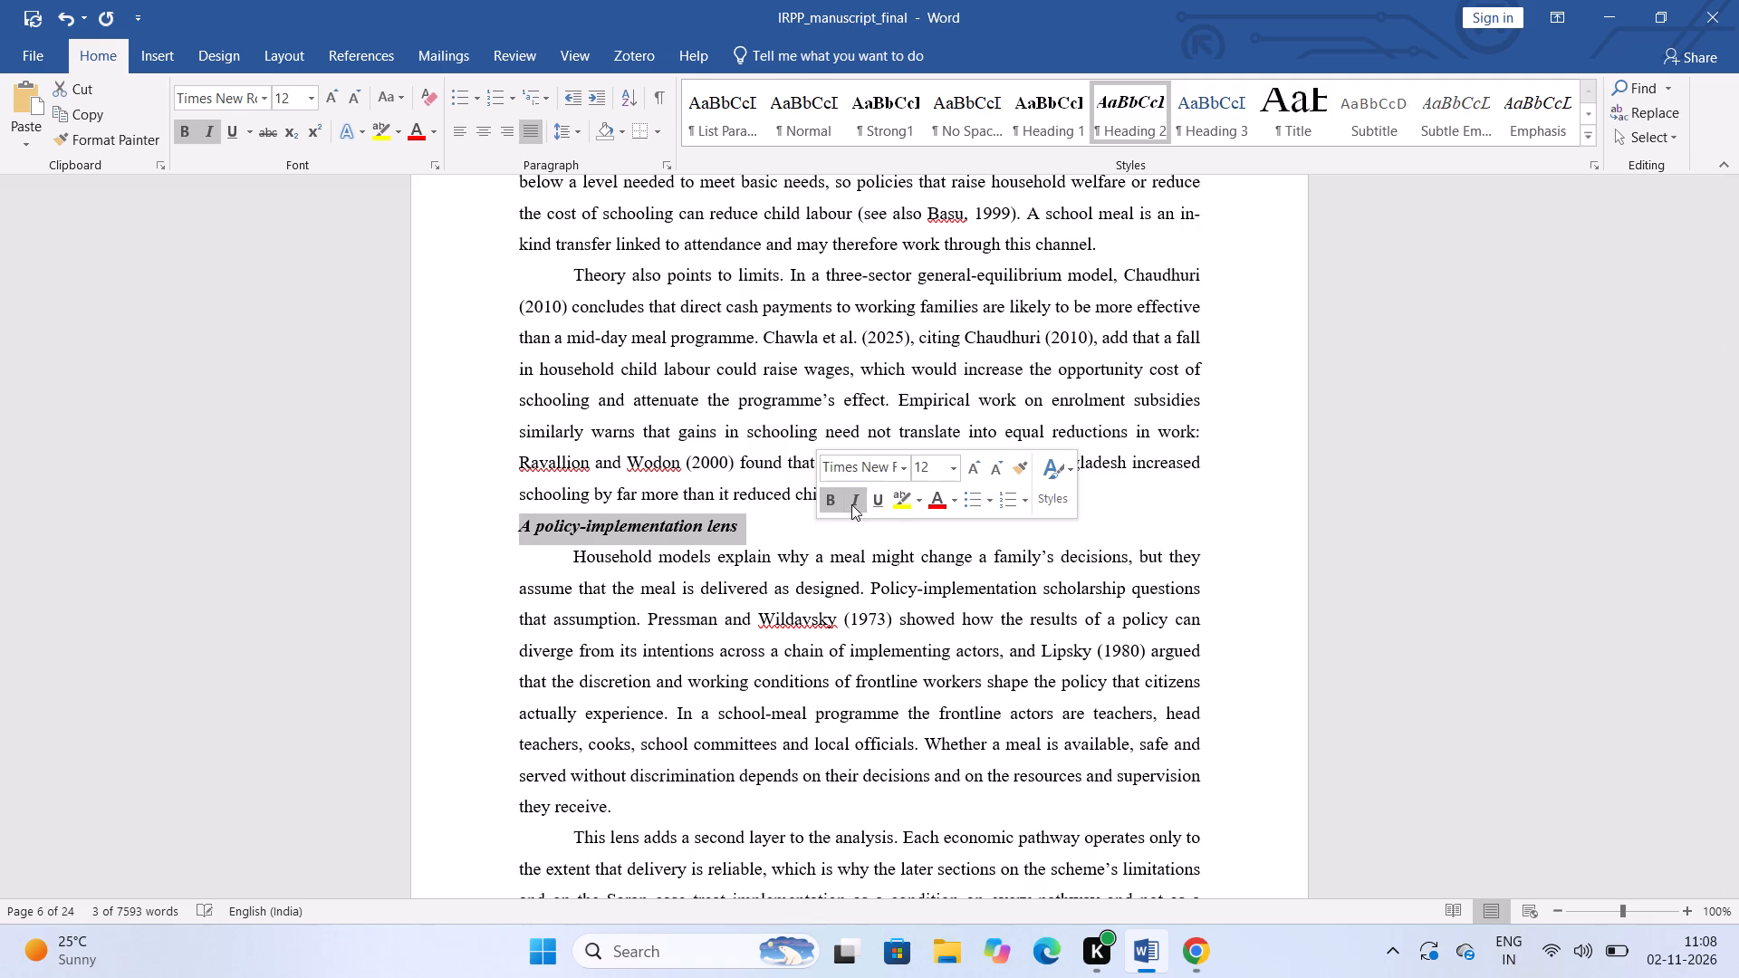
pyautogui.click(780, 559)
# Remove the italics from the "Five pathways" subheading in the Conceptual Framework, keeping it bold.
pyautogui.scroll(-1, 780, 559)
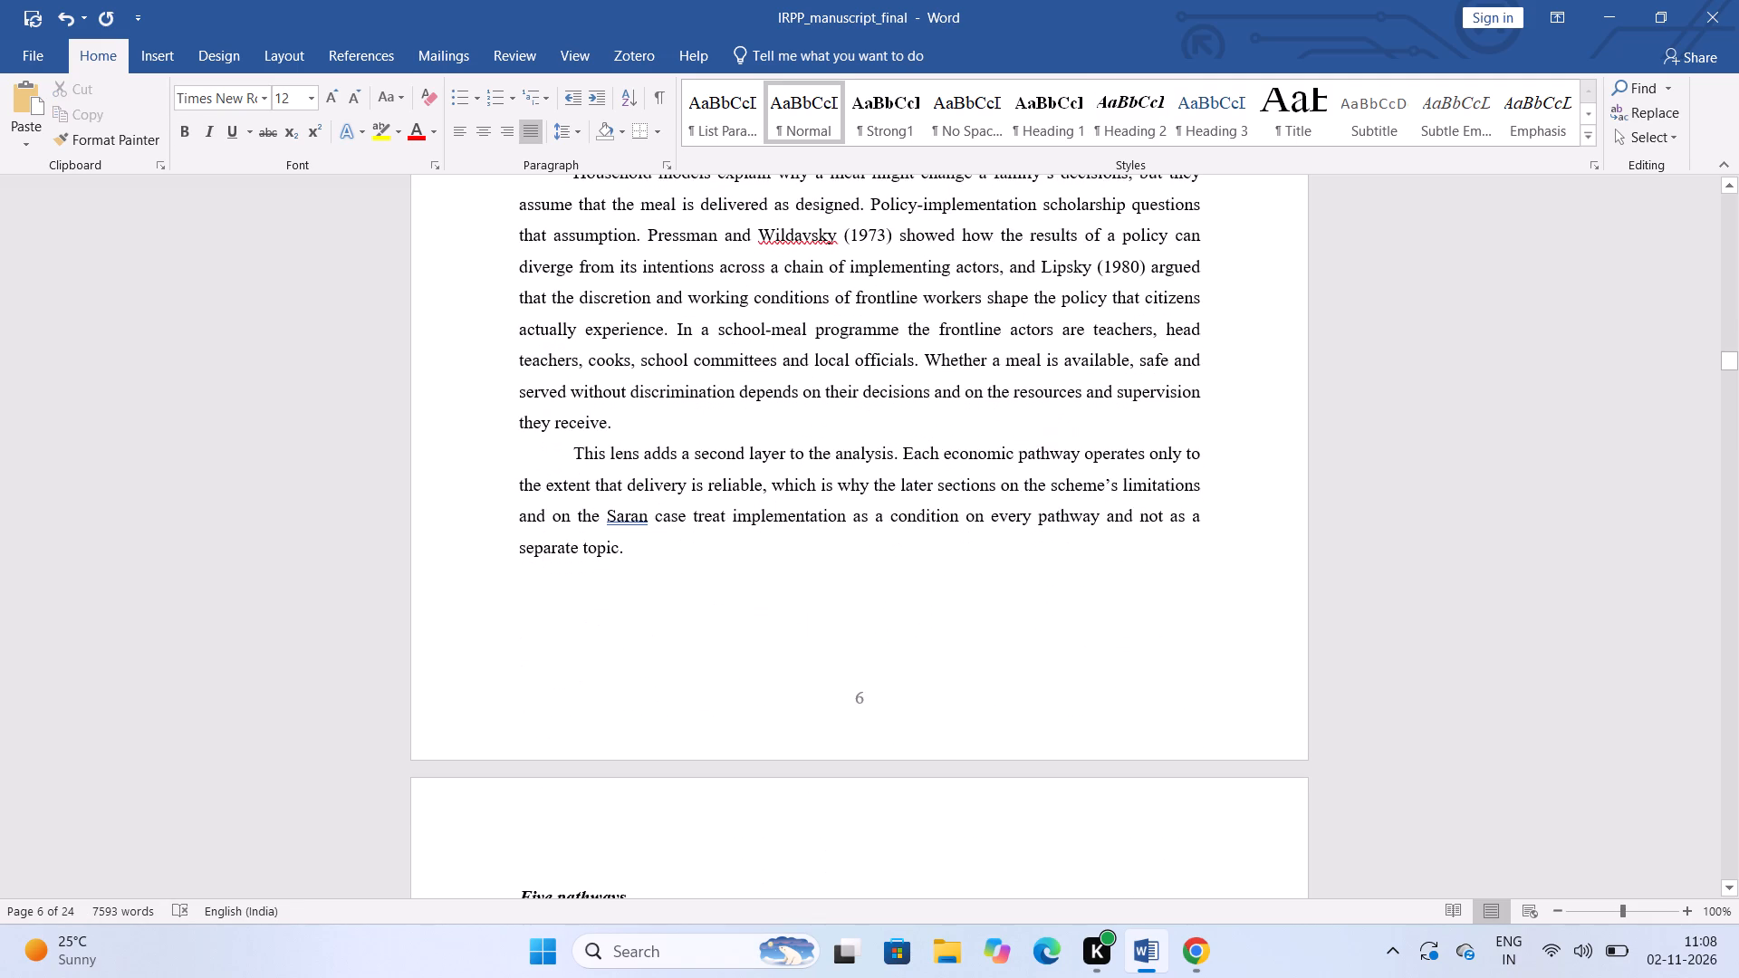
pyautogui.scroll(-1, 757, 507)
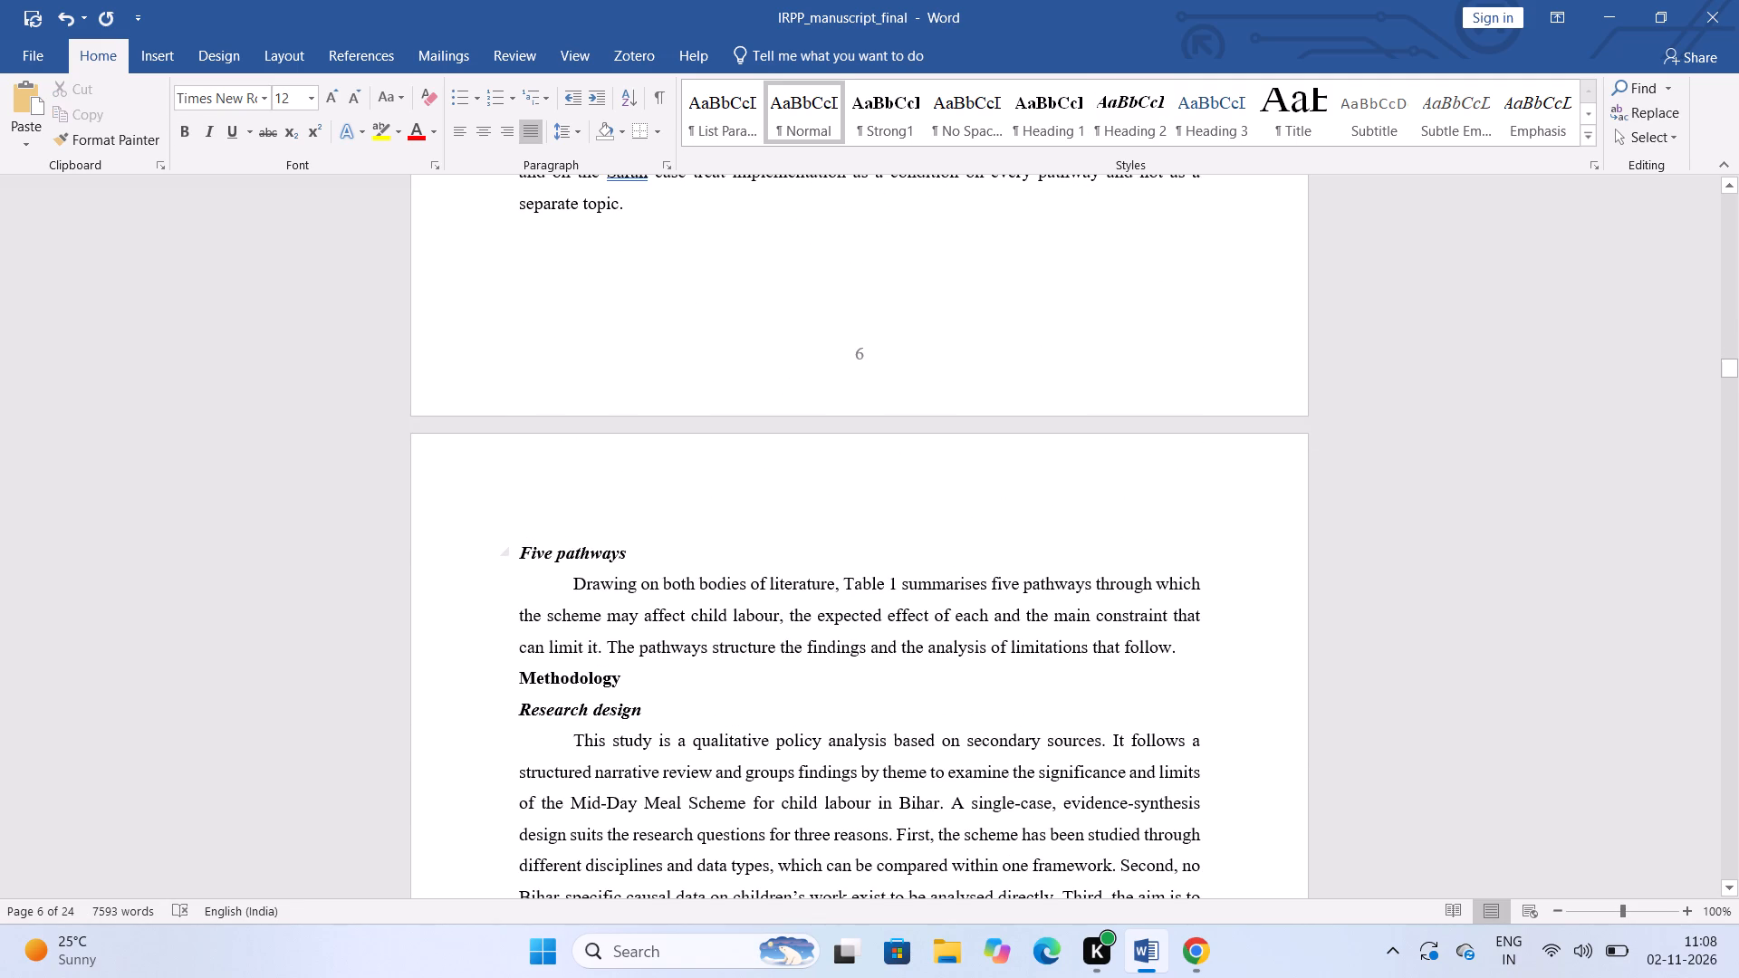
pyautogui.click(518, 557)
pyautogui.moveTo(518, 557); pyautogui.dragTo(672, 555)
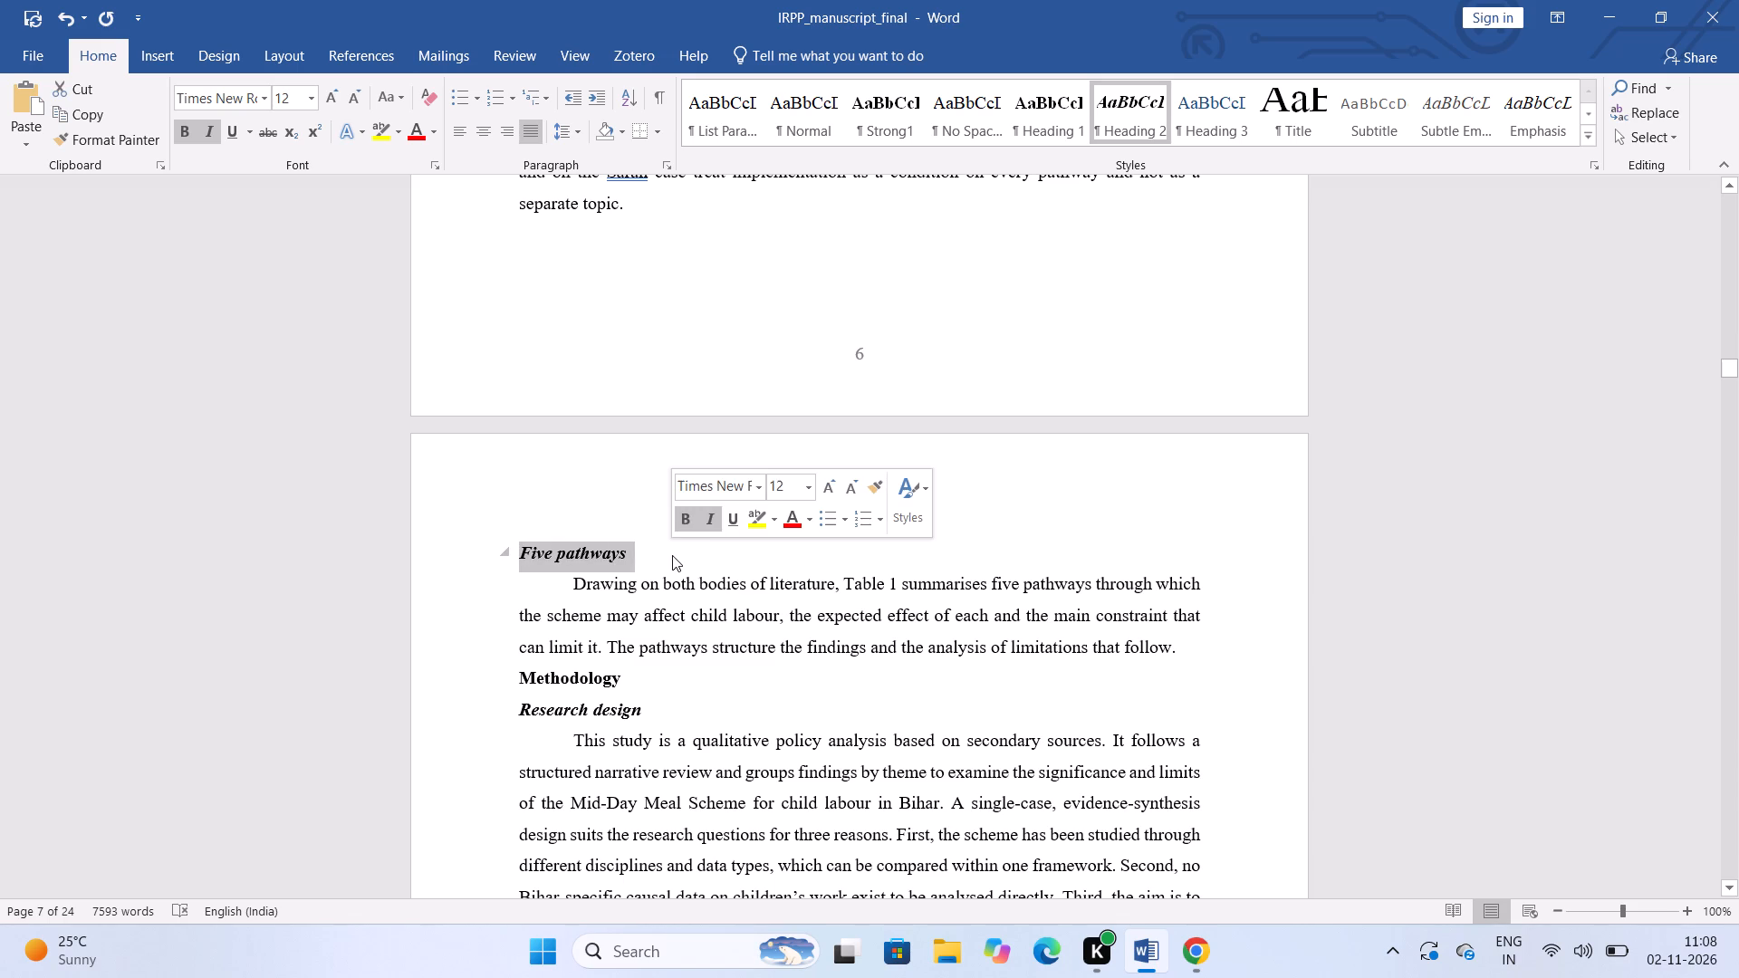
pyautogui.click(705, 523)
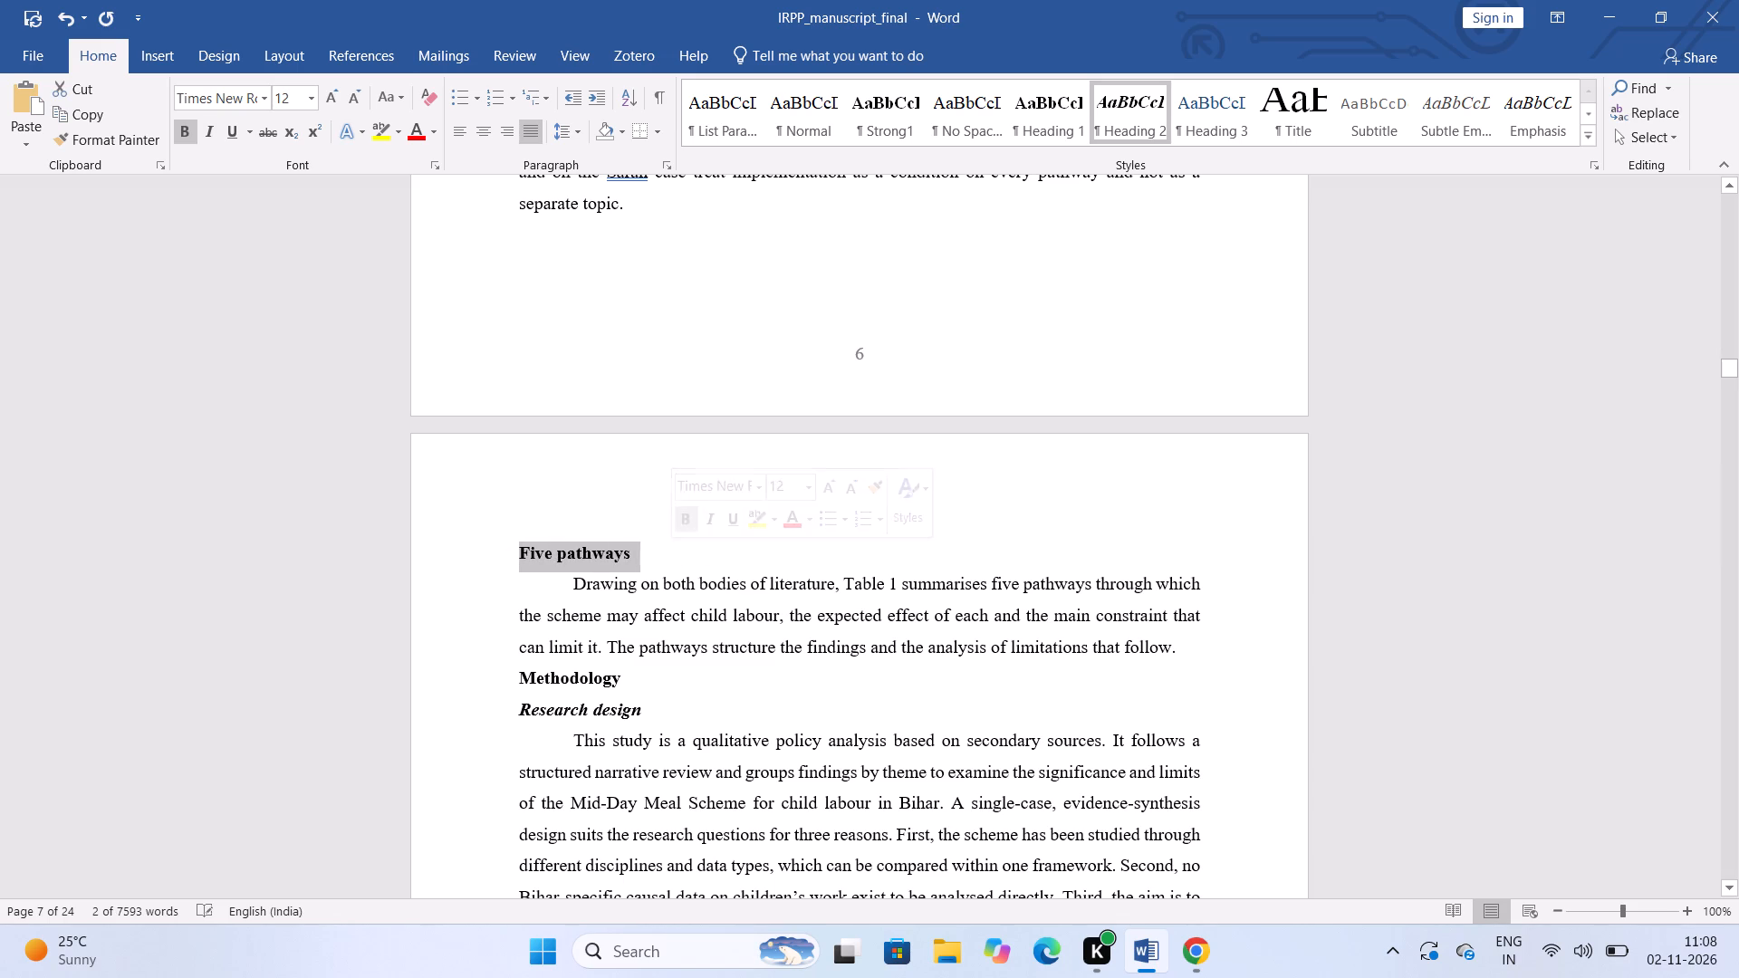
# Remove the italics from the "Research design" subheading in the Methodology, keeping it bold.
pyautogui.click(523, 713)
pyautogui.moveTo(523, 713); pyautogui.dragTo(676, 722)
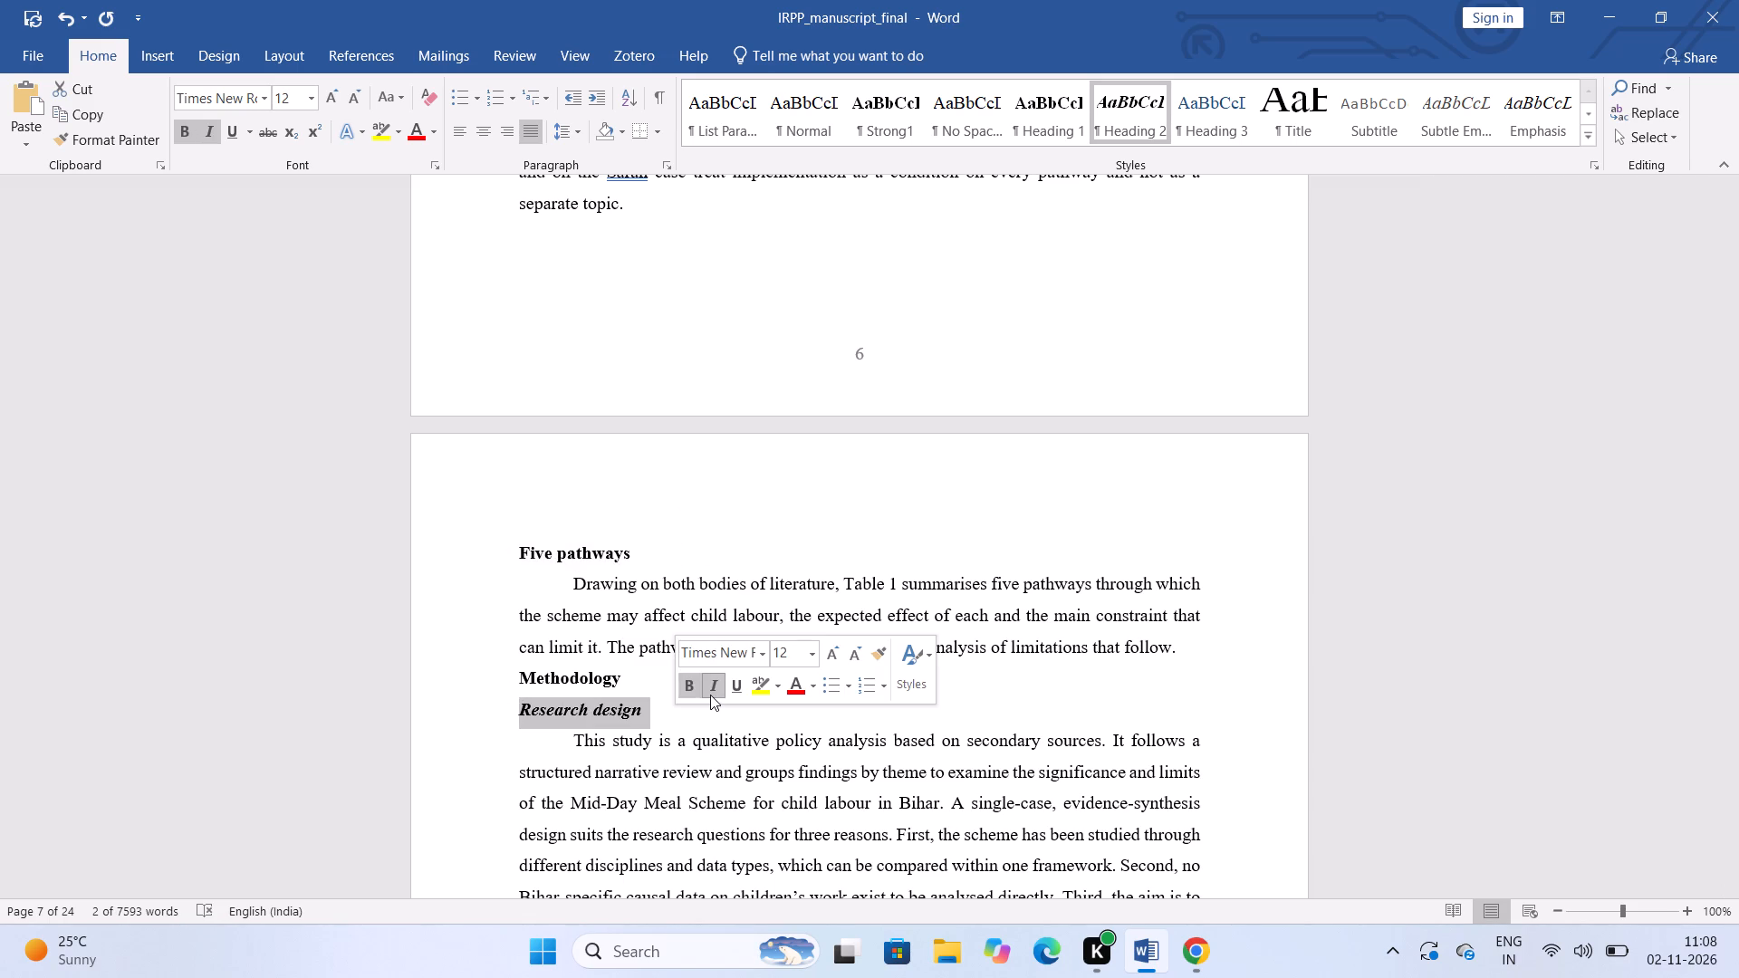
pyautogui.click(710, 695)
pyautogui.click(691, 768)
# Remove the italics from the "Source identification and selection" subheading in the Methodology, keeping it bold.
pyautogui.scroll(-1, 691, 768)
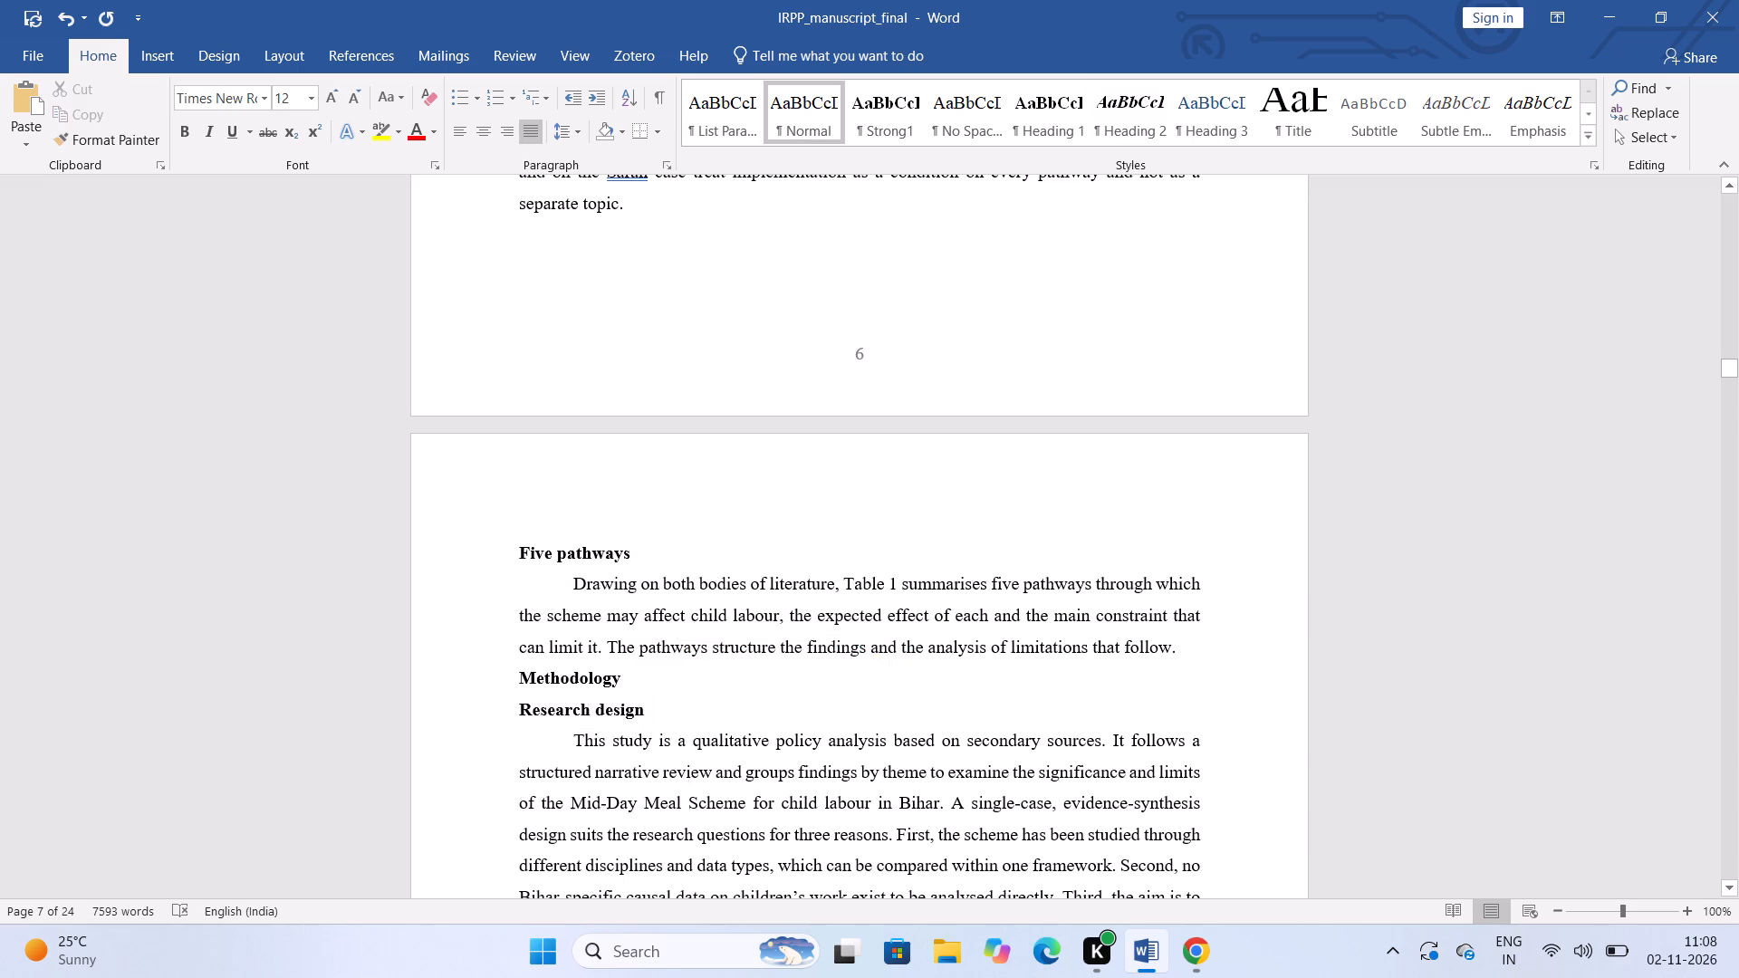
pyautogui.scroll(-2, 691, 768)
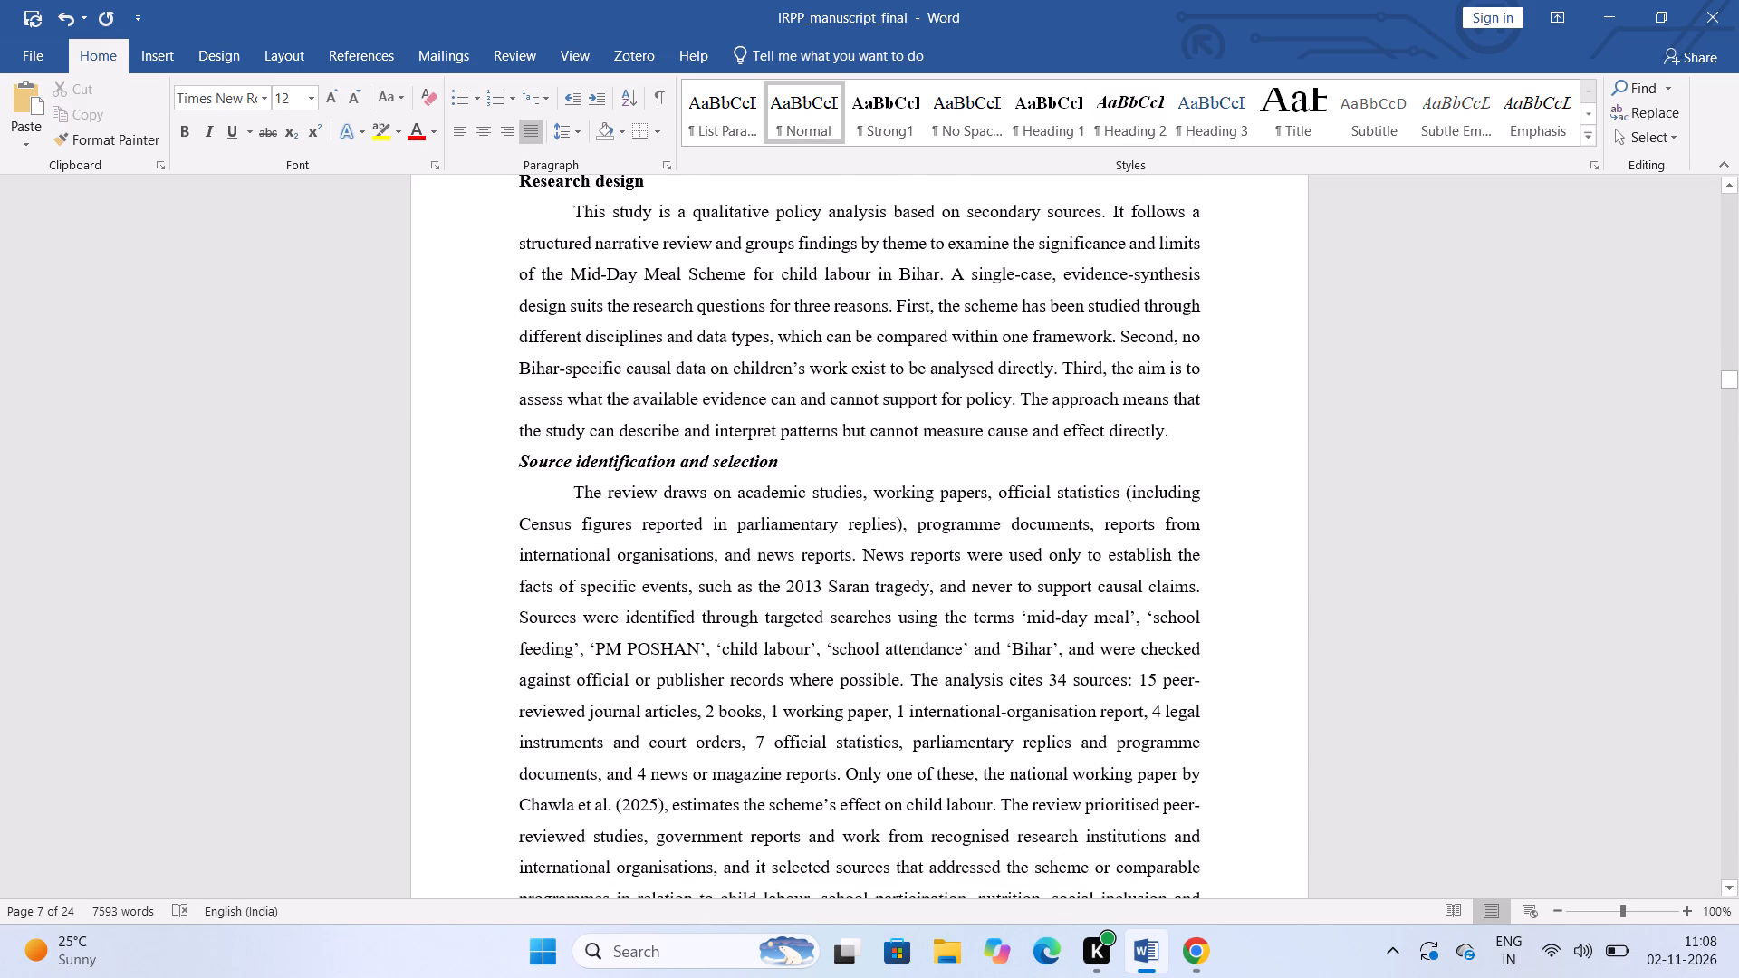
pyautogui.click(522, 462)
pyautogui.moveTo(522, 462); pyautogui.dragTo(765, 455)
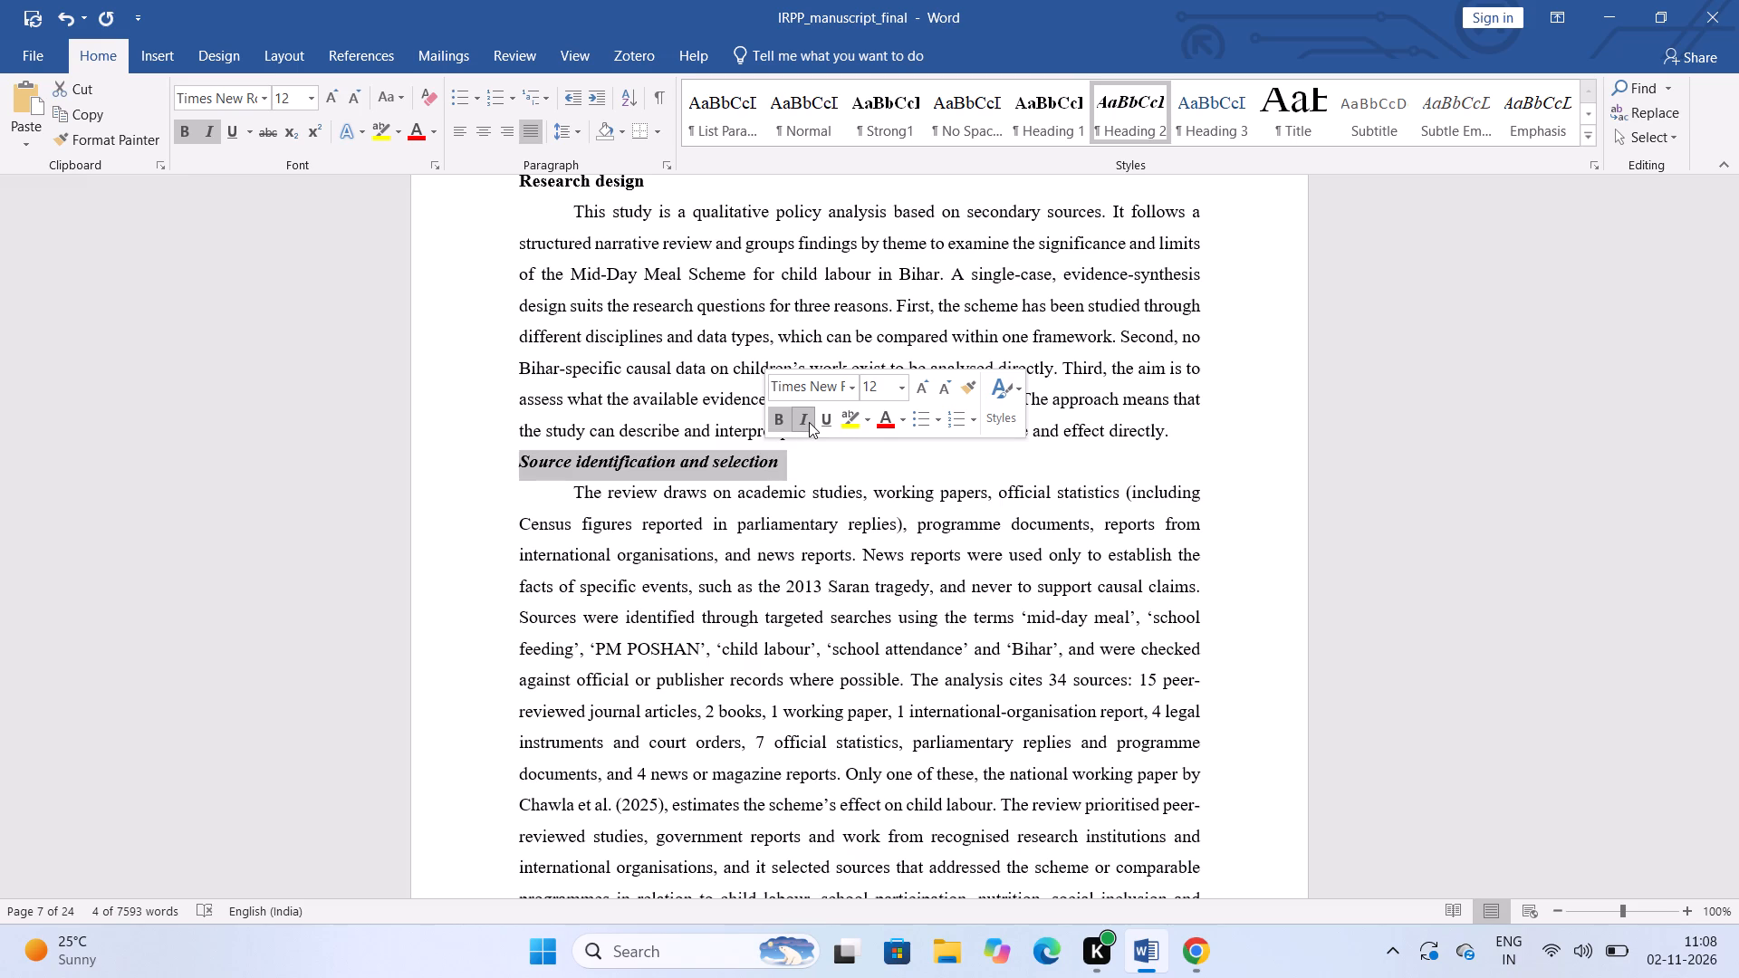
pyautogui.click(809, 422)
# Remove the italics from the "Appraisal and analysis" subheading in the Methodology, keeping it bold.
pyautogui.scroll(-1, 712, 595)
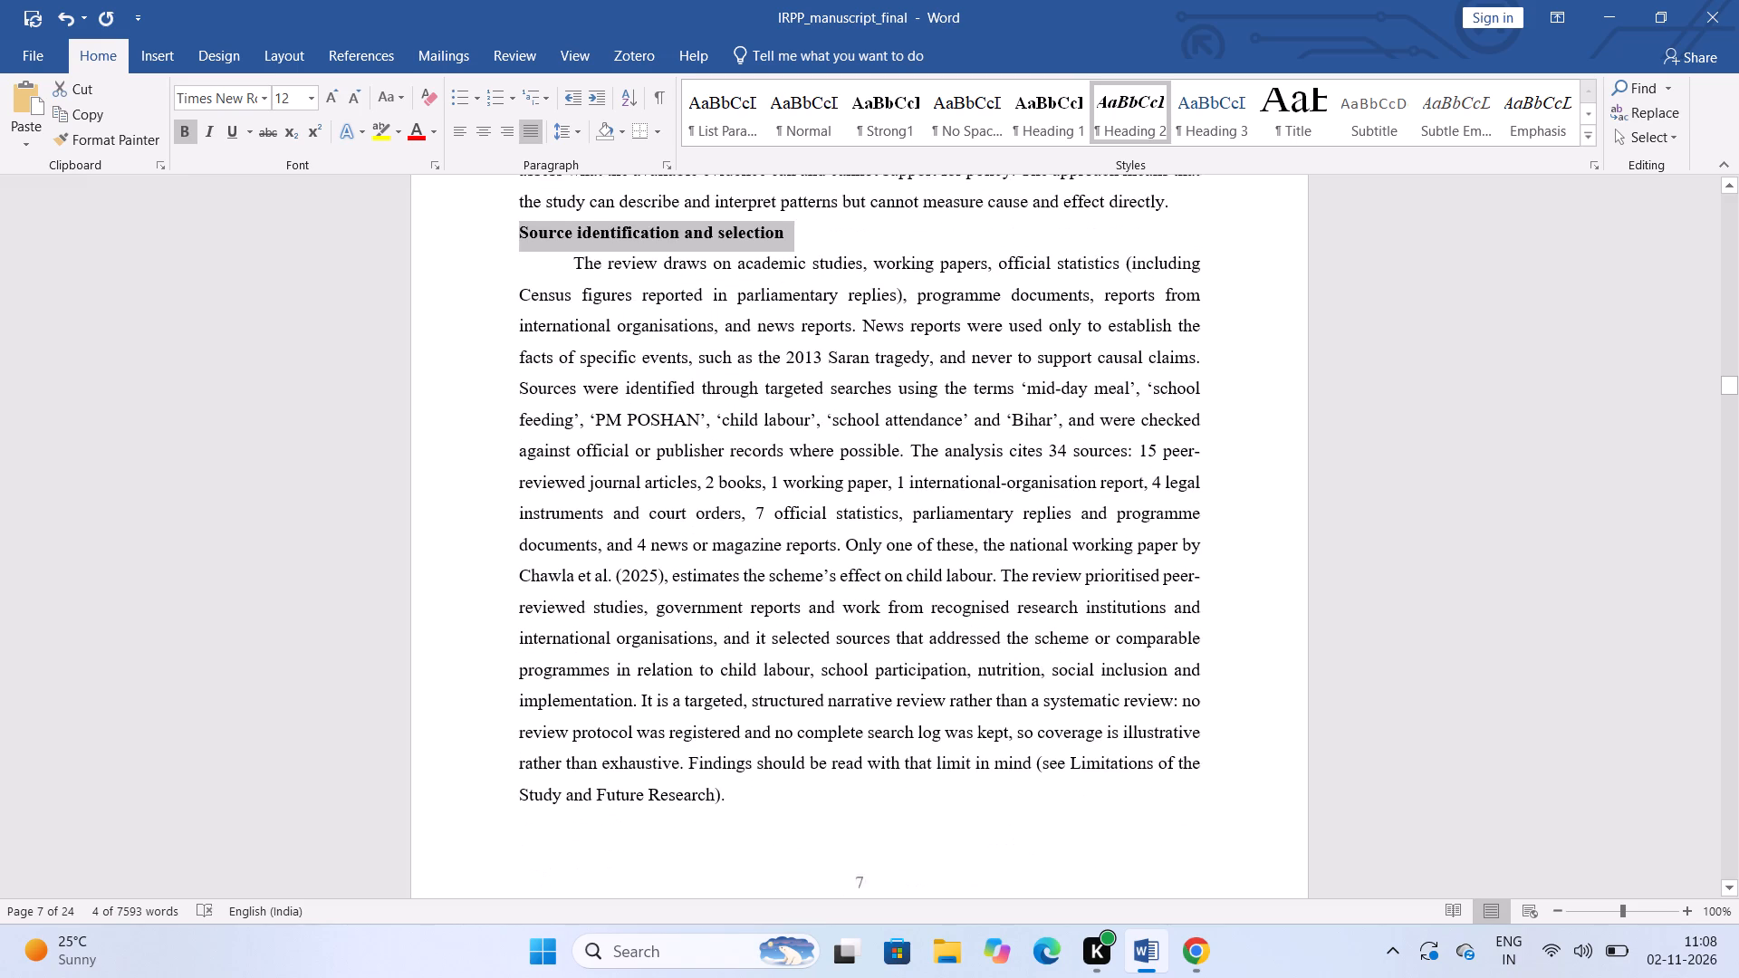
pyautogui.scroll(-2, 712, 595)
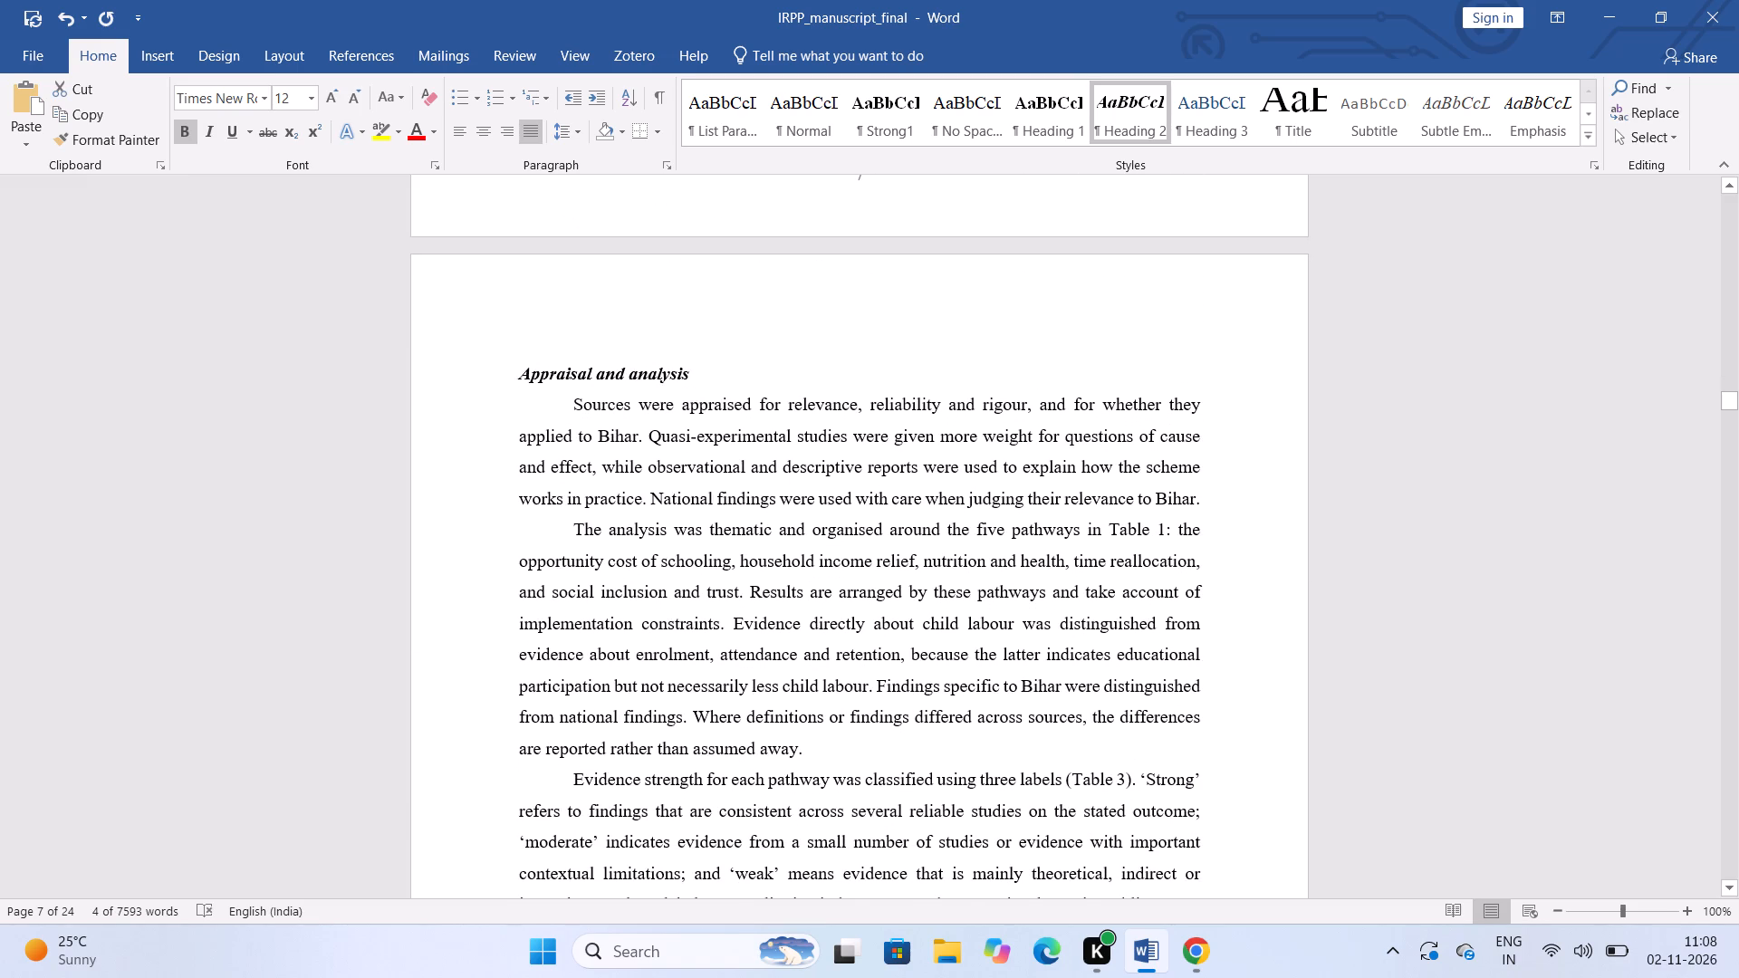
pyautogui.click(519, 377)
pyautogui.moveTo(519, 377); pyautogui.dragTo(750, 375)
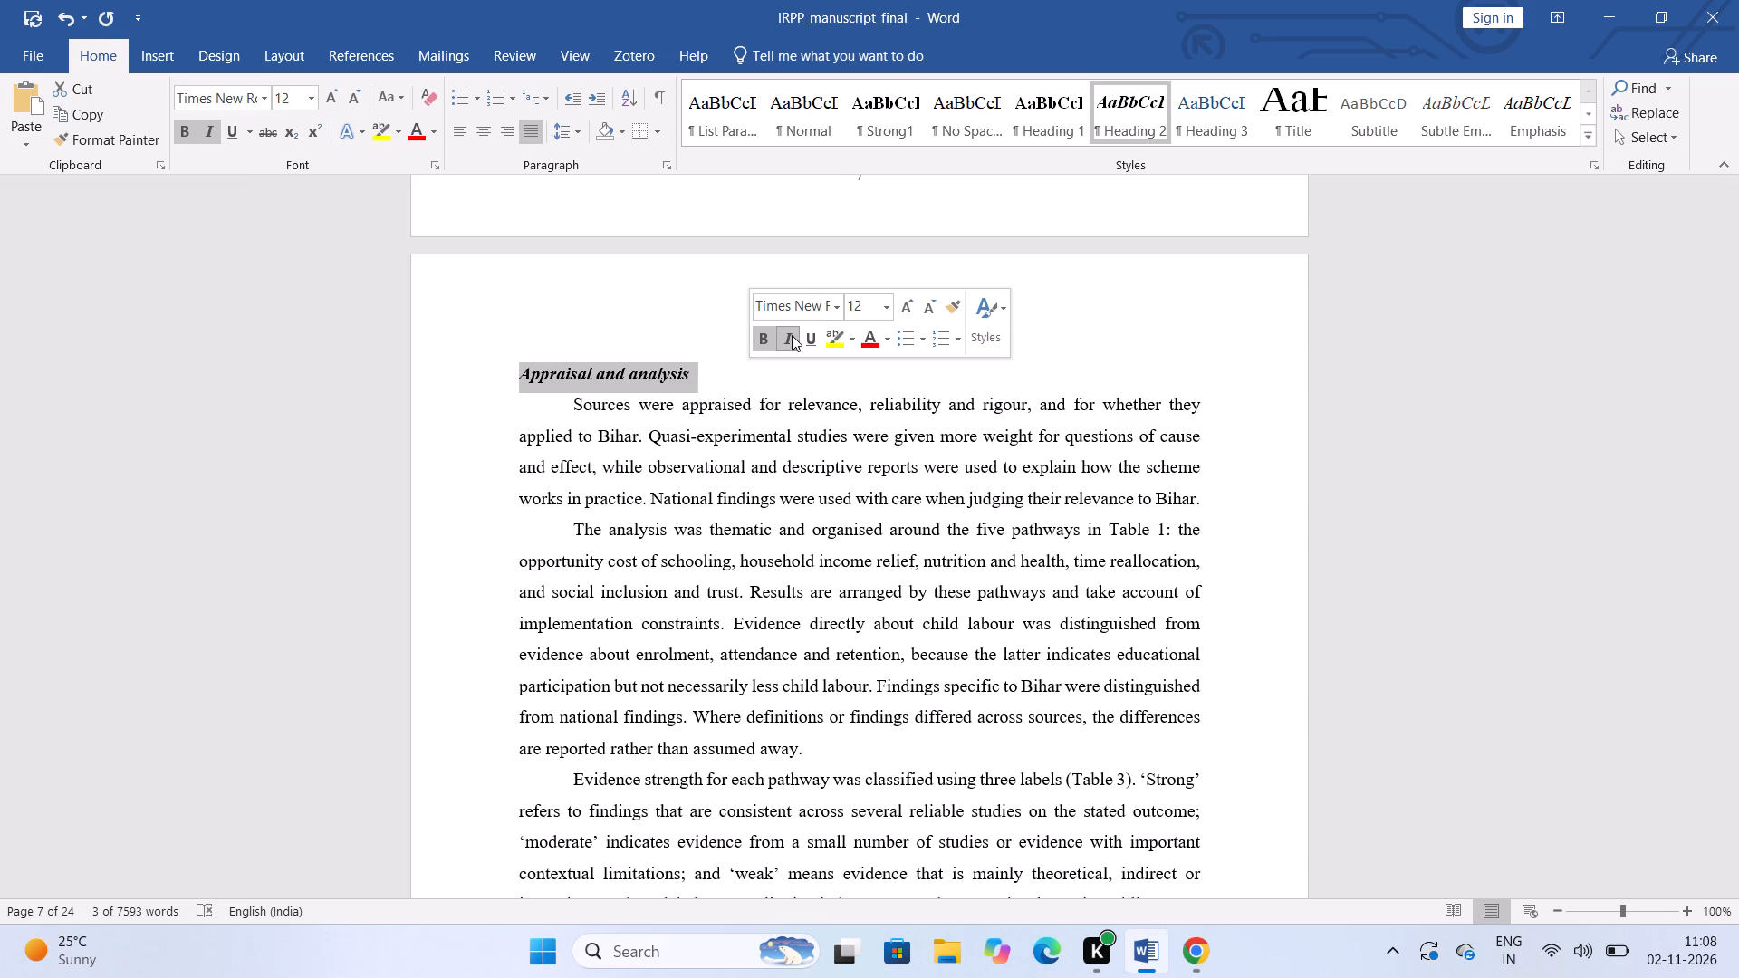
pyautogui.click(792, 336)
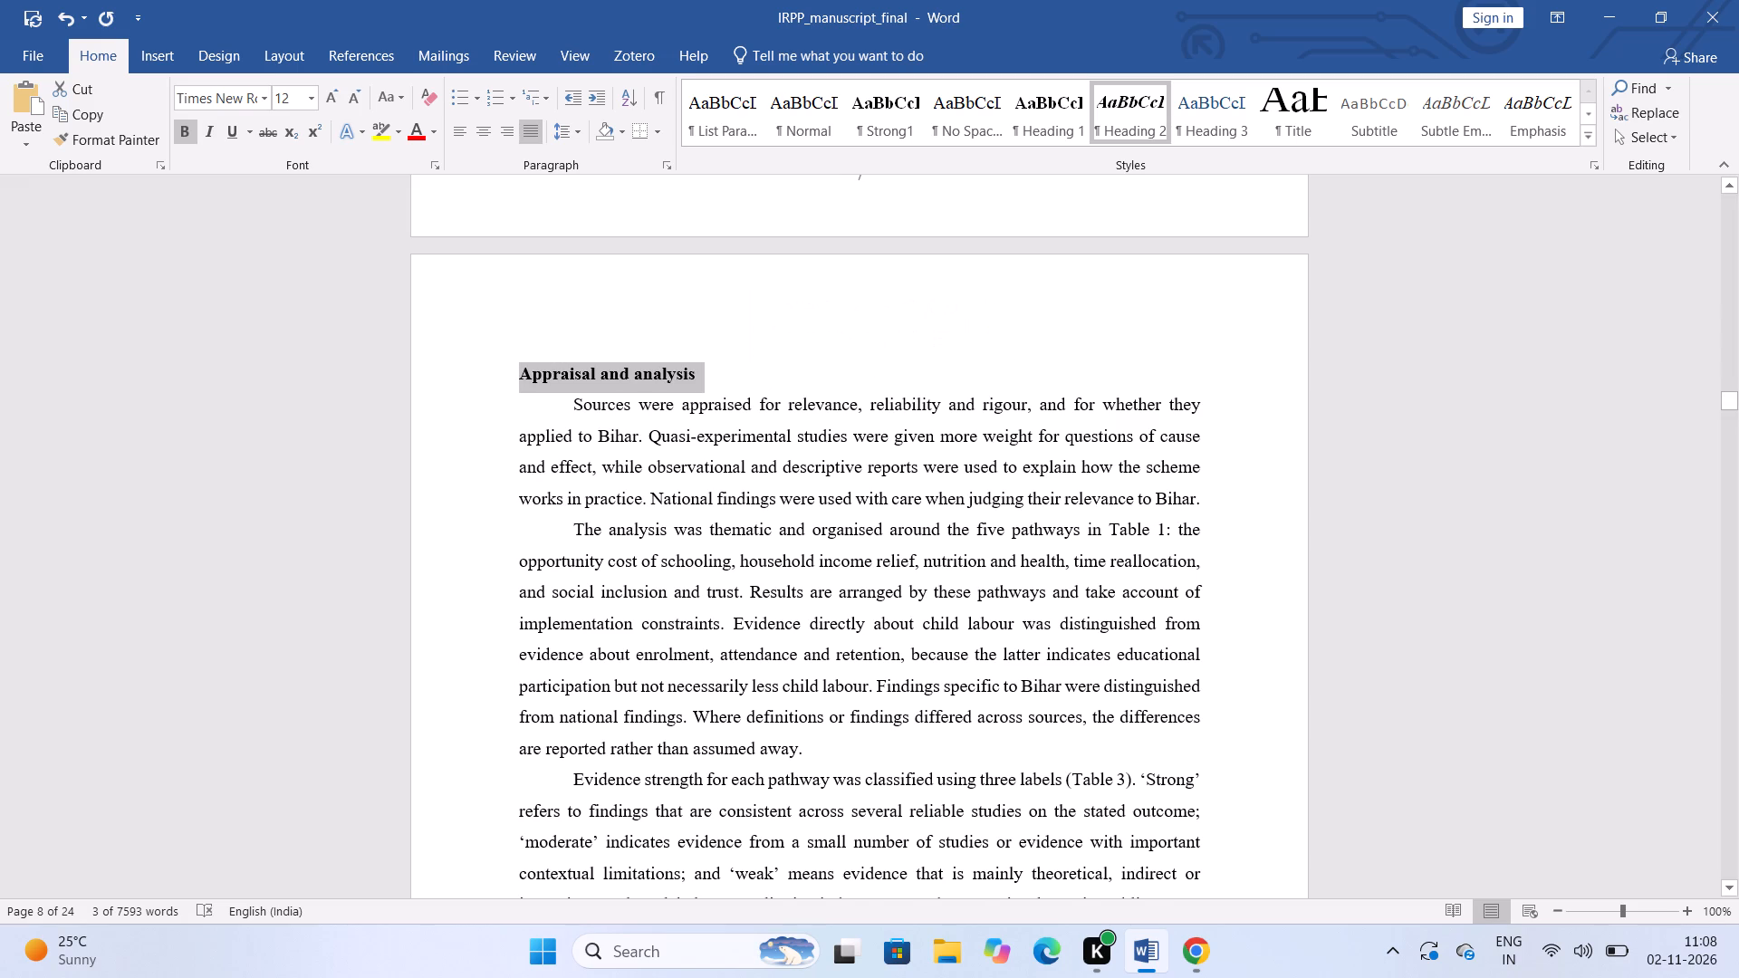
# Remove the italics from the "Trends in child work in Bihar: what the official counts show" subheading in the Findings, keeping it bold.
pyautogui.scroll(-1, 725, 480)
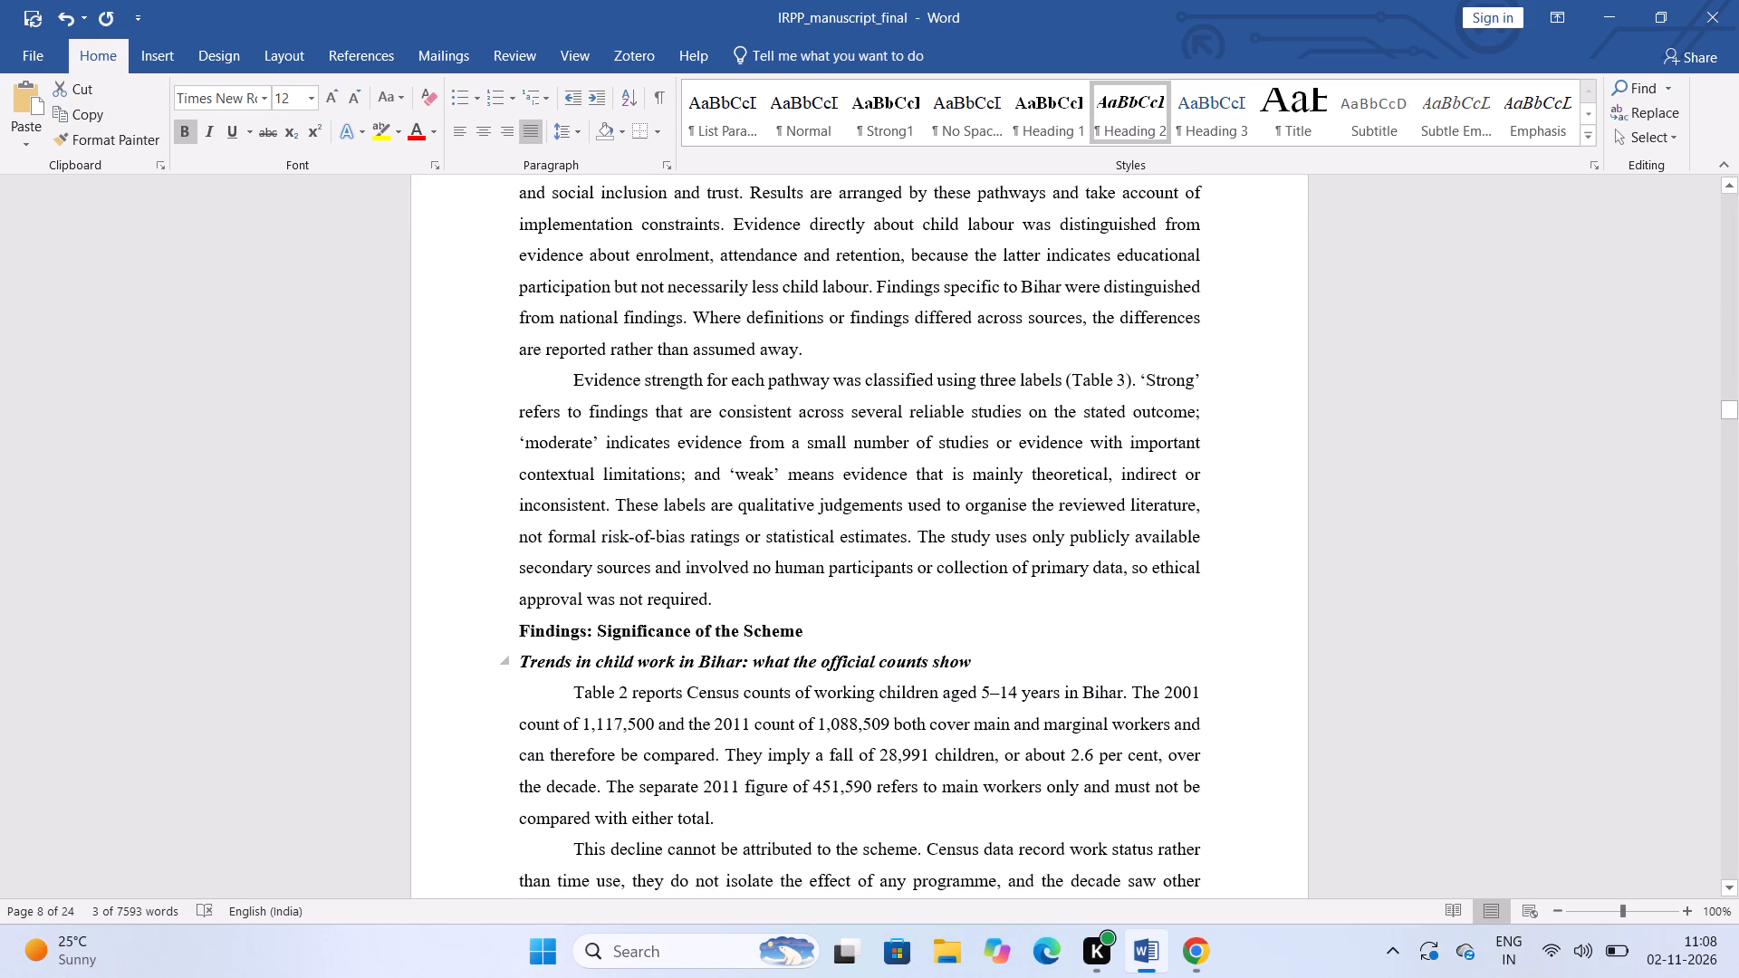
pyautogui.click(524, 670)
pyautogui.moveTo(524, 670); pyautogui.dragTo(785, 668)
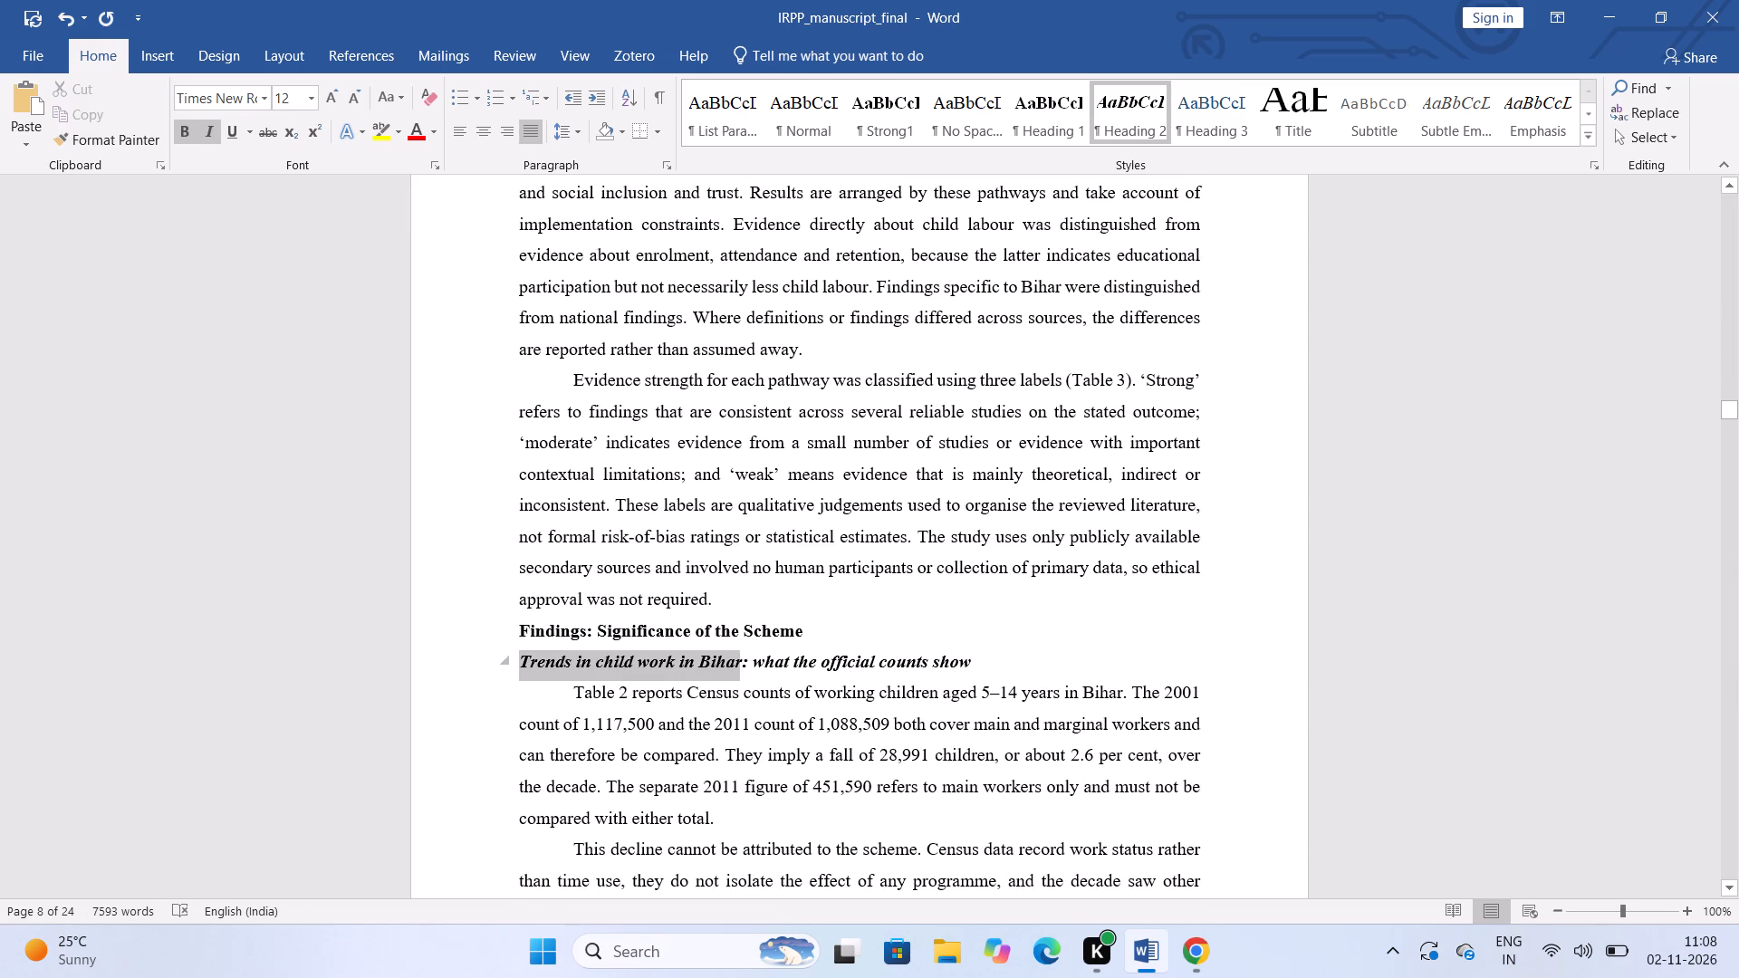
pyautogui.moveTo(785, 668); pyautogui.dragTo(962, 663)
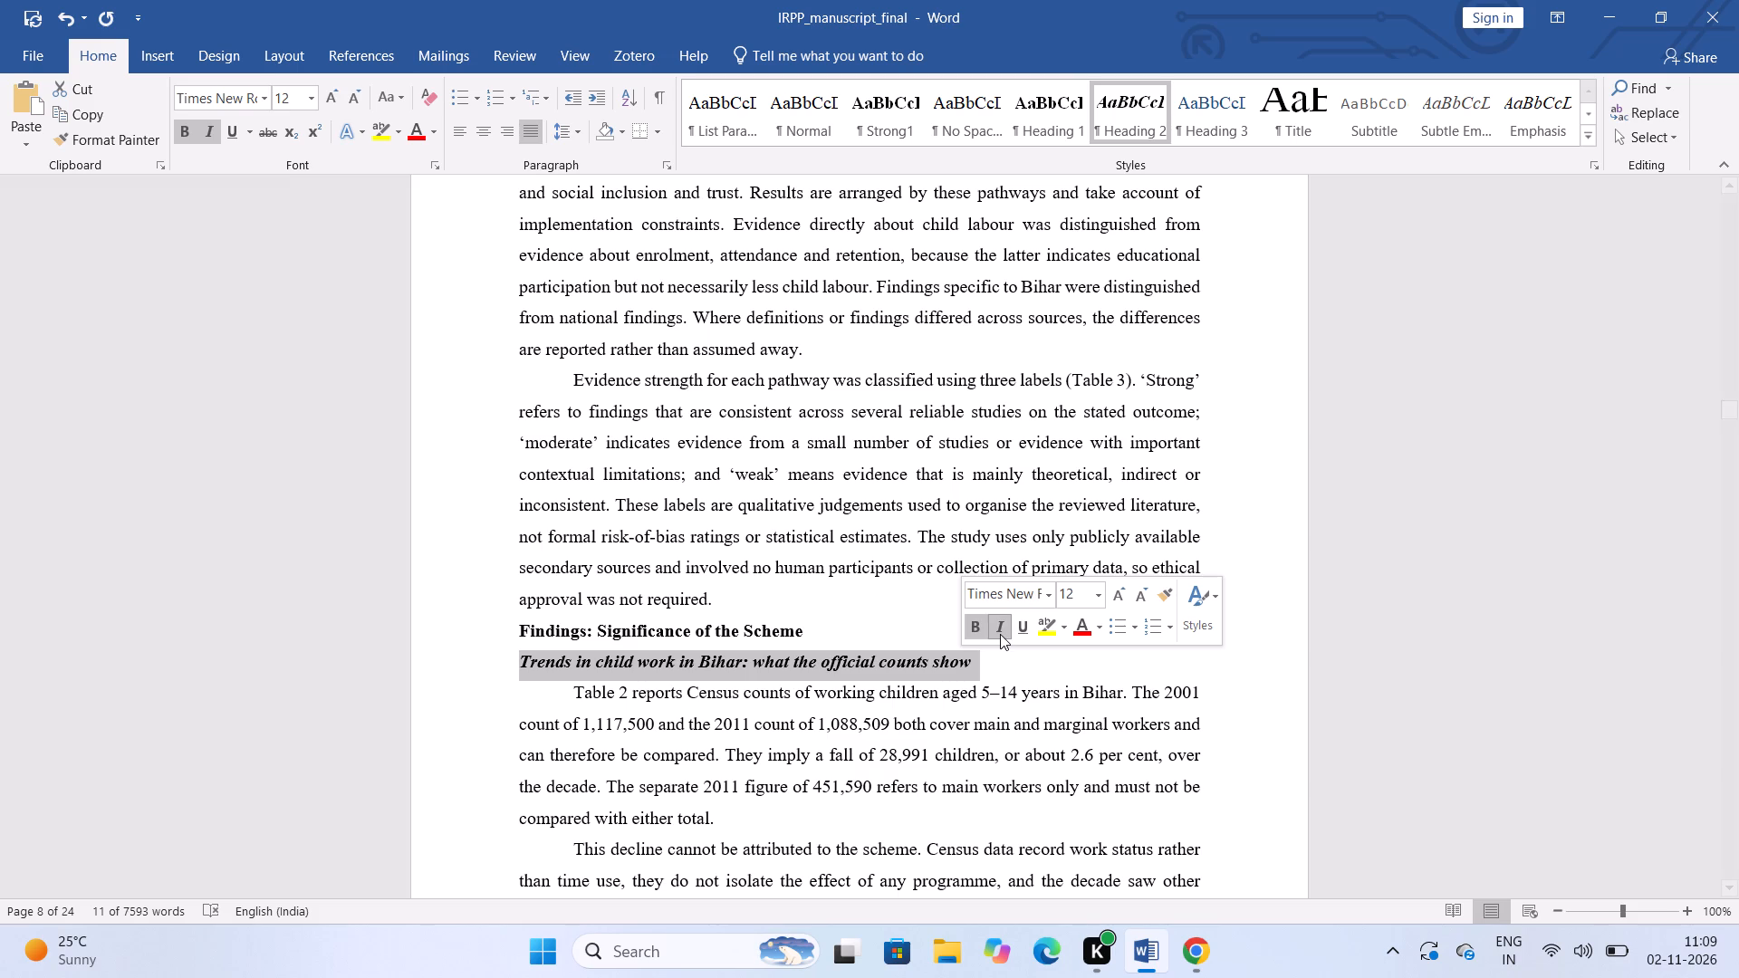
pyautogui.click(1000, 634)
# Remove the italics from the "Educational participation" subheading in the Findings, keeping it bold.
pyautogui.scroll(-1, 807, 821)
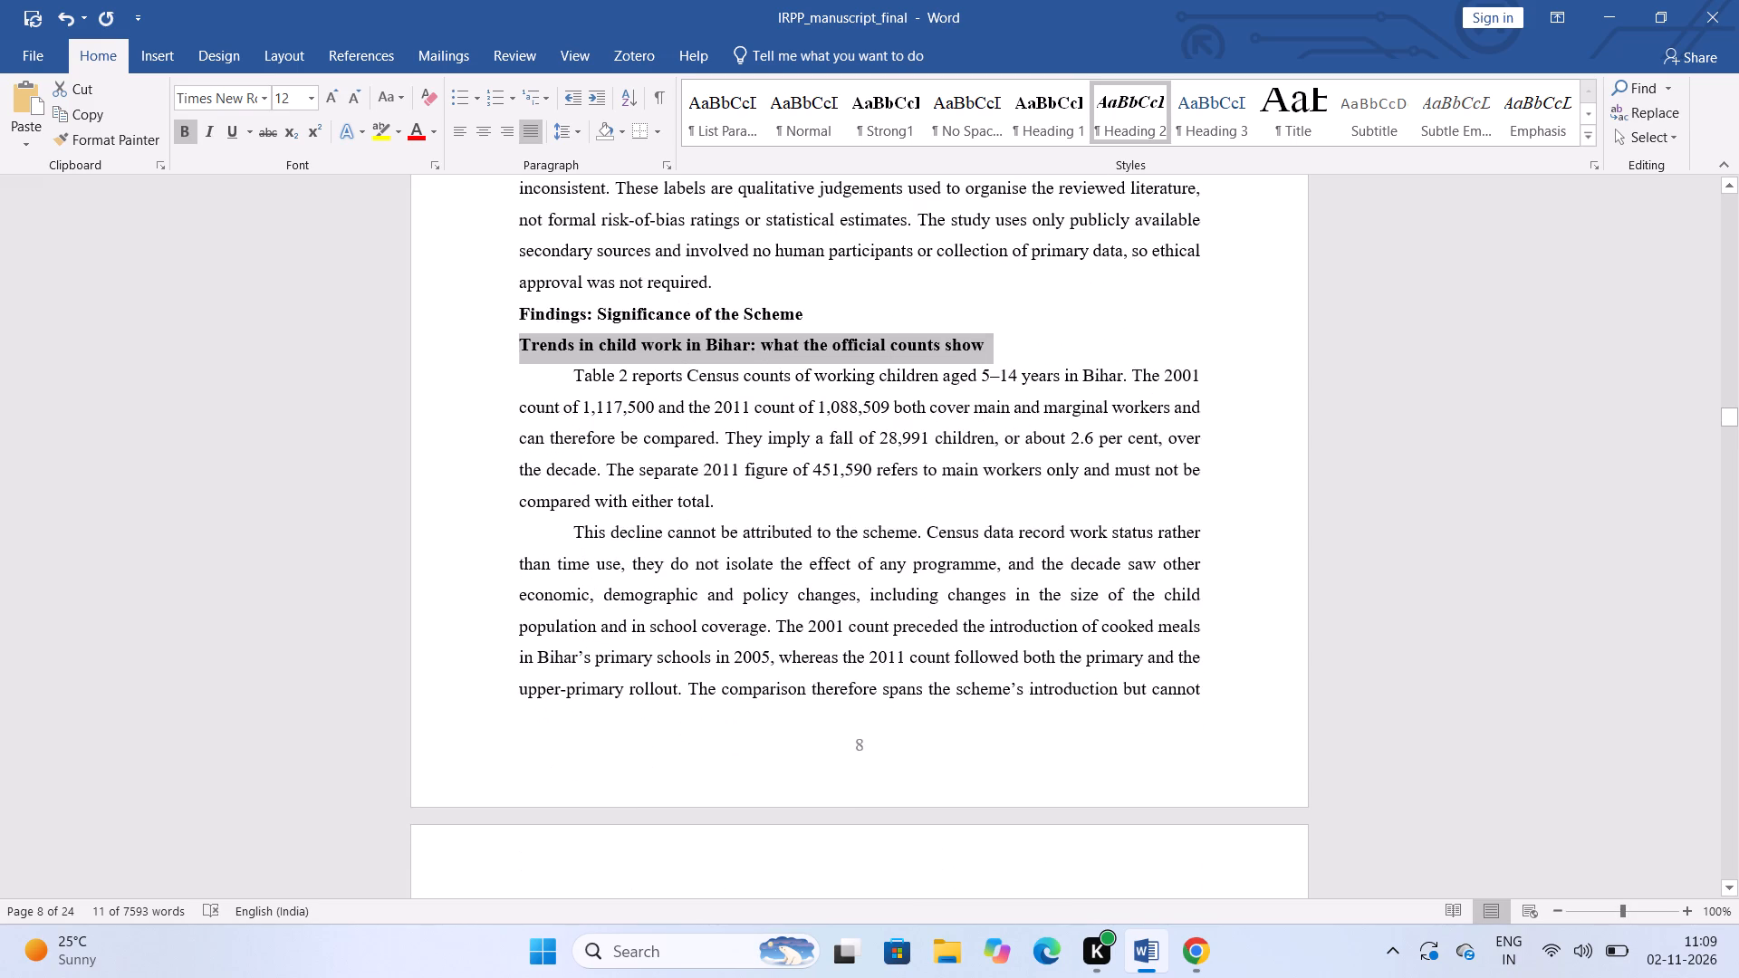
pyautogui.scroll(-2, 807, 821)
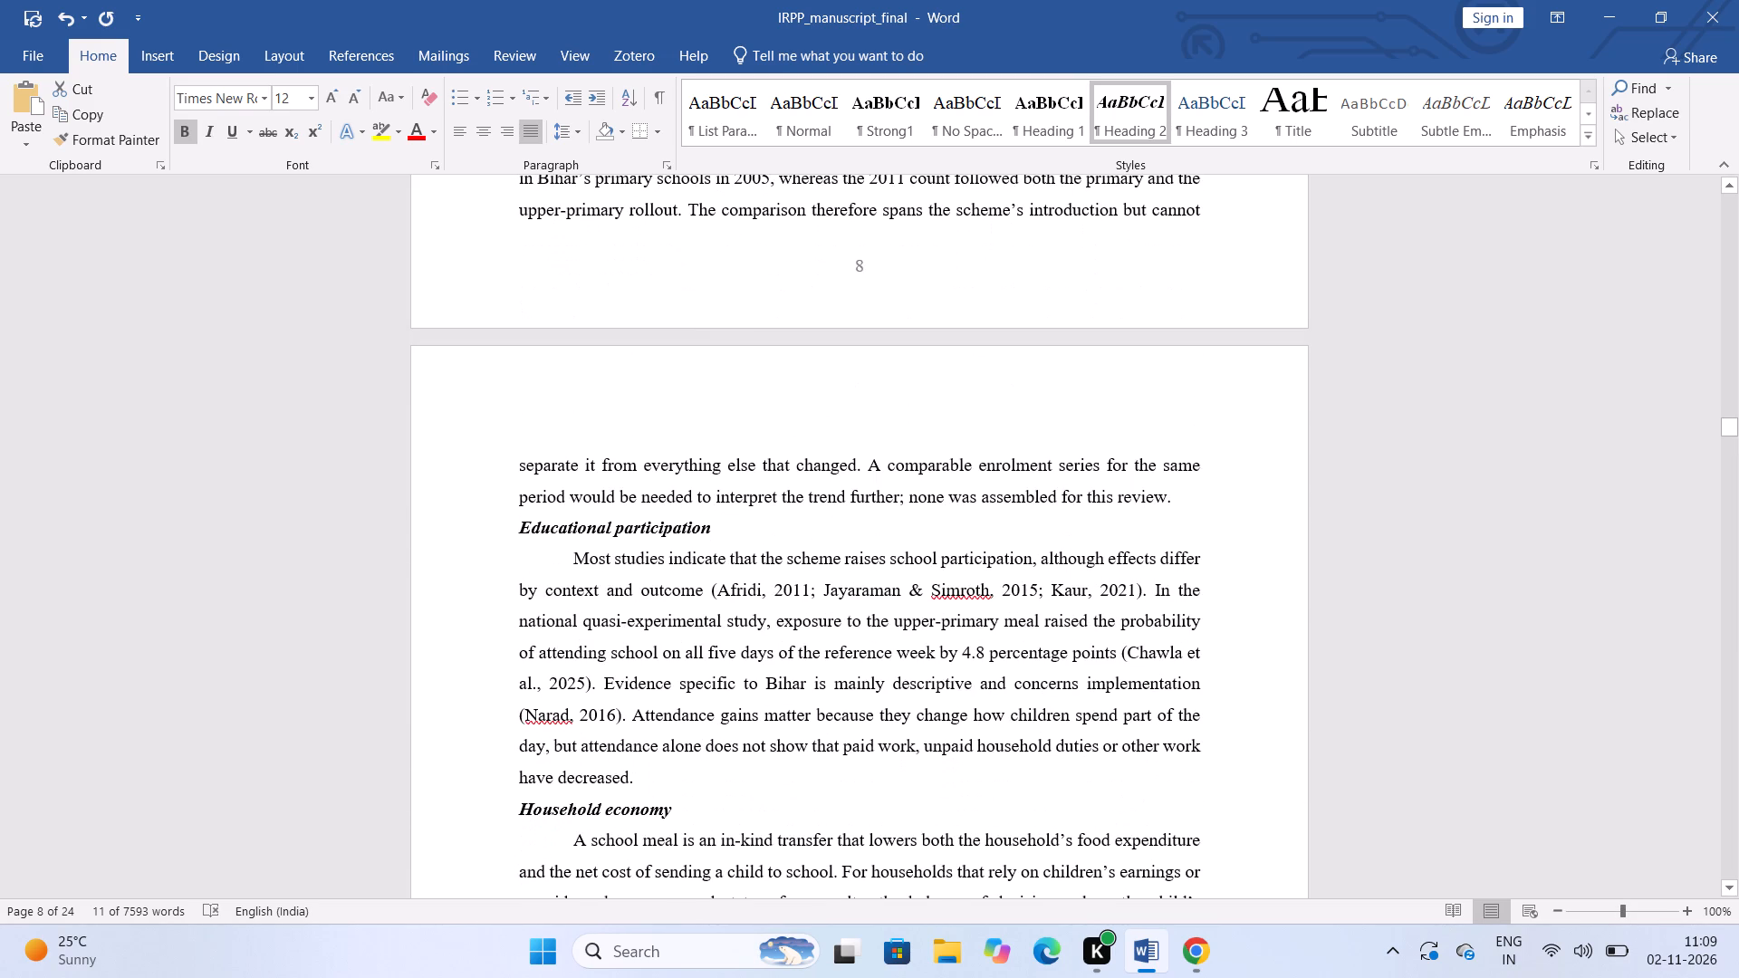
pyautogui.click(520, 529)
pyautogui.moveTo(520, 529); pyautogui.dragTo(726, 531)
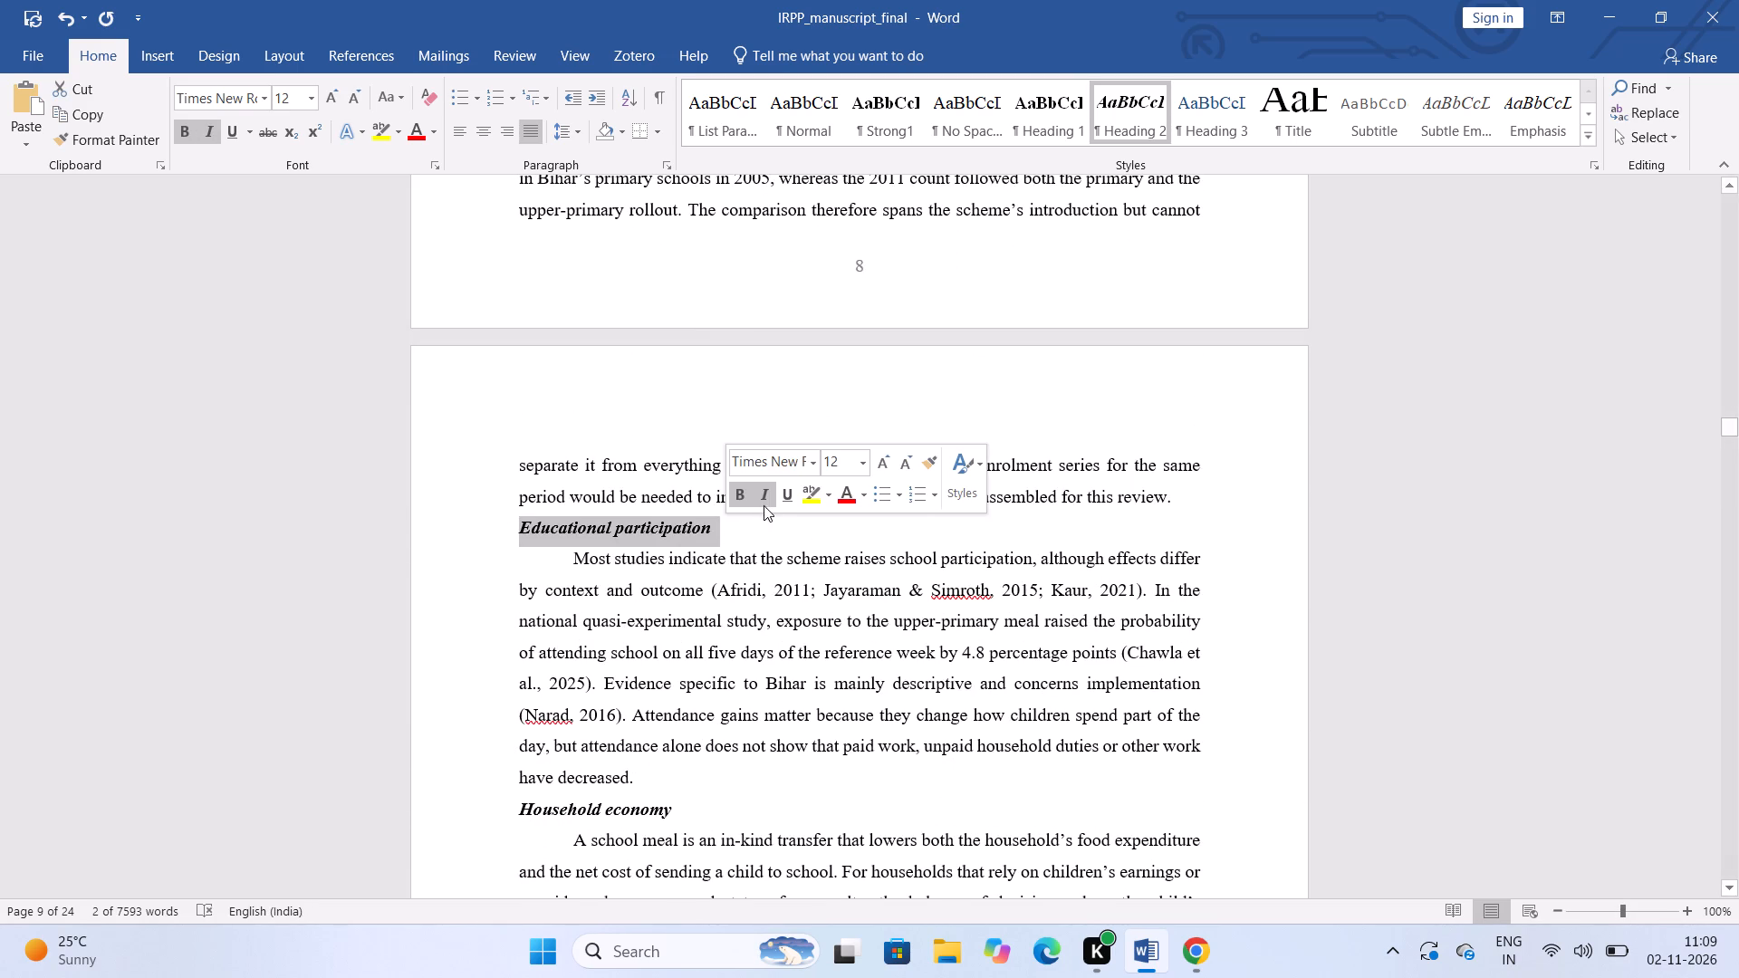
pyautogui.click(772, 496)
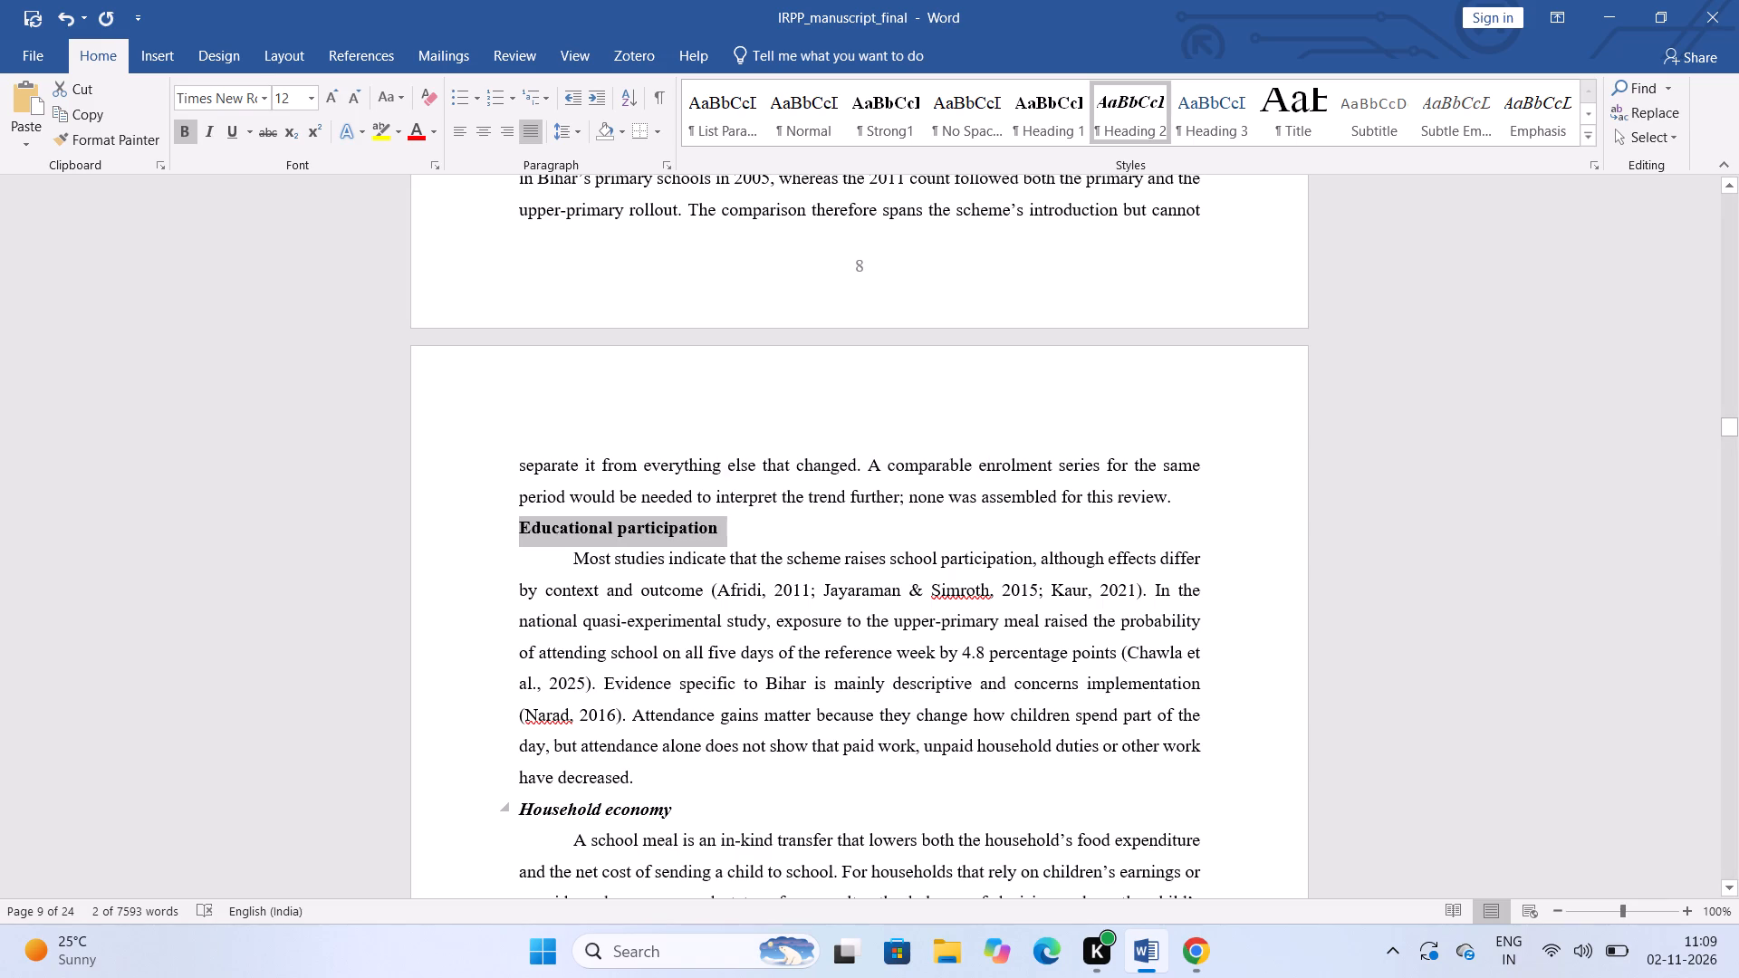
# Remove the italics from the "Household economy" subheading in the Findings, keeping it bold.
pyautogui.click(524, 810)
pyautogui.moveTo(524, 810); pyautogui.dragTo(585, 798)
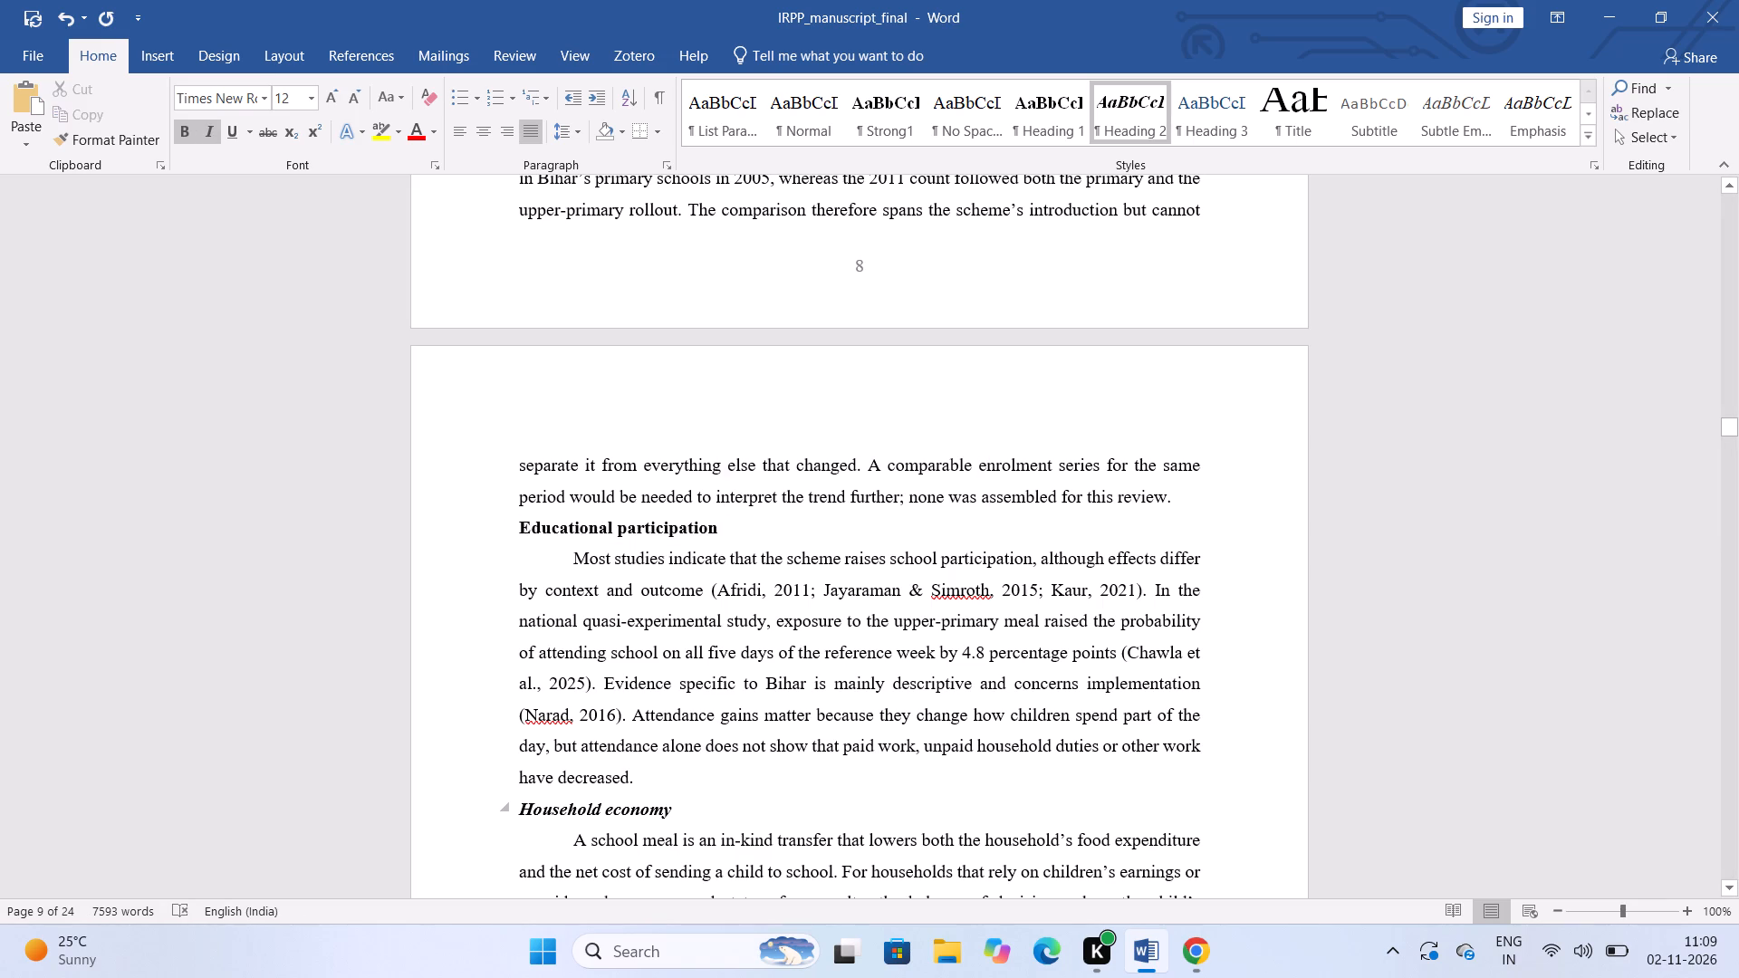
pyautogui.moveTo(585, 798); pyautogui.dragTo(685, 805)
pyautogui.click(719, 768)
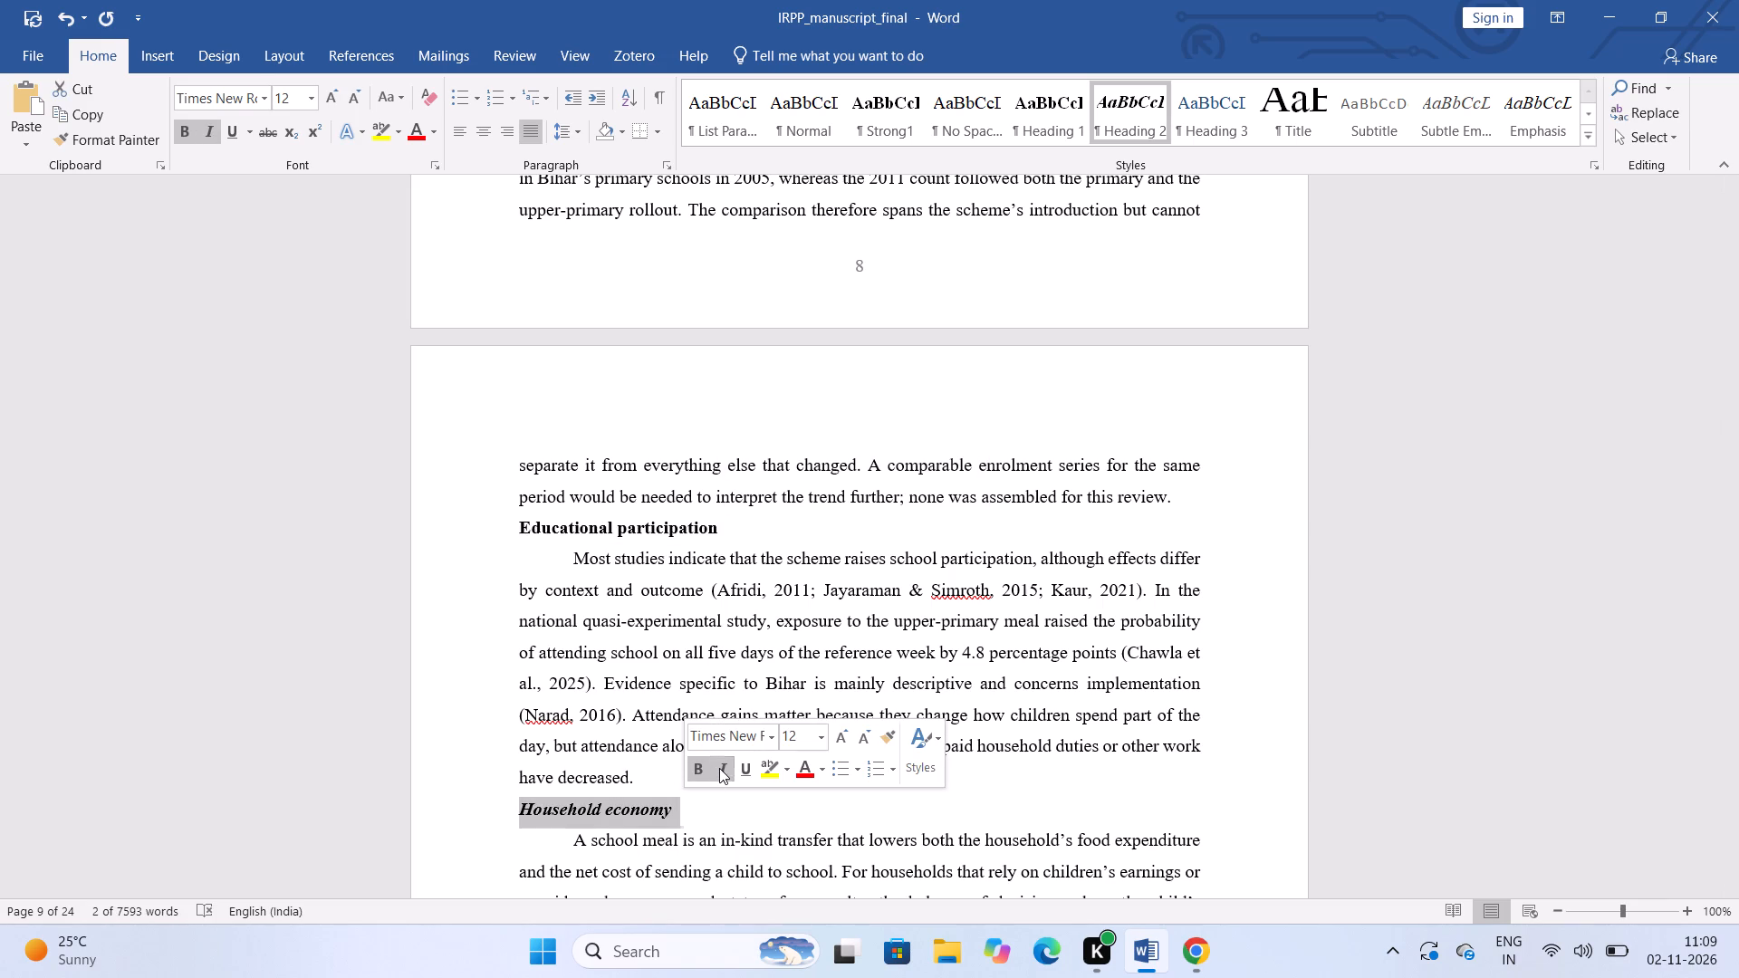
# Remove the italics from the "Nutrition and learning" subheading in the Findings, keeping it bold.
pyautogui.scroll(-1, 697, 850)
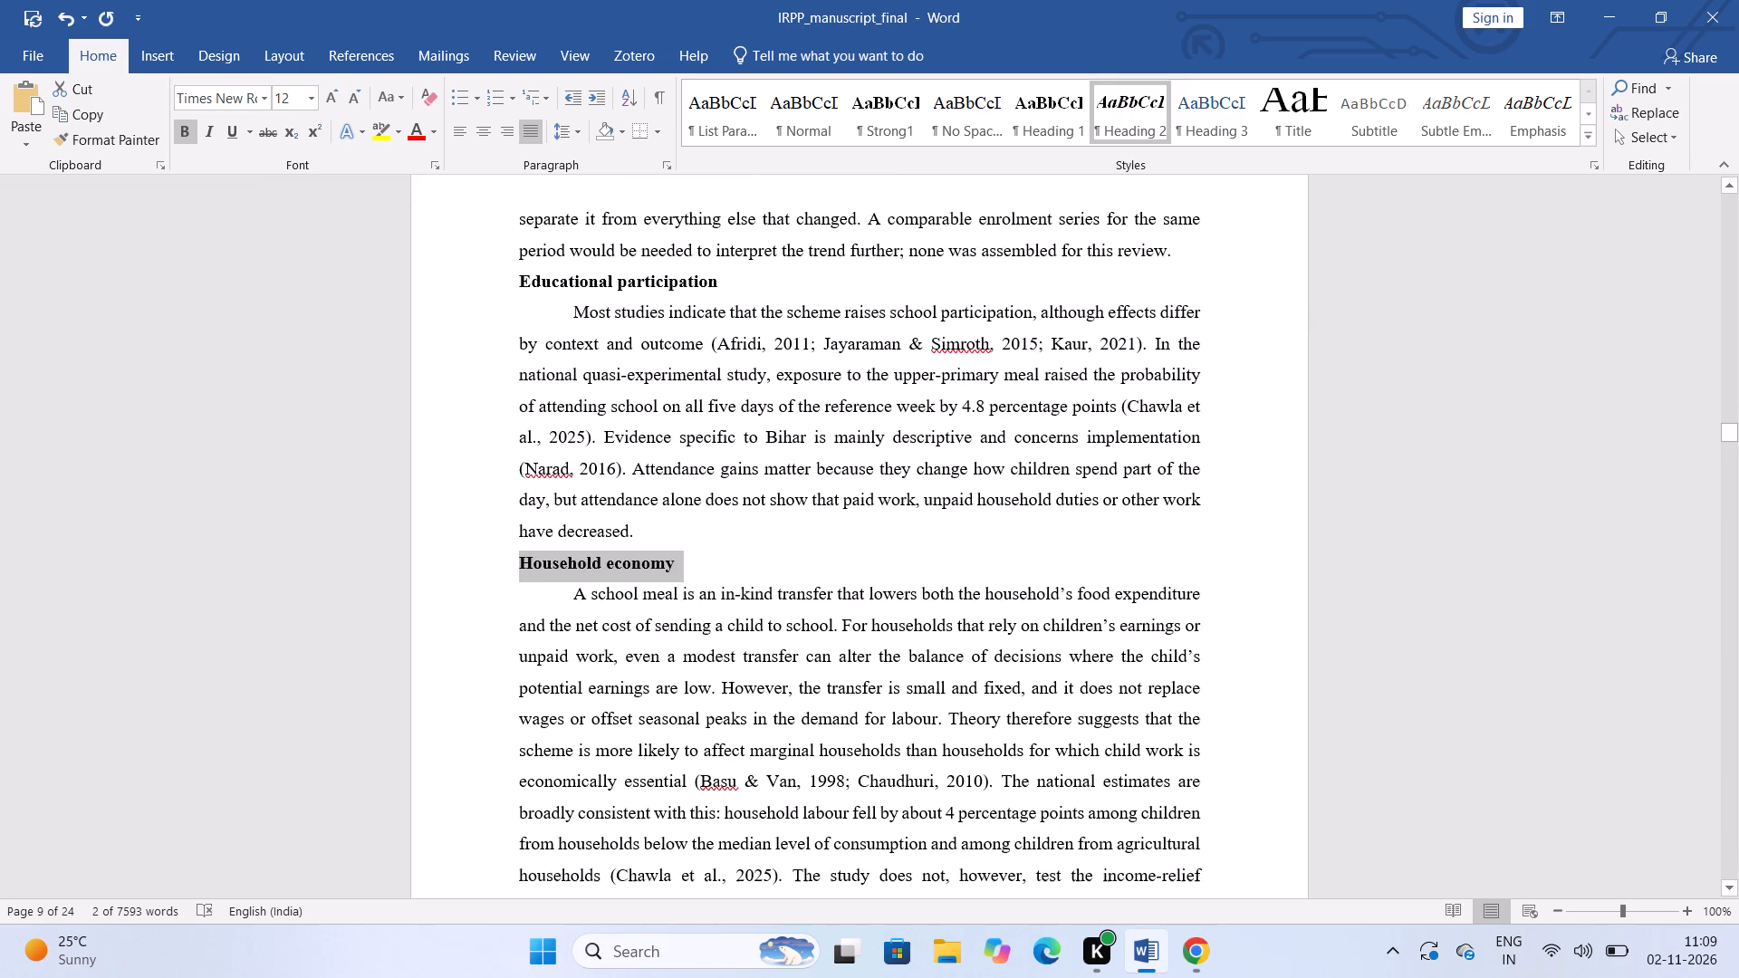
pyautogui.scroll(-2, 697, 850)
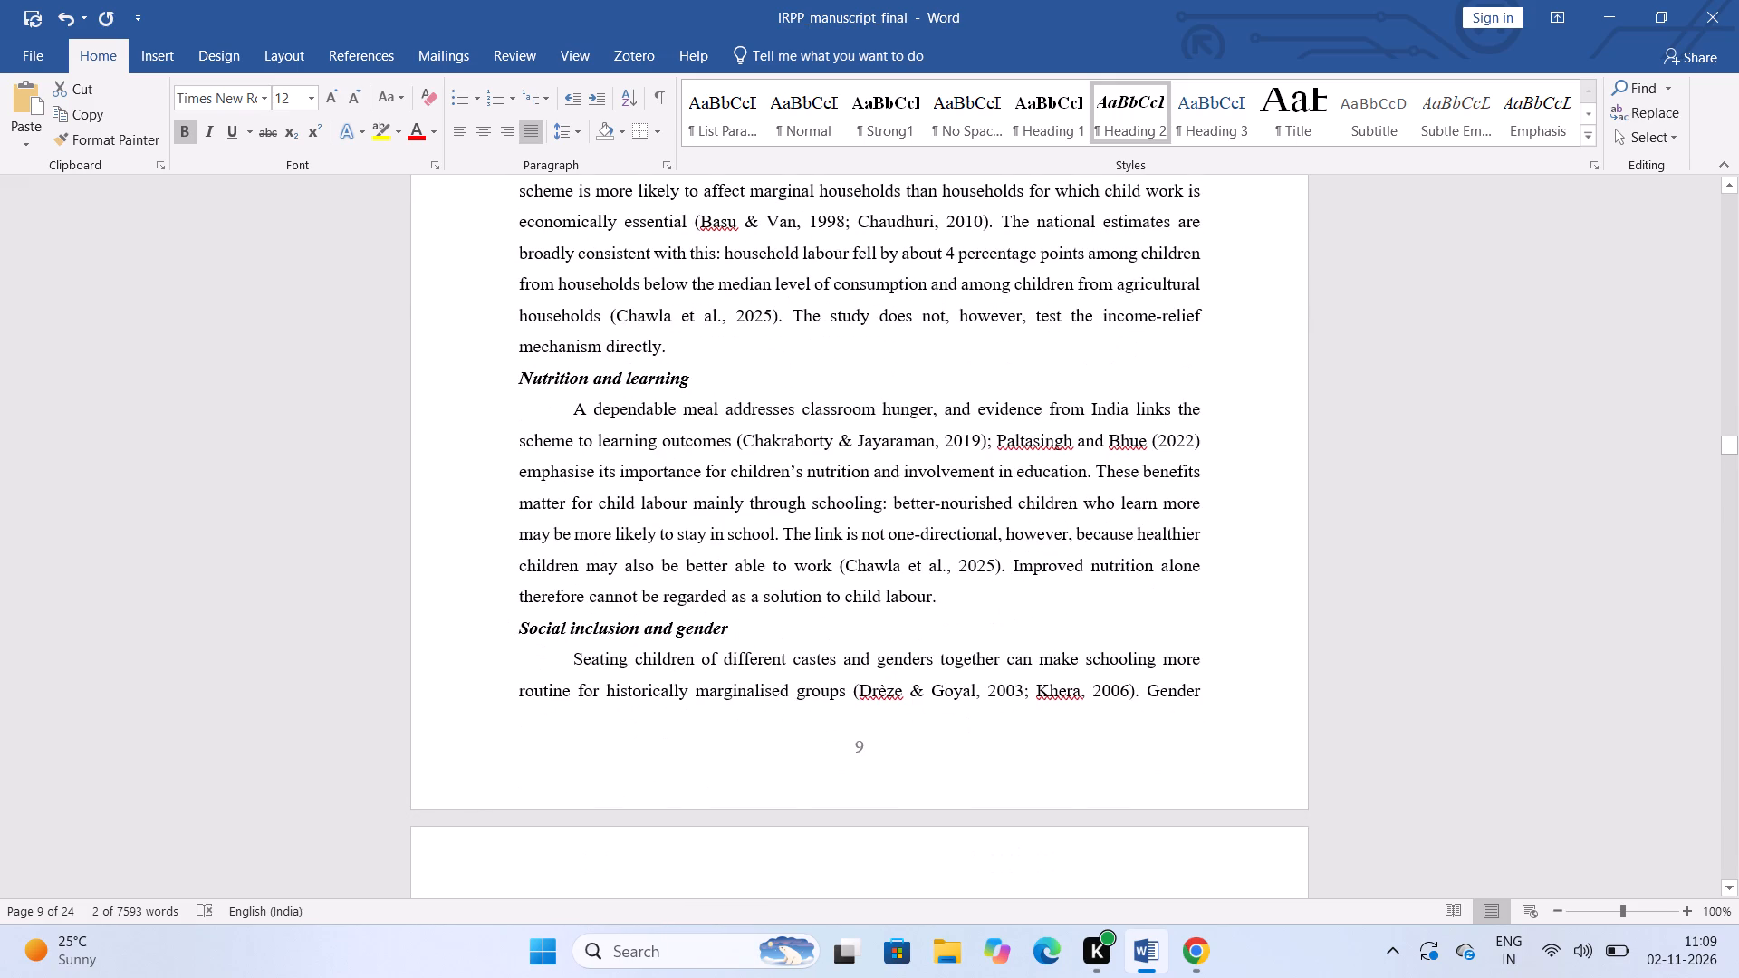
pyautogui.click(523, 374)
pyautogui.moveTo(523, 374); pyautogui.dragTo(701, 367)
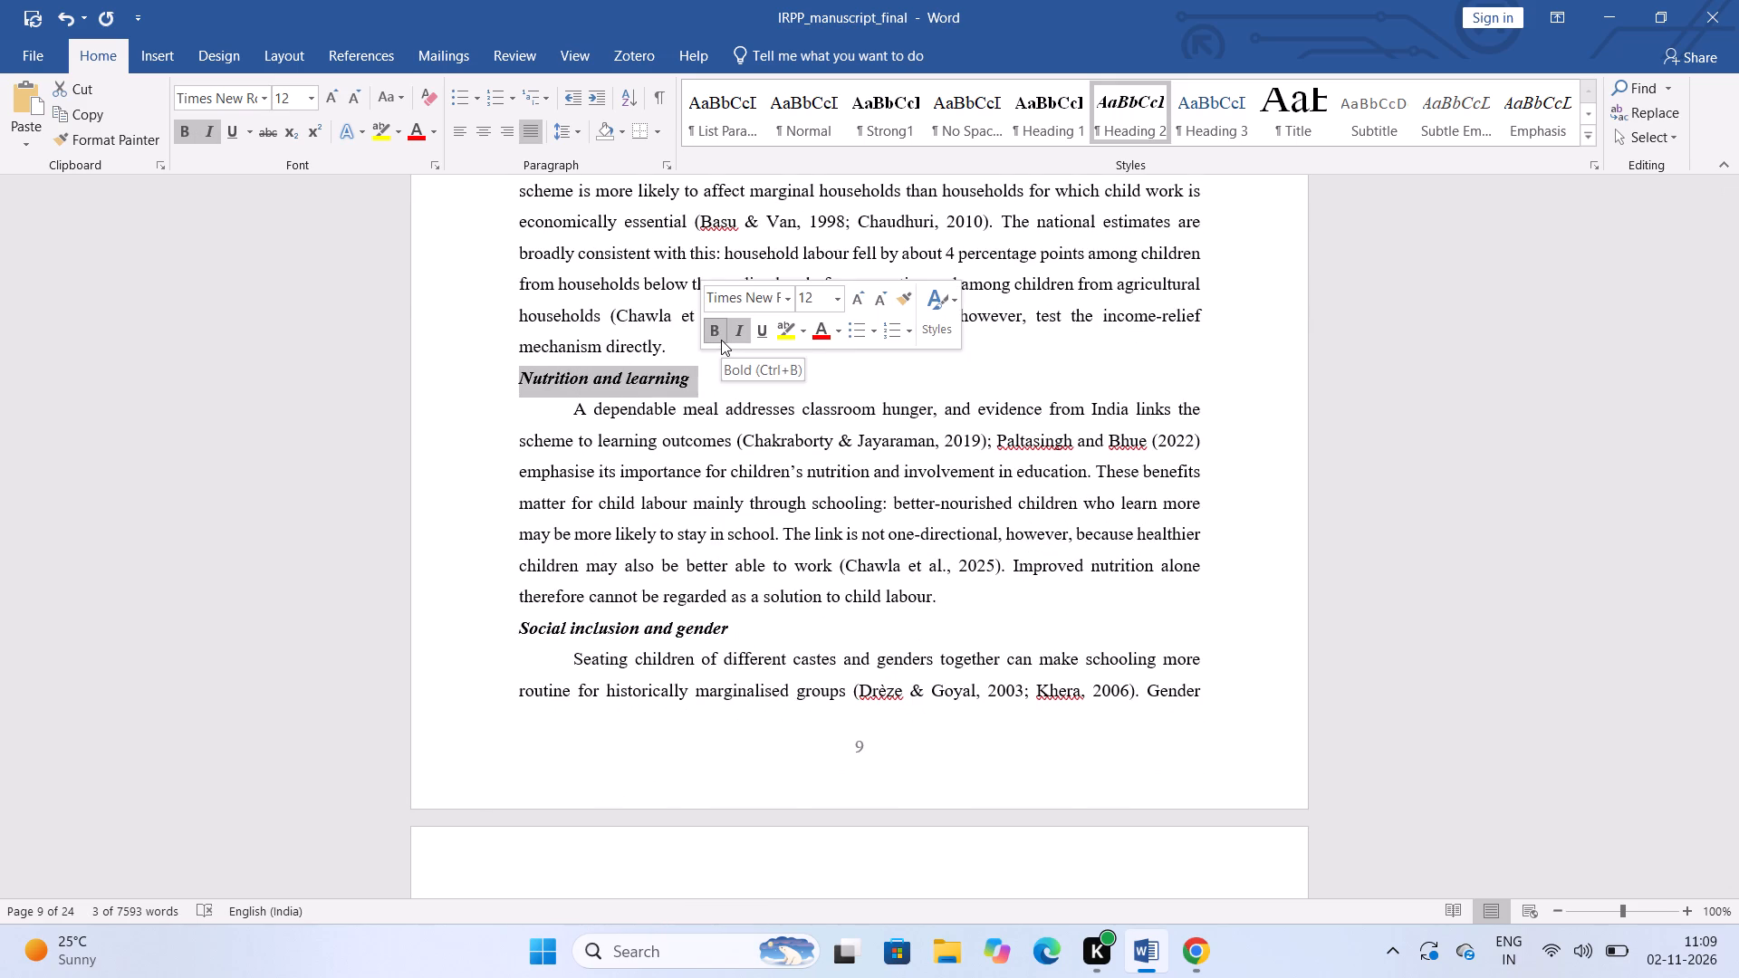
pyautogui.click(733, 334)
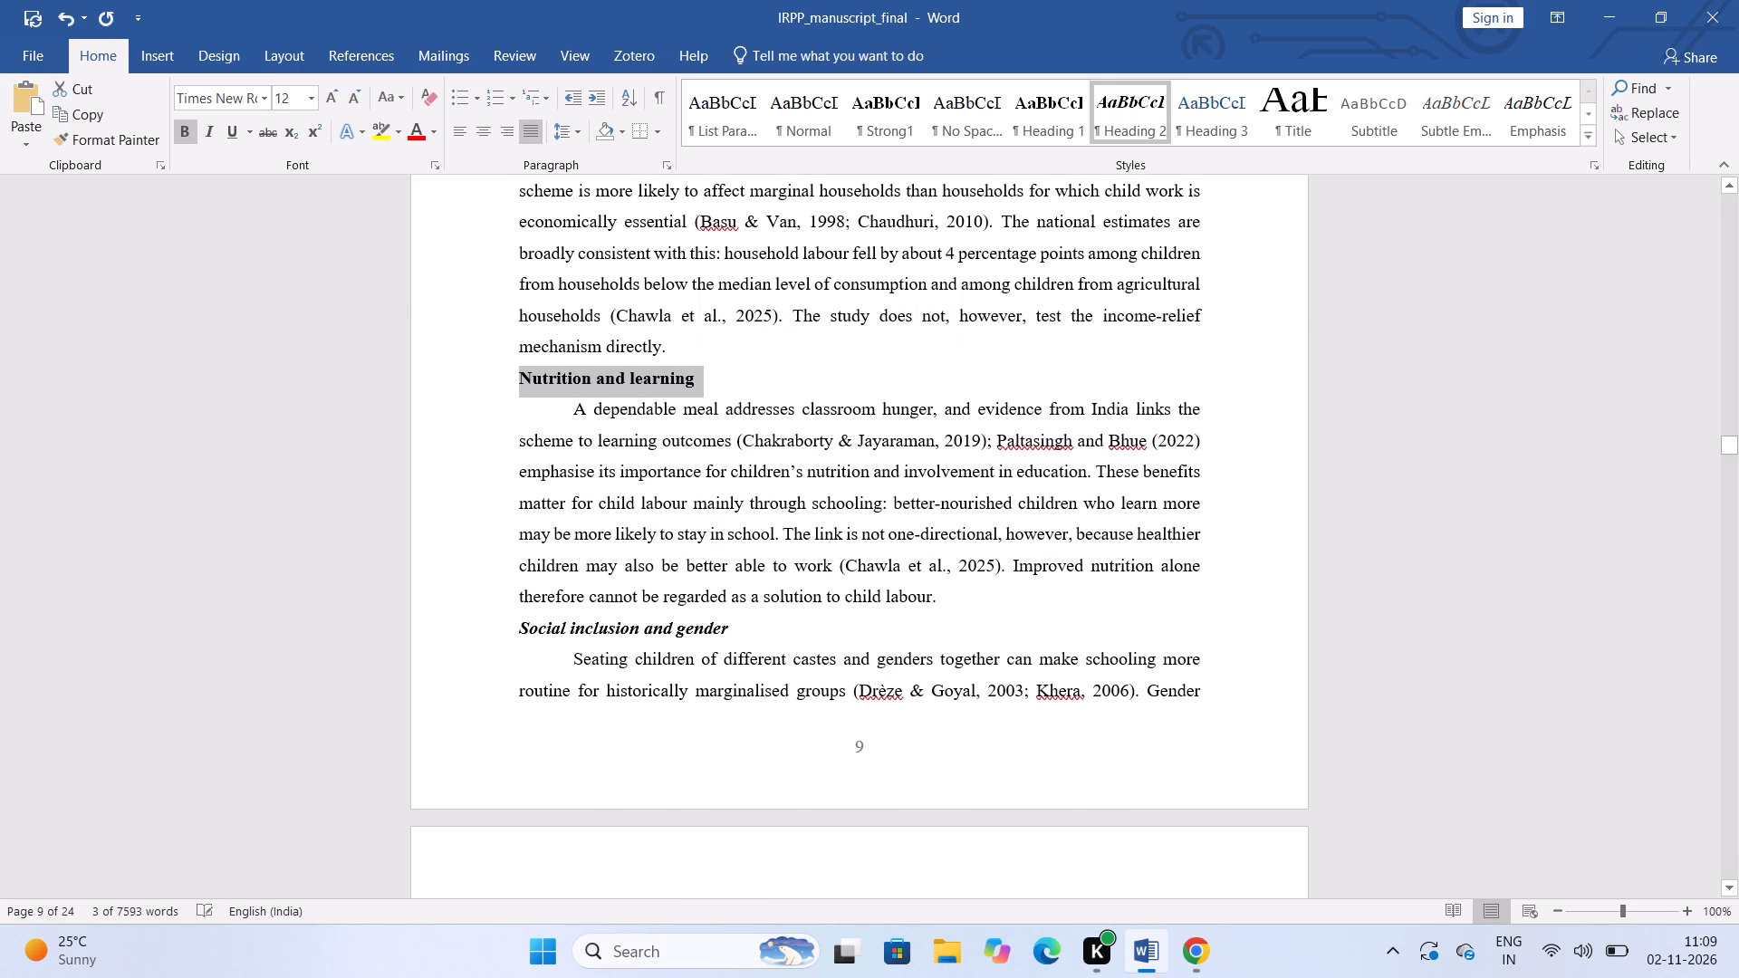
# Remove the italics from the "Social inclusion and gender" subheading in the Findings, keeping it bold.
pyautogui.click(525, 633)
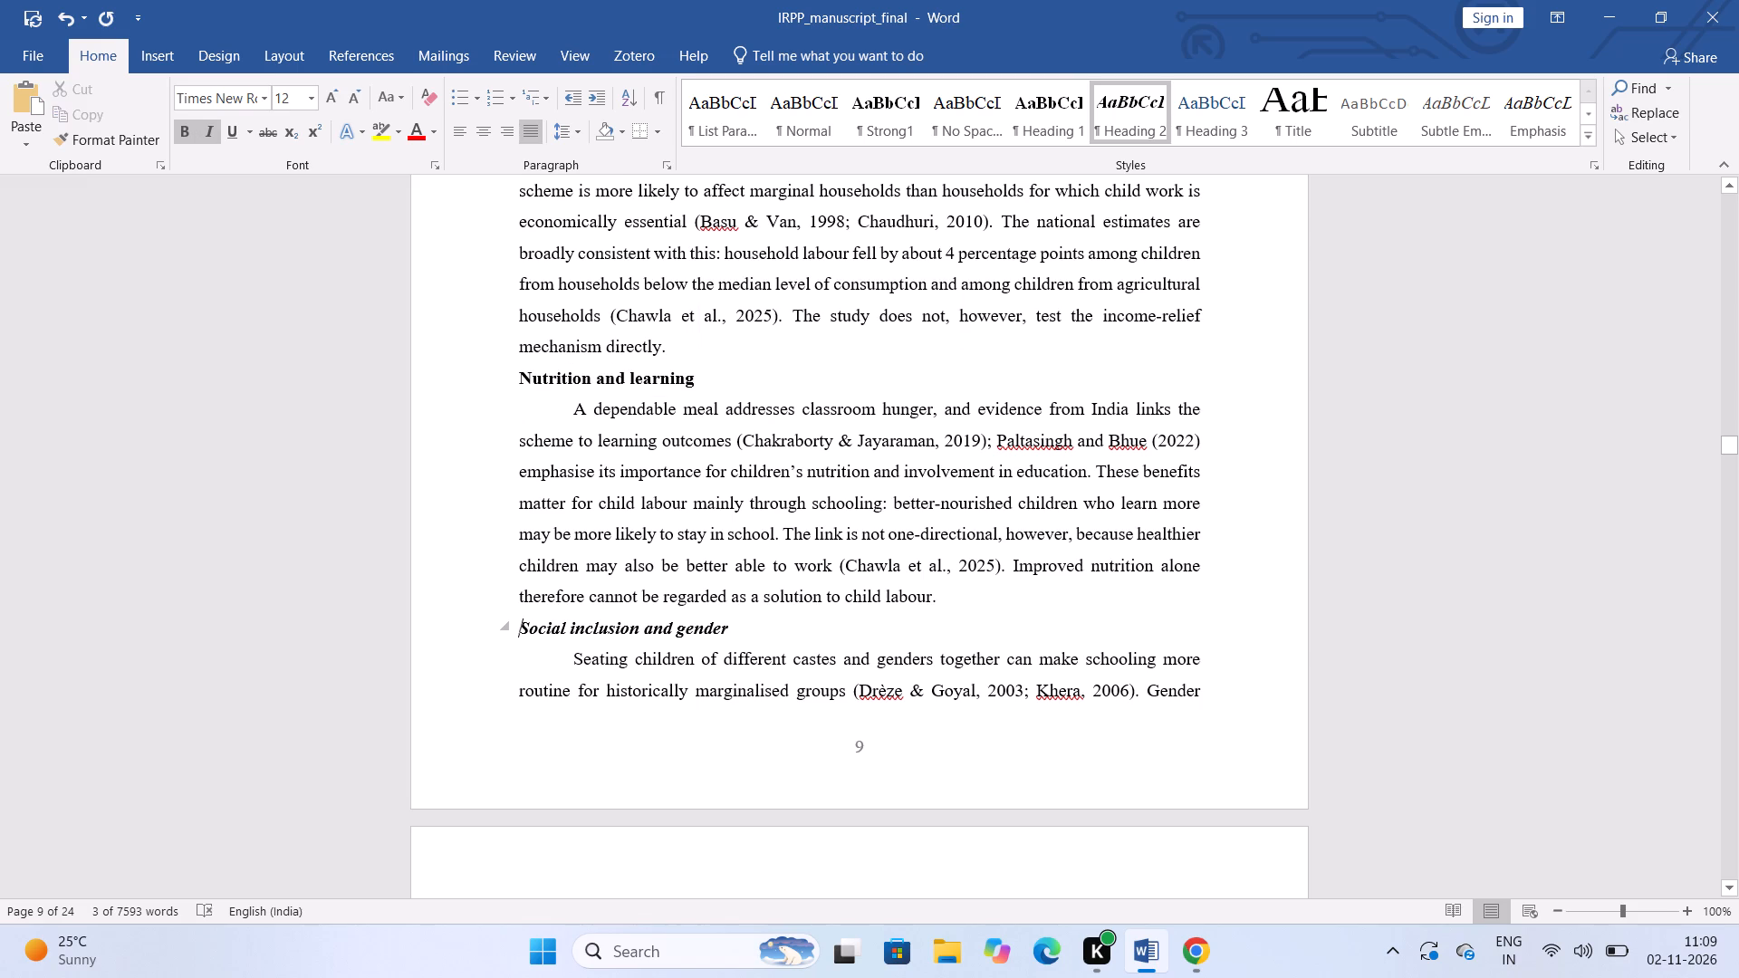
pyautogui.moveTo(525, 633); pyautogui.dragTo(721, 619)
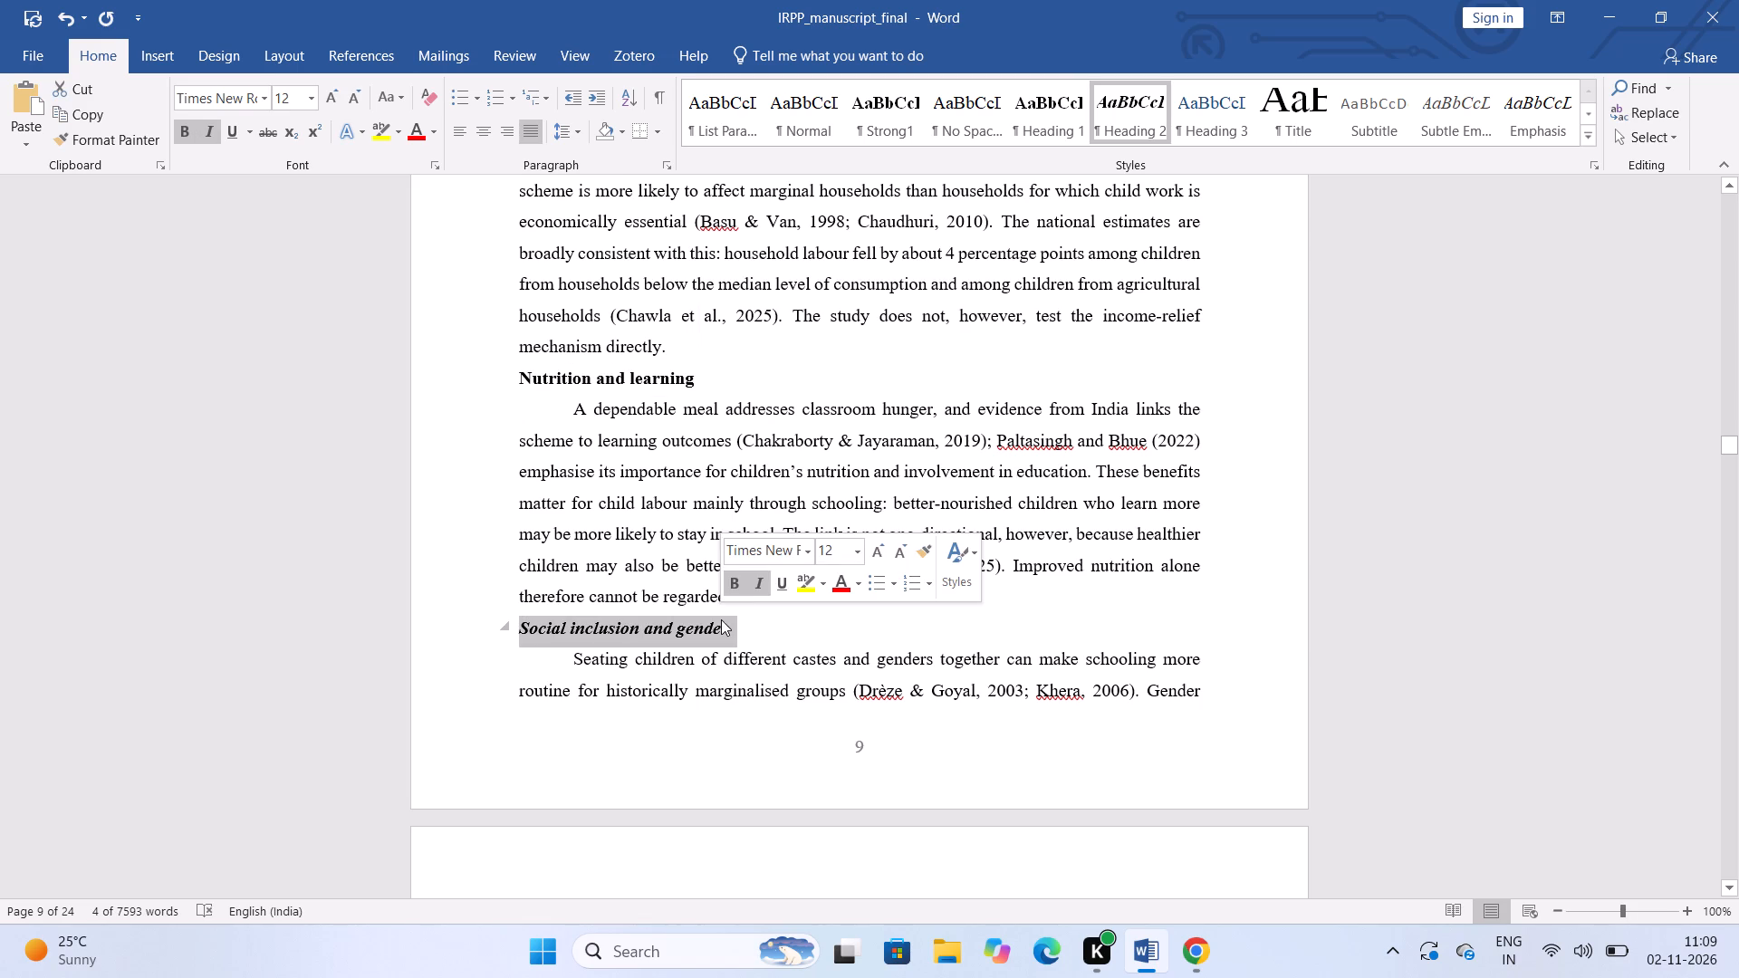
pyautogui.click(754, 580)
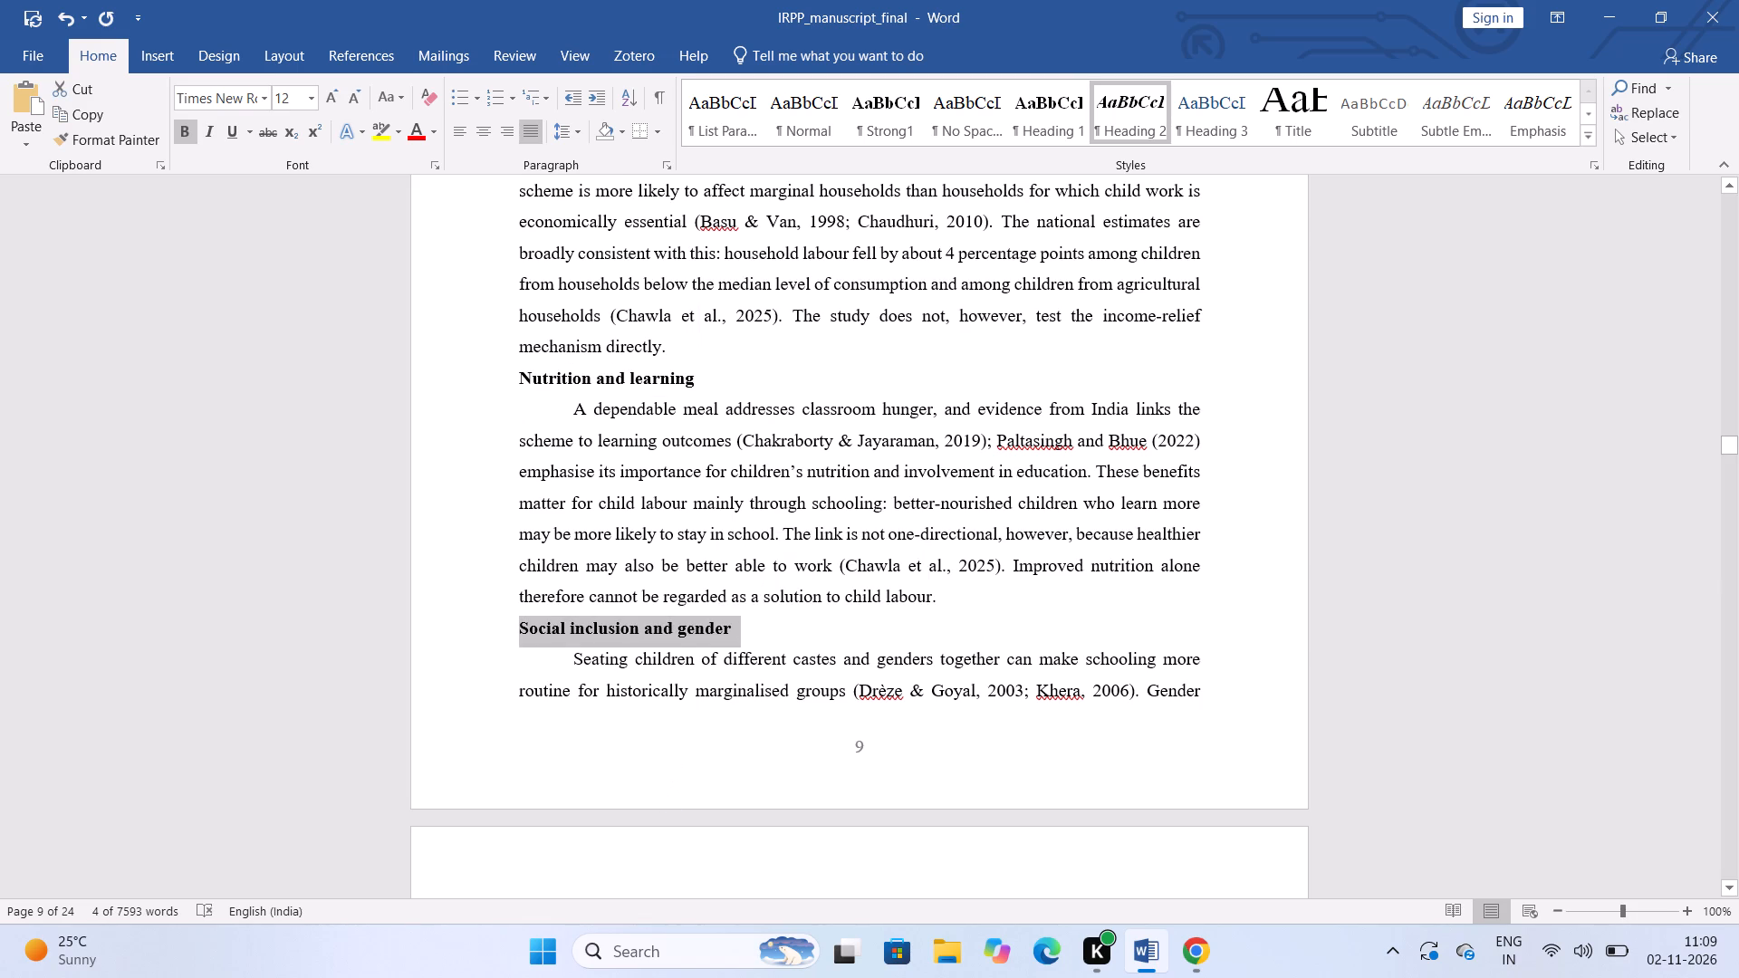
# Remove the italics from the "Causal evidence on child labour" subheading in the Findings, keeping it bold.
pyautogui.click(633, 843)
pyautogui.scroll(-2, 633, 843)
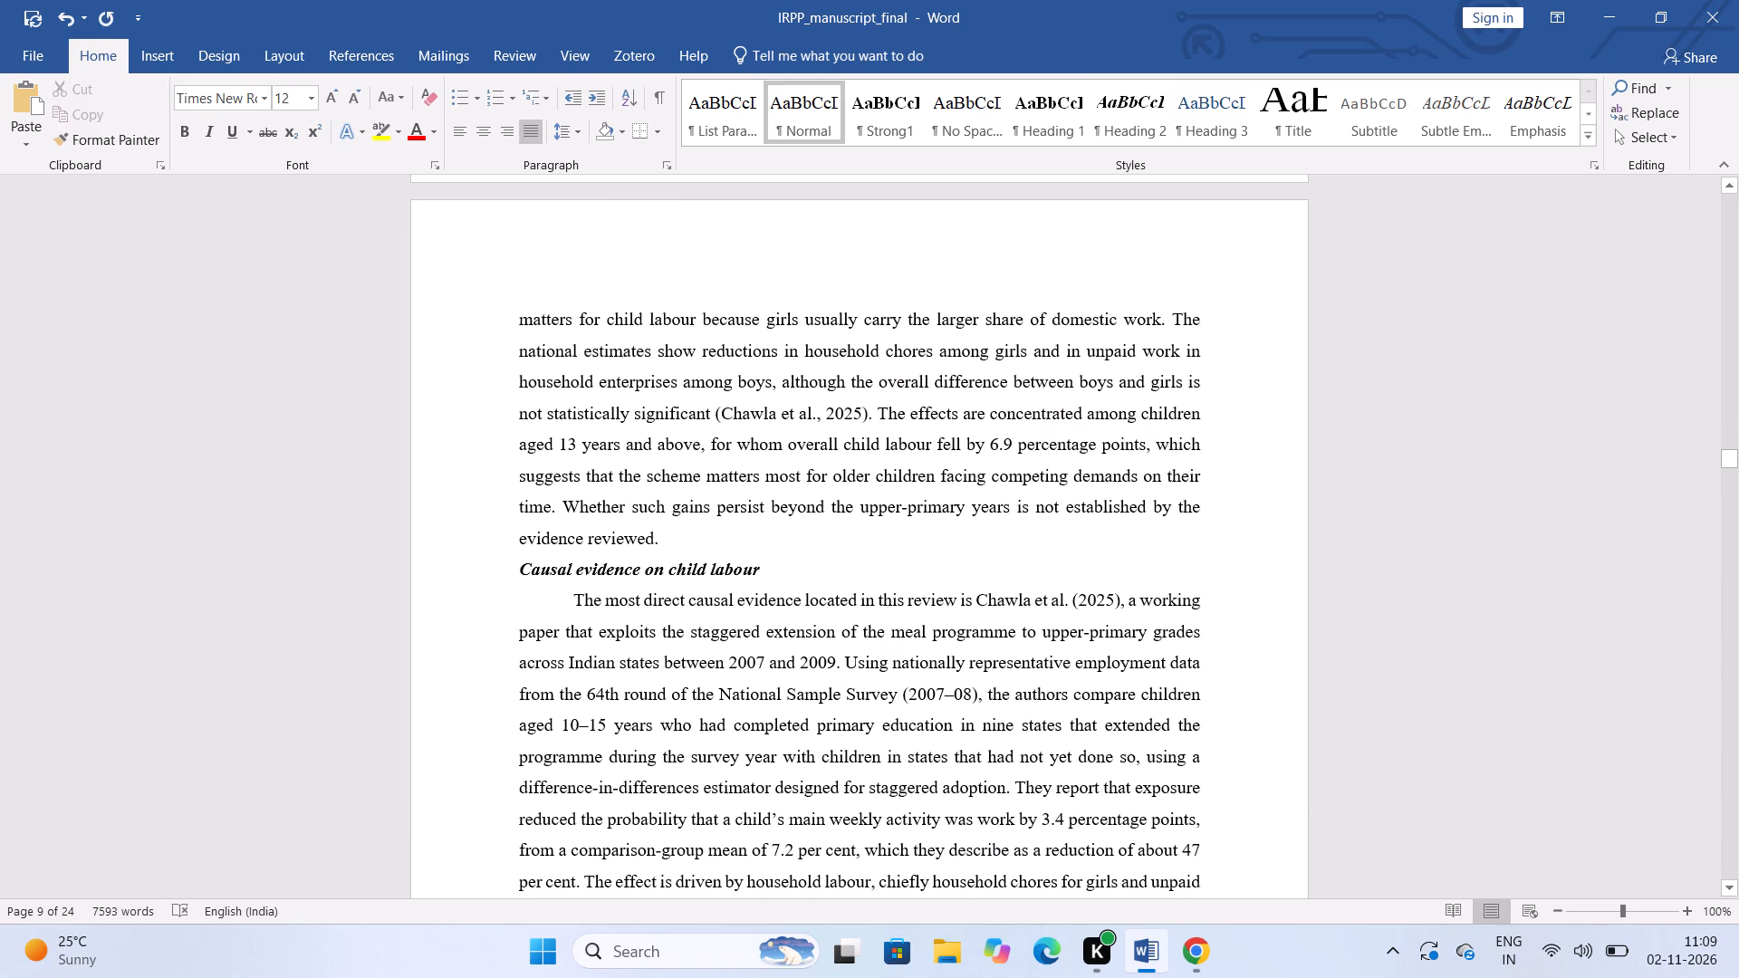
pyautogui.click(524, 573)
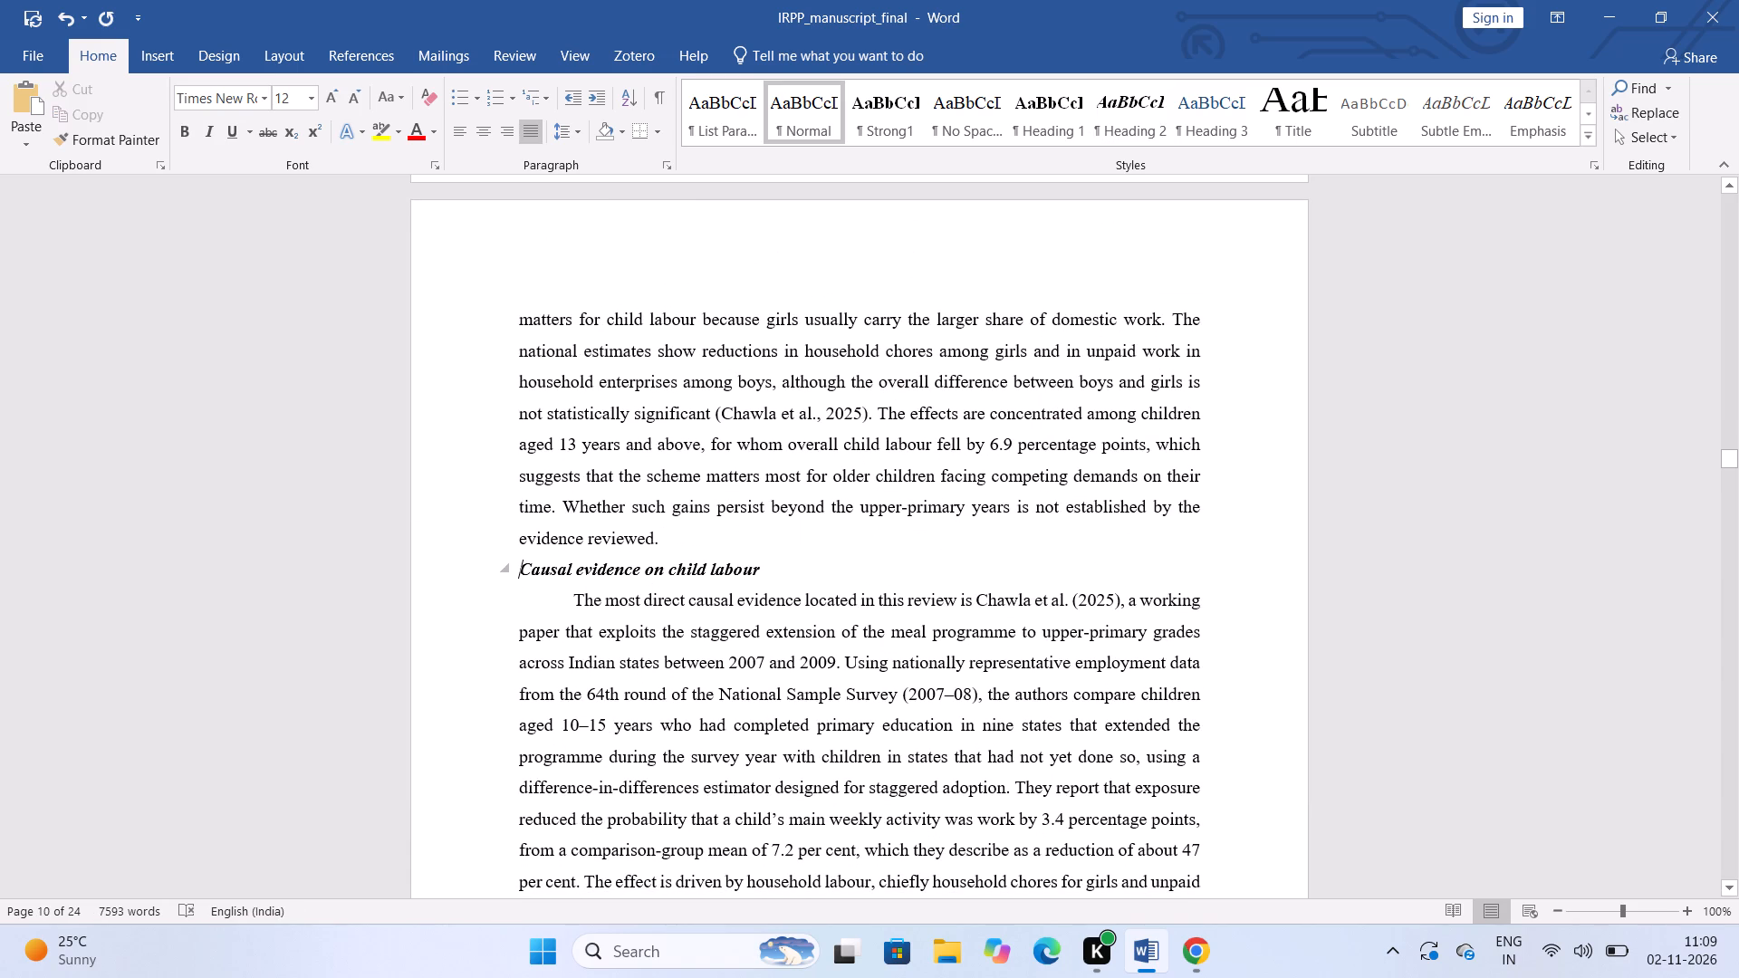
pyautogui.moveTo(524, 573); pyautogui.dragTo(745, 569)
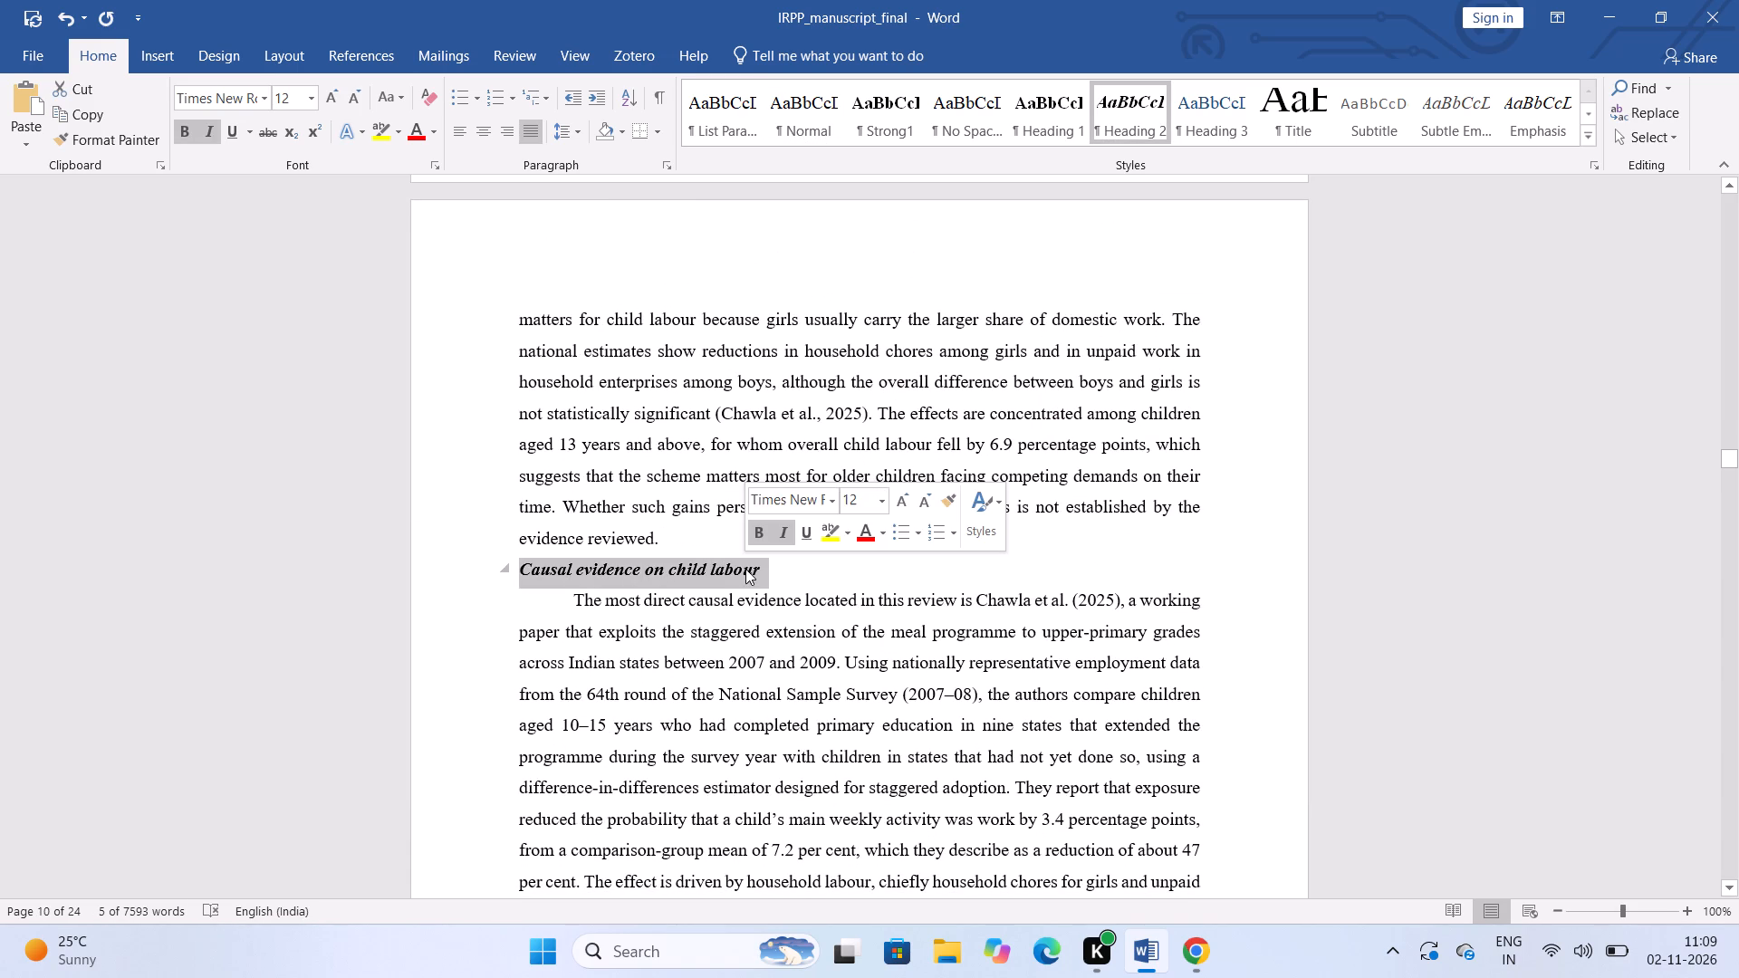
pyautogui.click(784, 531)
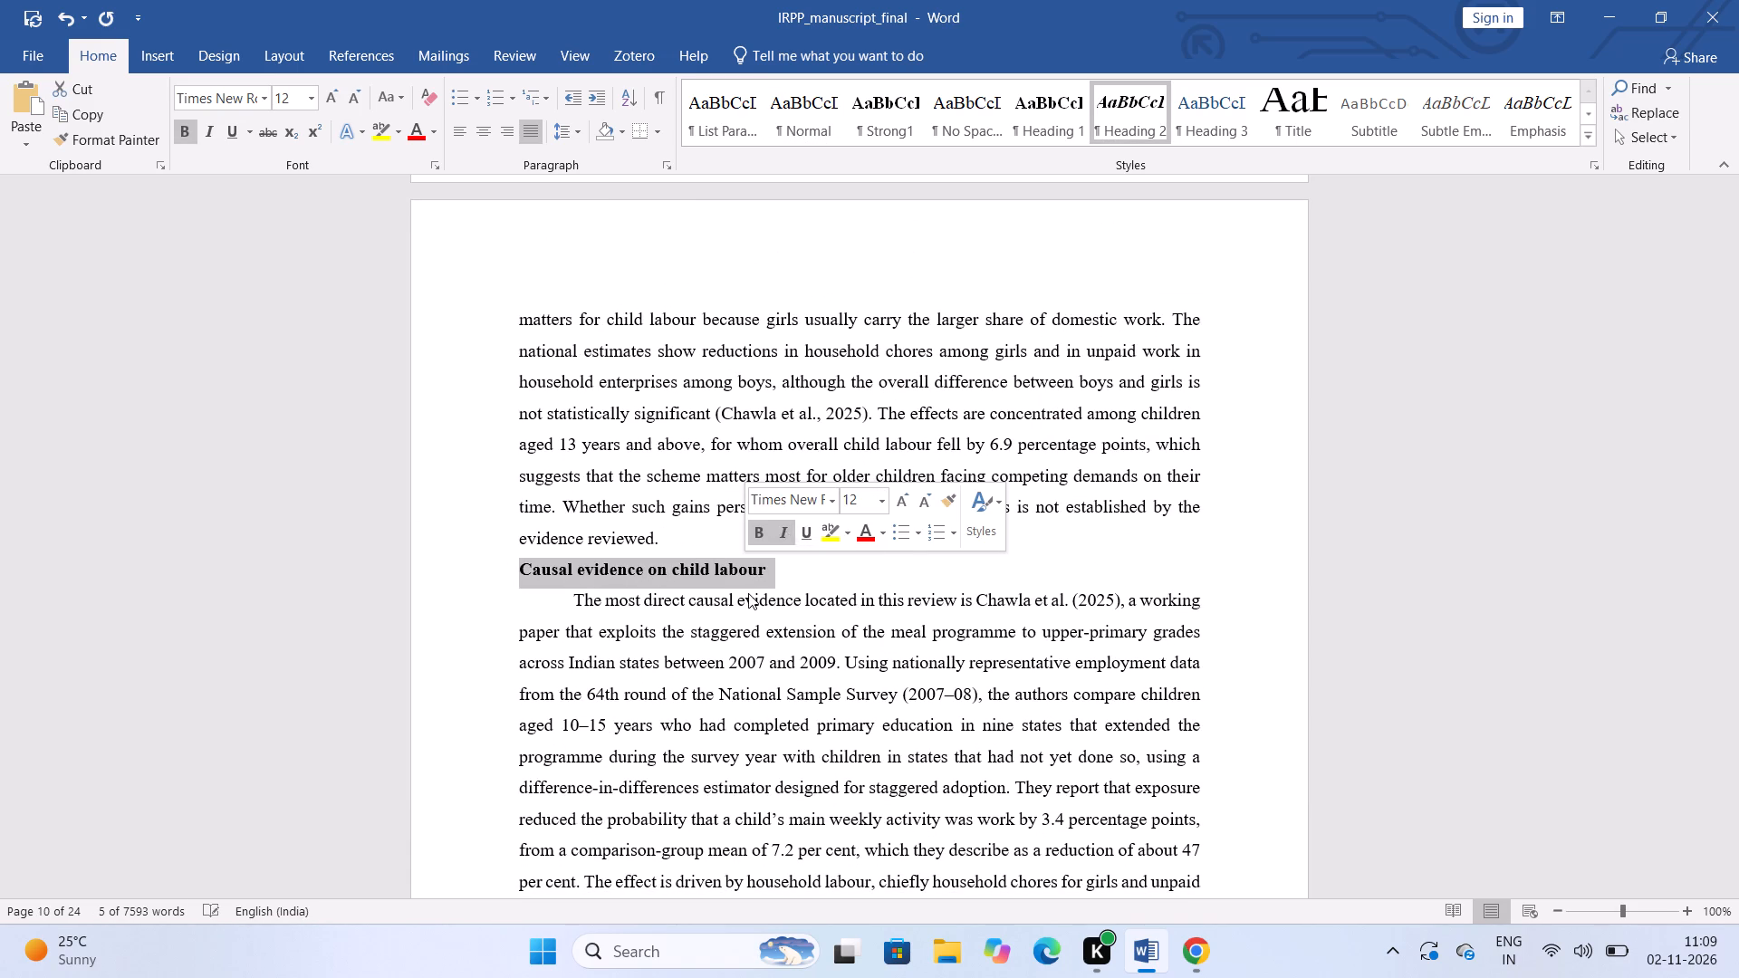
# Remove the italics from the "Synthesis" subheading at the end of the Findings, keeping it bold.
pyautogui.click(677, 709)
pyautogui.scroll(-2, 677, 709)
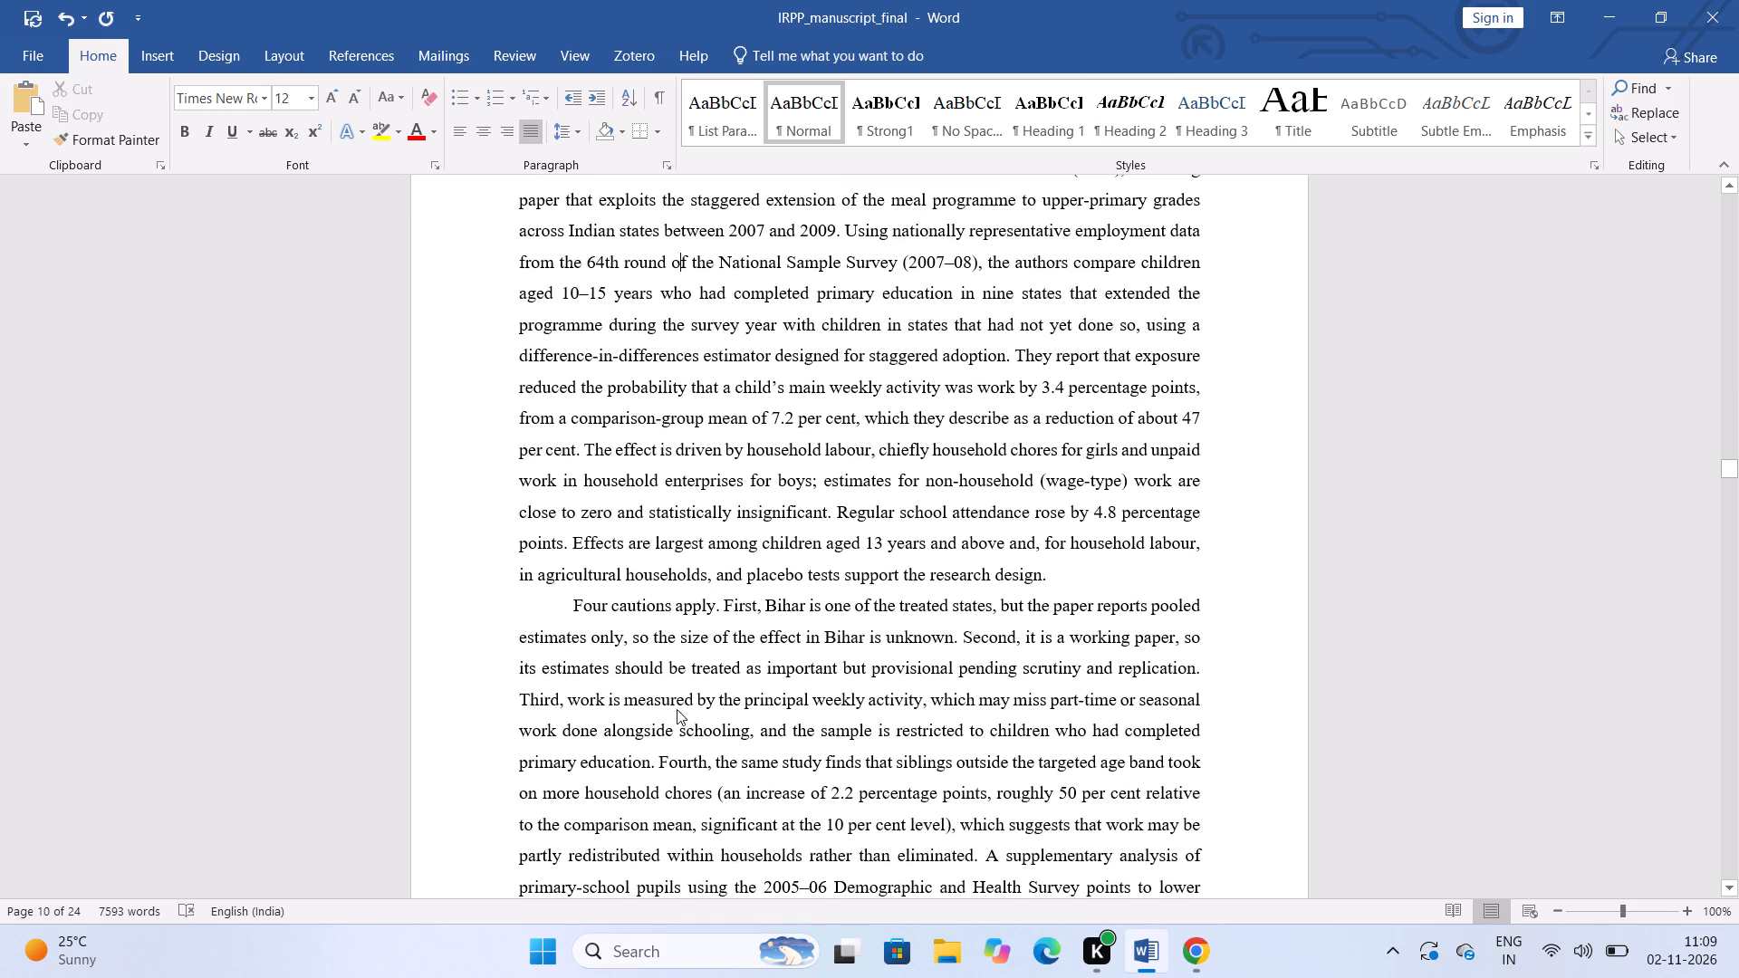
pyautogui.scroll(-1, 677, 709)
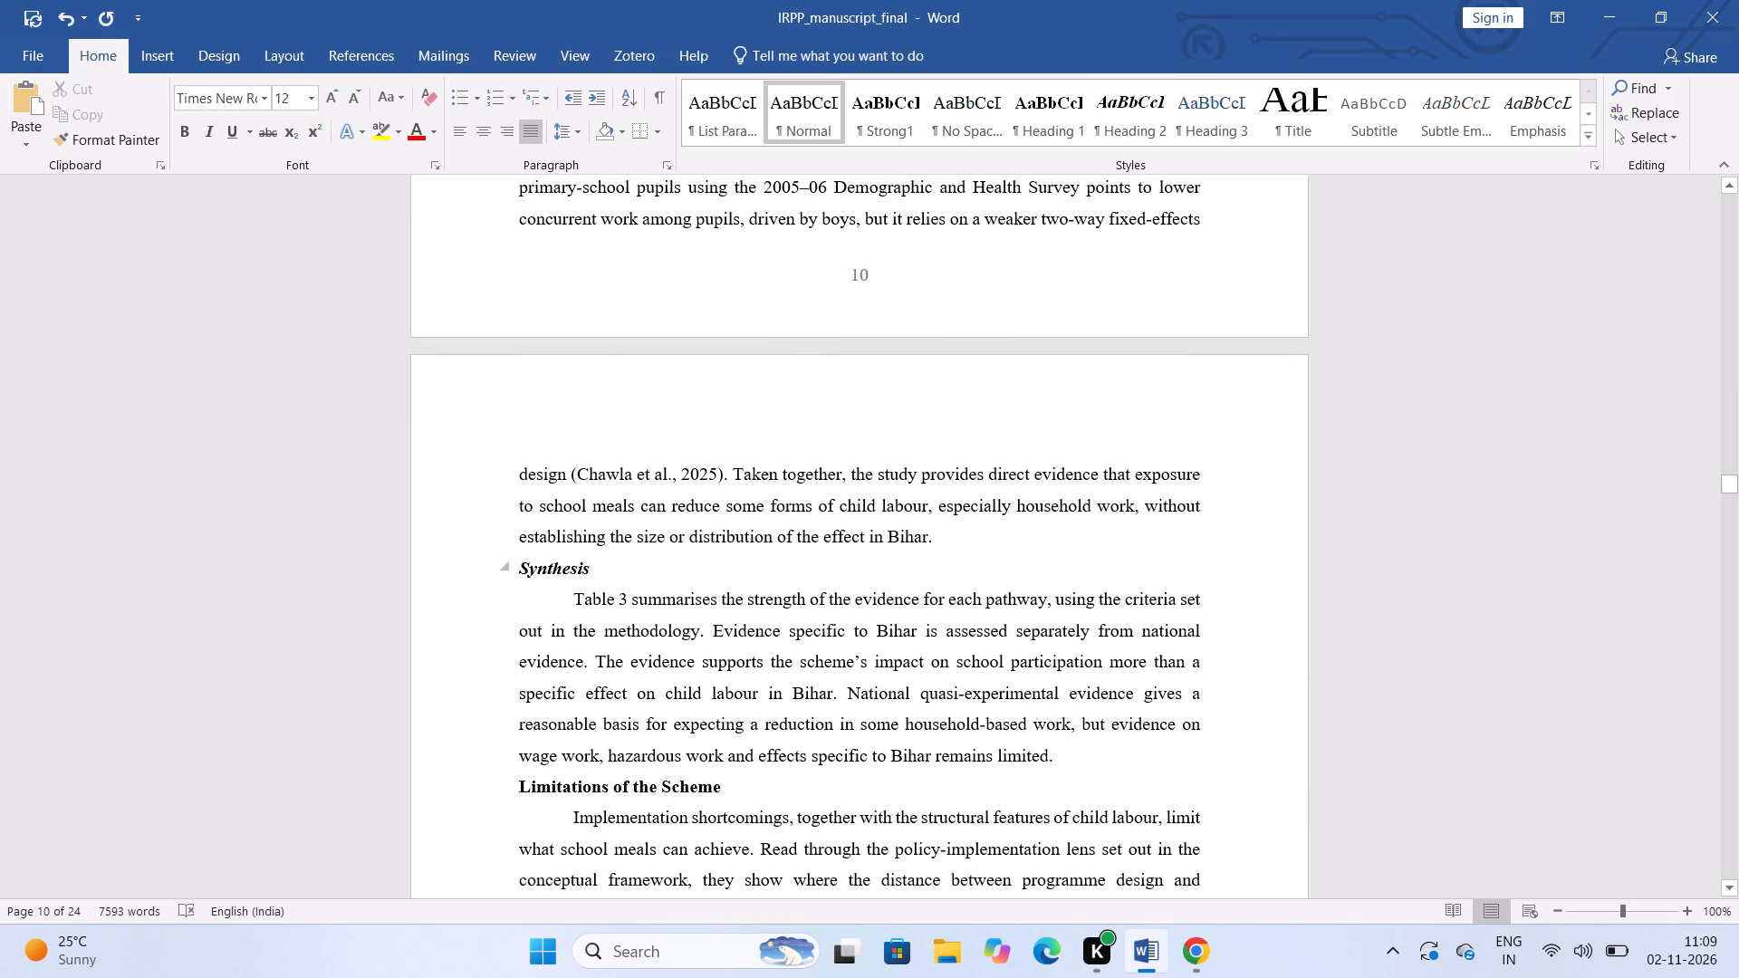
pyautogui.click(524, 571)
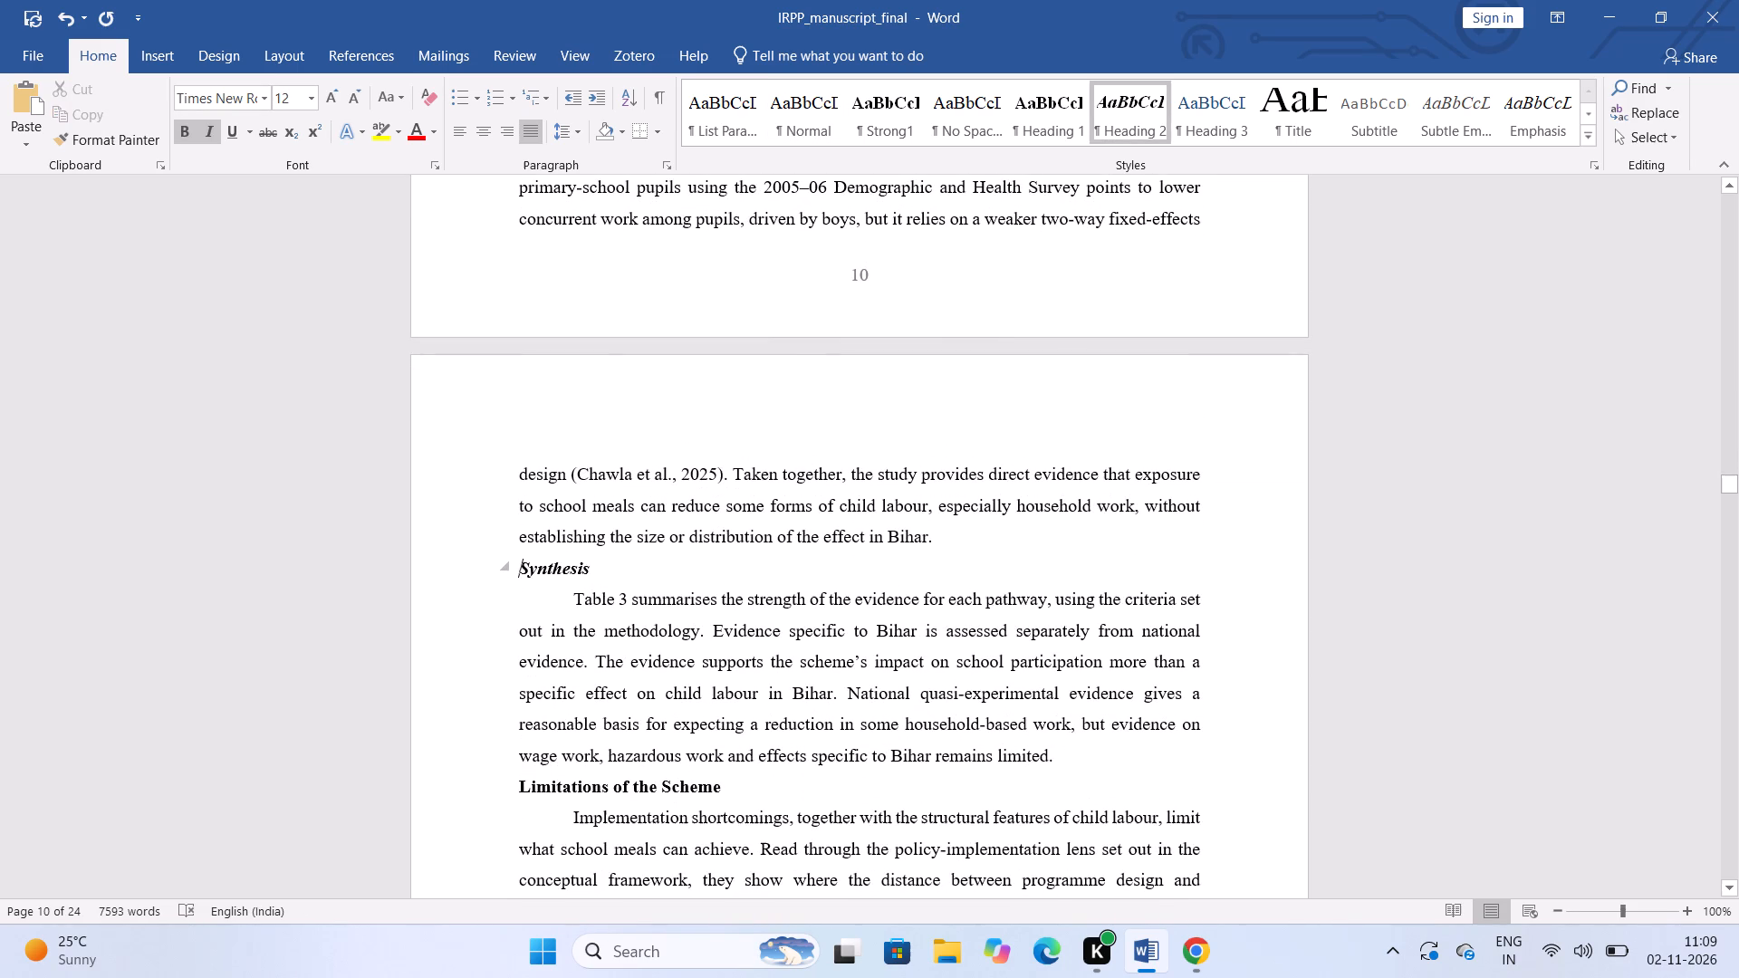
pyautogui.moveTo(518, 567); pyautogui.dragTo(594, 568)
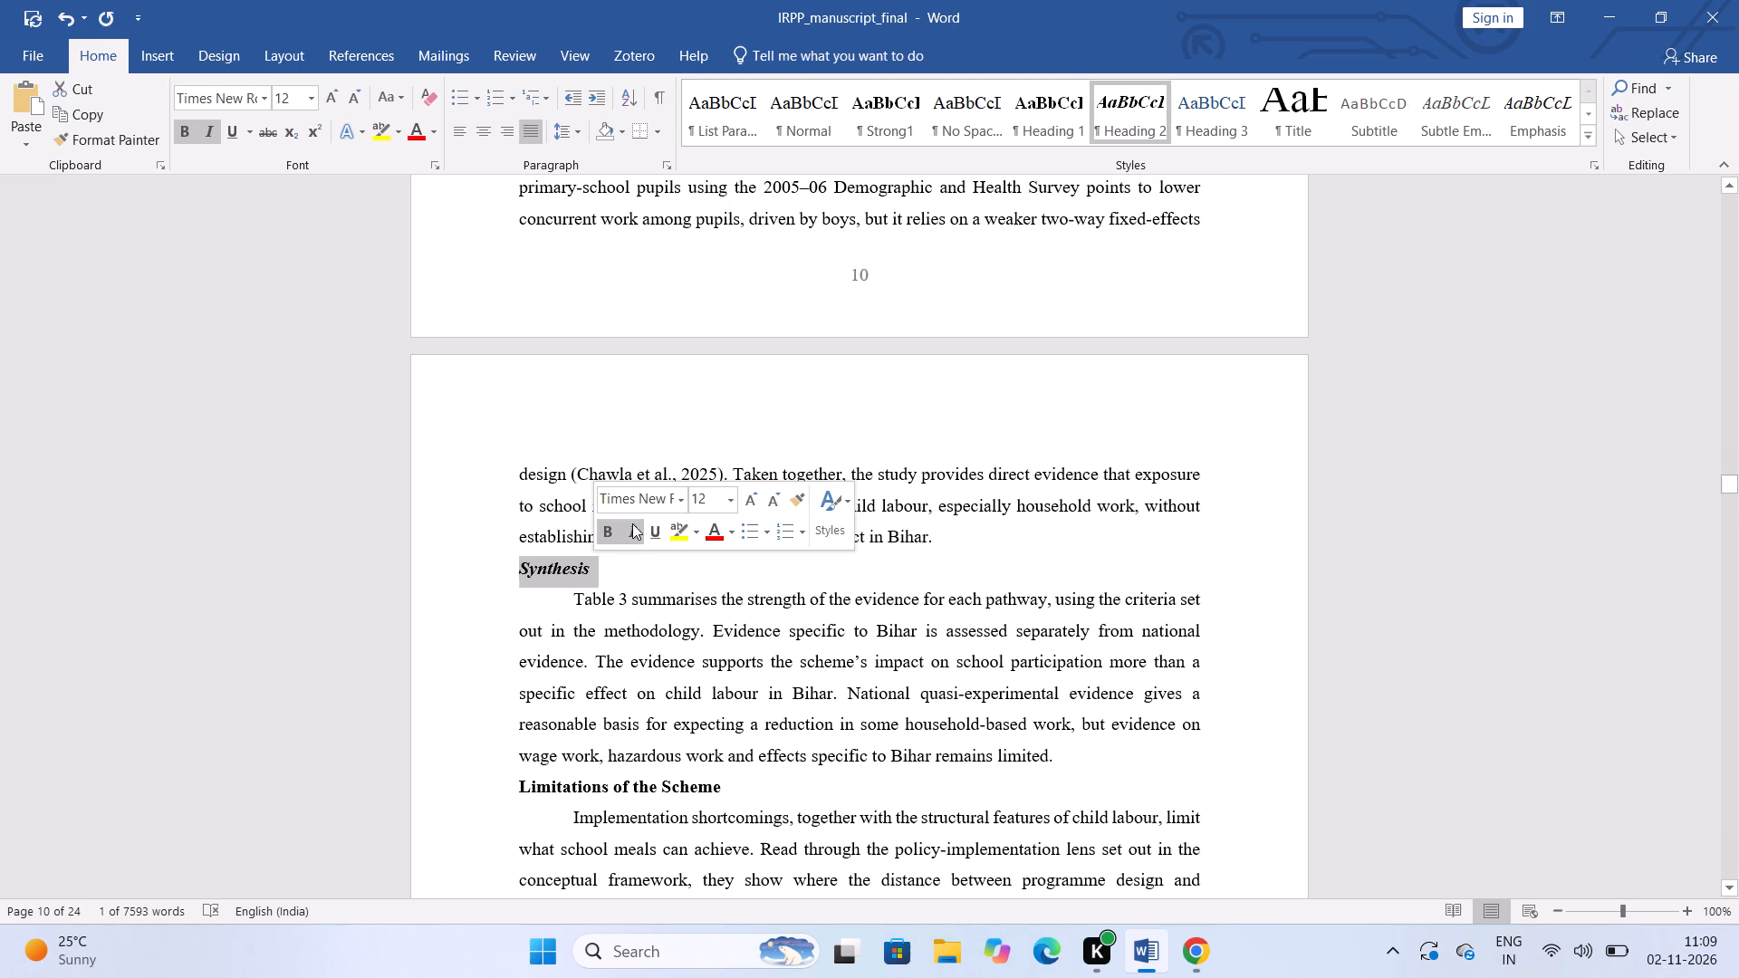
pyautogui.click(636, 533)
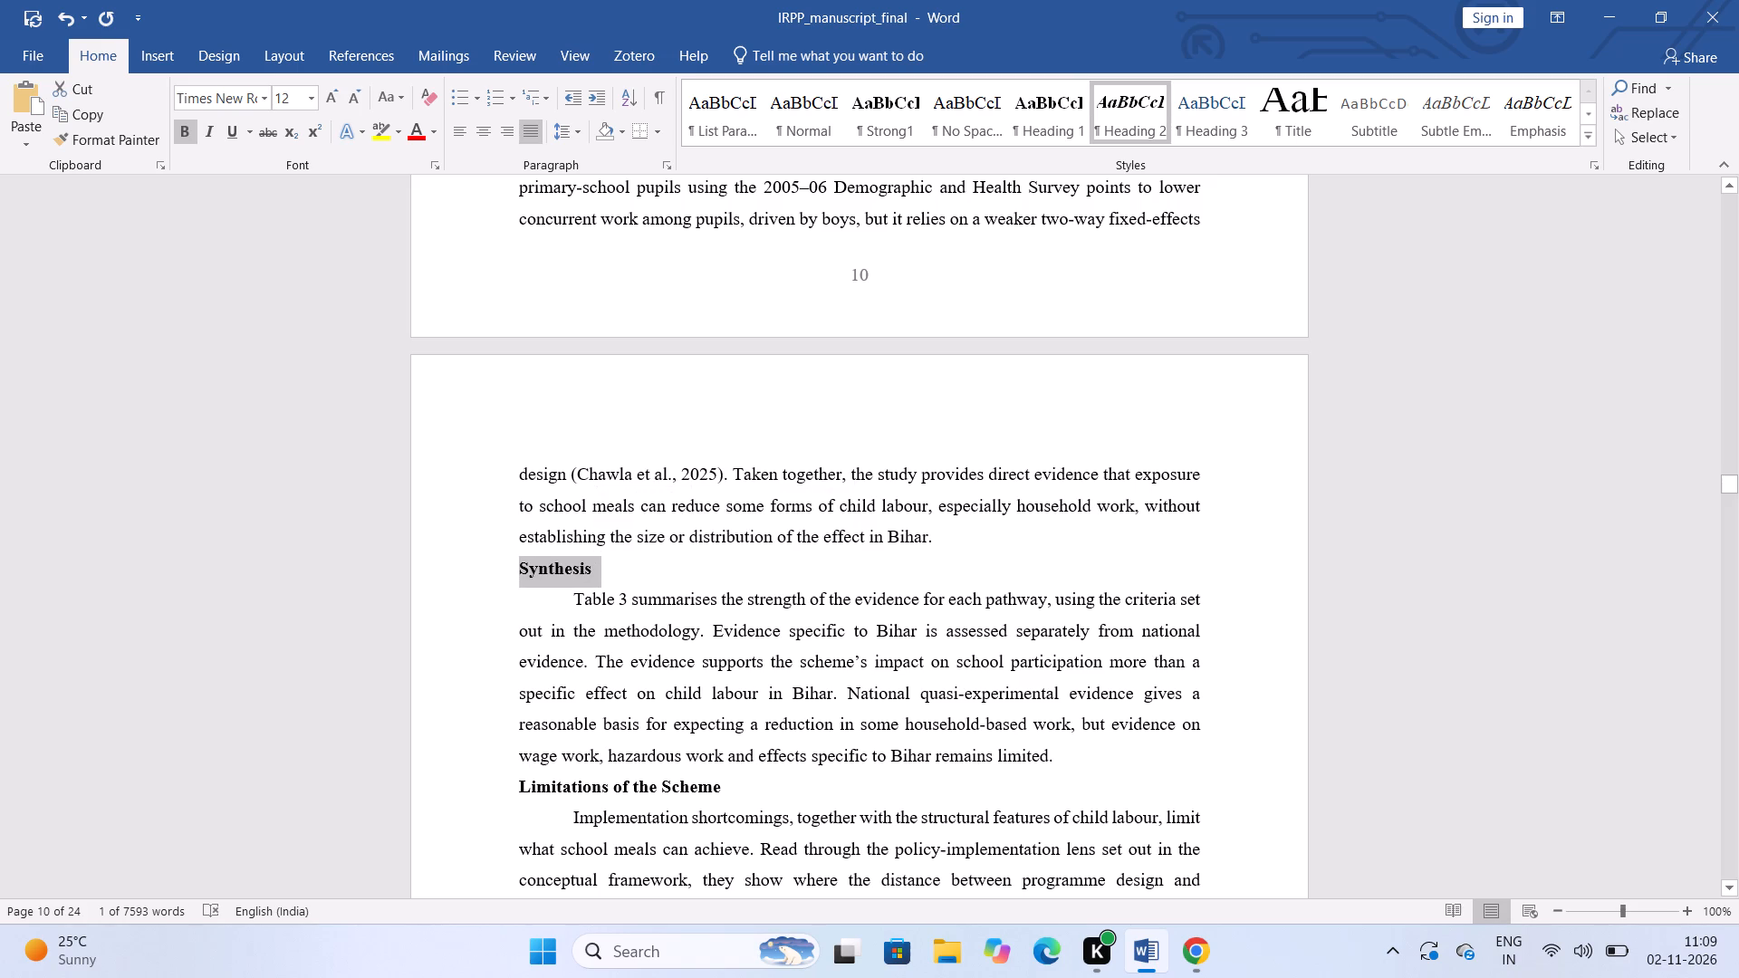
# Remove the italics from the "Infrastructure and delivery" subheading under Limitations of the Scheme, keeping it bold.
pyautogui.click(538, 772)
pyautogui.scroll(-1, 538, 772)
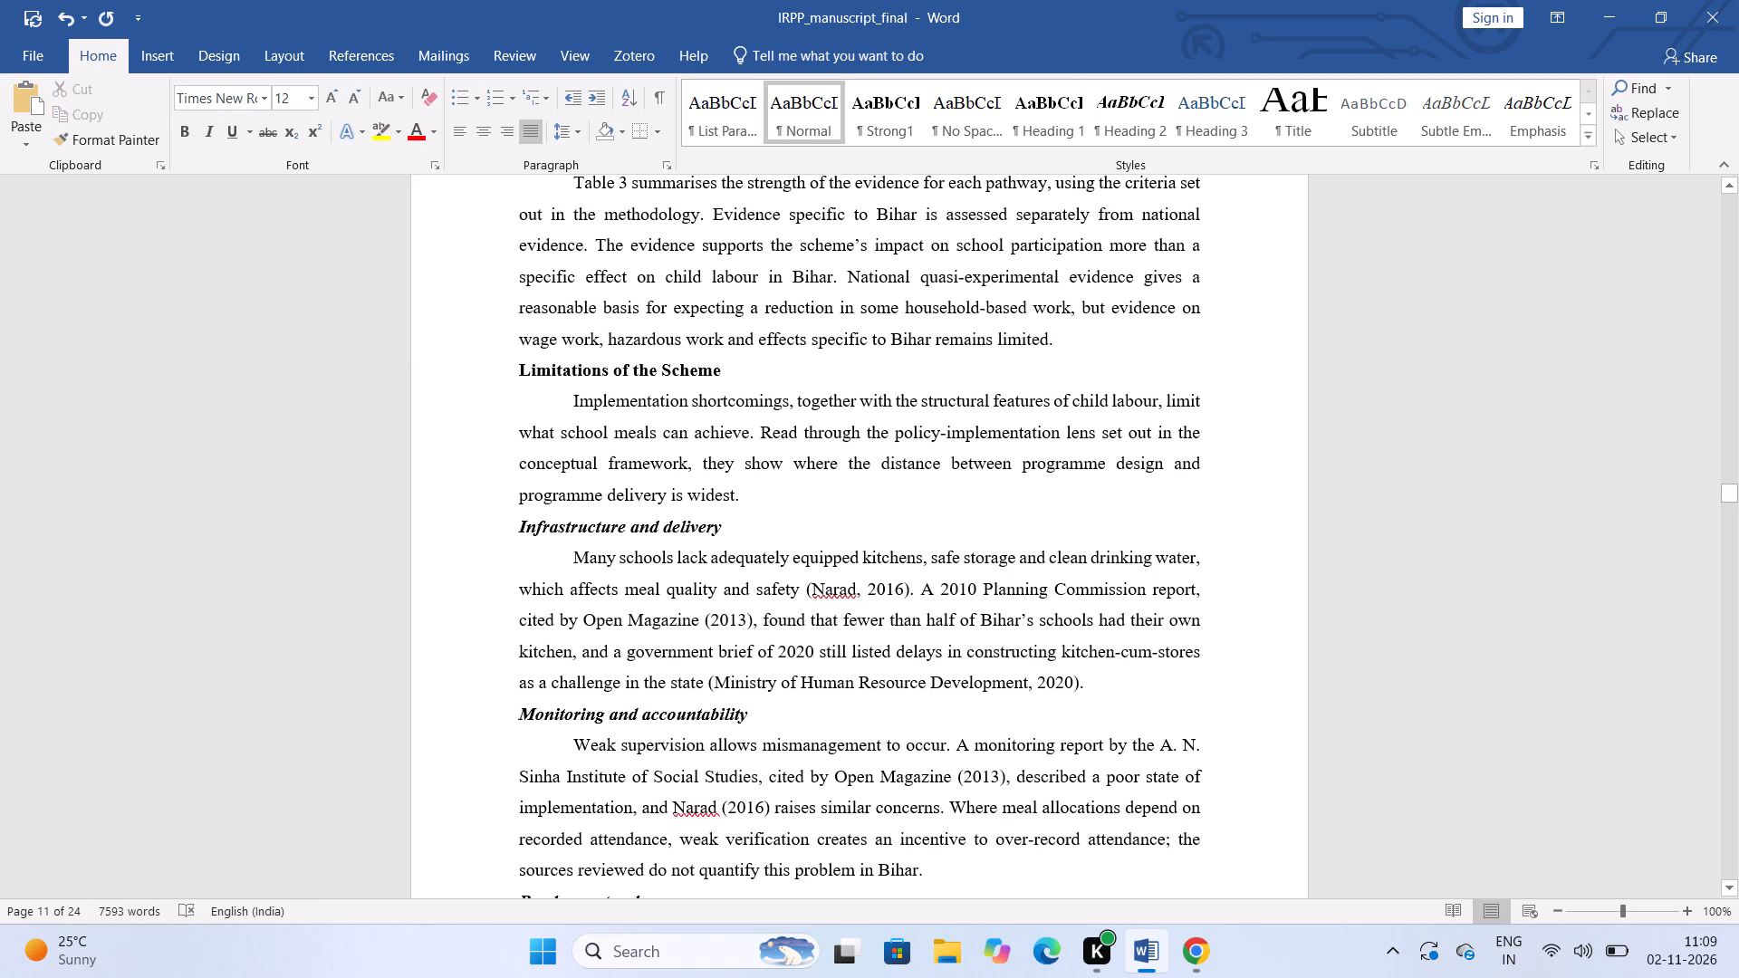
pyautogui.click(519, 529)
pyautogui.moveTo(519, 529); pyautogui.dragTo(711, 528)
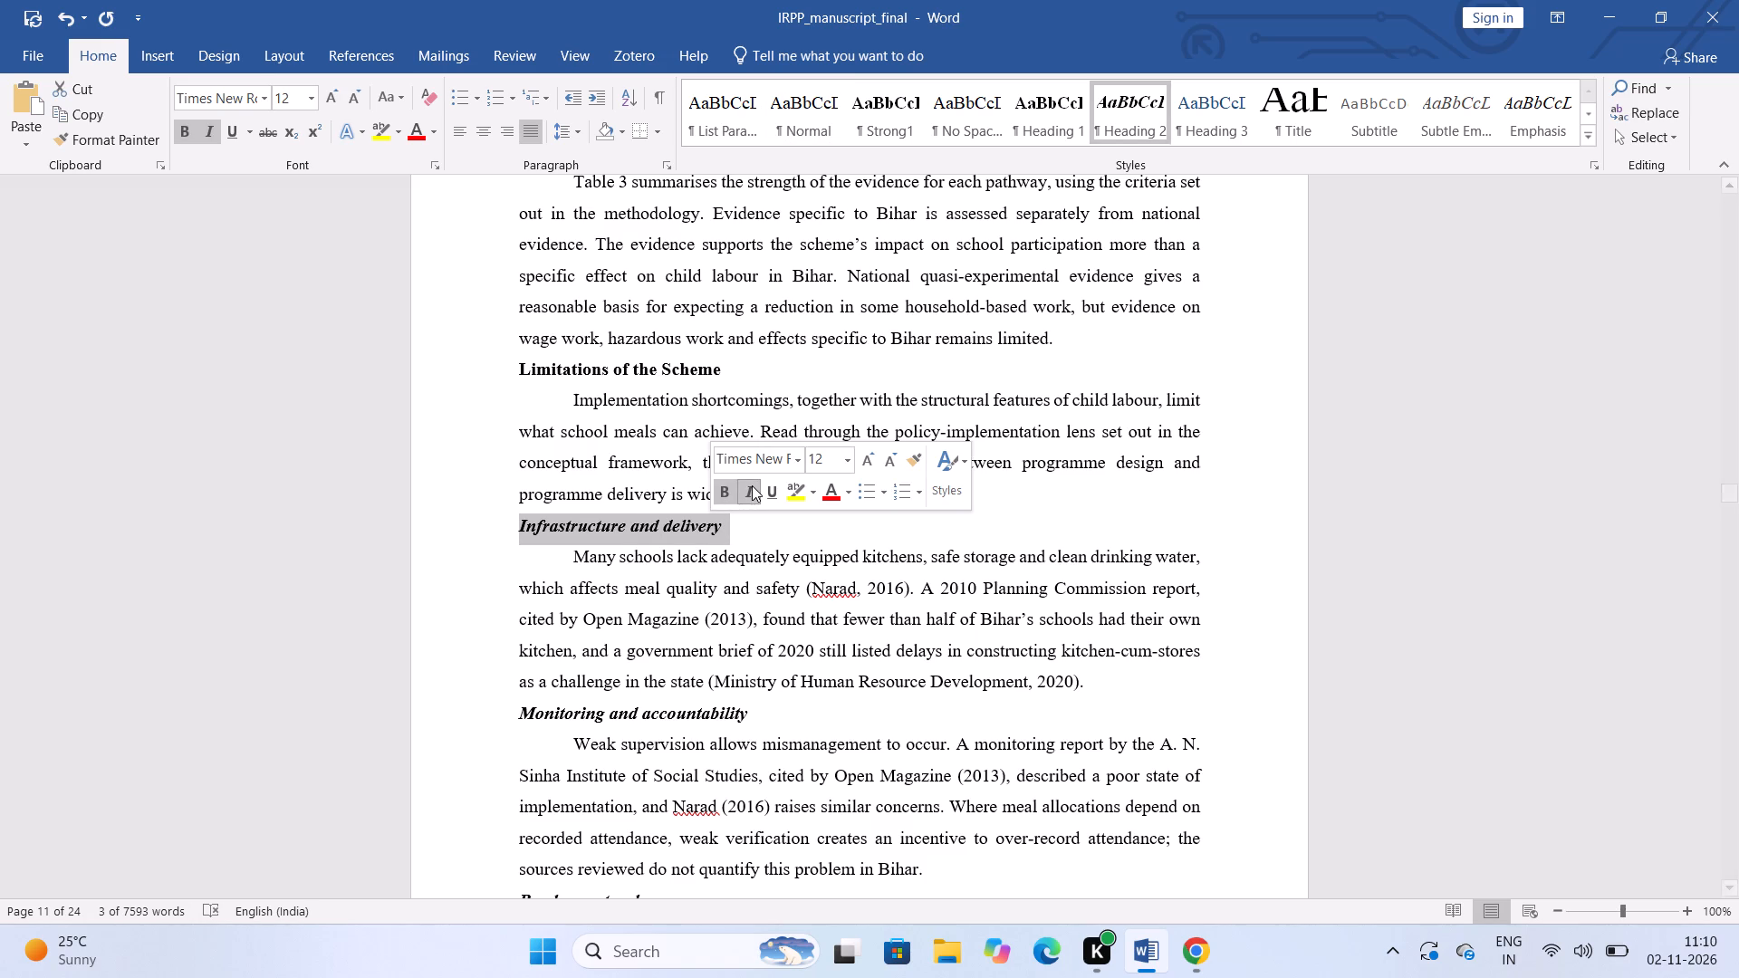
pyautogui.click(752, 485)
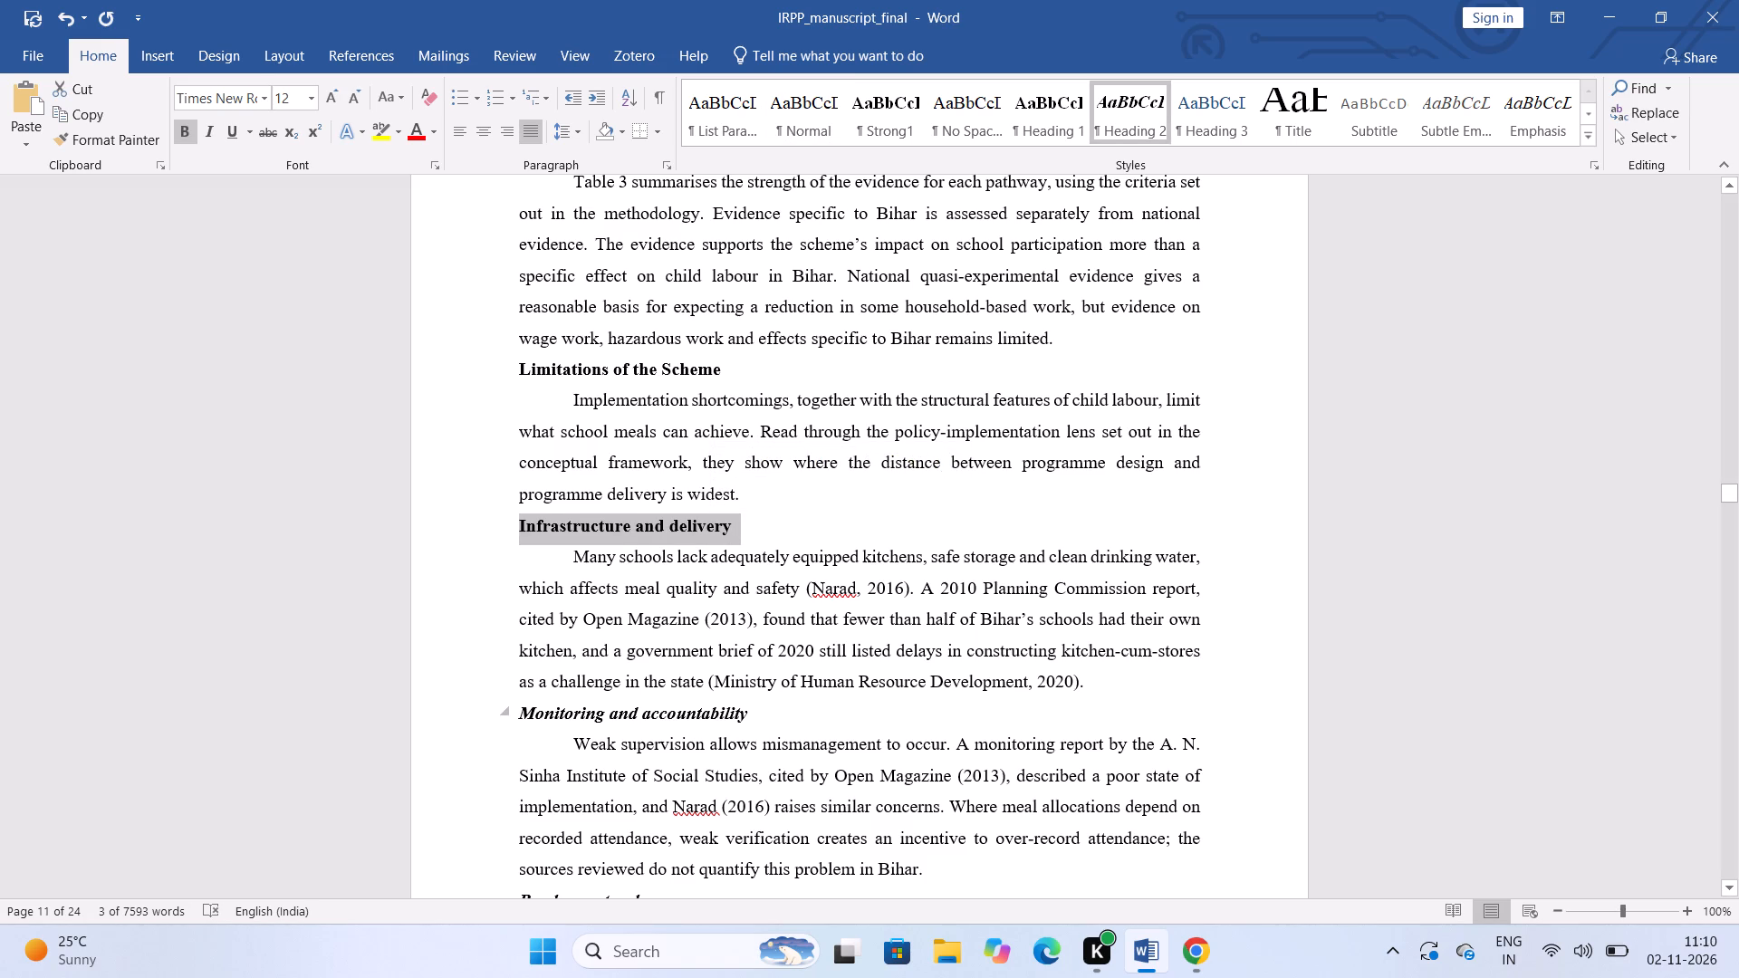
# Remove the italics from the "Monitoring and accountability" subheading under Limitations of the Scheme, keeping it bold.
pyautogui.click(519, 719)
pyautogui.moveTo(519, 719); pyautogui.dragTo(723, 716)
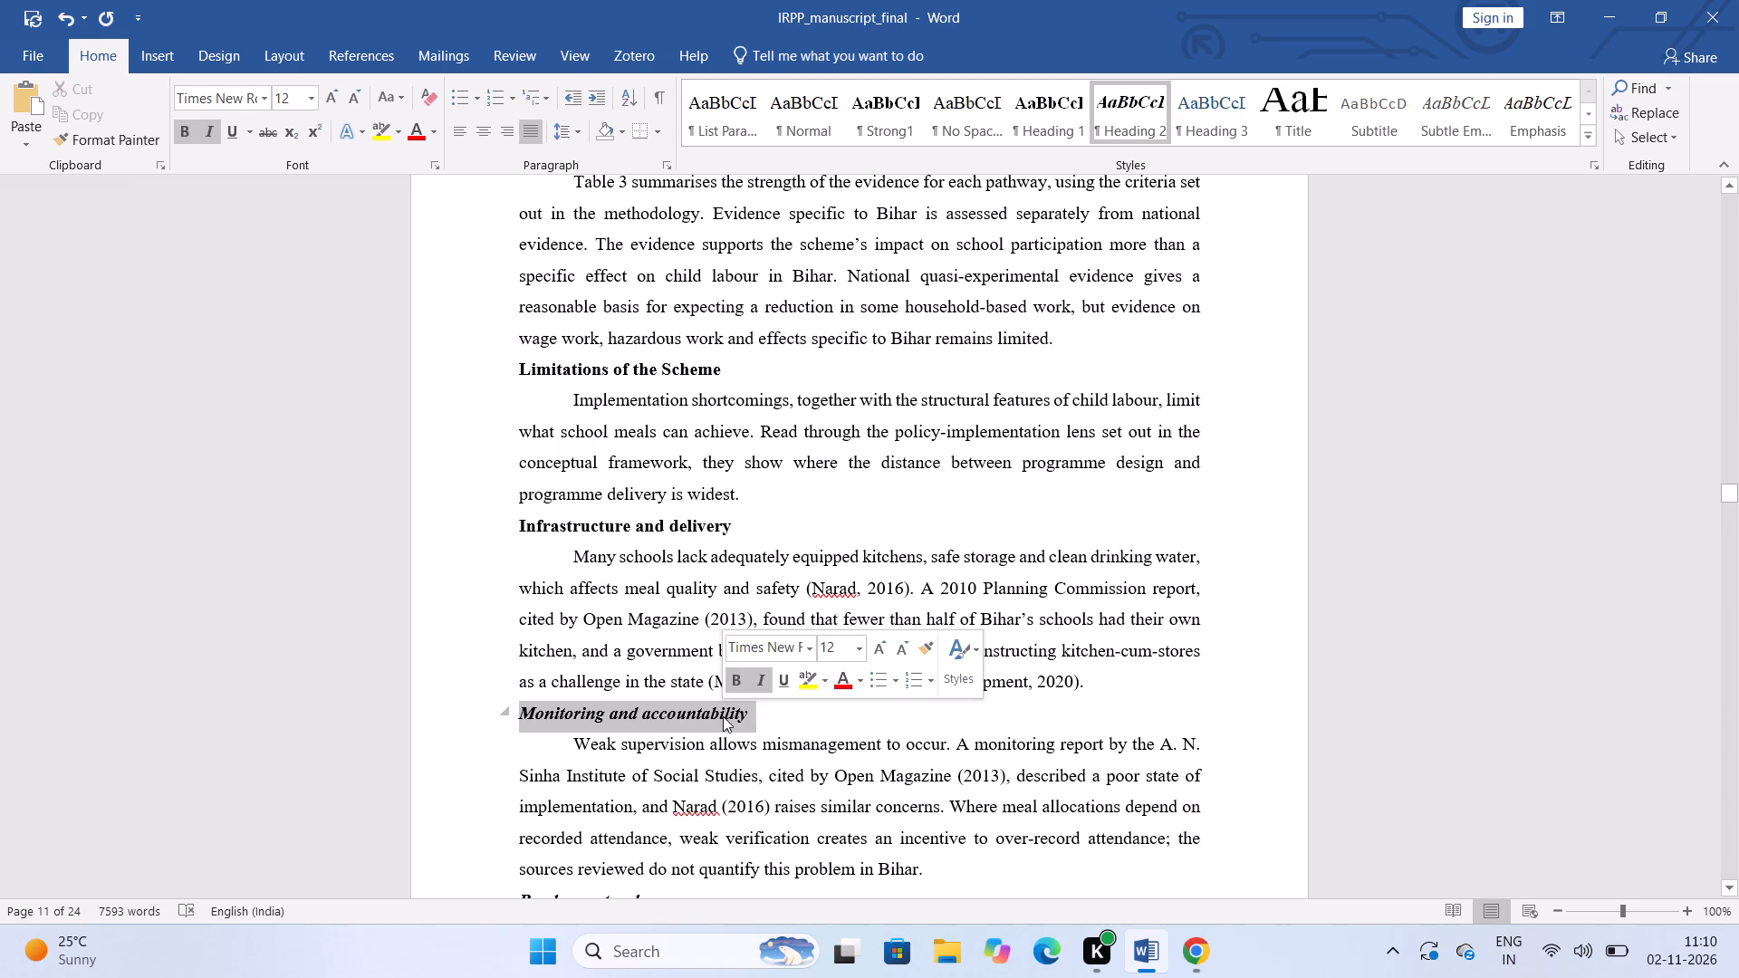
pyautogui.click(772, 679)
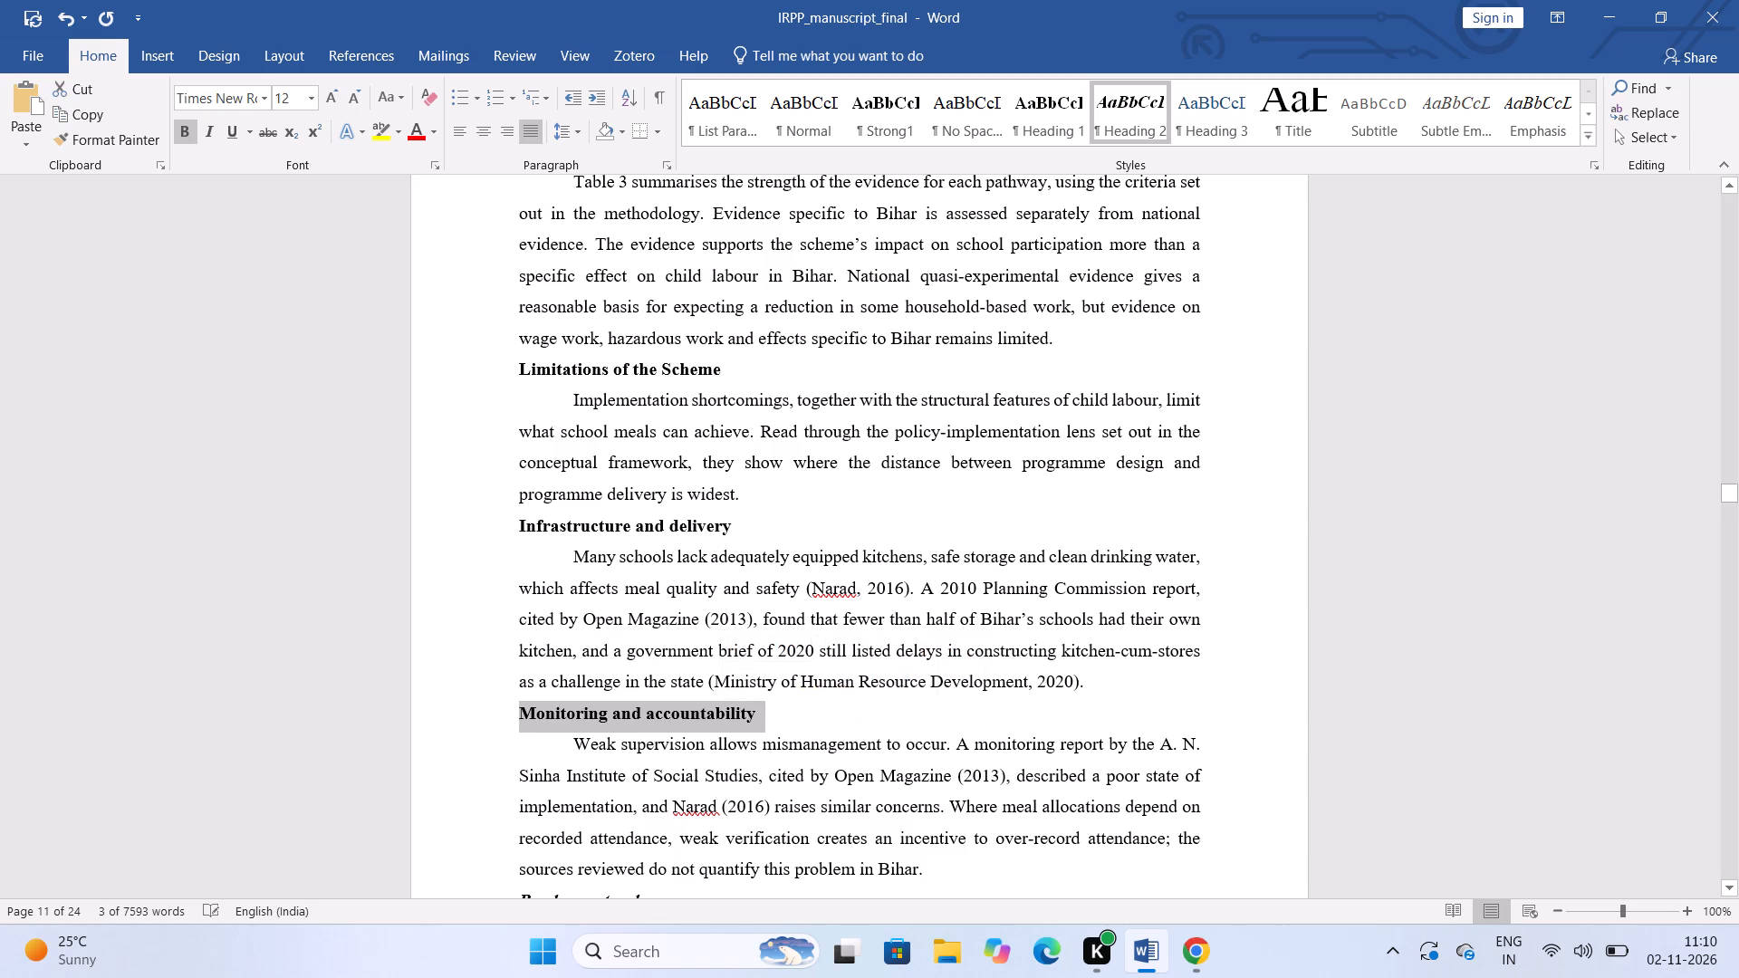
# Remove the italics from the "Burden on teachers" subheading under Limitations of the Scheme, keeping it bold.
pyautogui.scroll(-2, 667, 796)
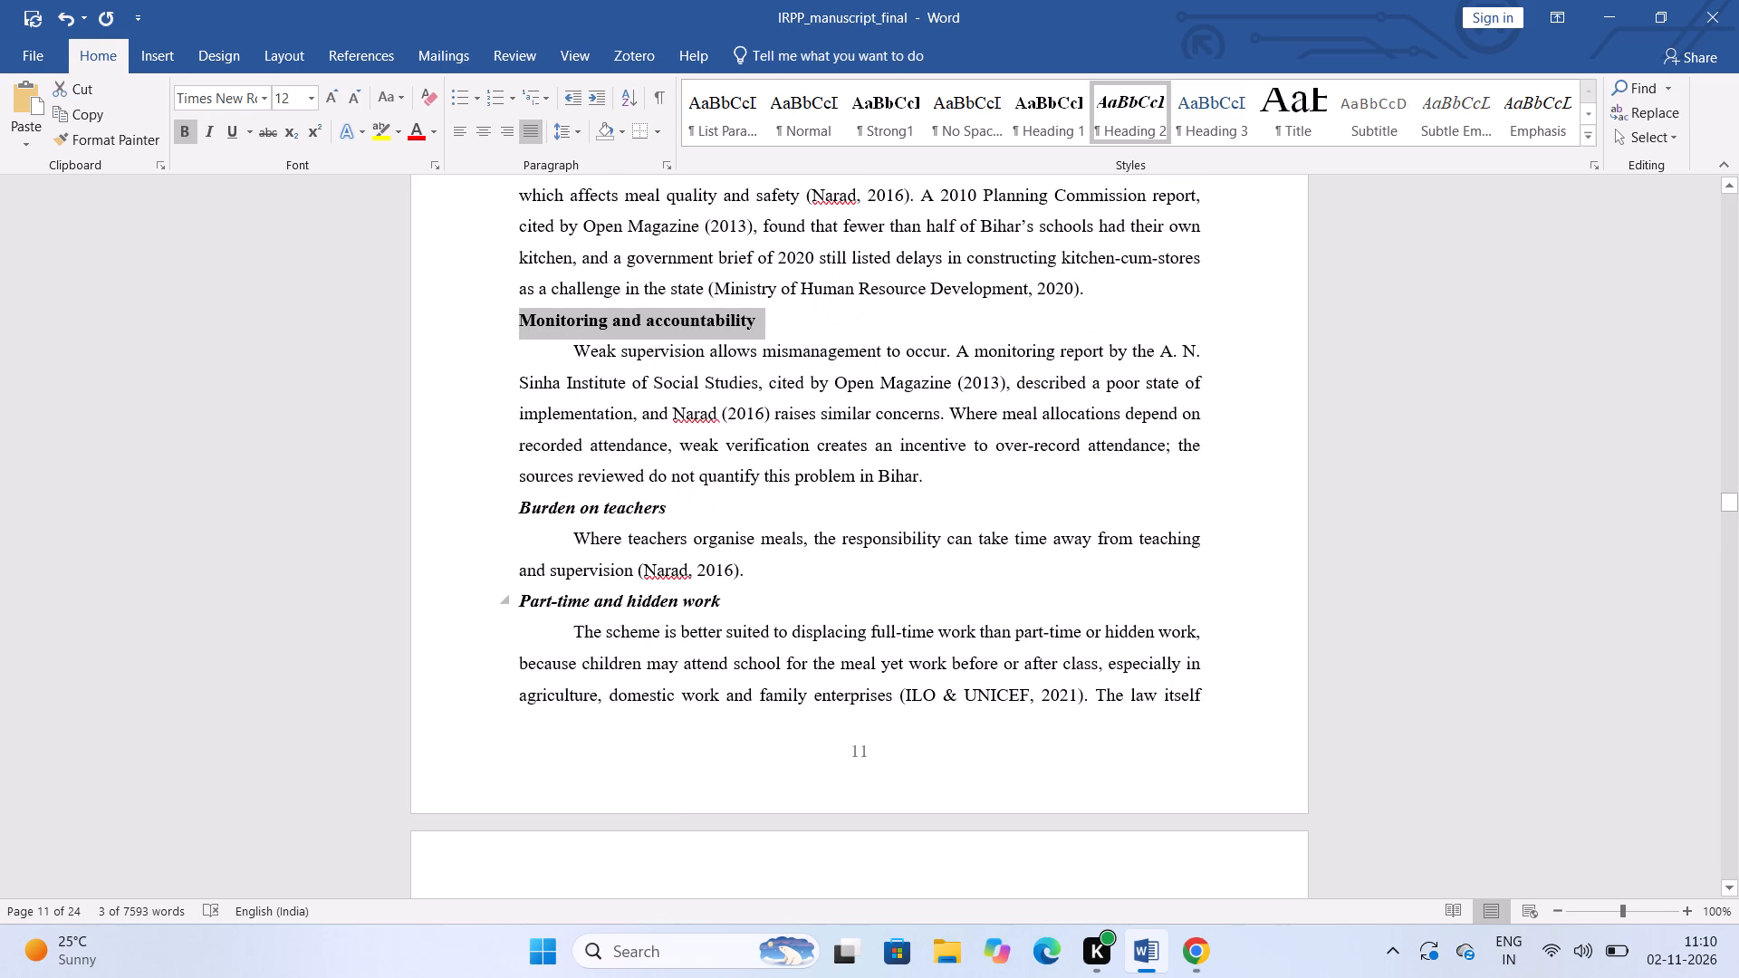
pyautogui.click(519, 505)
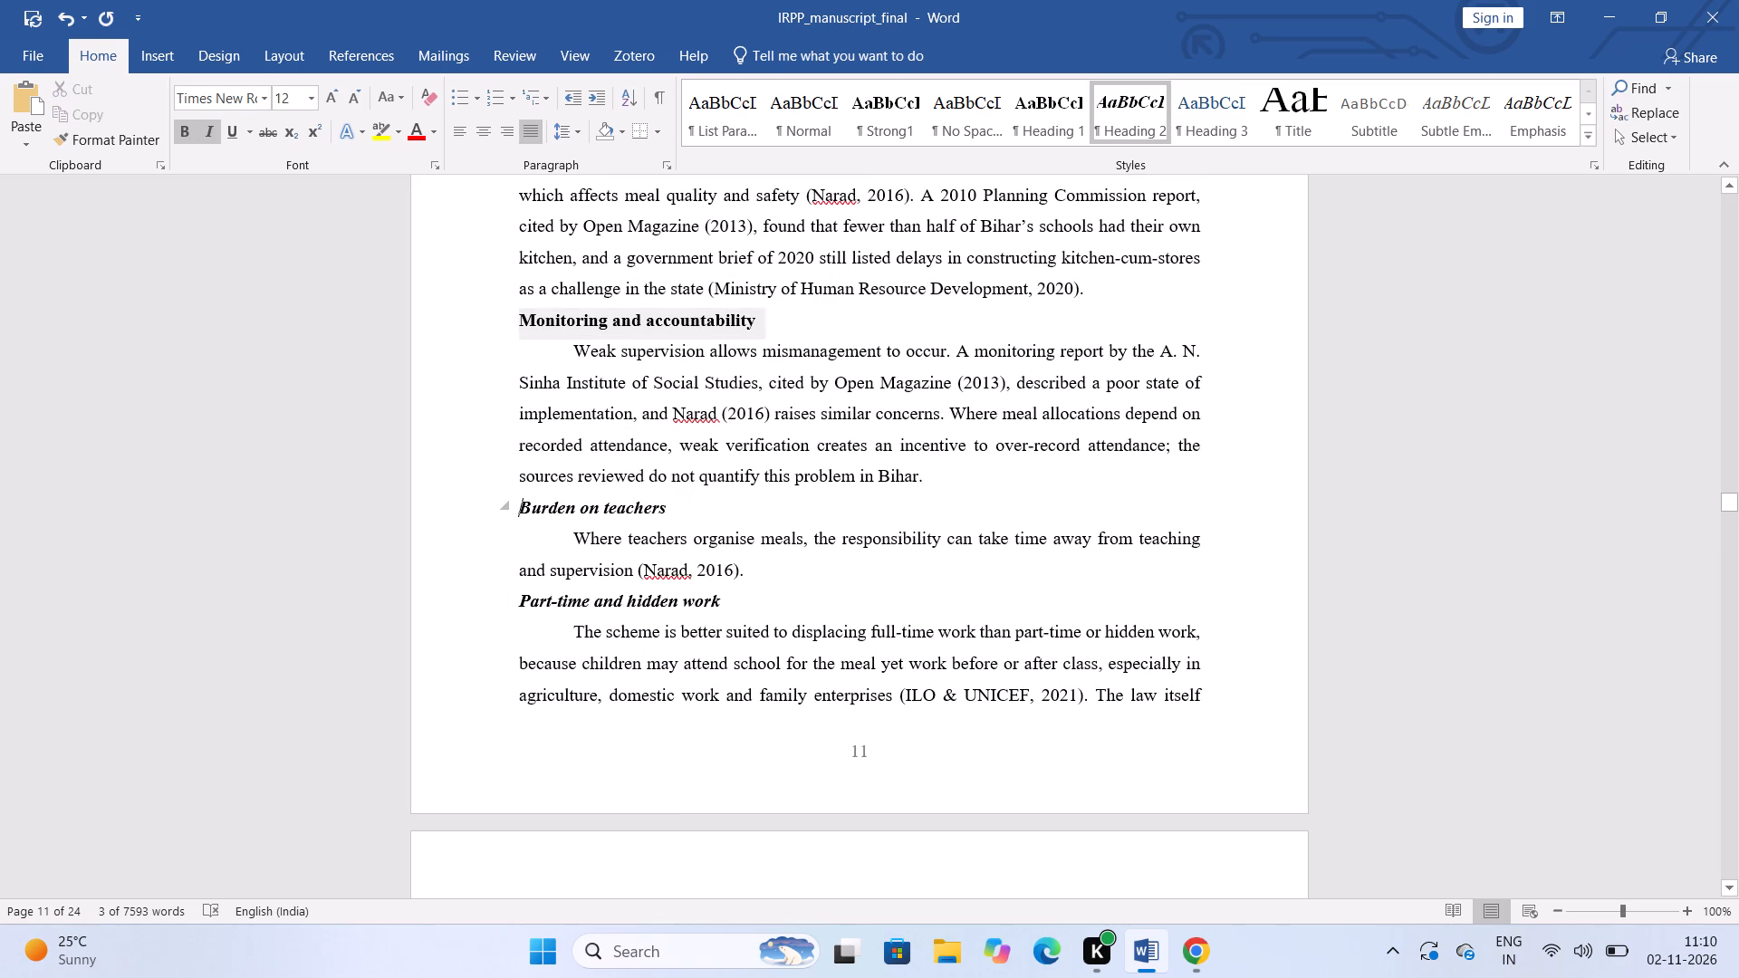
pyautogui.moveTo(519, 505); pyautogui.dragTo(665, 513)
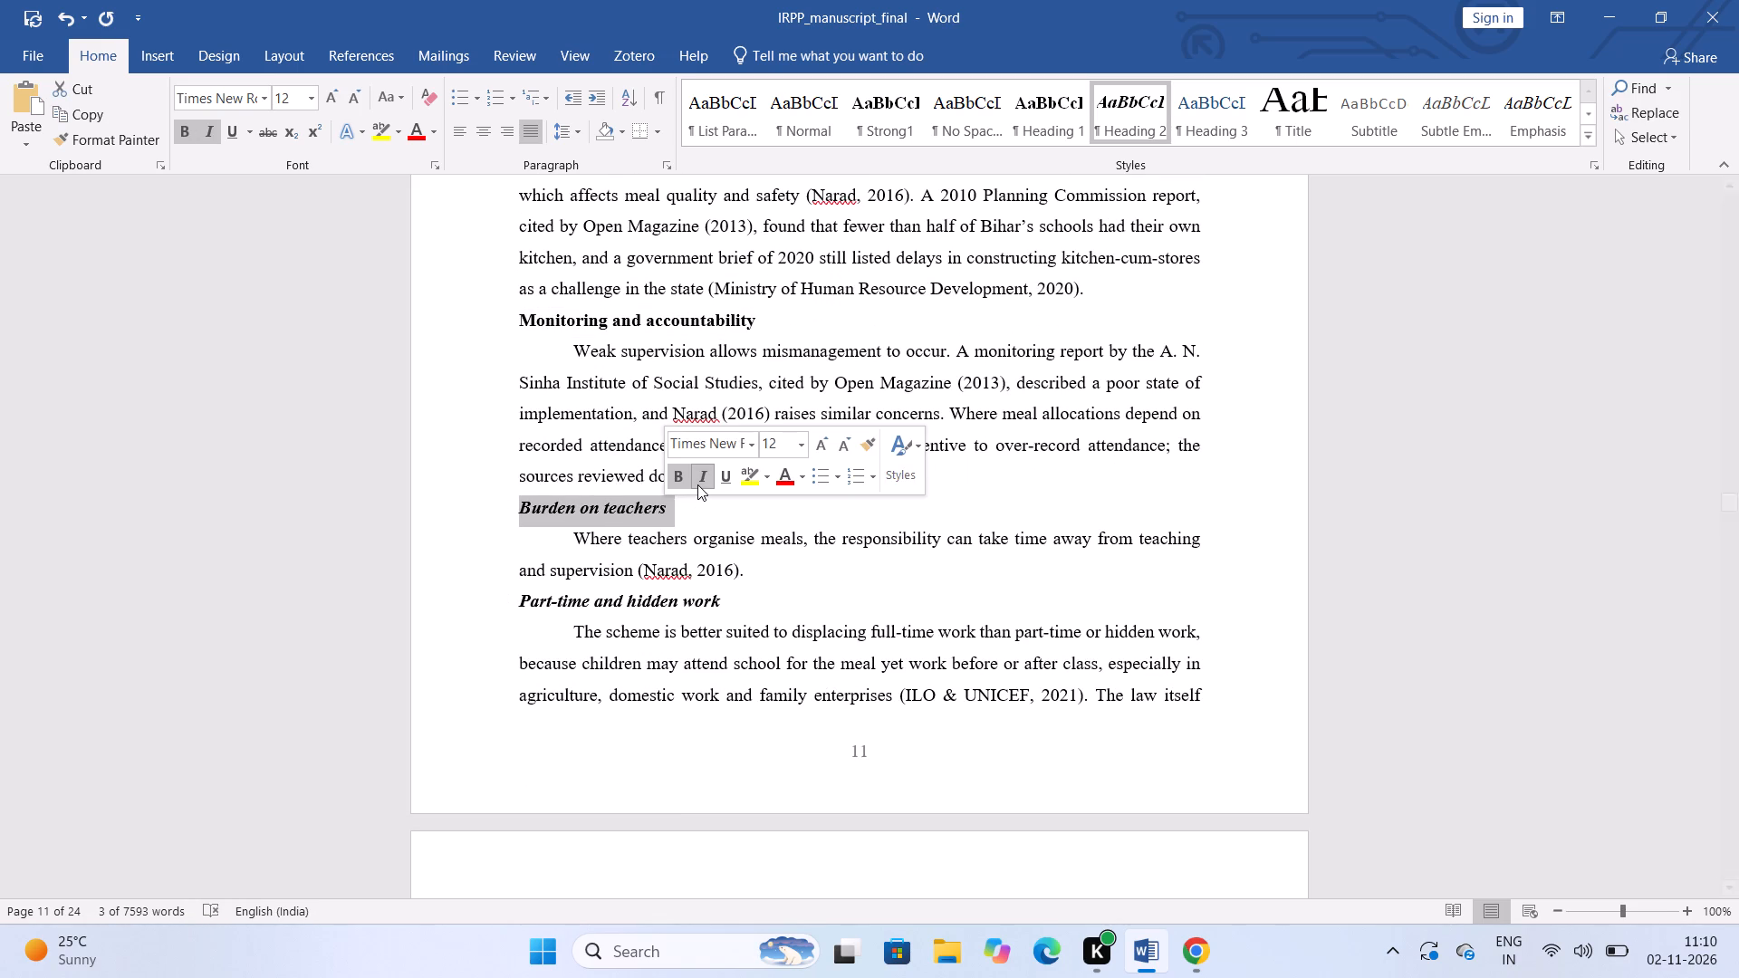
pyautogui.click(697, 484)
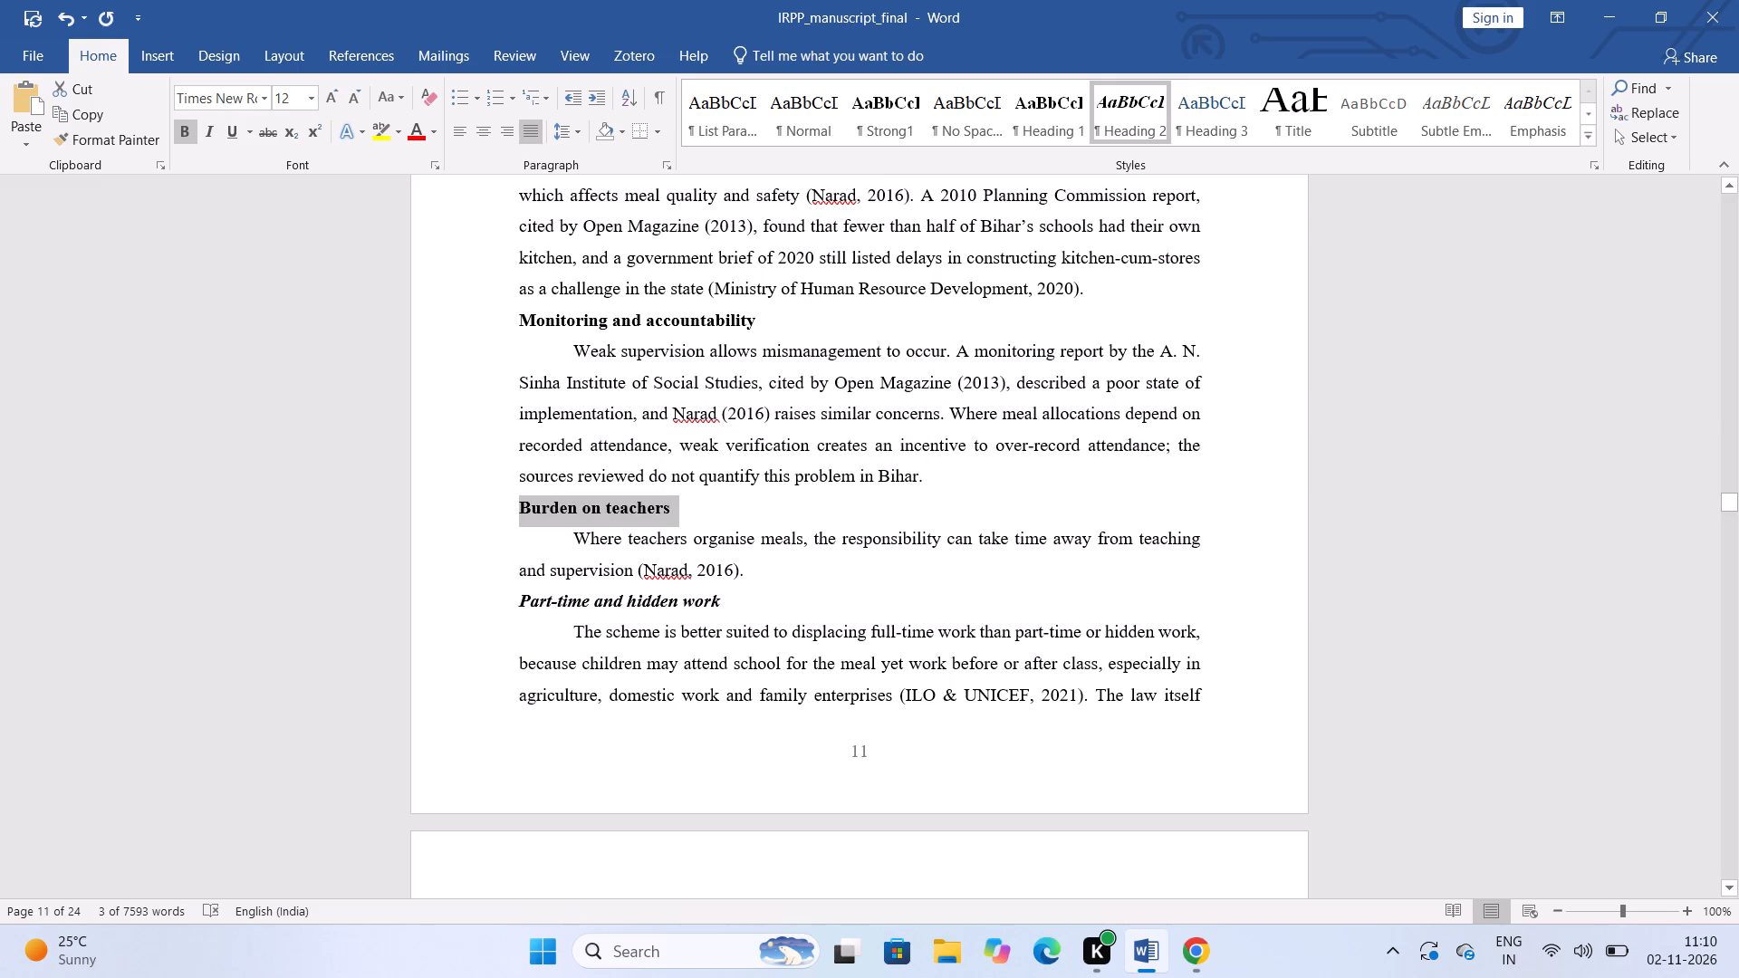
# Remove the italics from the "Part-time and hidden work" subheading under Limitations of the Scheme, keeping it bold.
pyautogui.click(520, 614)
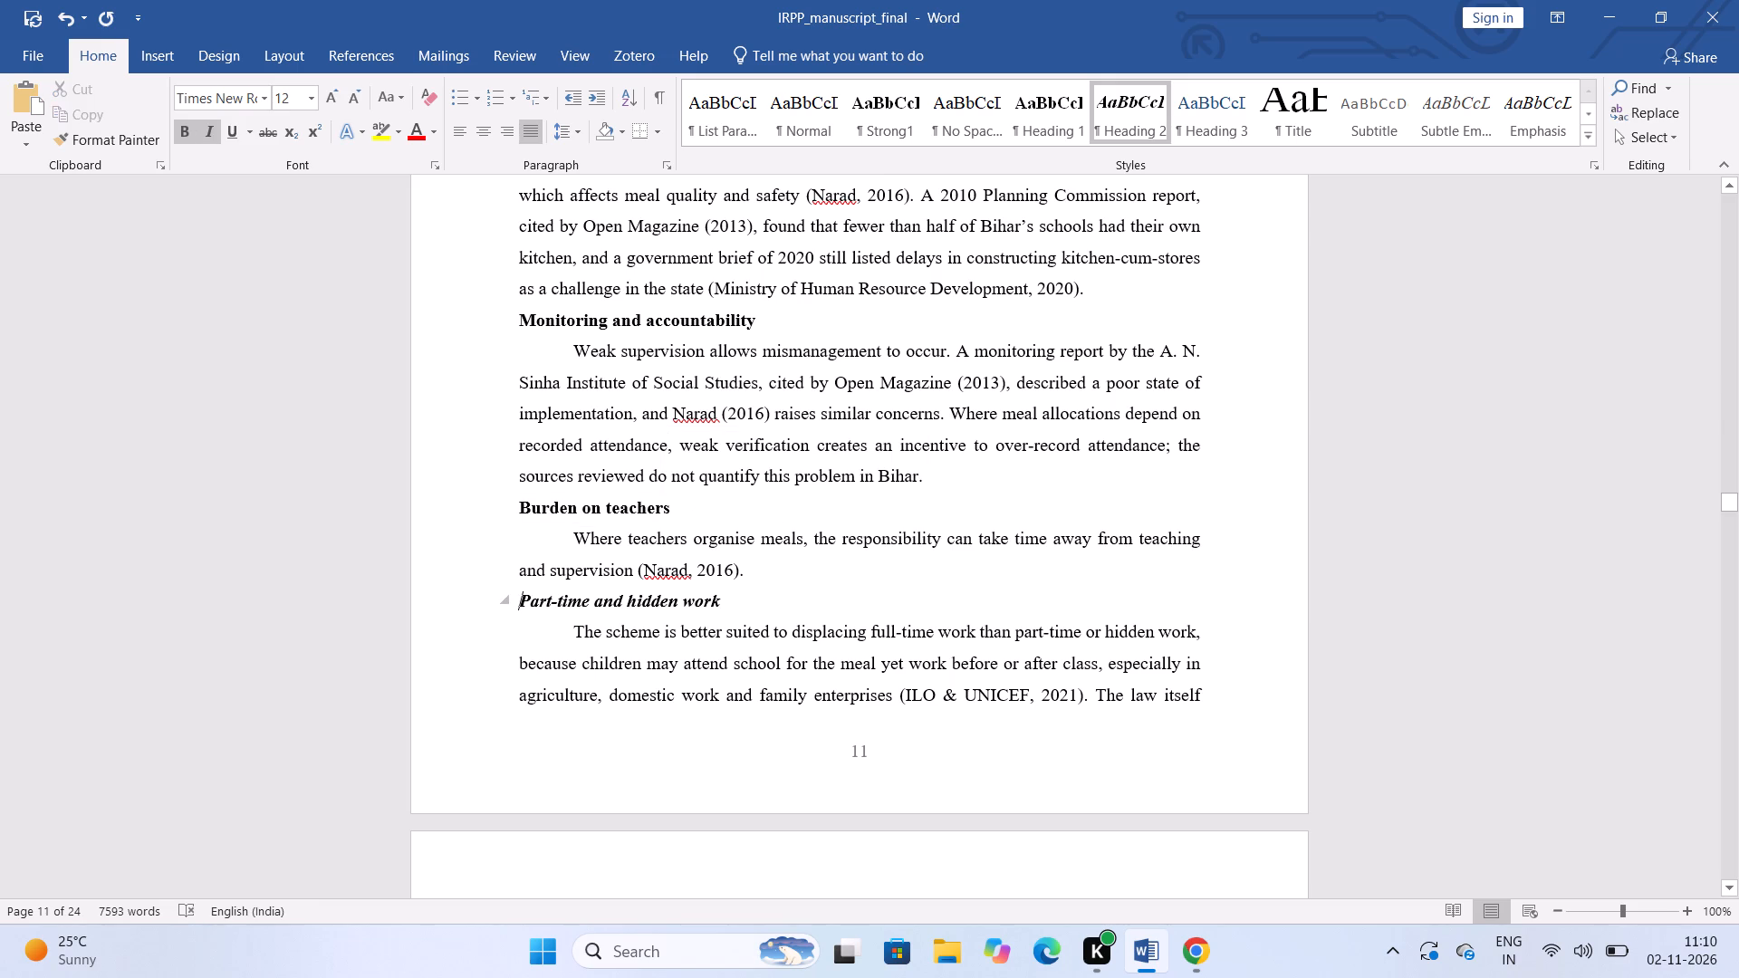
pyautogui.moveTo(520, 614); pyautogui.dragTo(716, 611)
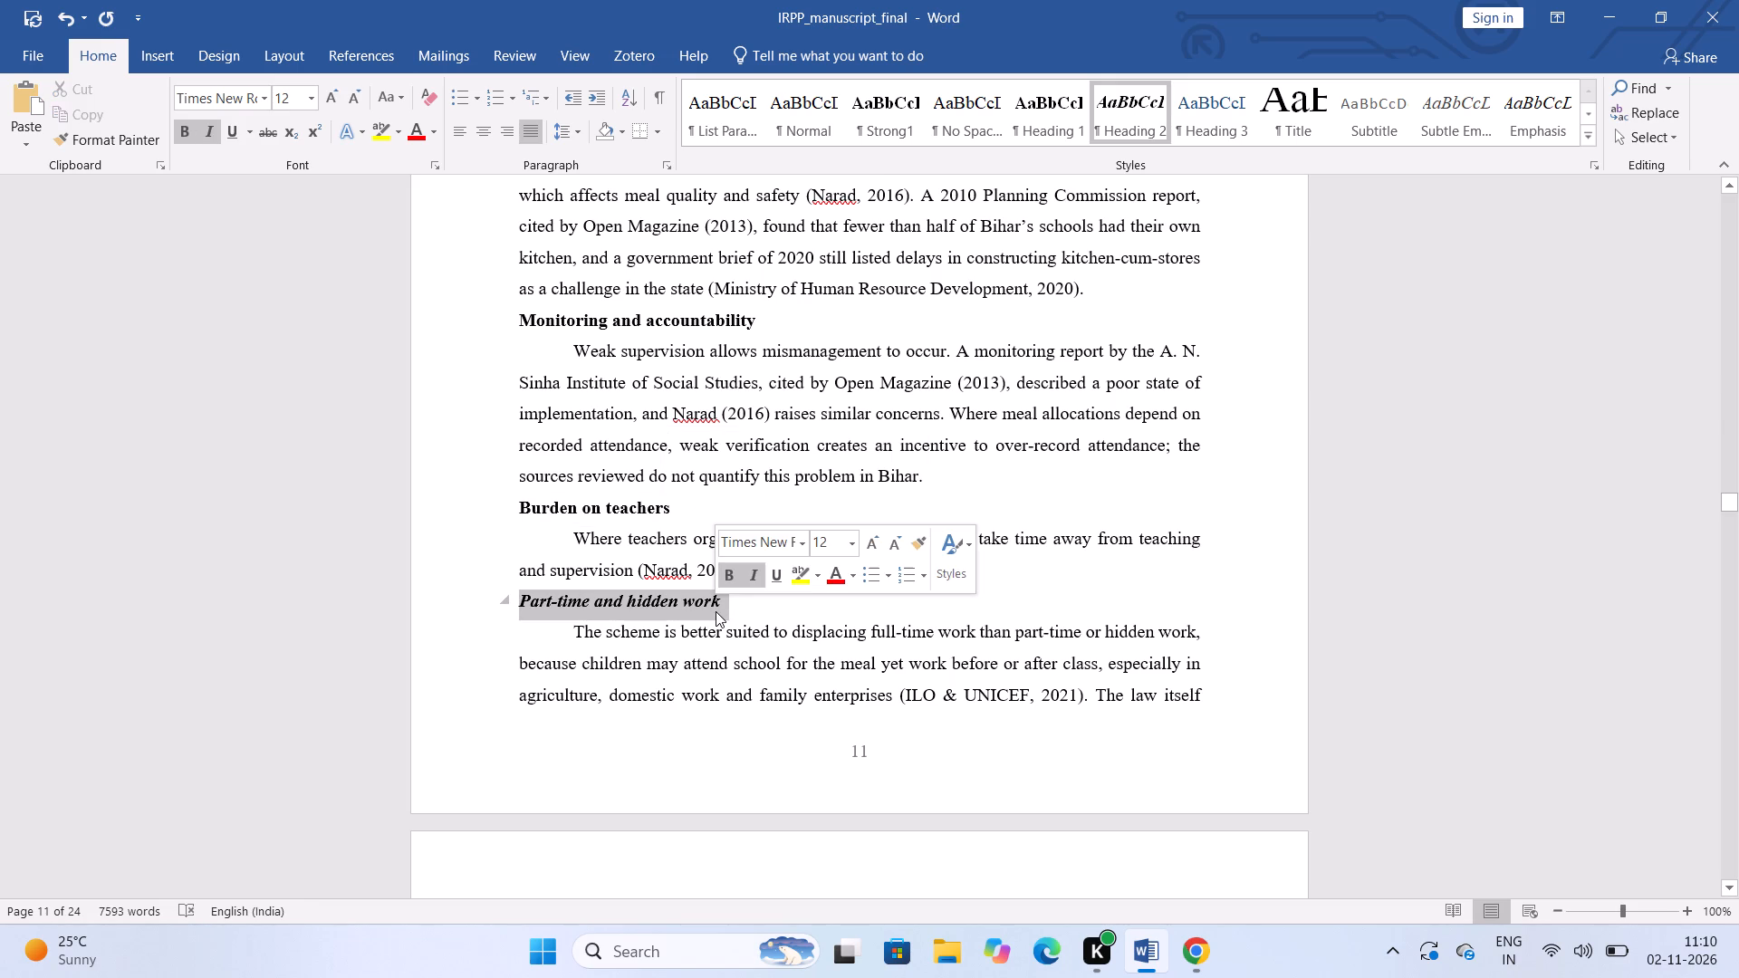
pyautogui.click(748, 565)
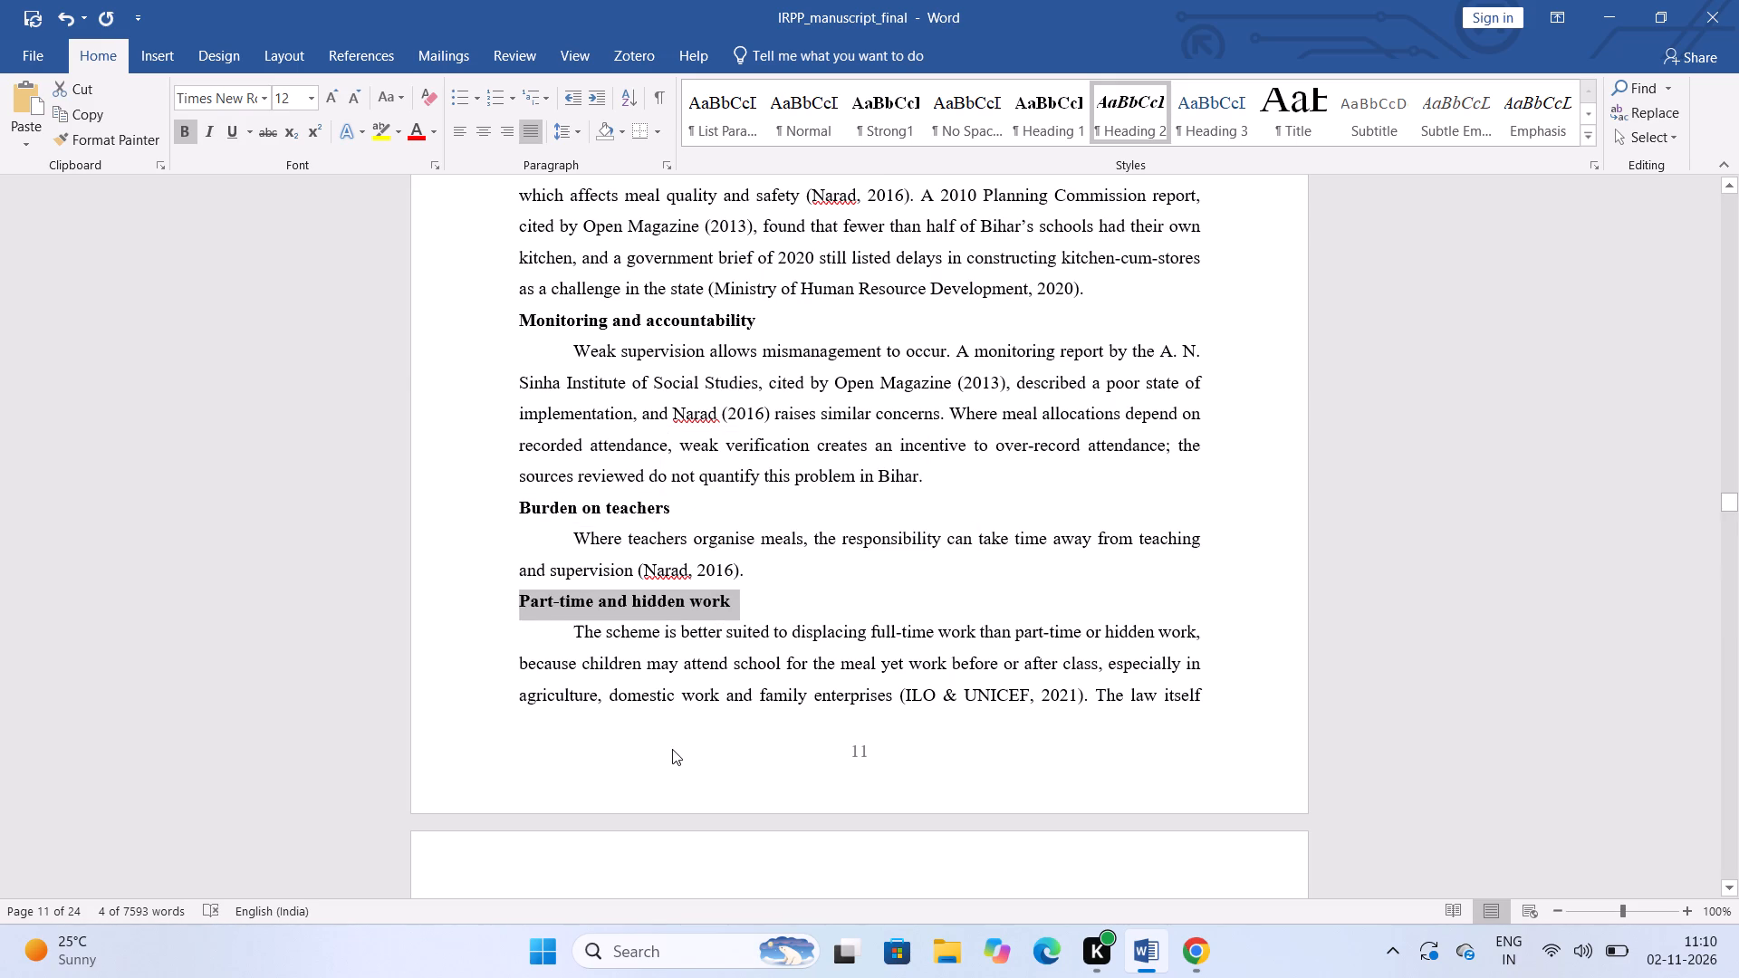
# Remove the italics from the "Caste and social discrimination" subheading under Limitations of the Scheme, keeping it bold.
pyautogui.scroll(-1, 672, 749)
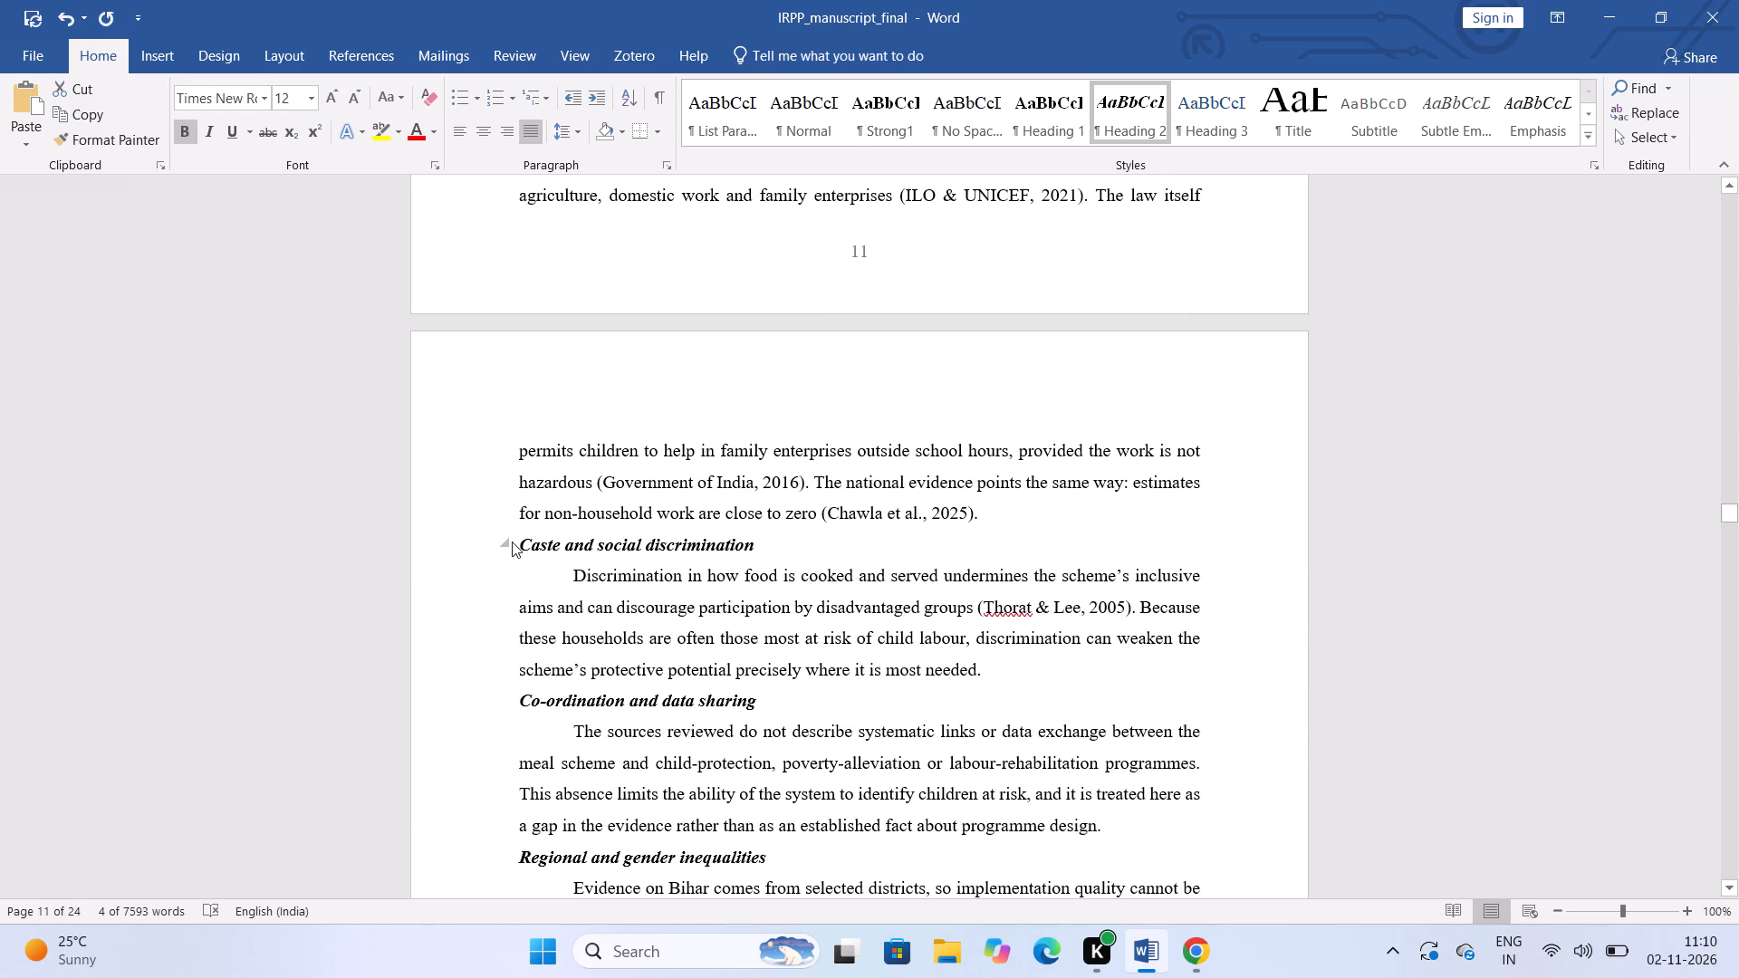
pyautogui.click(522, 545)
pyautogui.moveTo(522, 545); pyautogui.dragTo(729, 548)
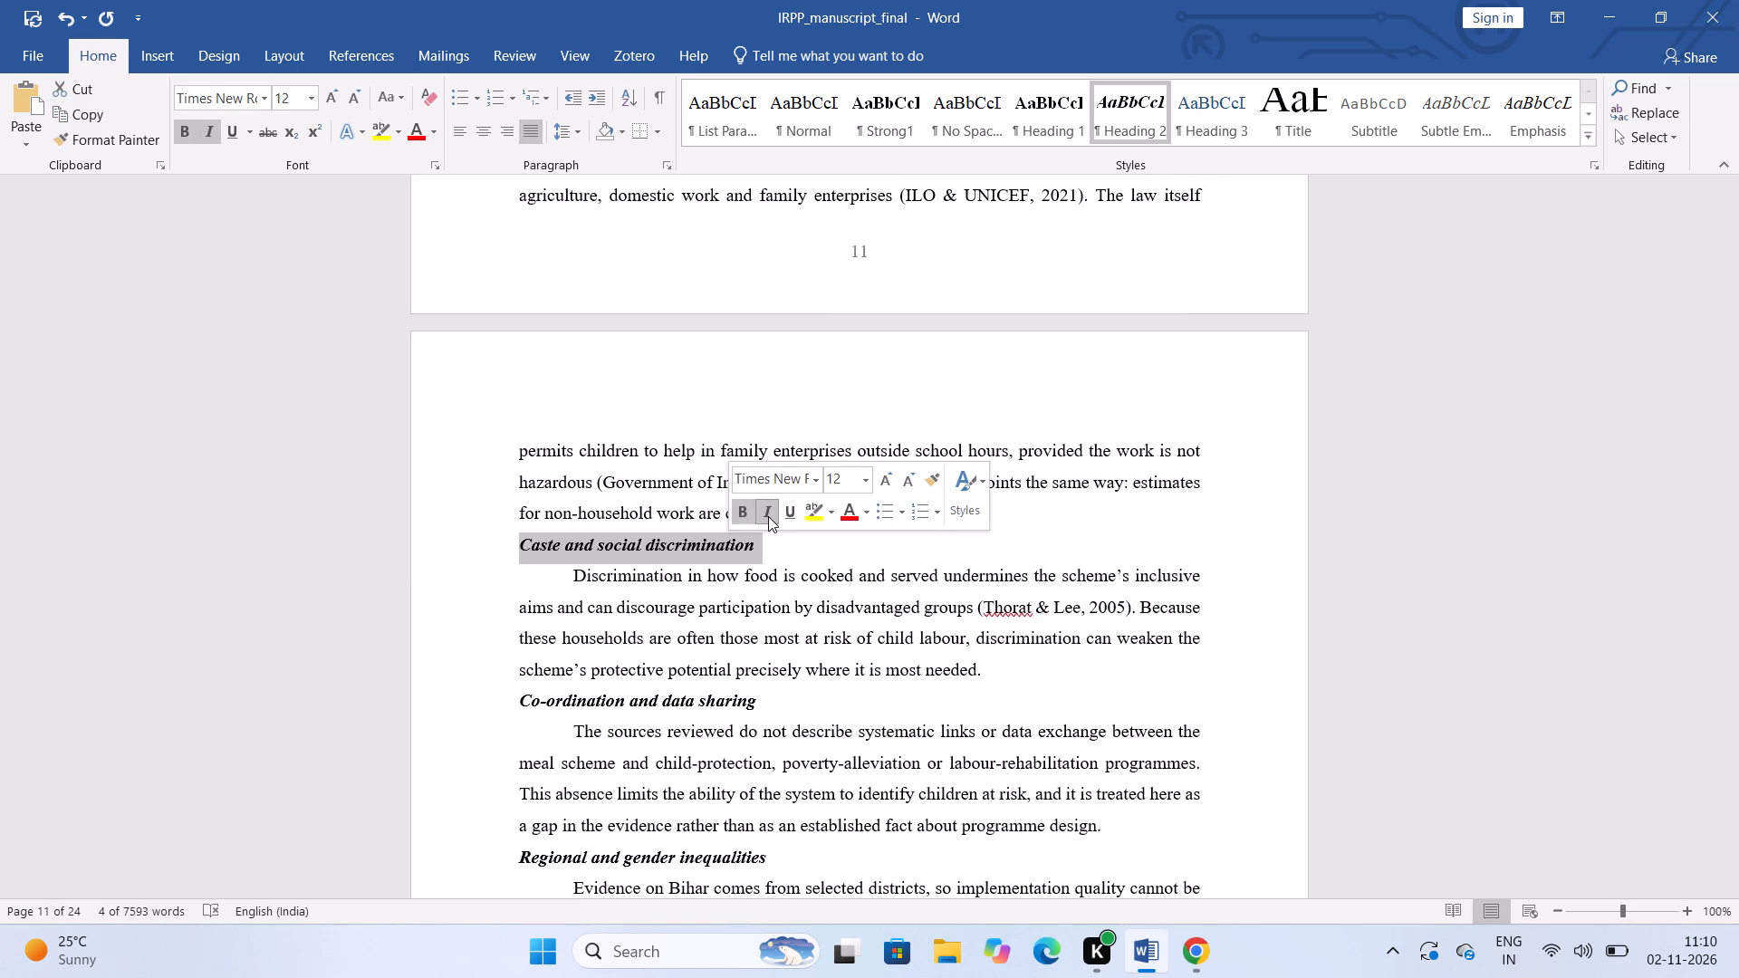
pyautogui.click(768, 516)
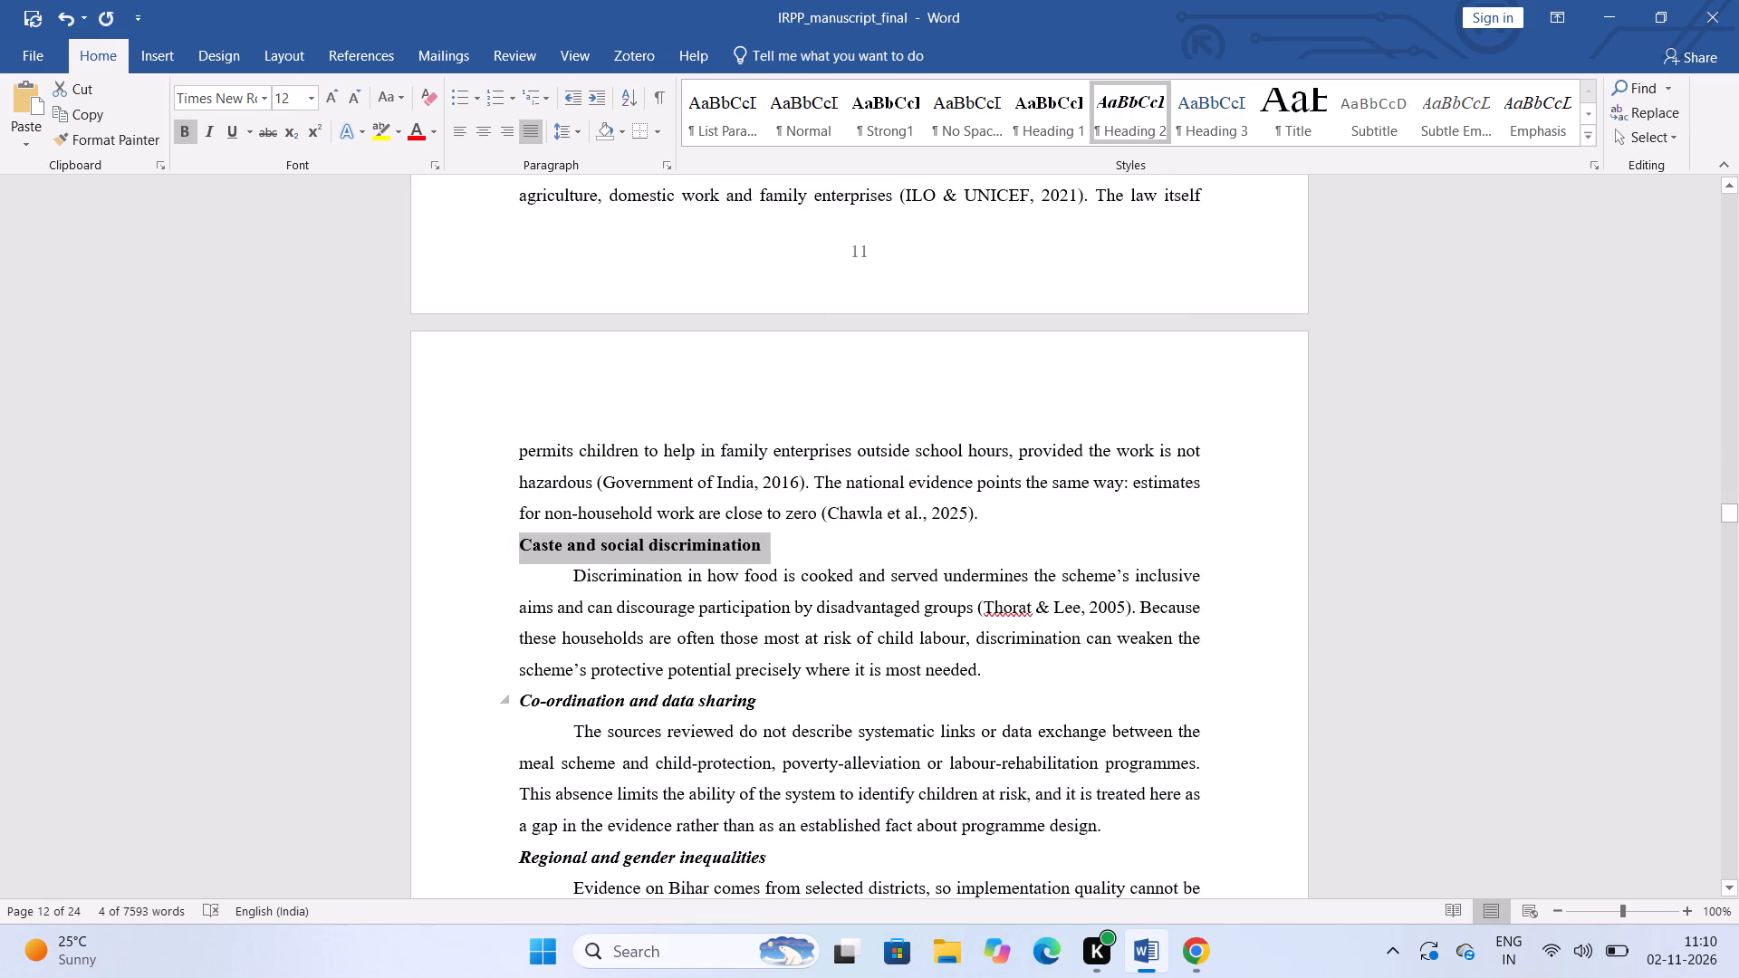
# Remove the italics from the "Co-ordination and data sharing" subheading under Limitations of the Scheme, keeping it bold.
pyautogui.click(525, 704)
pyautogui.moveTo(525, 704); pyautogui.dragTo(763, 699)
pyautogui.click(805, 671)
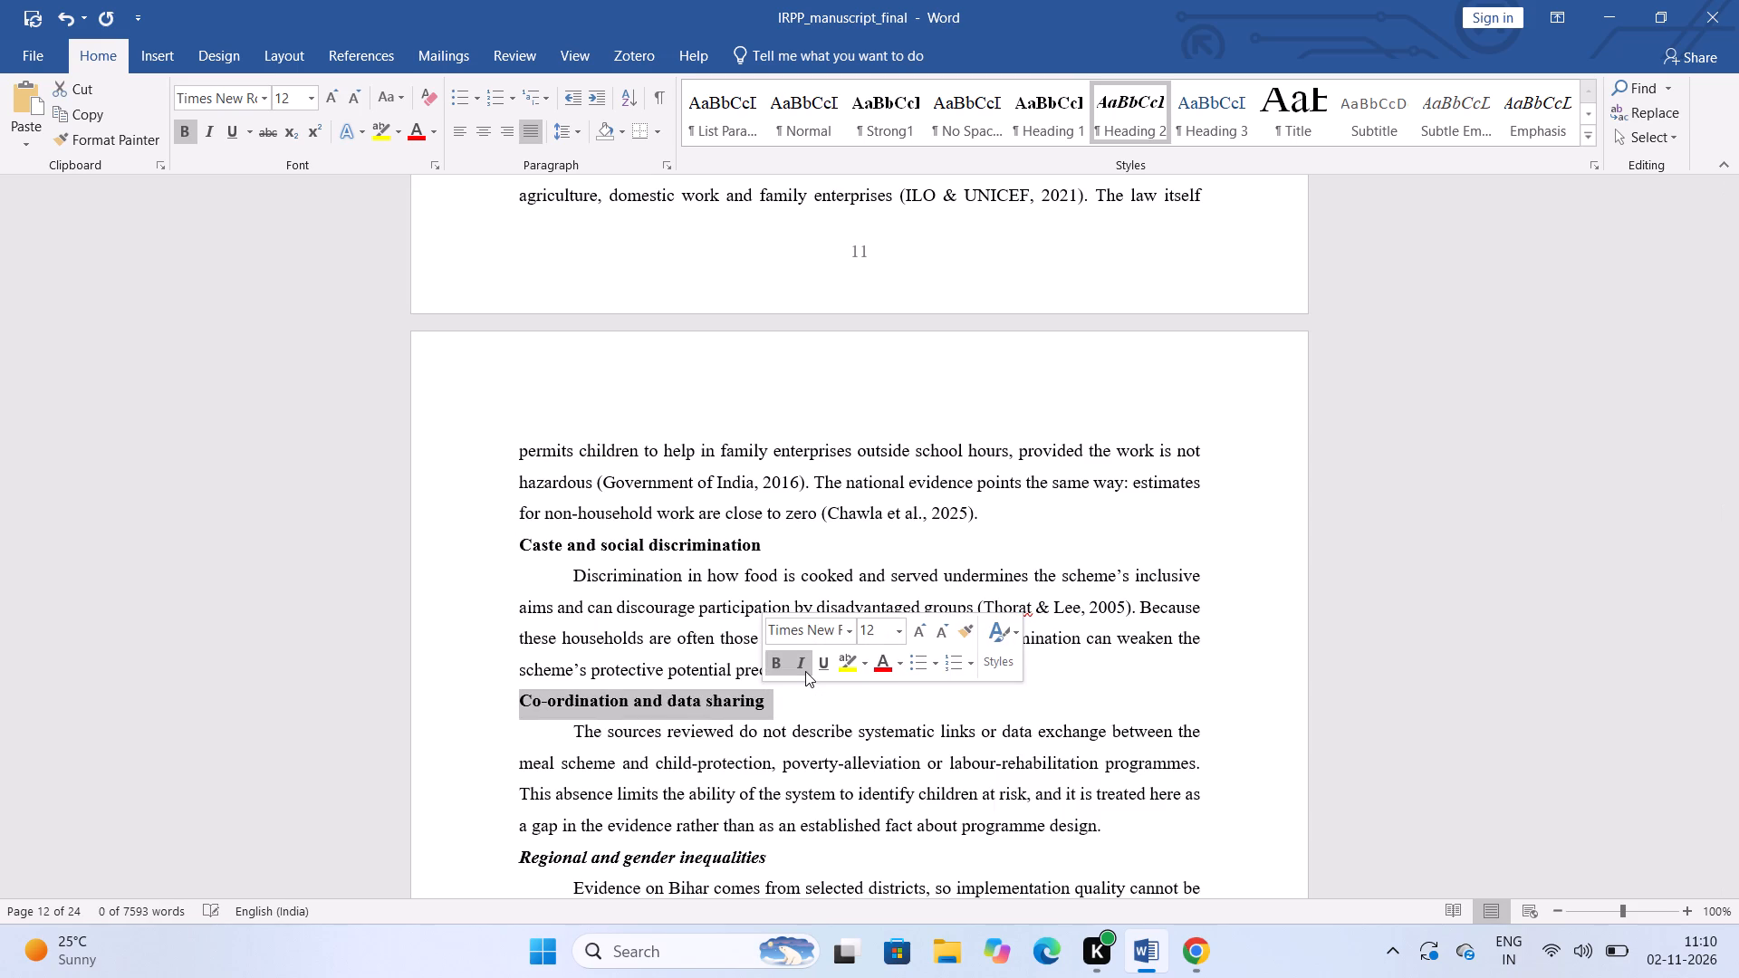
# Remove the italics from the "Regional and gender inequalities" subheading under Limitations of the Scheme, keeping it bold.
pyautogui.click(524, 863)
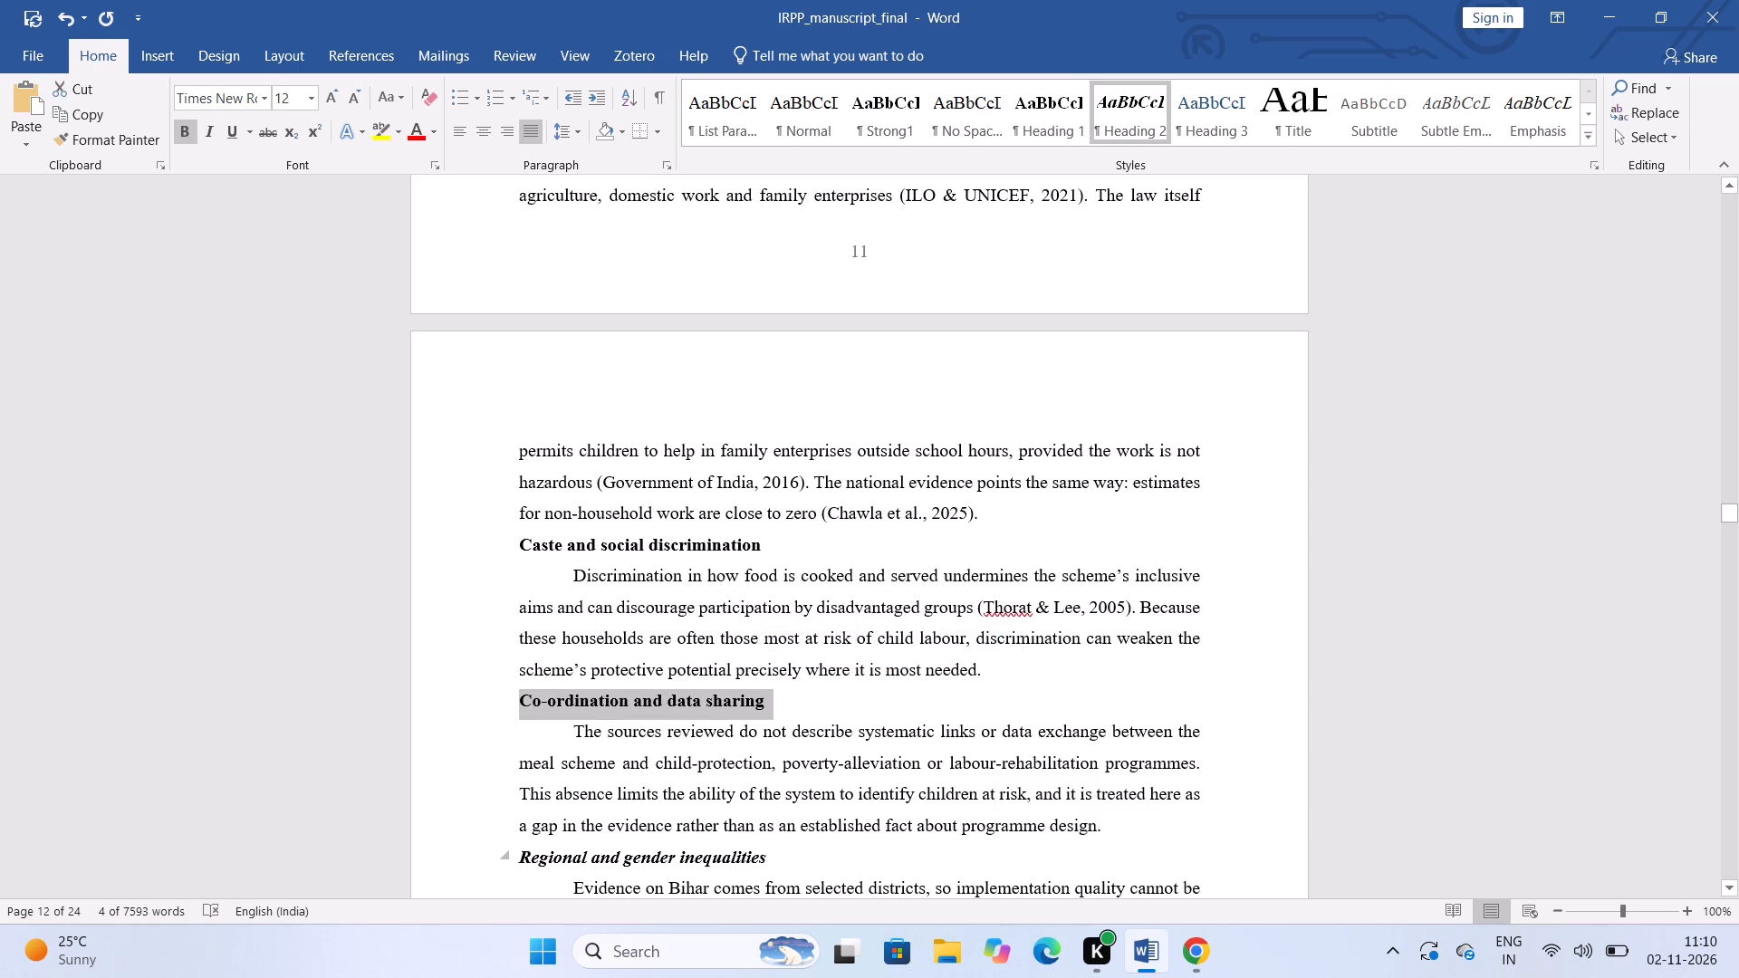
pyautogui.moveTo(524, 863); pyautogui.dragTo(747, 873)
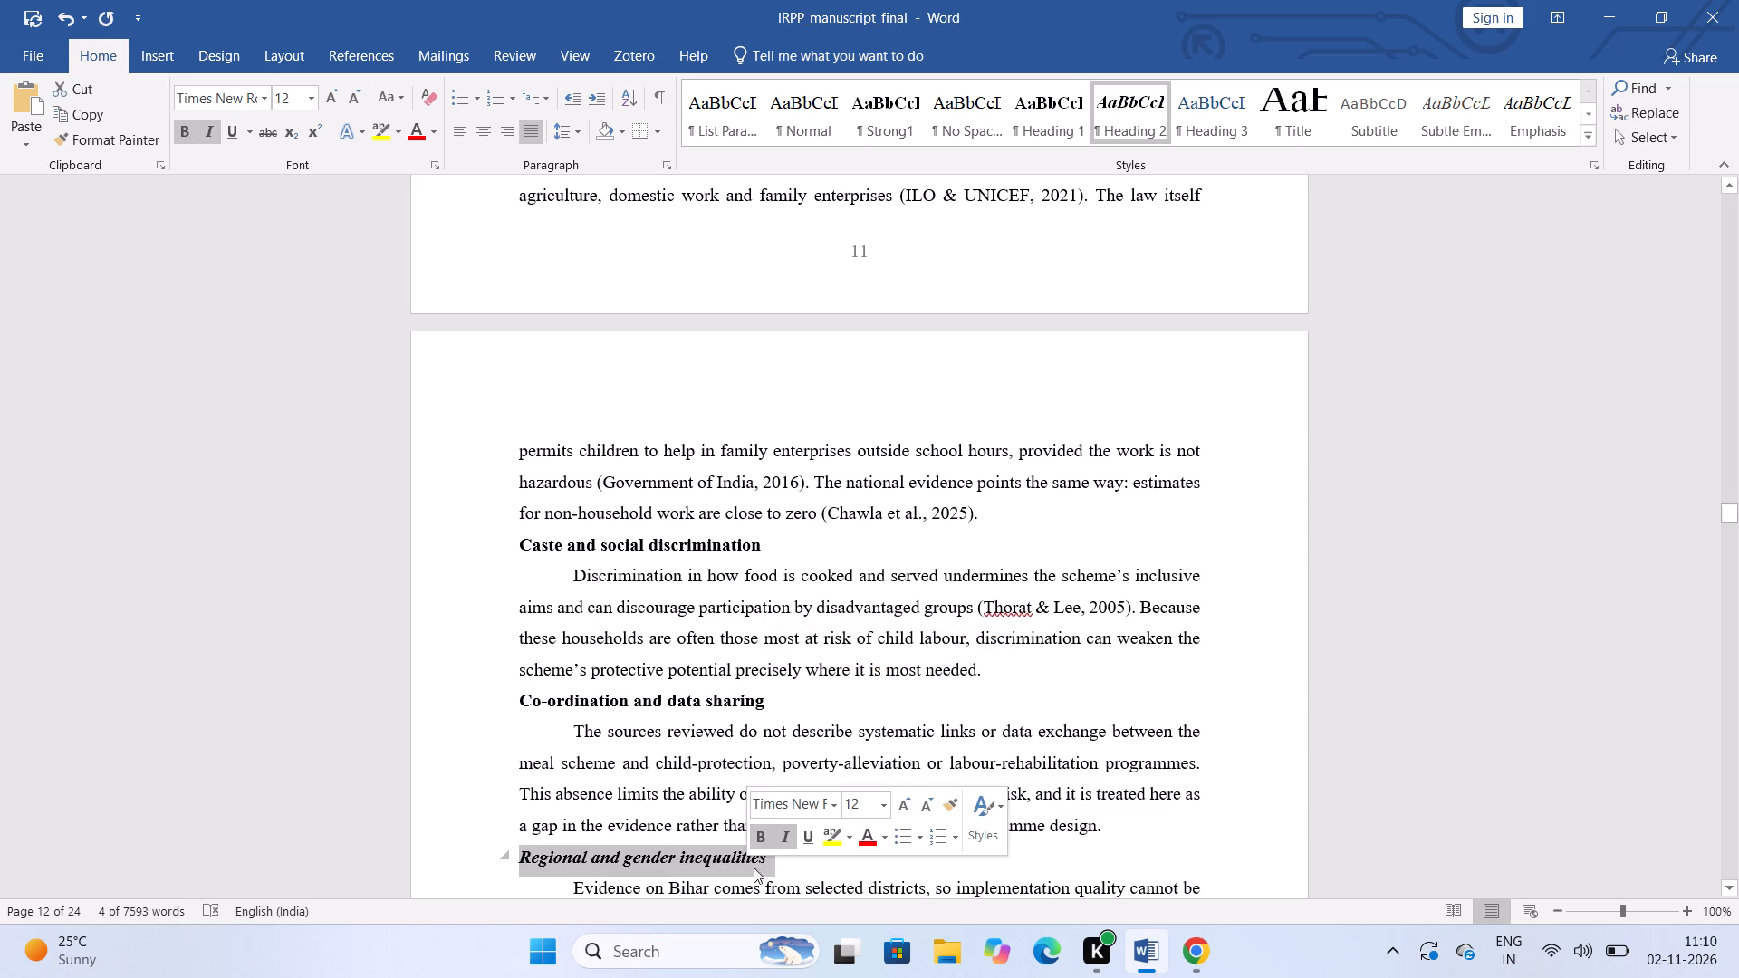
pyautogui.click(777, 839)
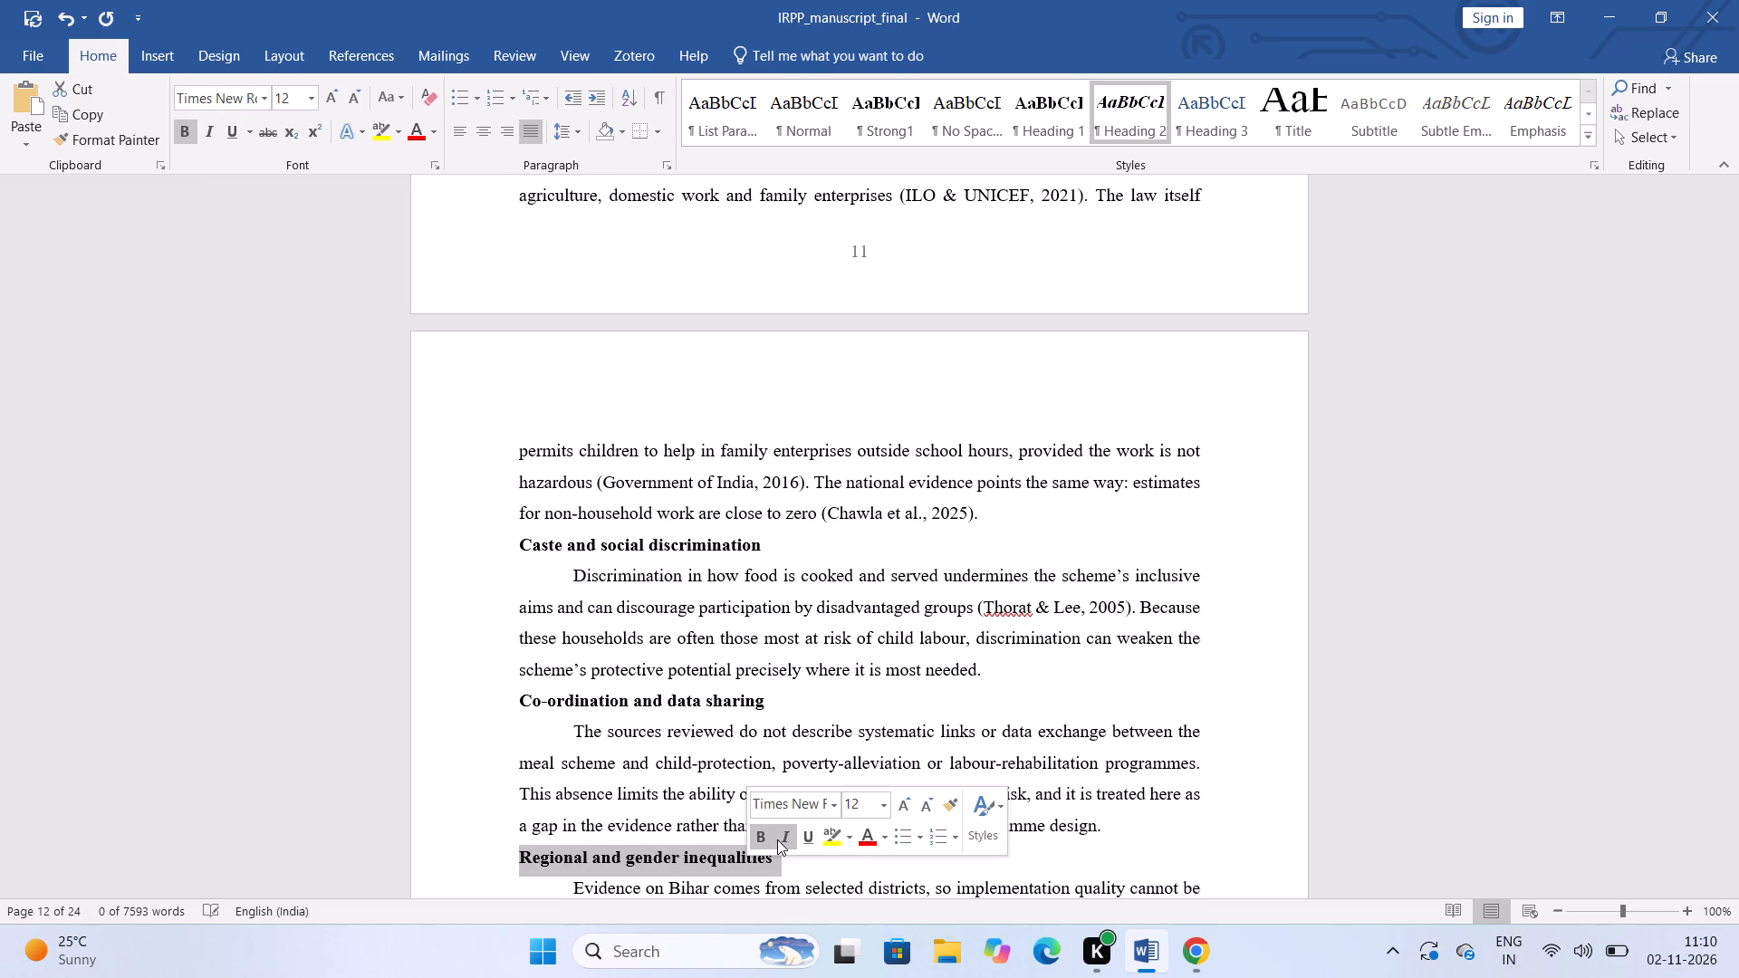
# Remove the italics from "The event" subheading under the Saran Mid-Day Meal Tragedy case study, keeping it bold.
pyautogui.scroll(-2, 777, 839)
pyautogui.scroll(-1, 788, 754)
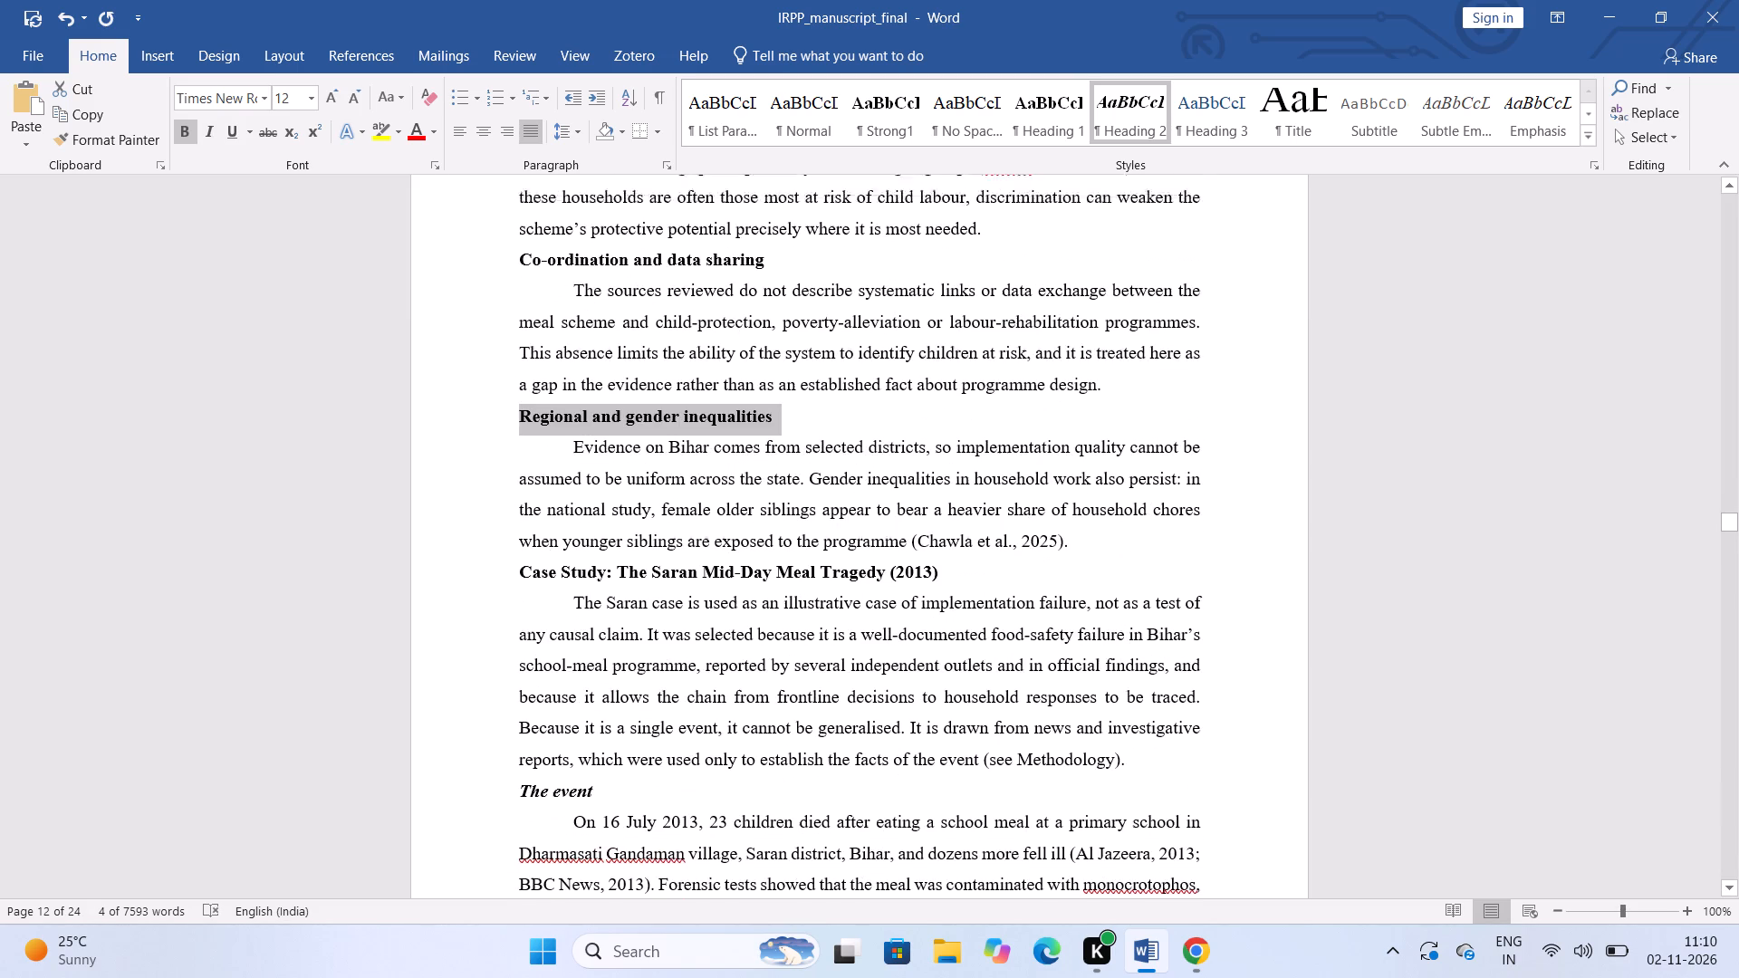
pyautogui.scroll(-1, 788, 754)
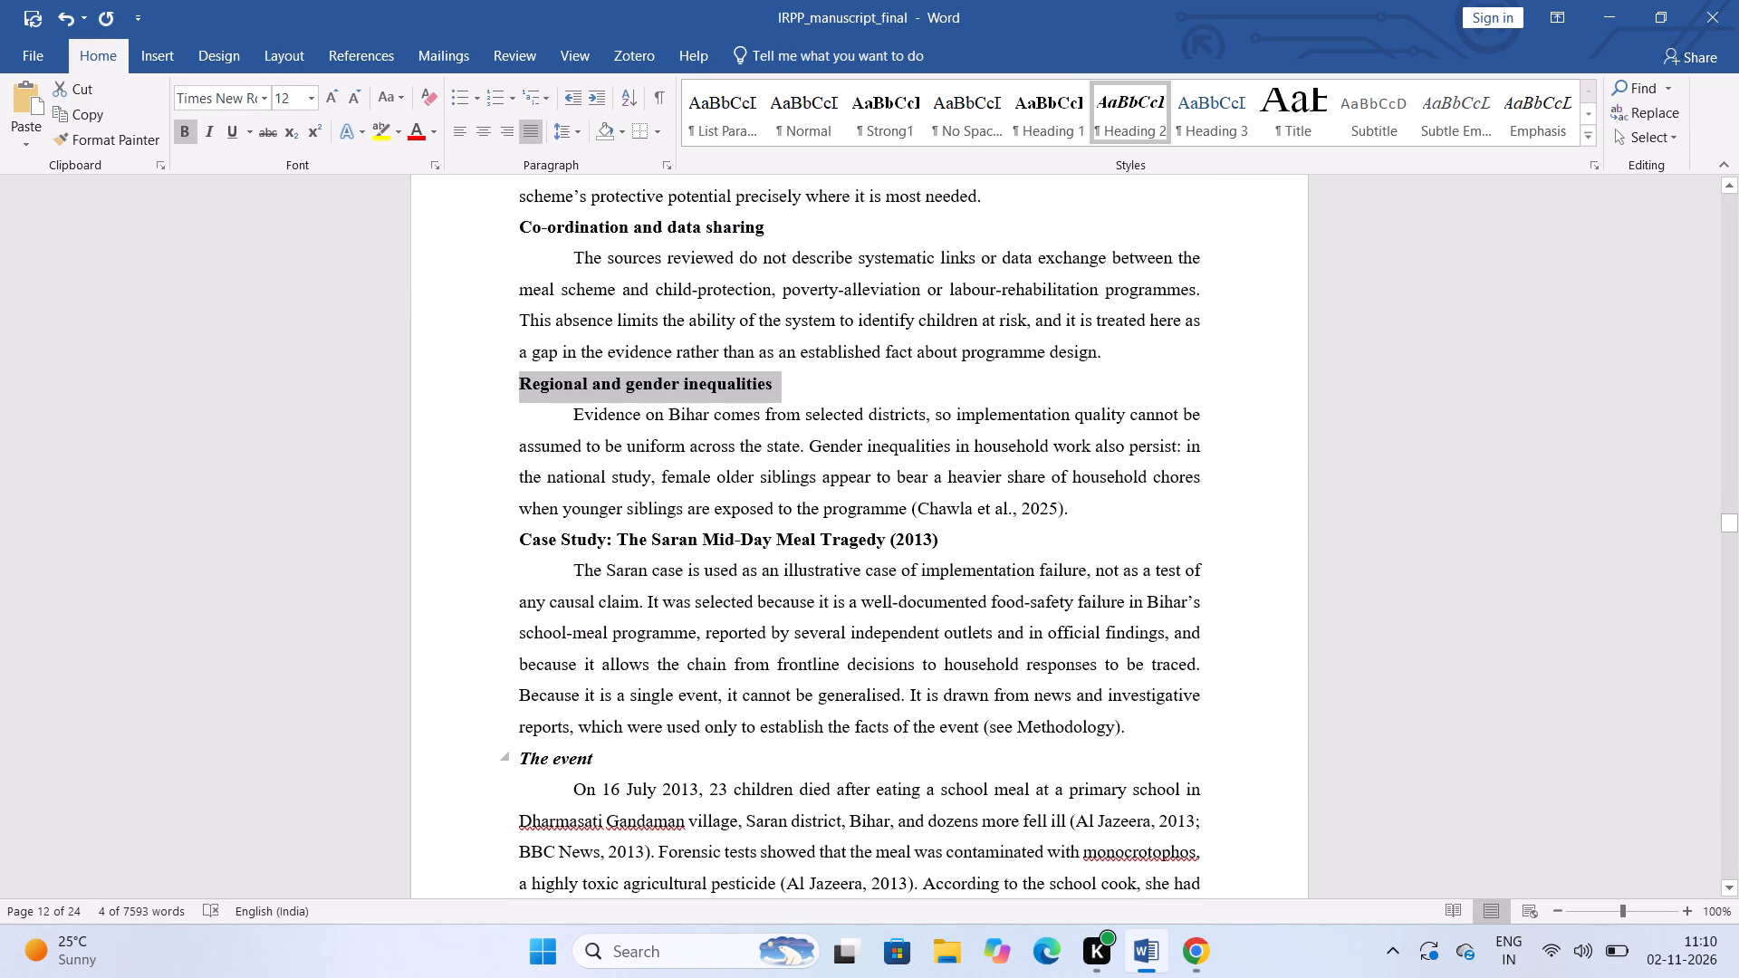
pyautogui.click(523, 762)
pyautogui.moveTo(523, 762); pyautogui.dragTo(597, 763)
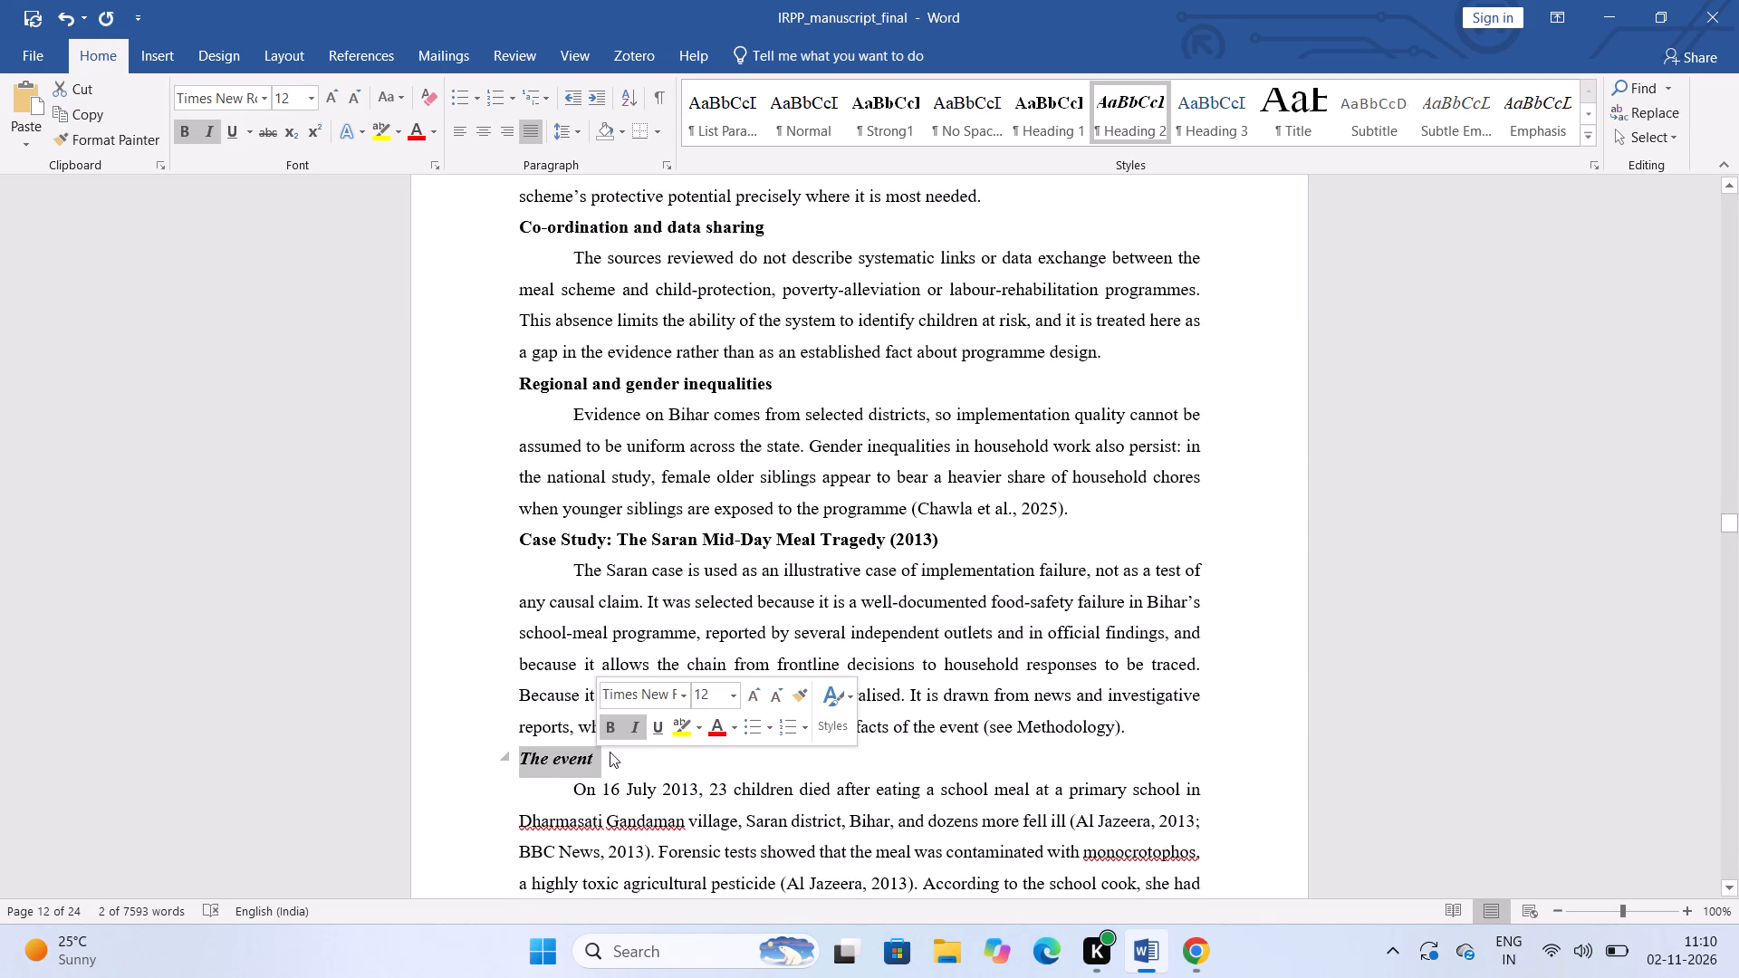
pyautogui.click(629, 728)
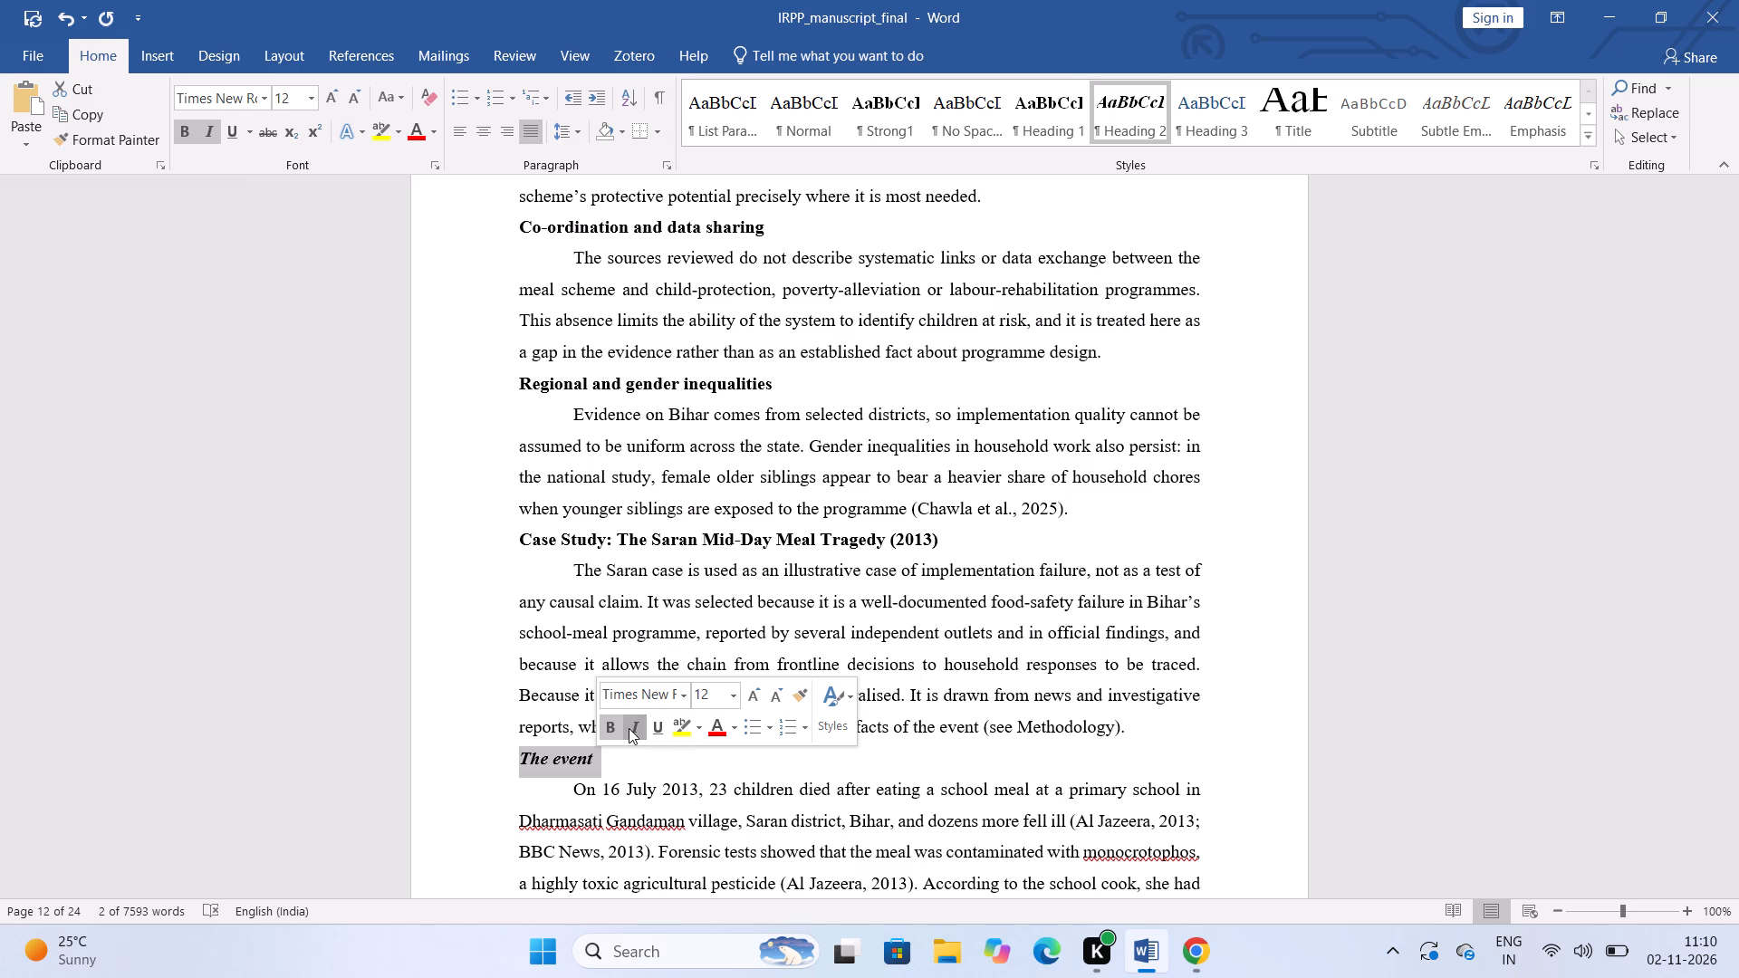
# Remove the italics from the "Institutional failures" subheading in the Saran case study, keeping it bold.
pyautogui.scroll(-1, 658, 792)
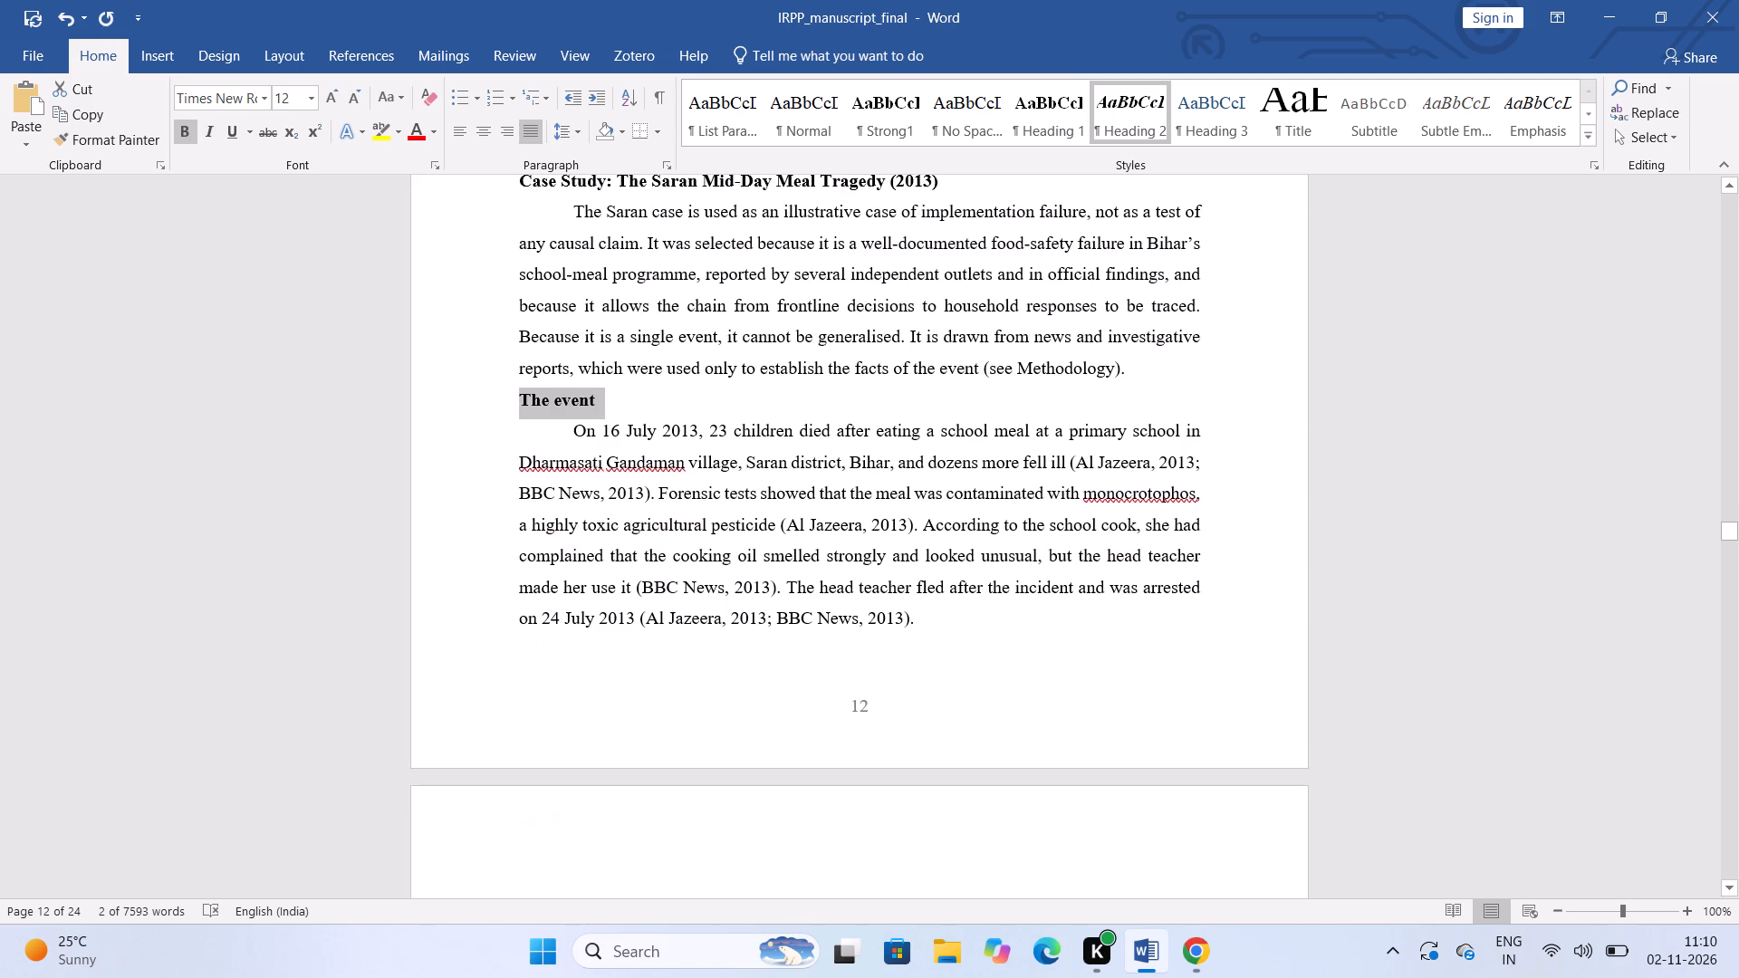
pyautogui.scroll(-1, 658, 792)
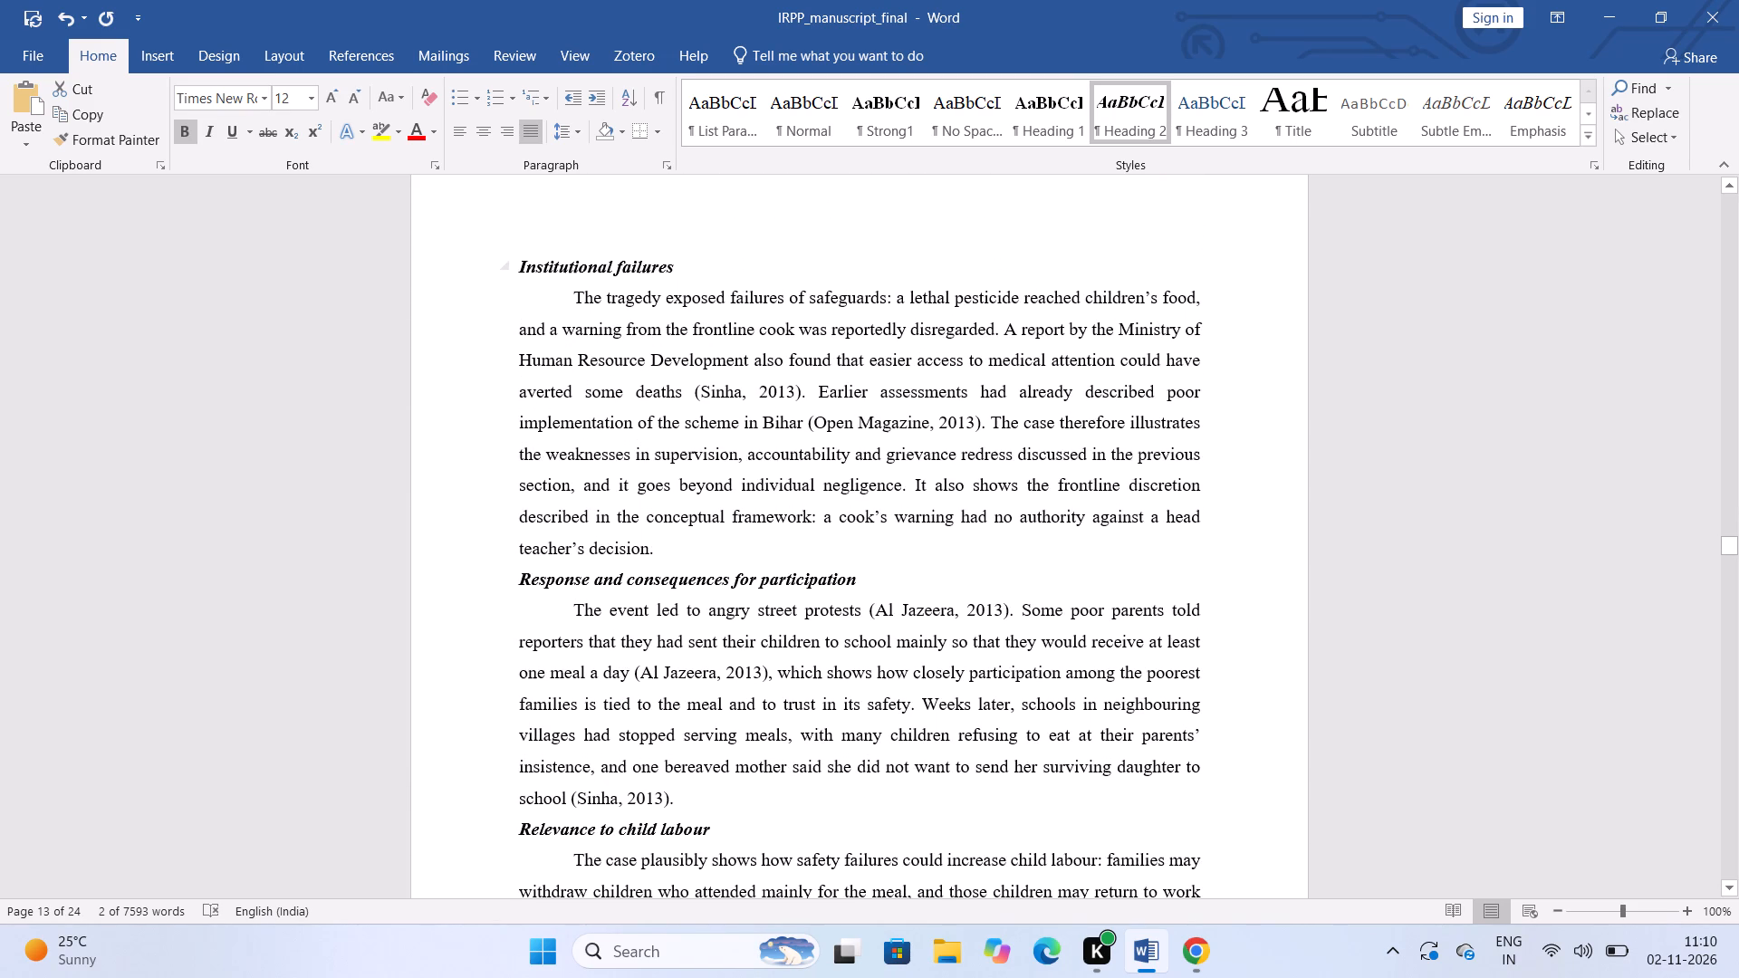
pyautogui.click(517, 272)
pyautogui.moveTo(517, 272); pyautogui.dragTo(570, 272)
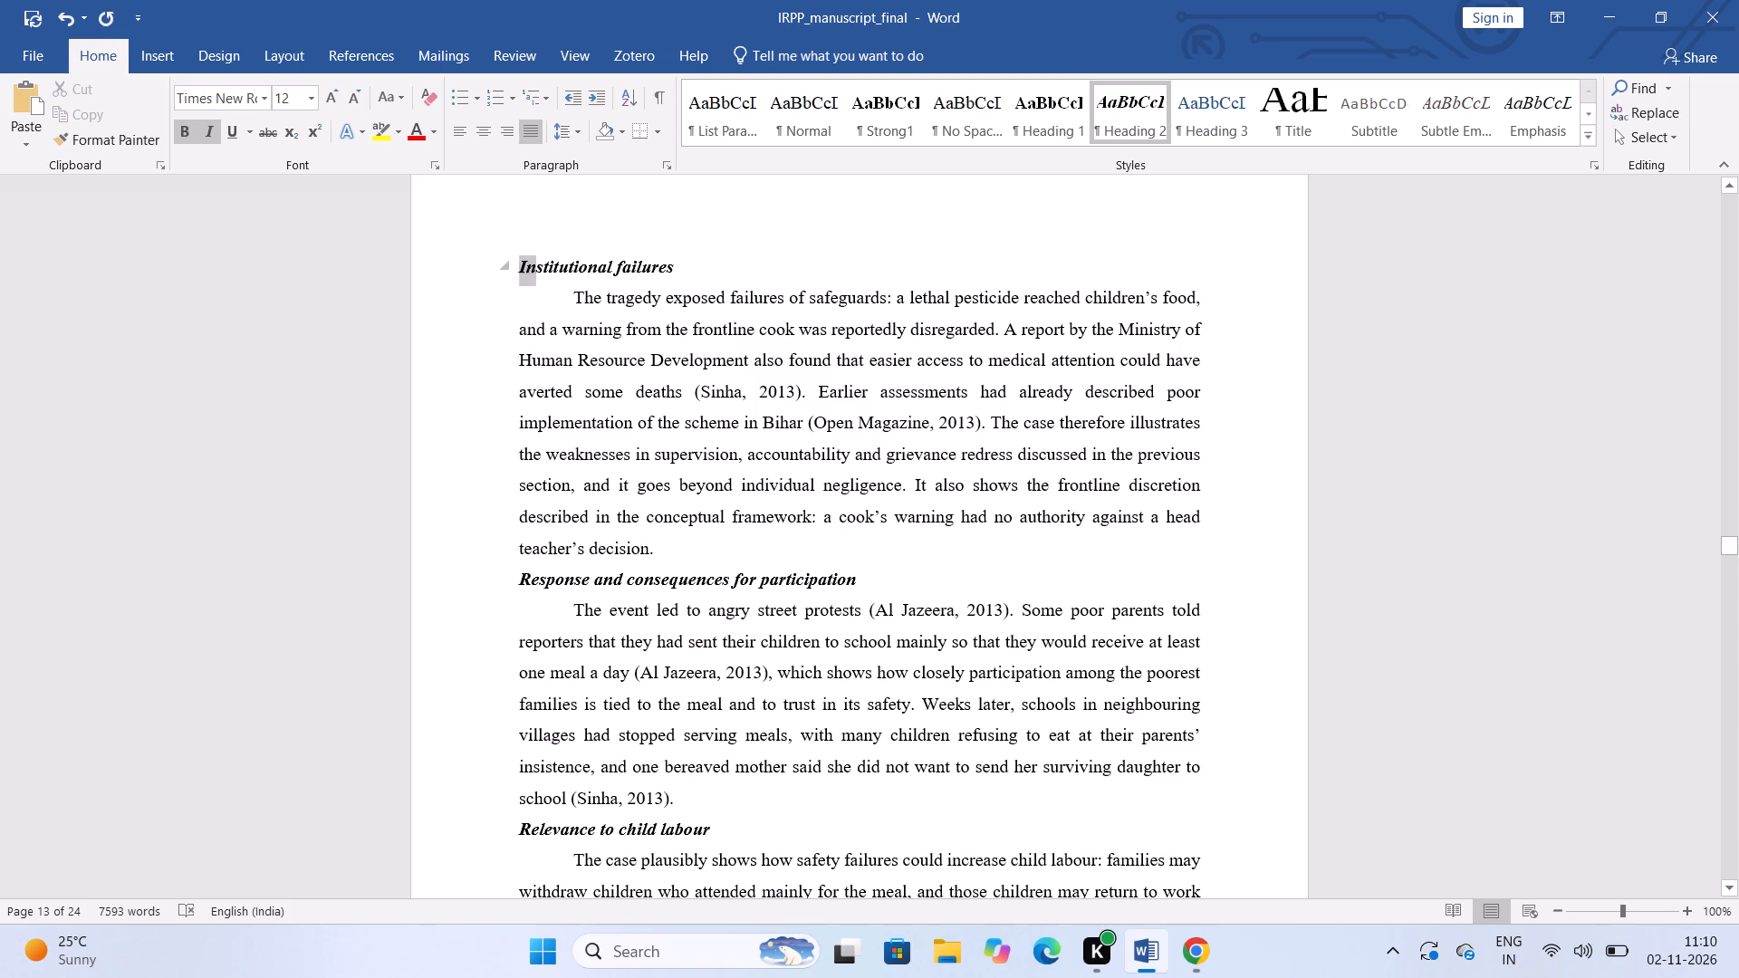
pyautogui.moveTo(570, 272); pyautogui.dragTo(668, 272)
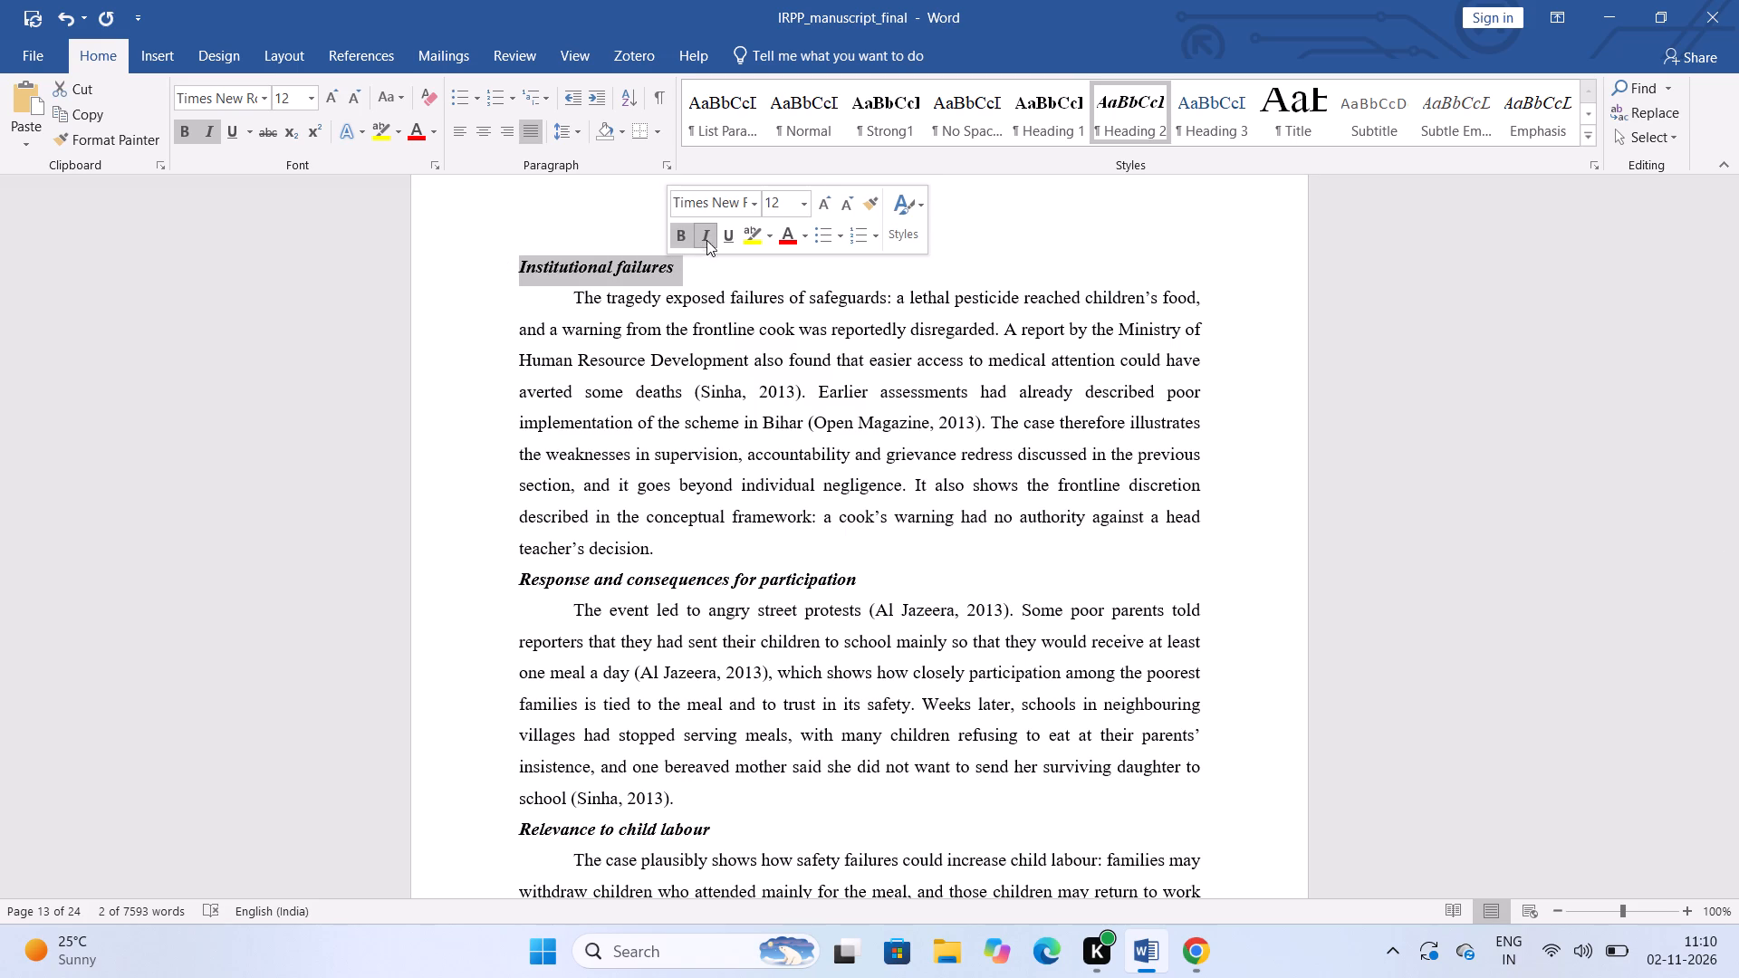
pyautogui.click(710, 236)
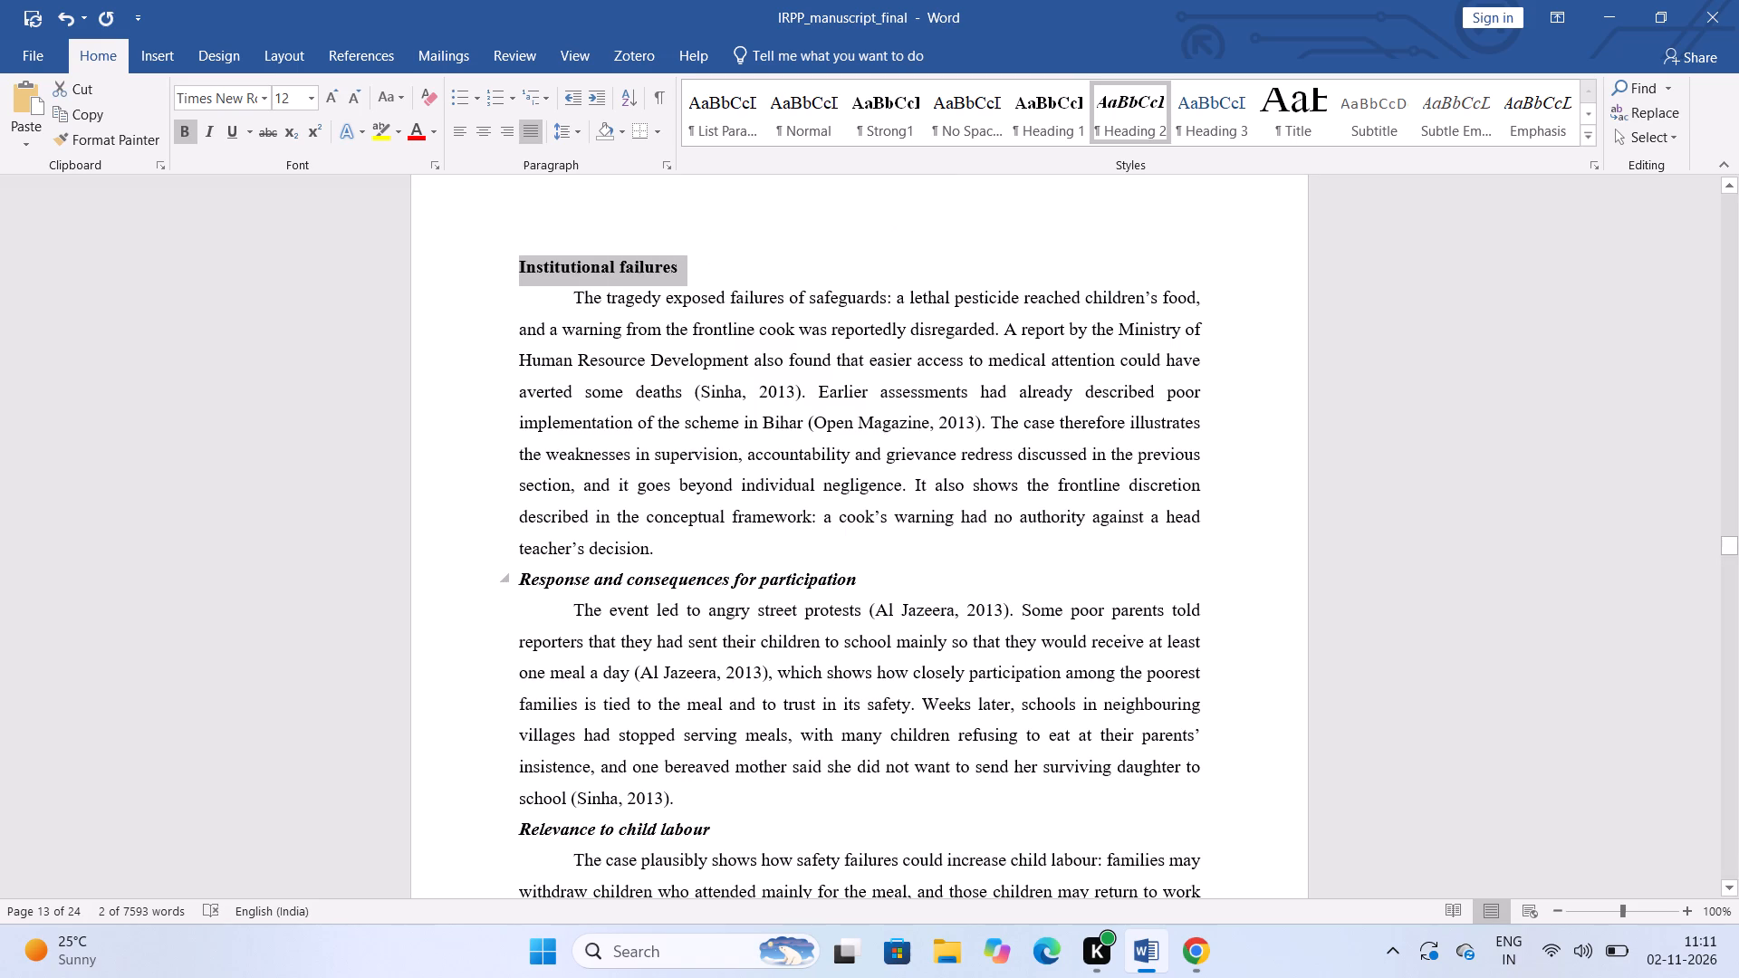
# Remove the italics from the "Response and consequences for participation" subheading in the Saran case study, keeping it bold.
pyautogui.click(524, 577)
pyautogui.moveTo(524, 577); pyautogui.dragTo(654, 595)
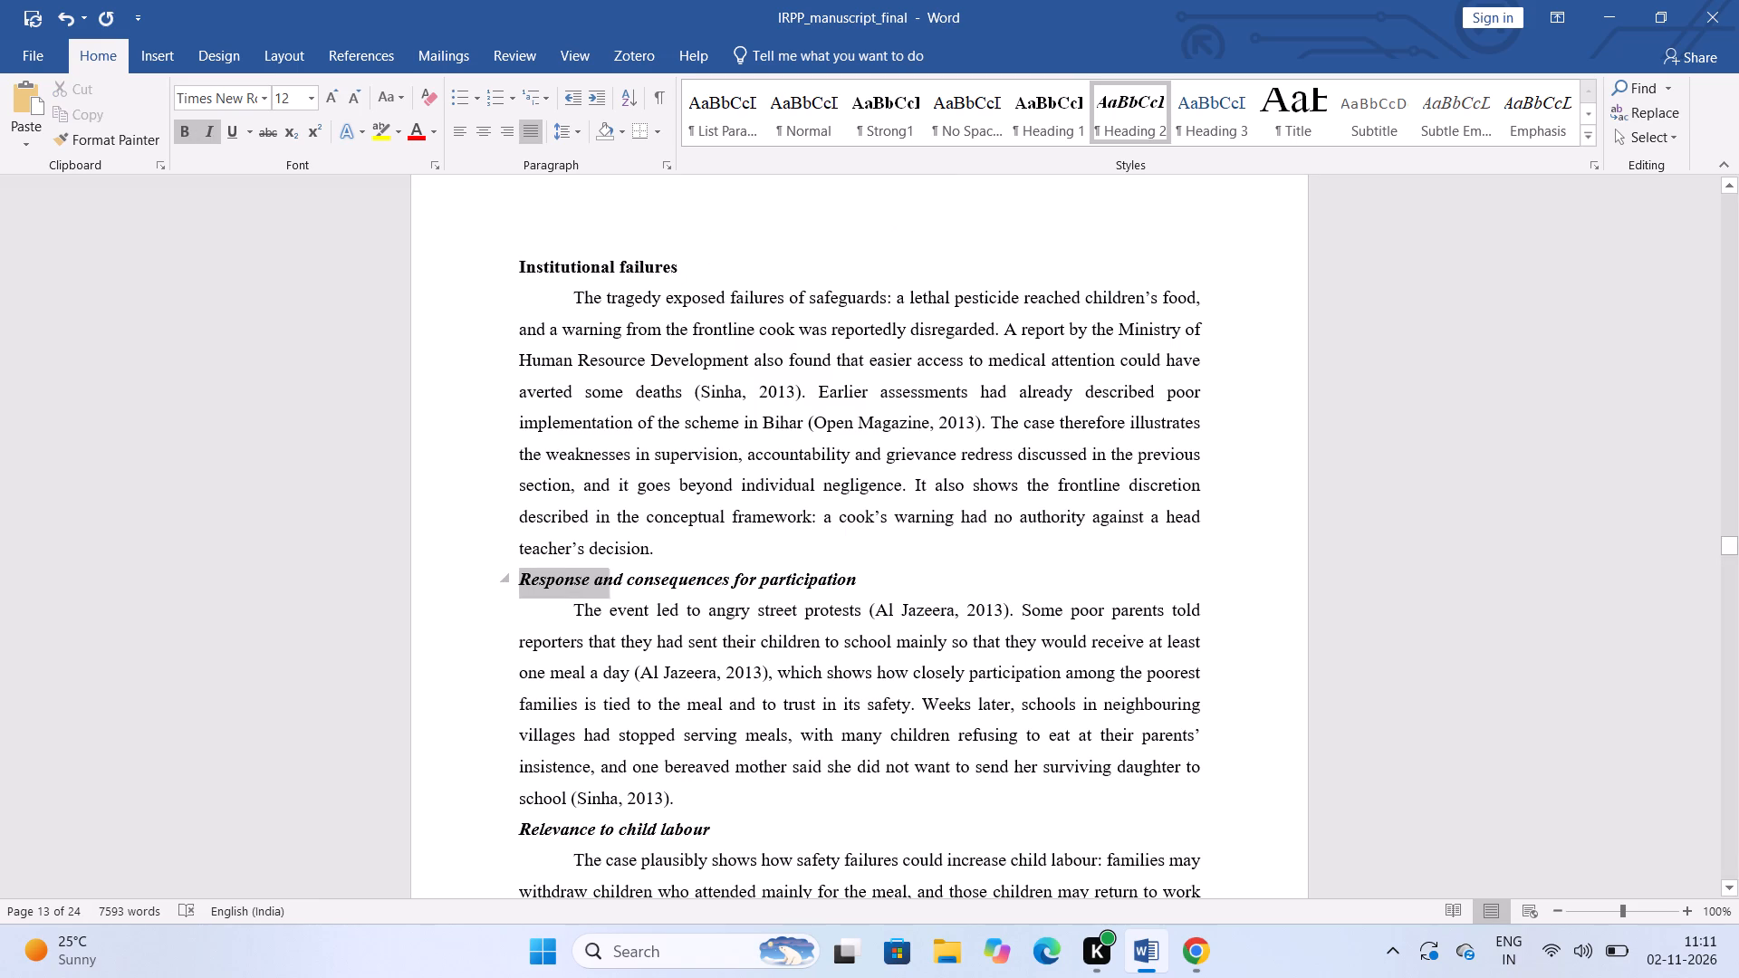
pyautogui.moveTo(654, 595); pyautogui.dragTo(850, 594)
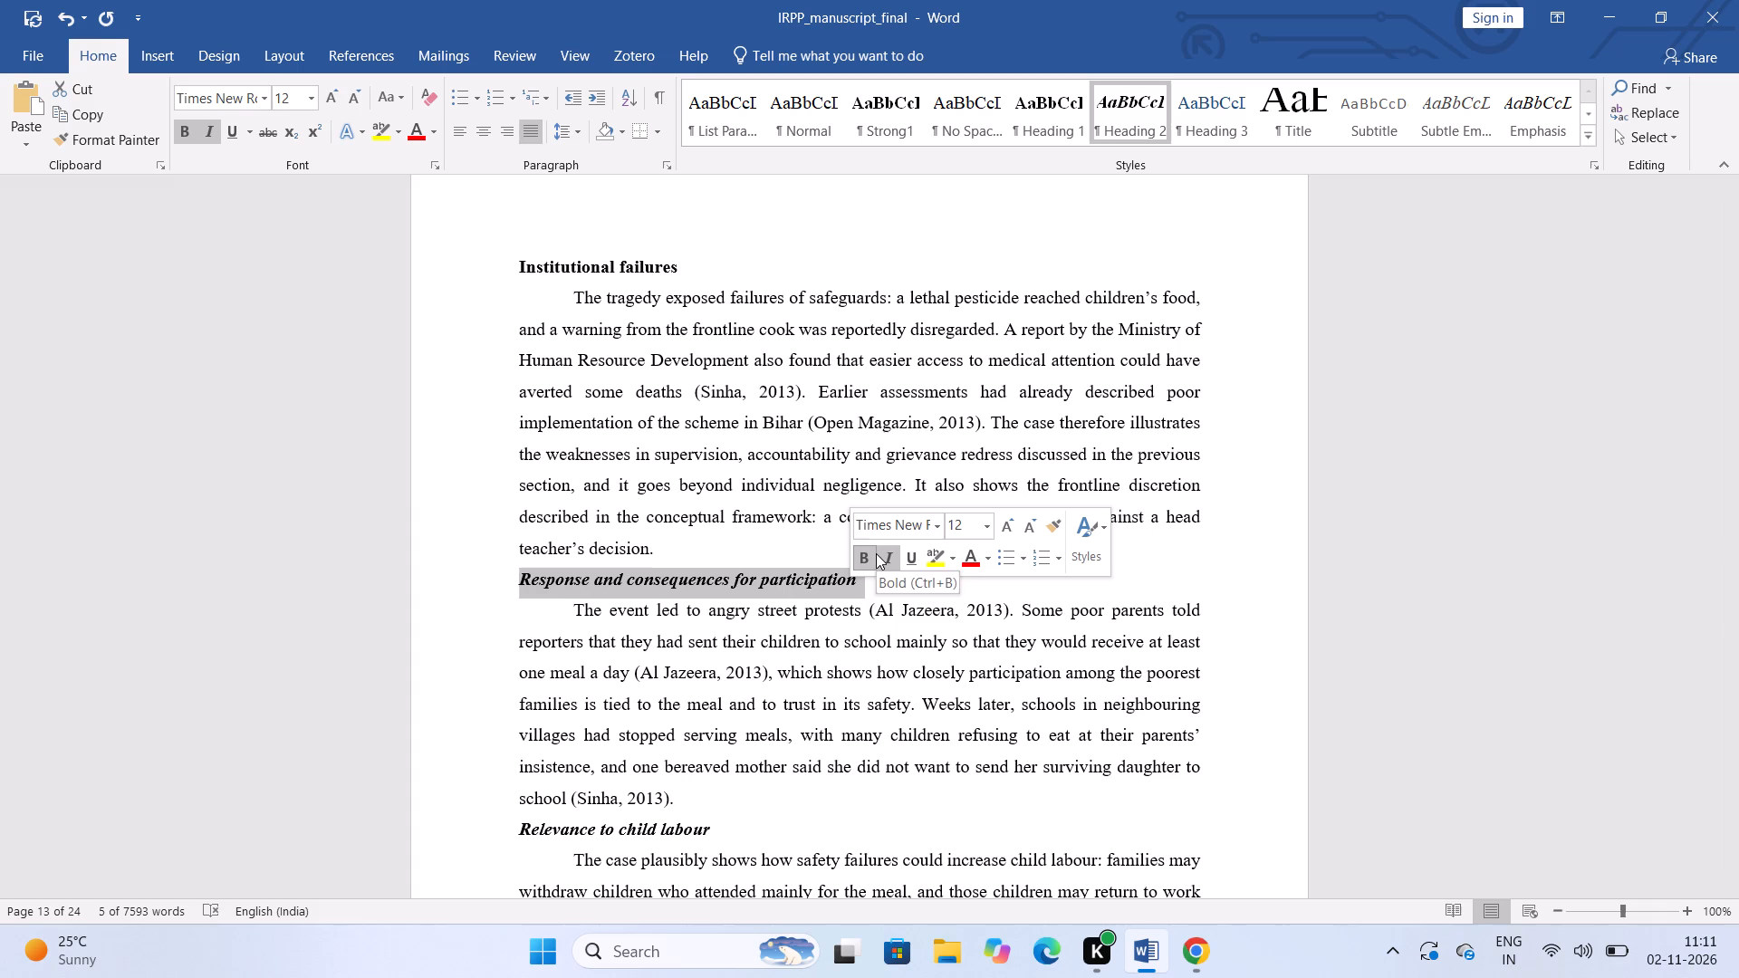
pyautogui.click(886, 558)
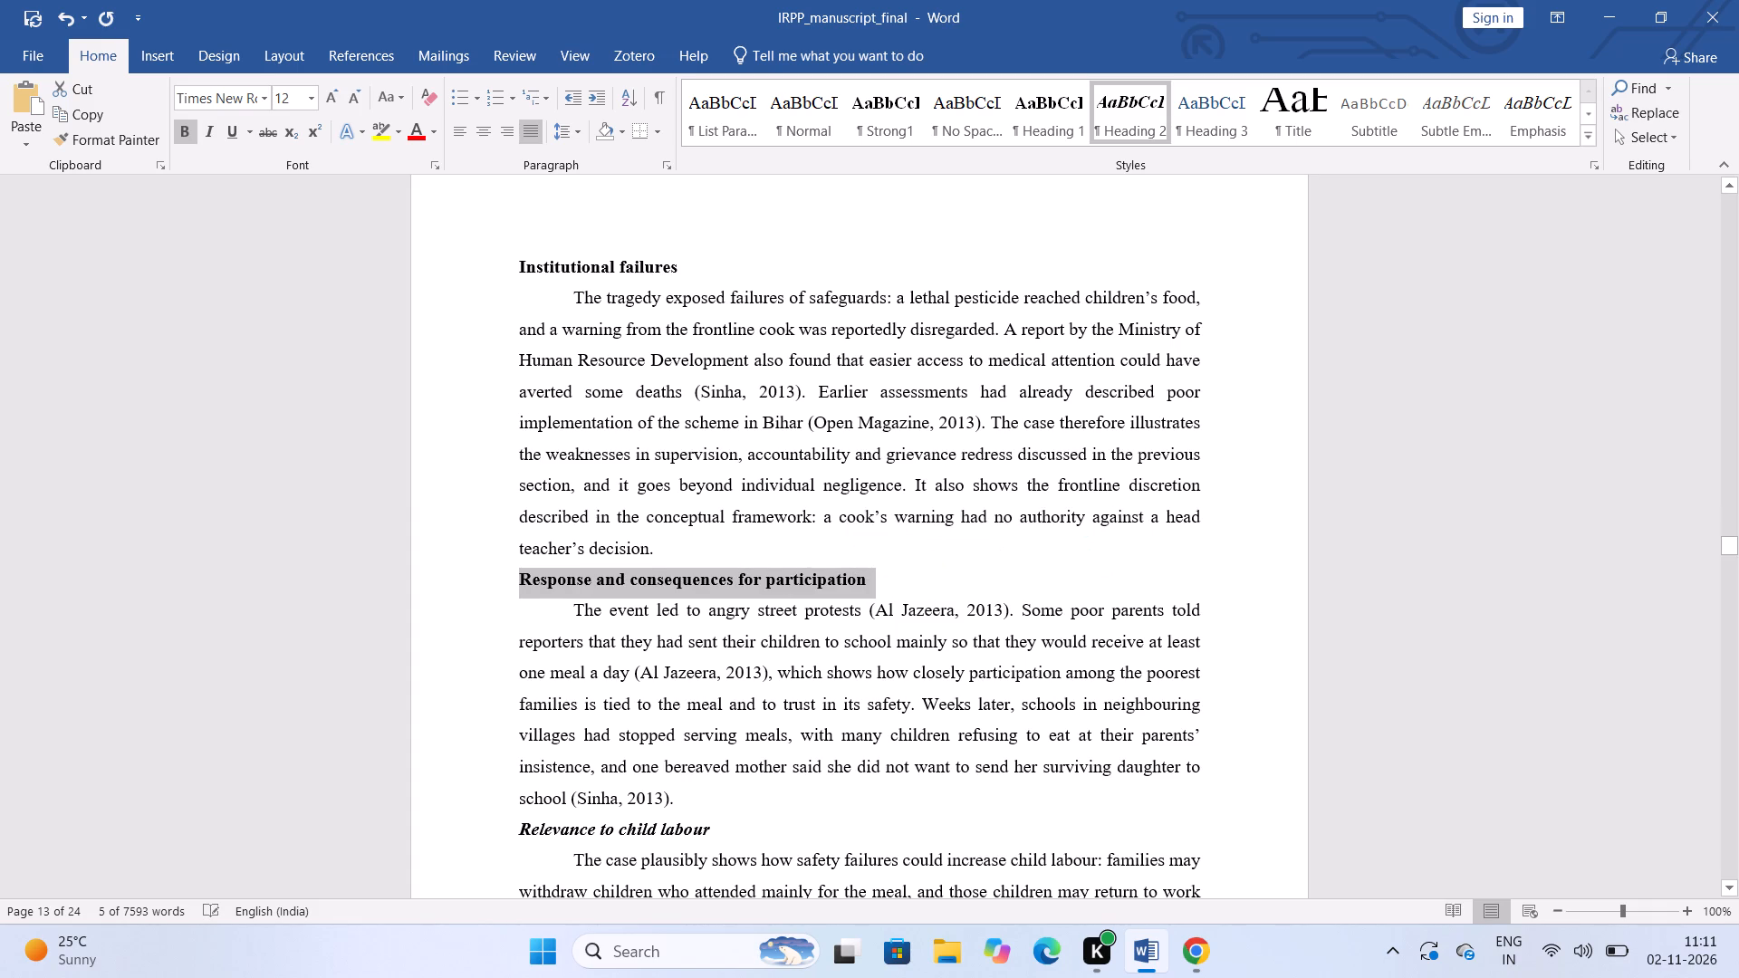
# Remove the italics from the "Relevance to child labour" subheading in the Saran case study, keeping it bold.
pyautogui.scroll(-1, 540, 824)
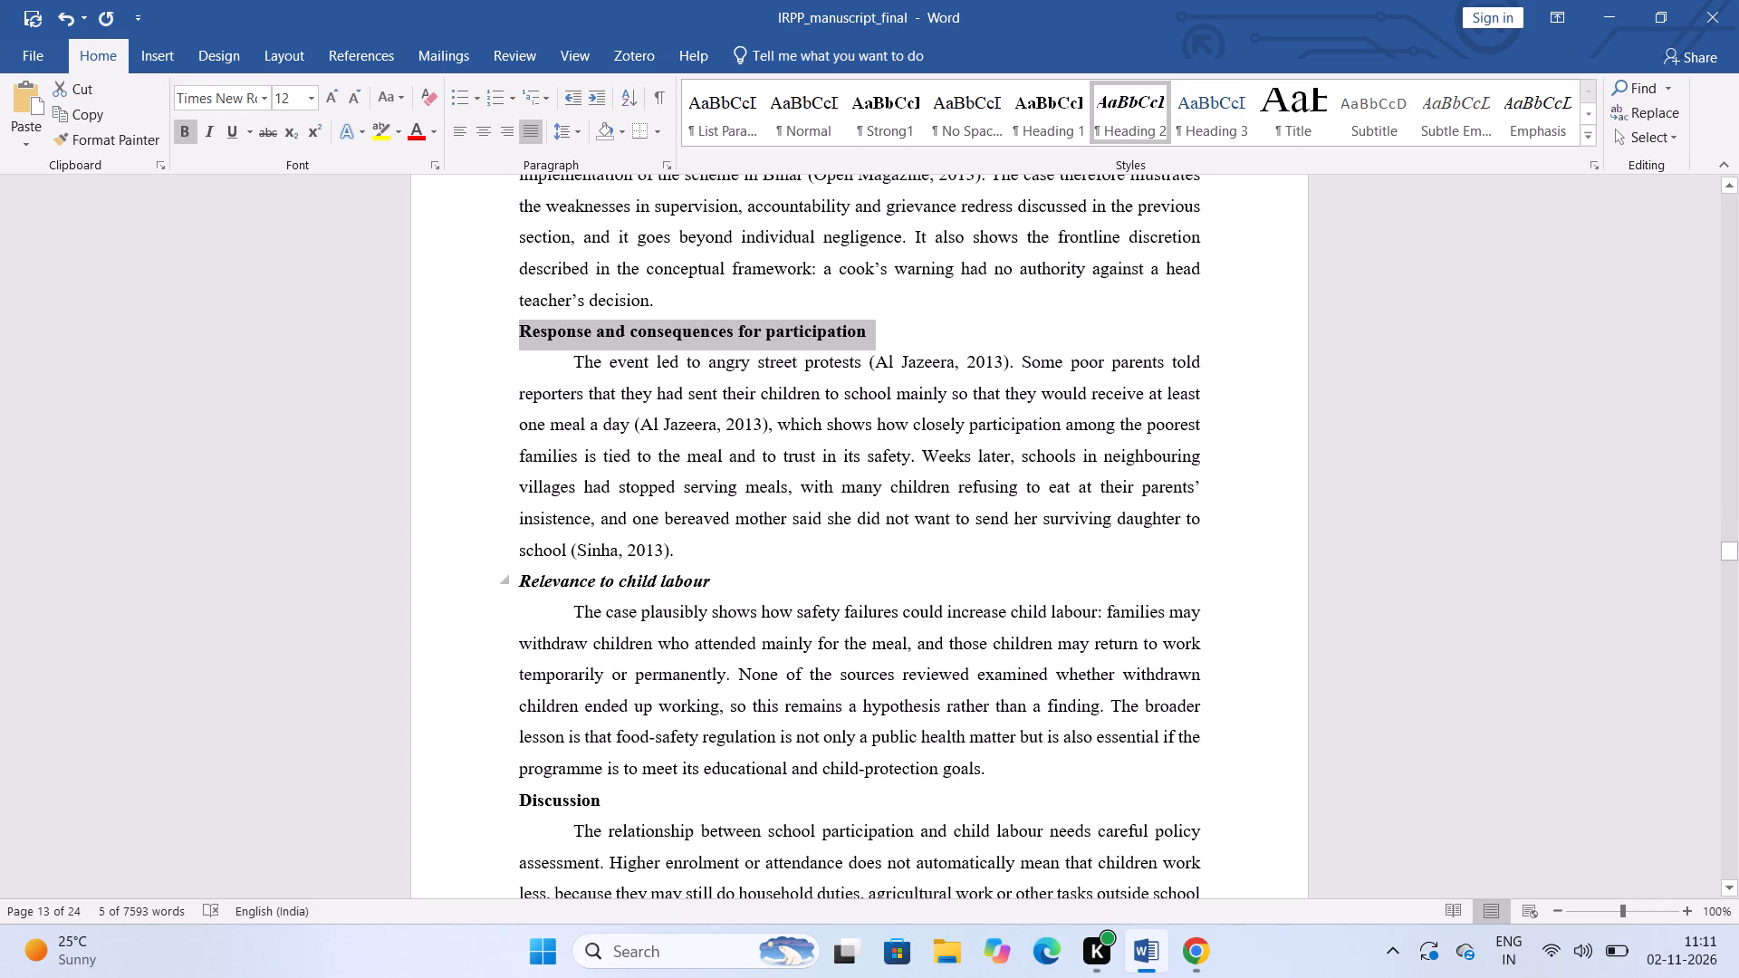
pyautogui.click(524, 580)
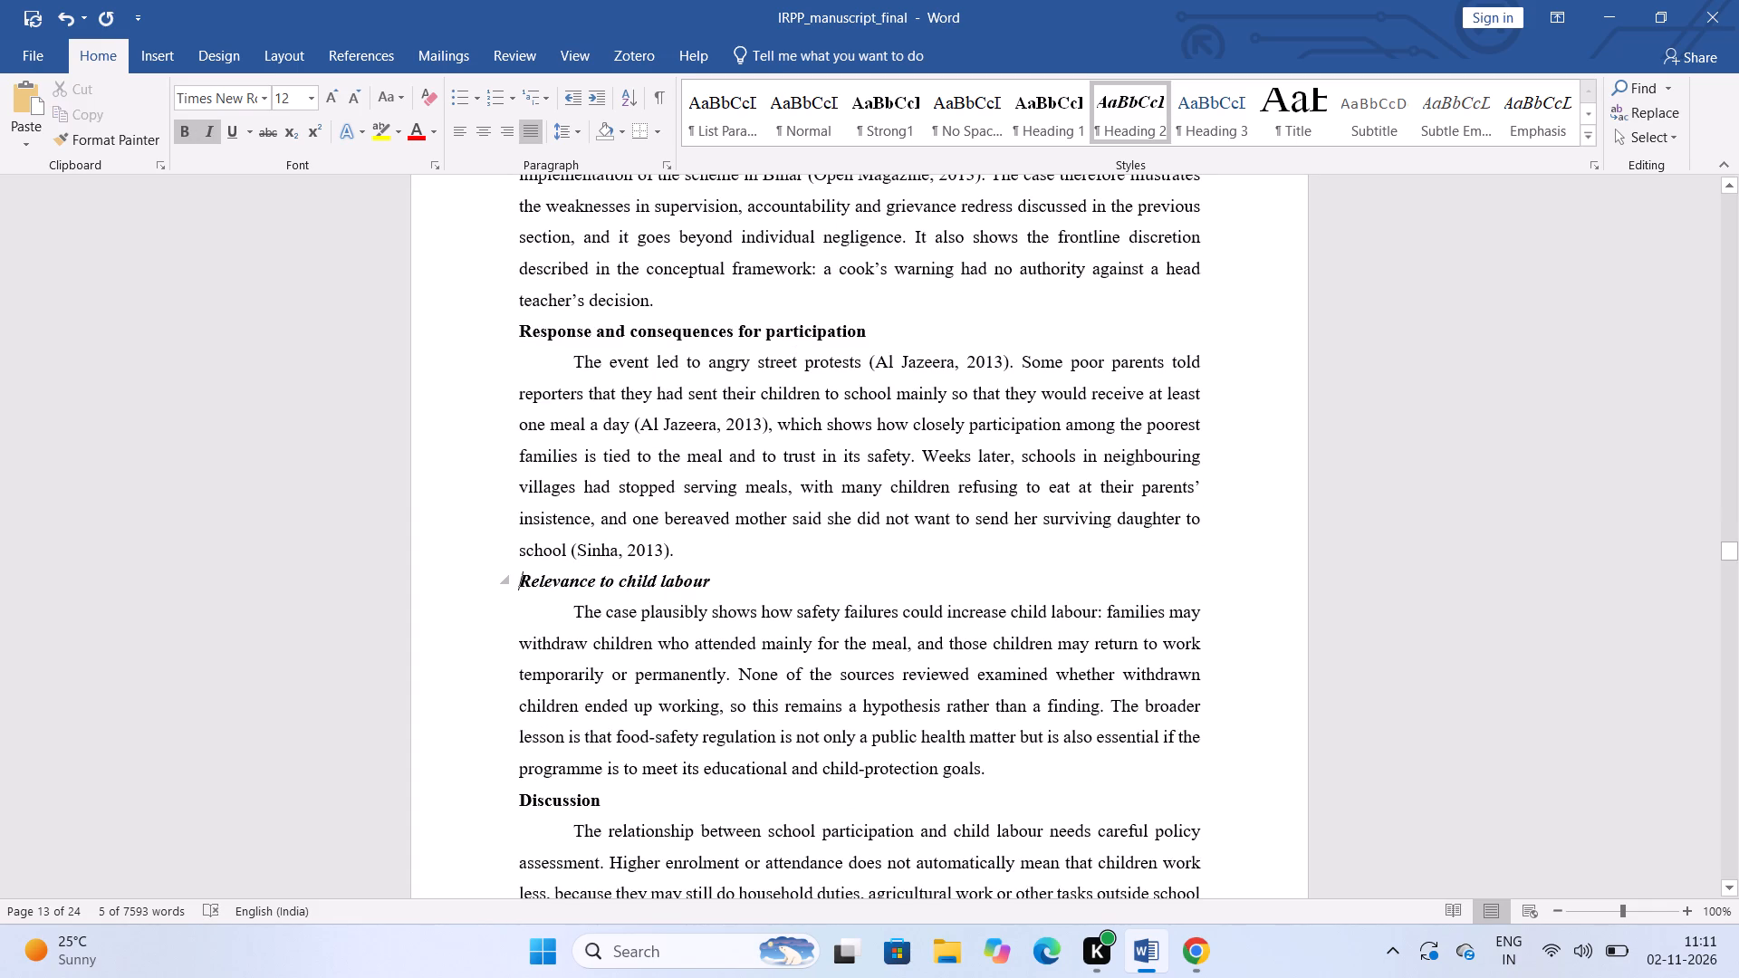
pyautogui.moveTo(523, 580); pyautogui.dragTo(742, 595)
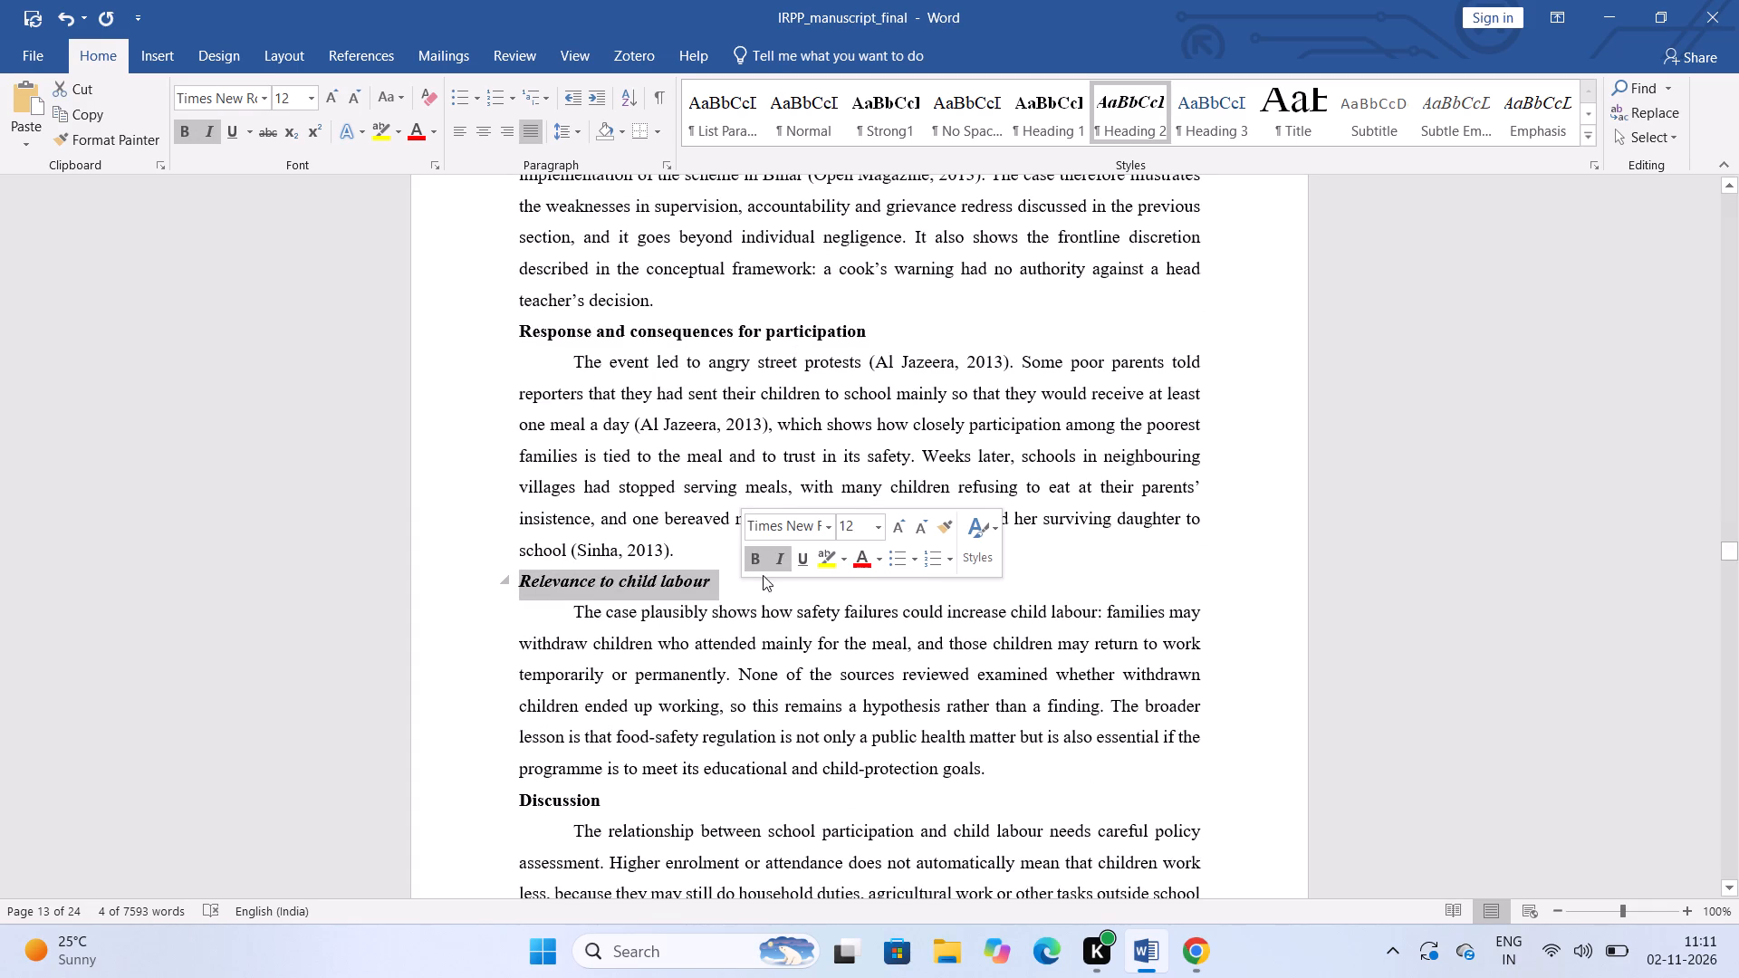
pyautogui.click(782, 559)
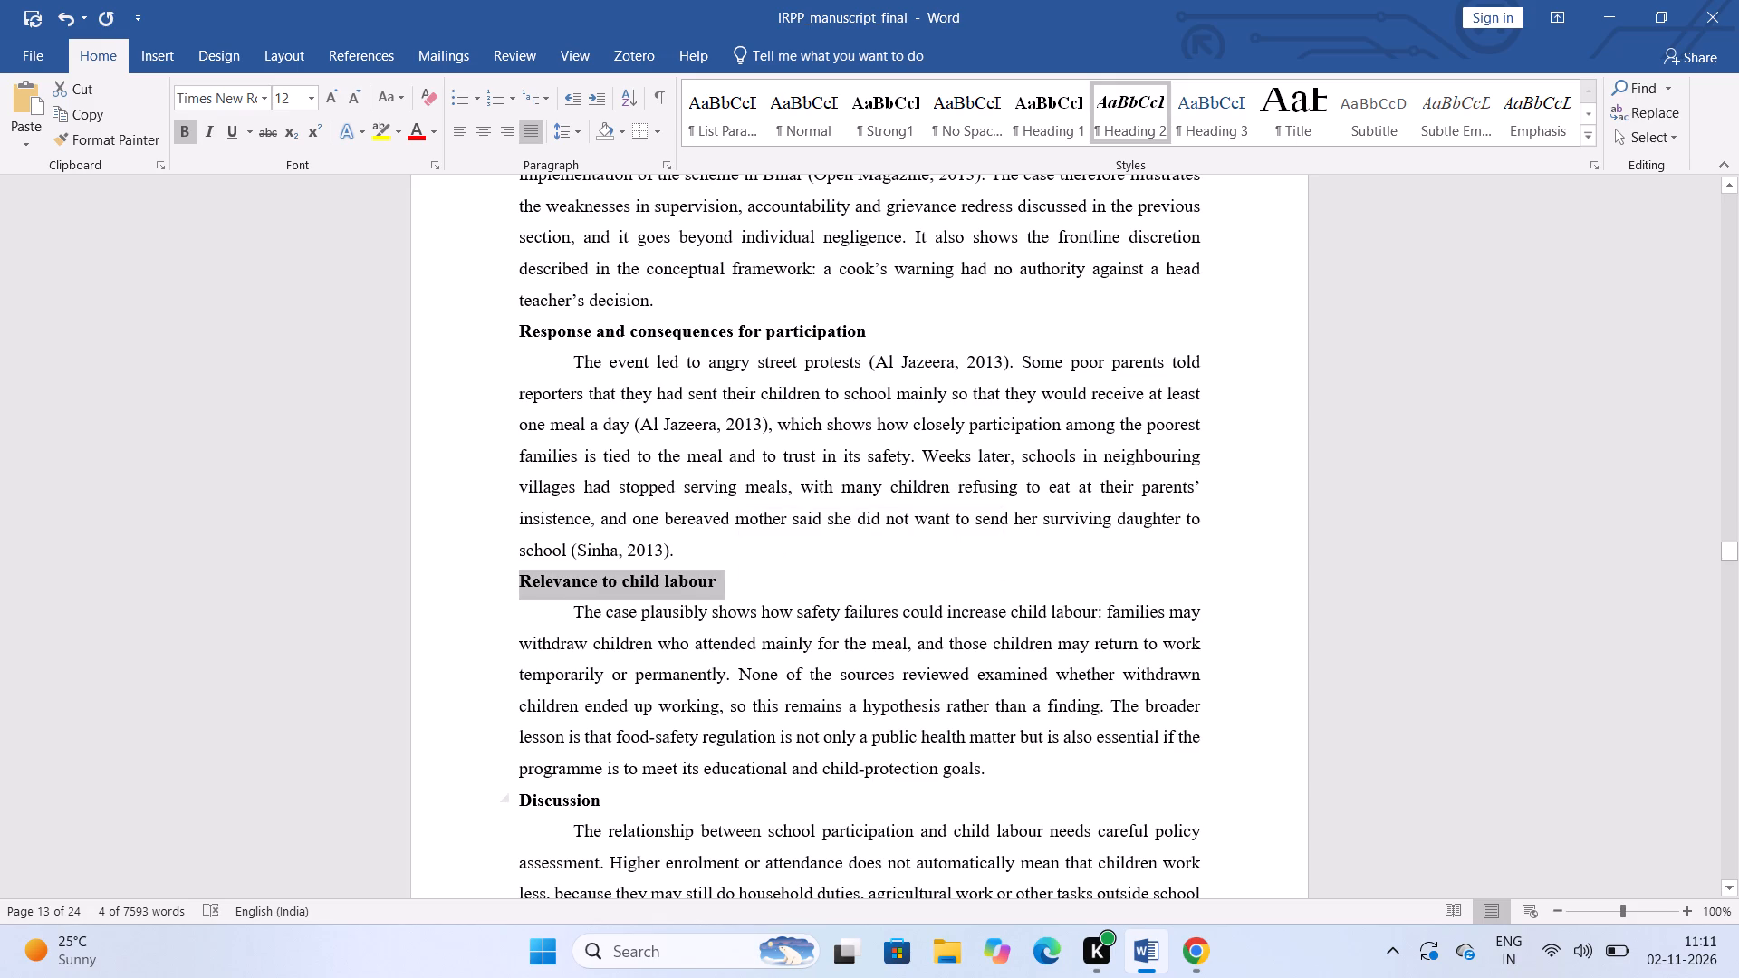
# Check the sections from Discussion through Conclusion to the start of References for any remaining bold italic subheadings.
pyautogui.scroll(-2, 519, 787)
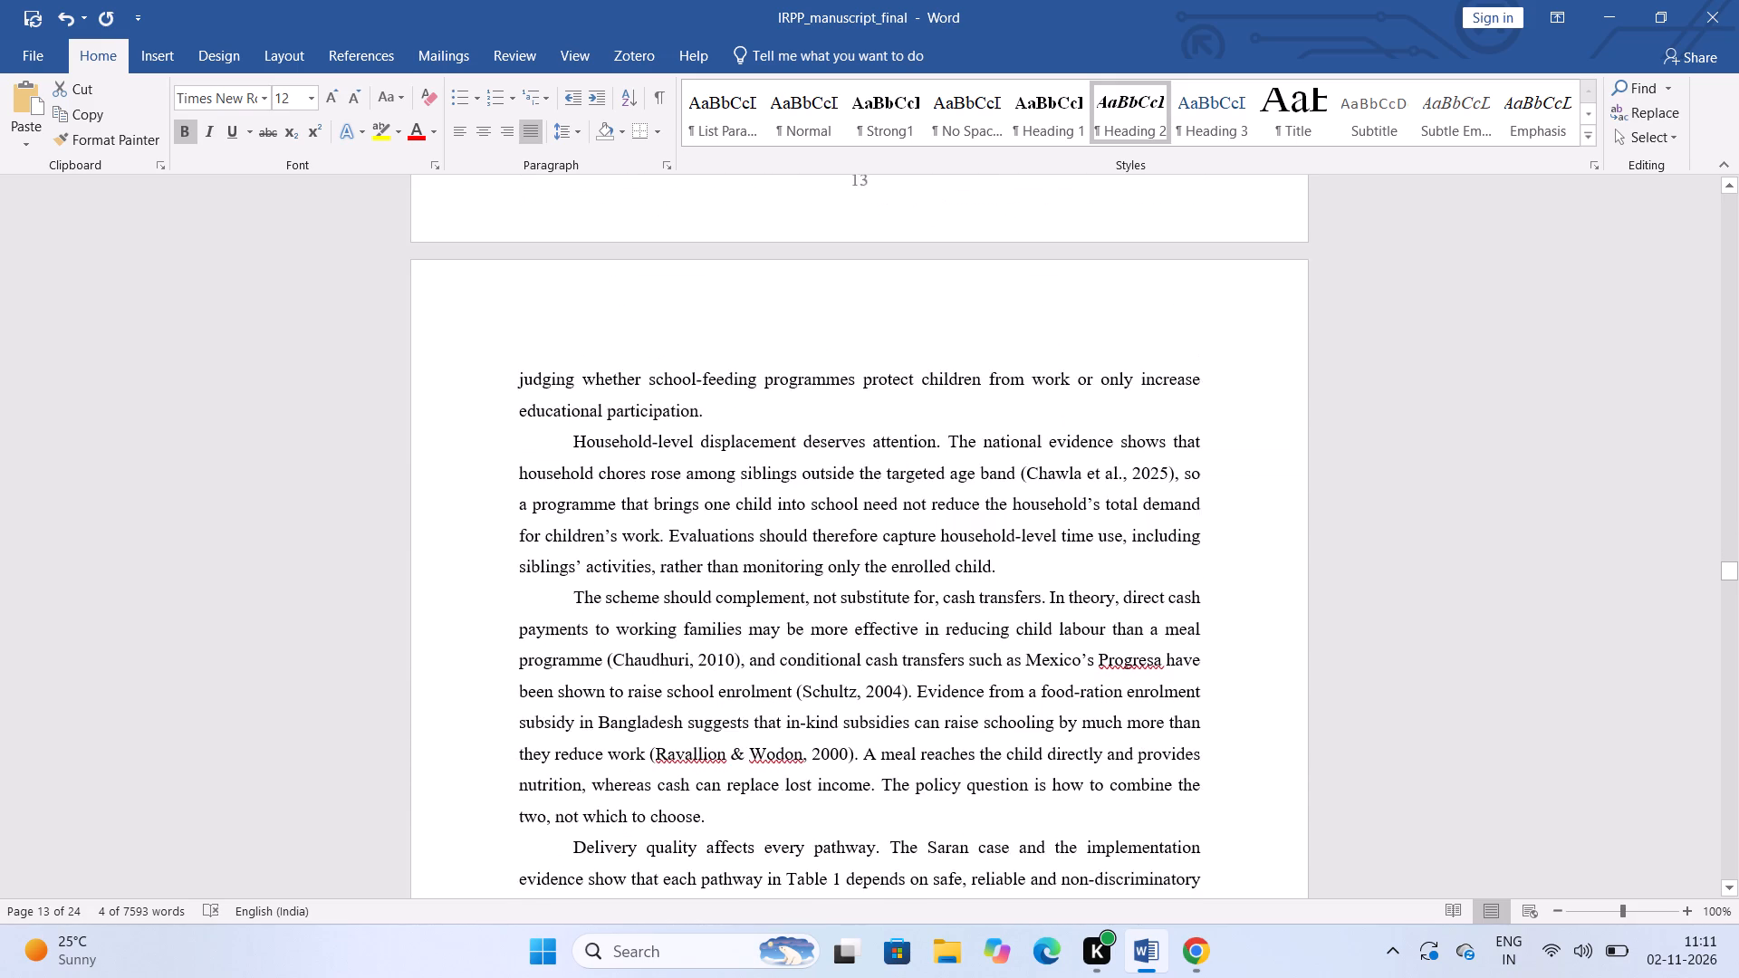
pyautogui.scroll(-3, 519, 787)
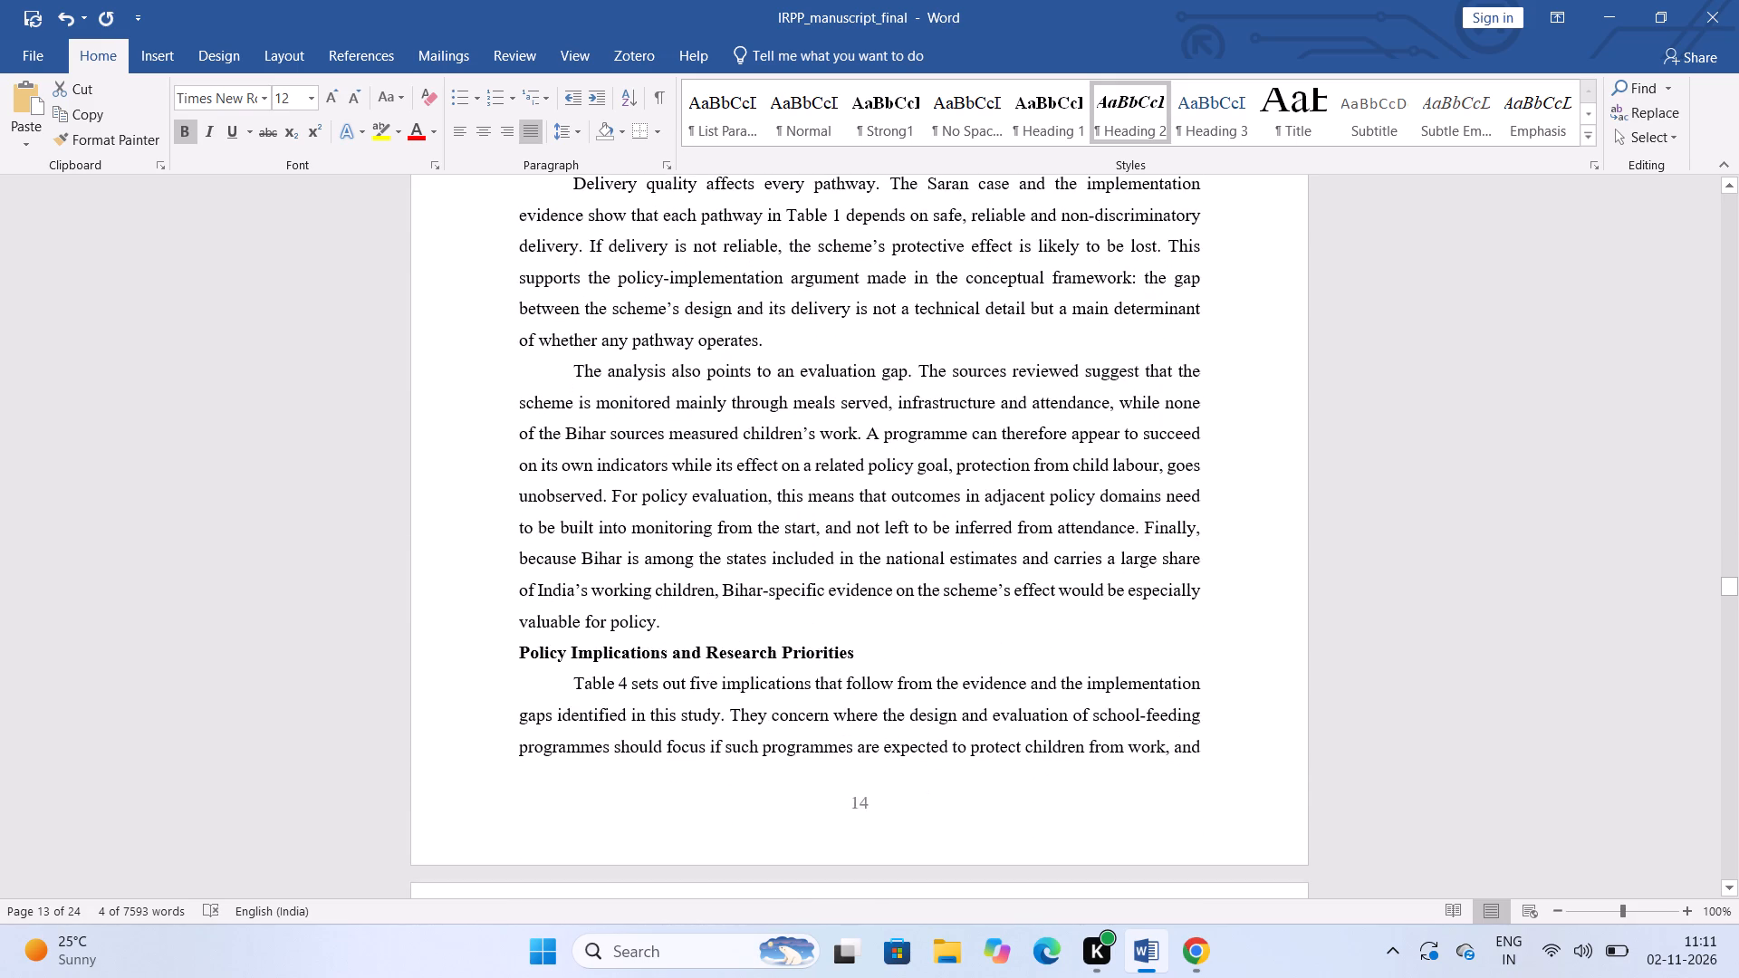
pyautogui.scroll(-2, 519, 787)
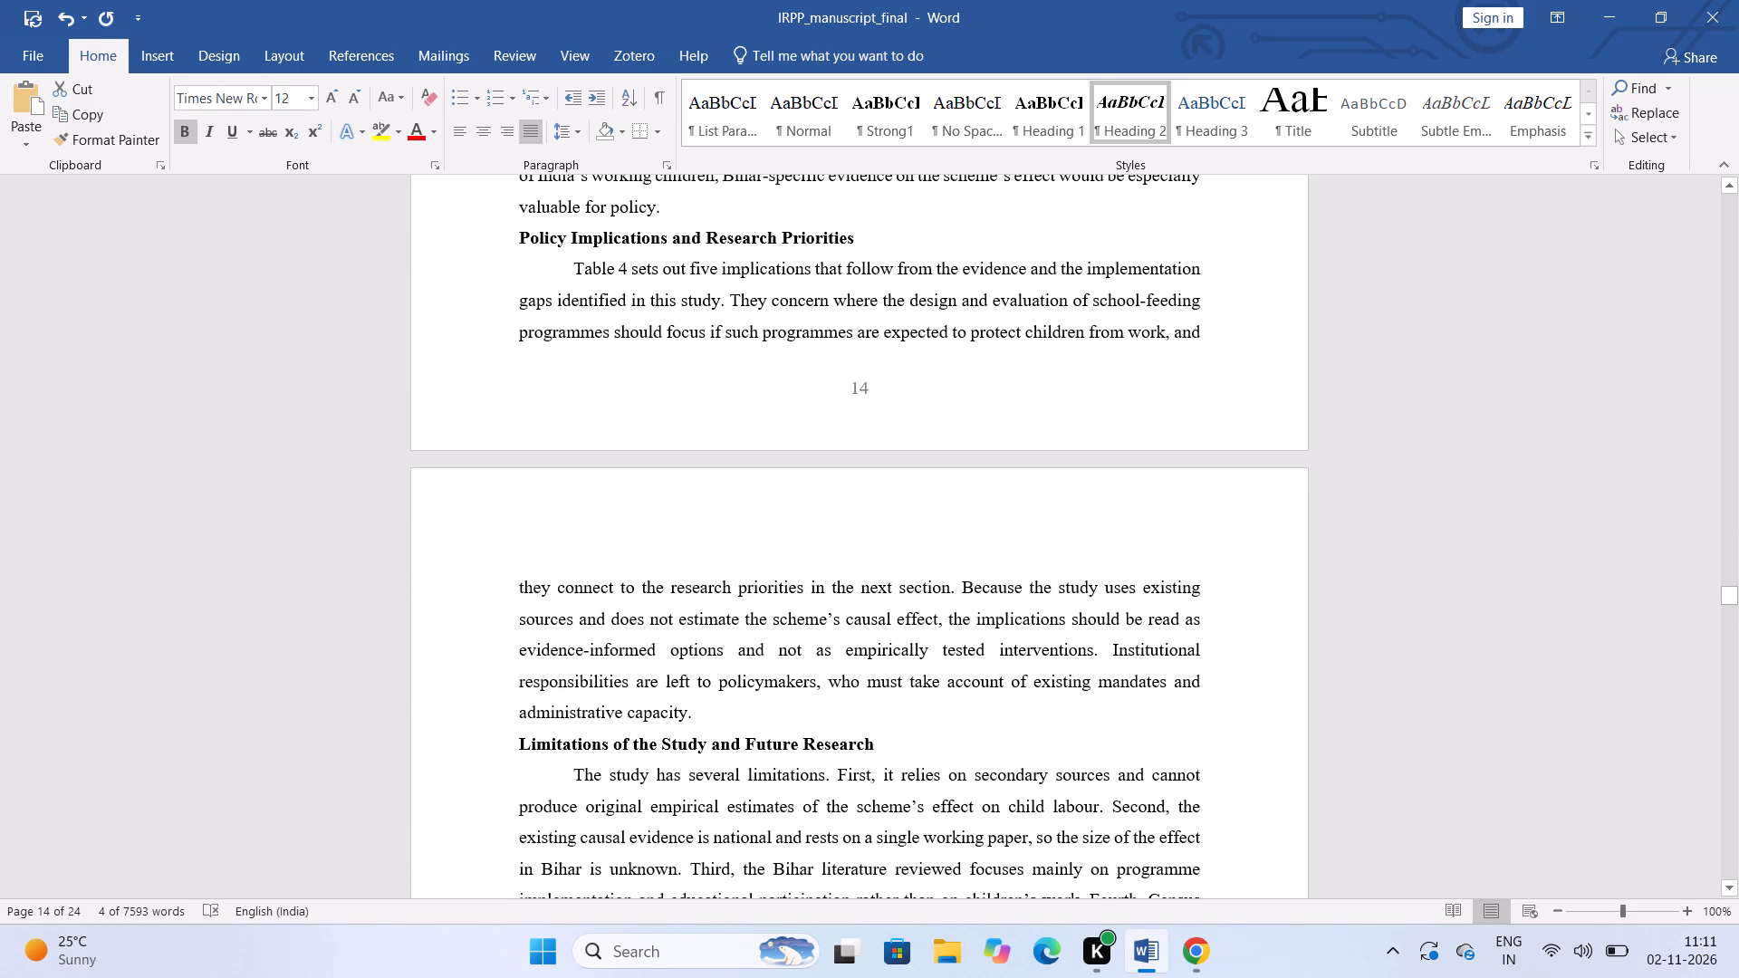
pyautogui.scroll(-2, 519, 787)
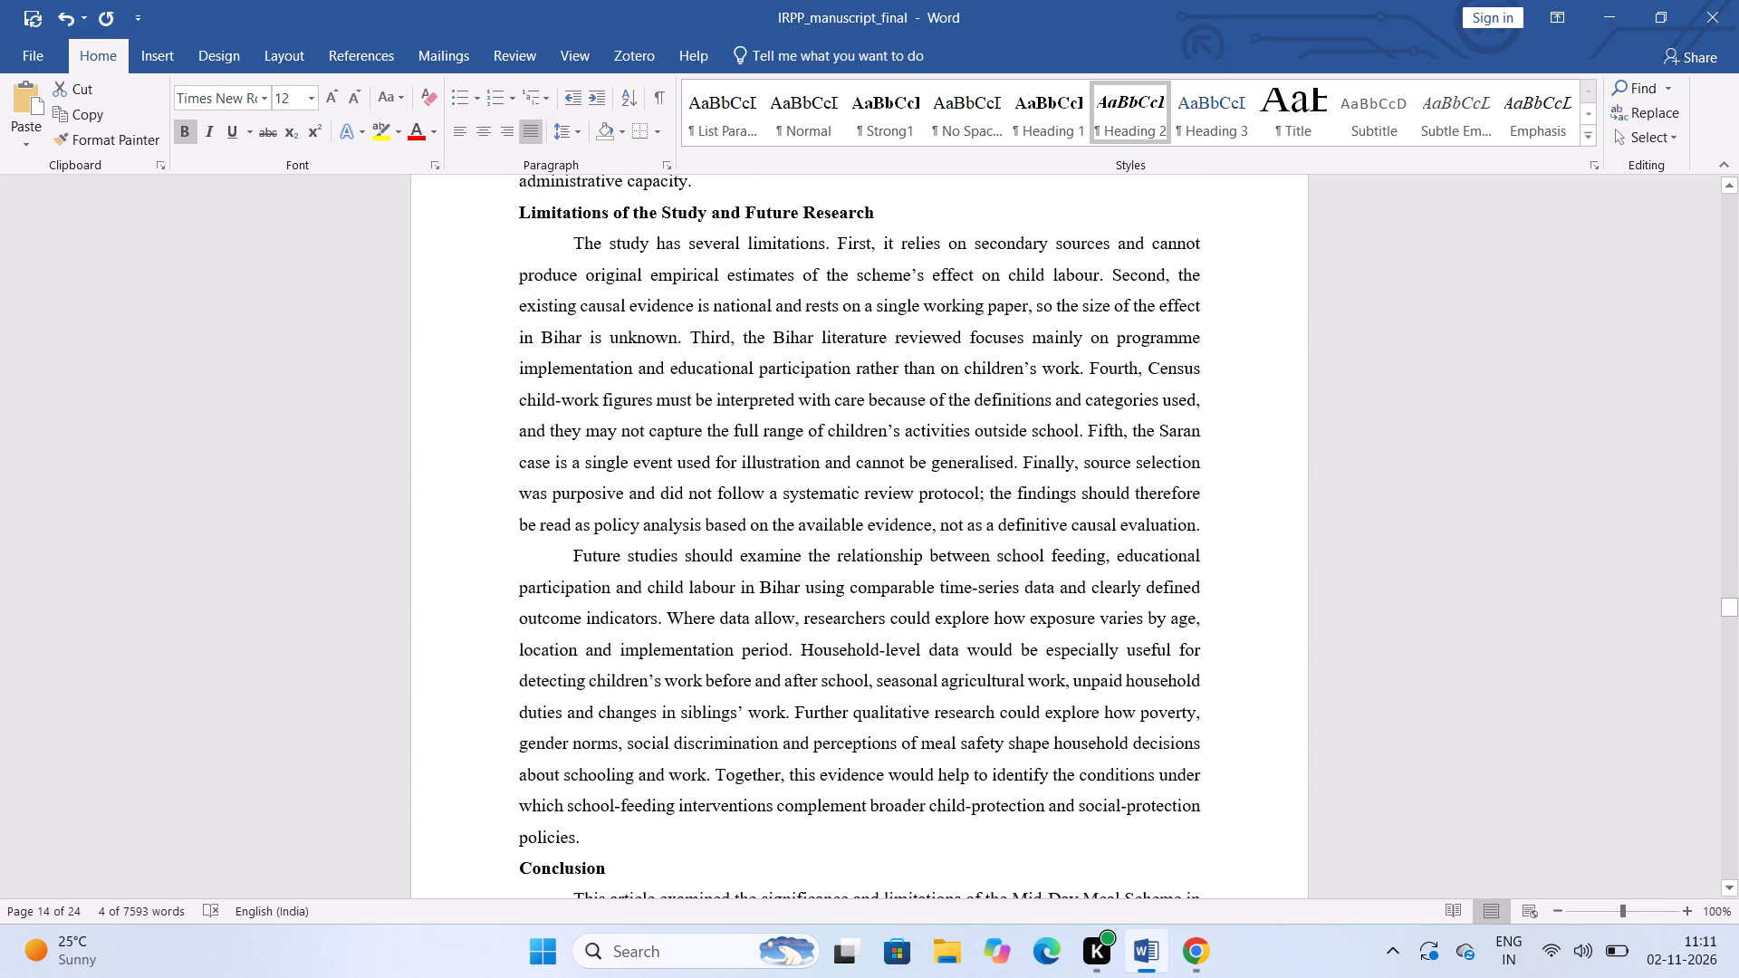
pyautogui.scroll(-4, 519, 787)
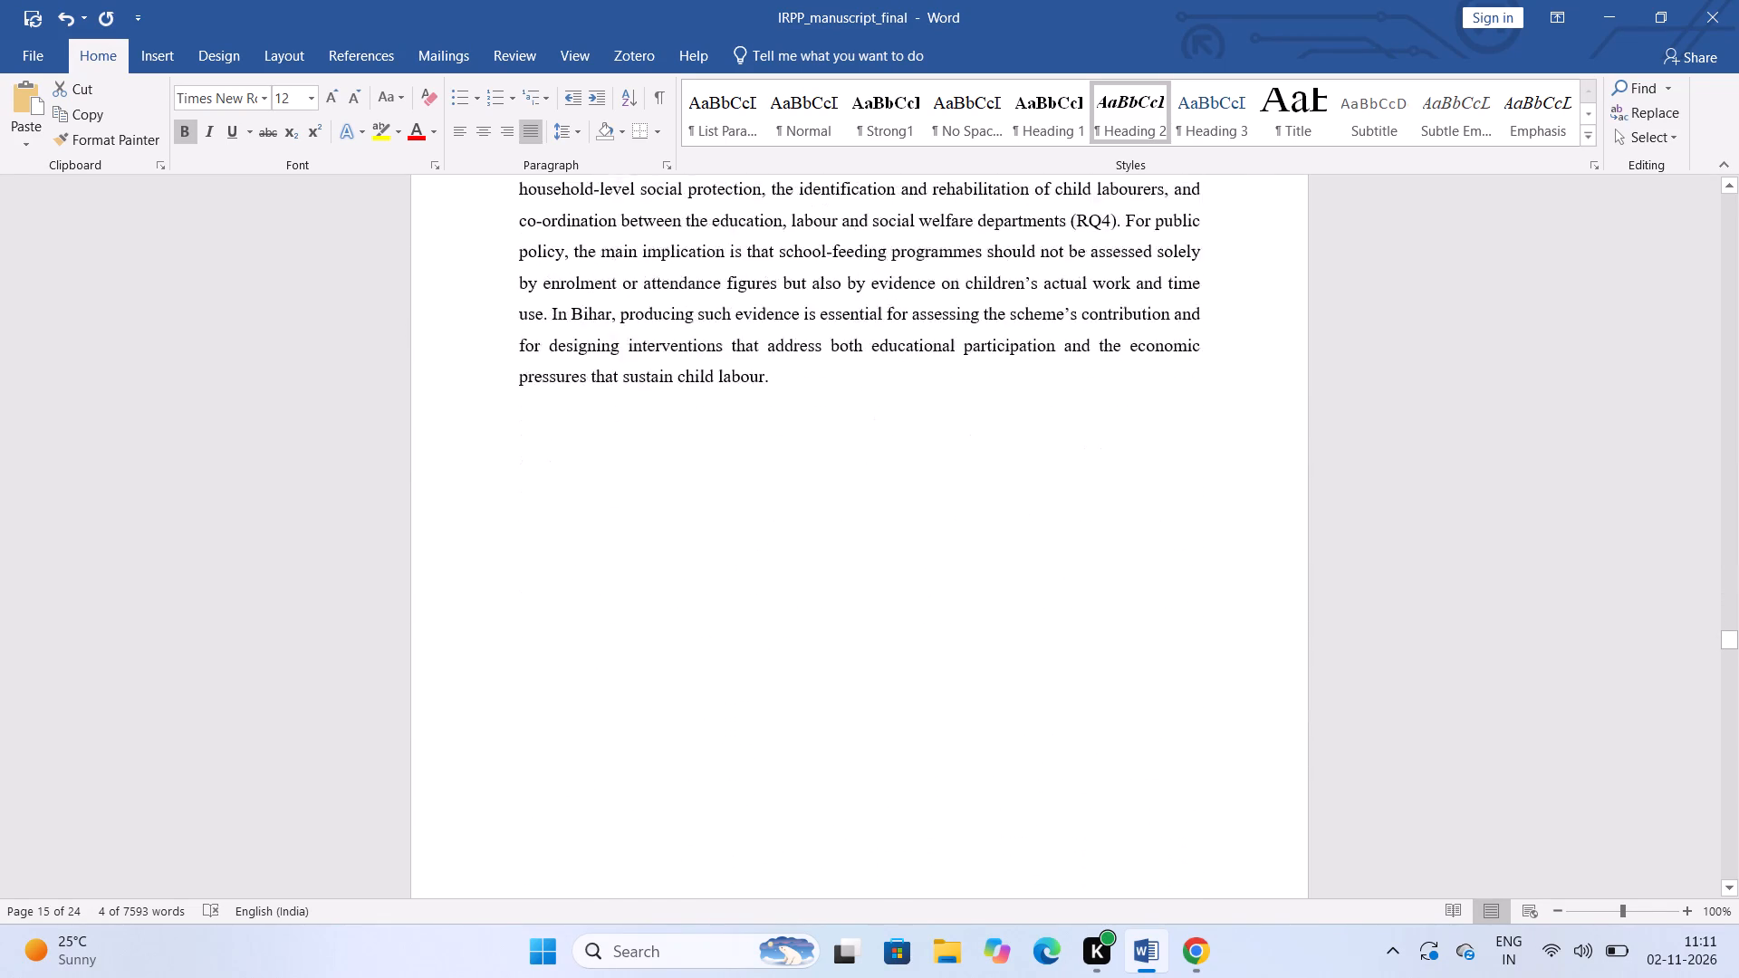
pyautogui.scroll(-1, 519, 787)
pyautogui.scroll(1, 519, 787)
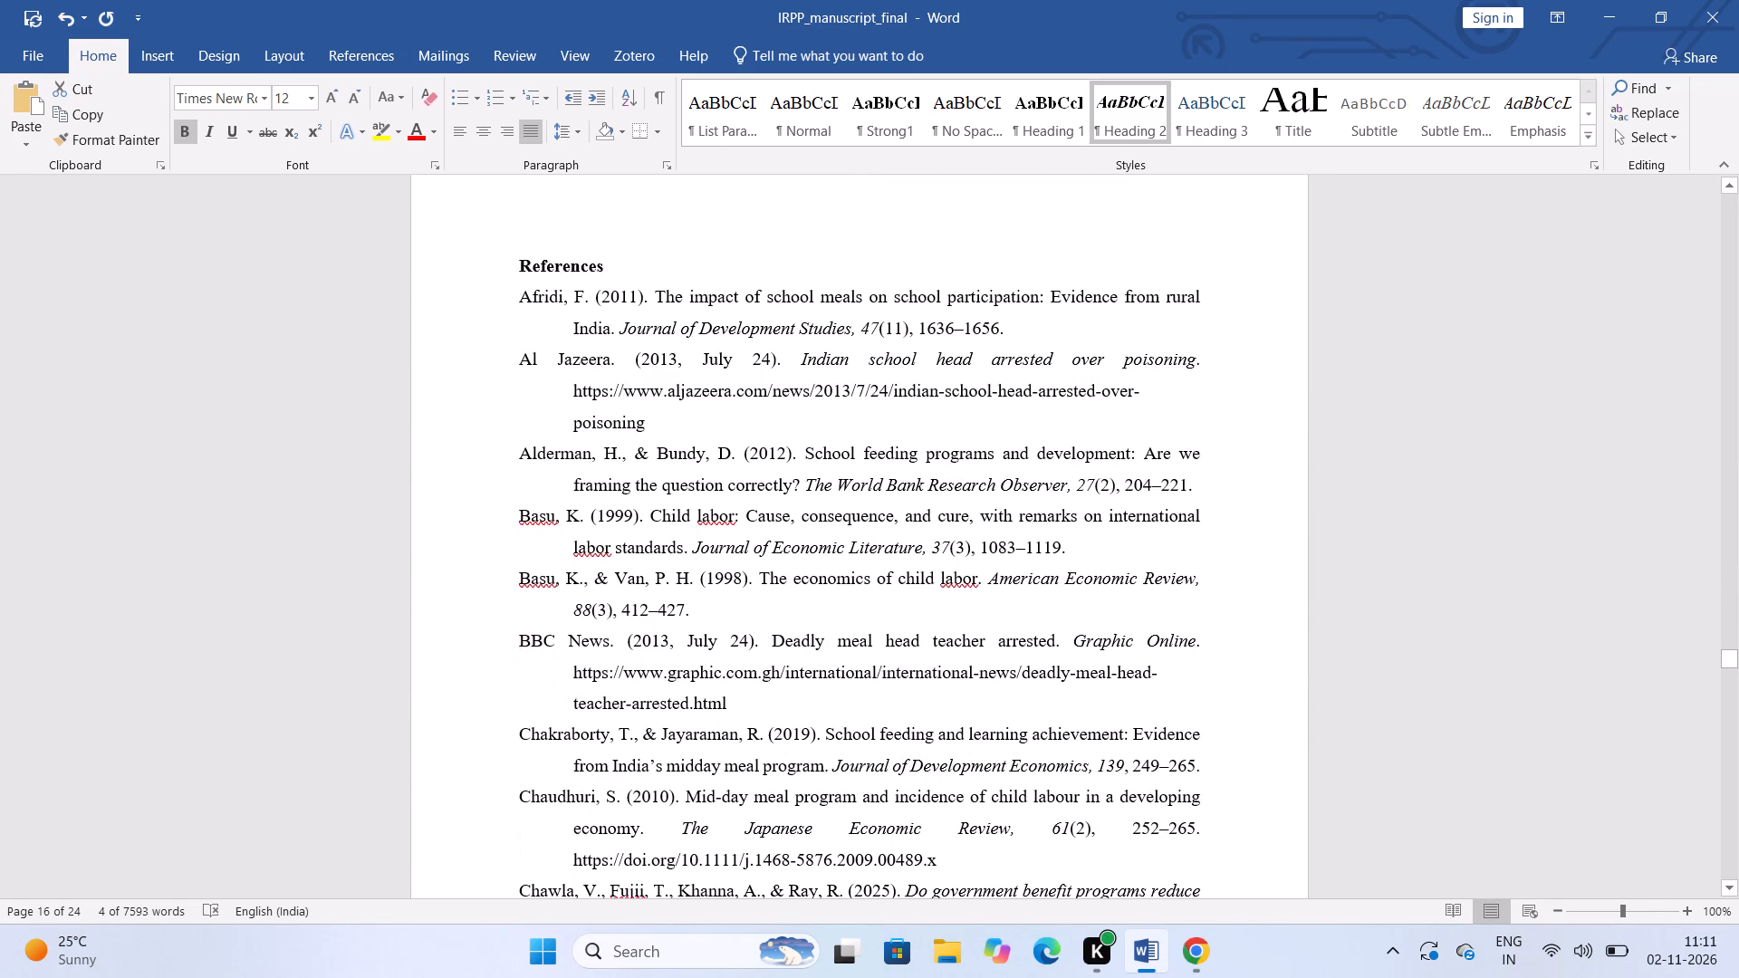
pyautogui.scroll(1, 519, 787)
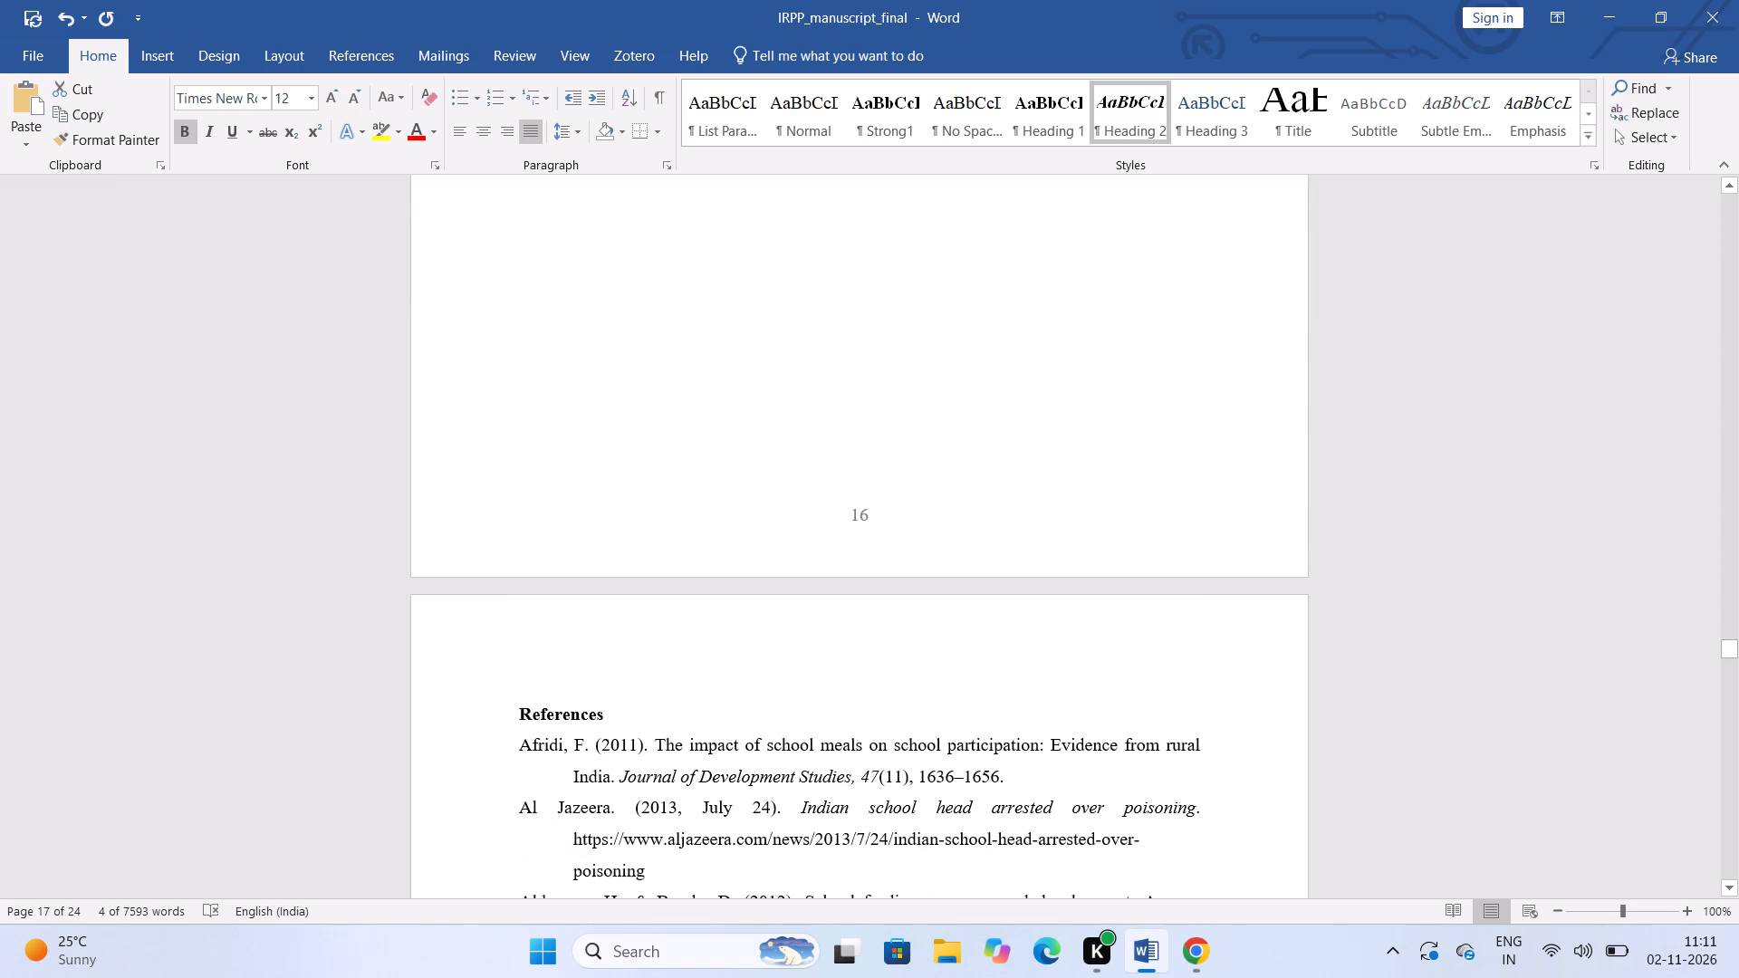
pyautogui.scroll(2, 519, 787)
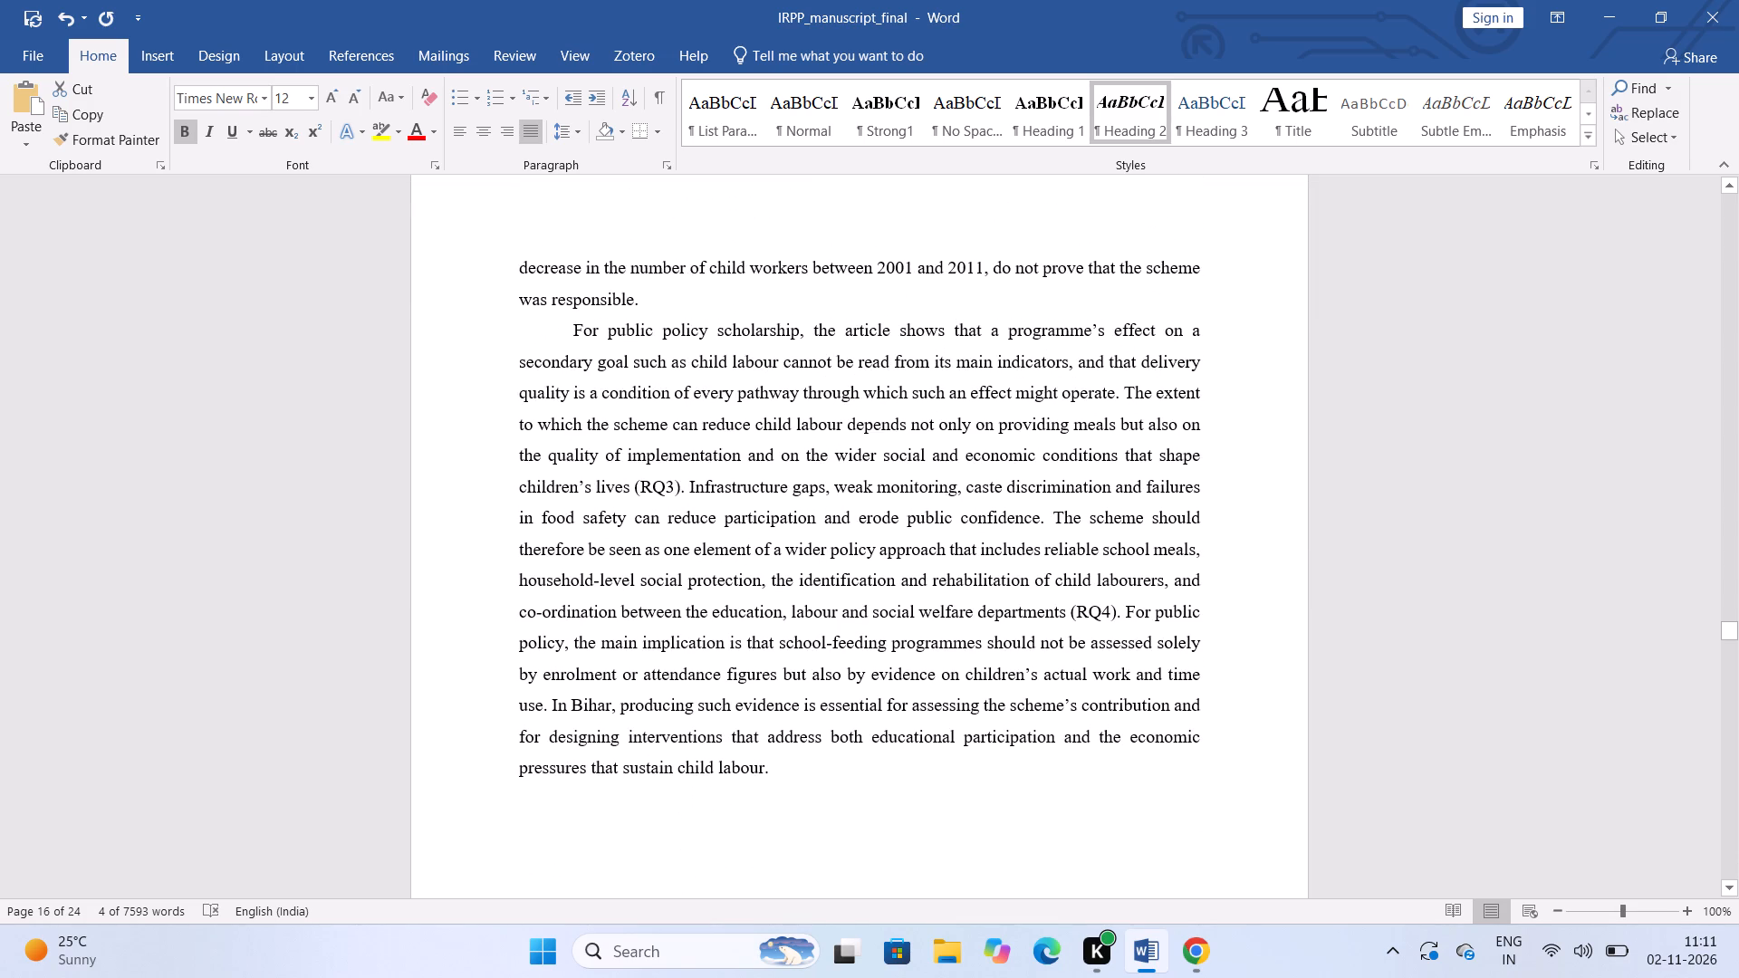
# Save the manuscript with the updated subheading formatting.
pyautogui.click(791, 771)
pyautogui.hotkey('ctrl', 's')
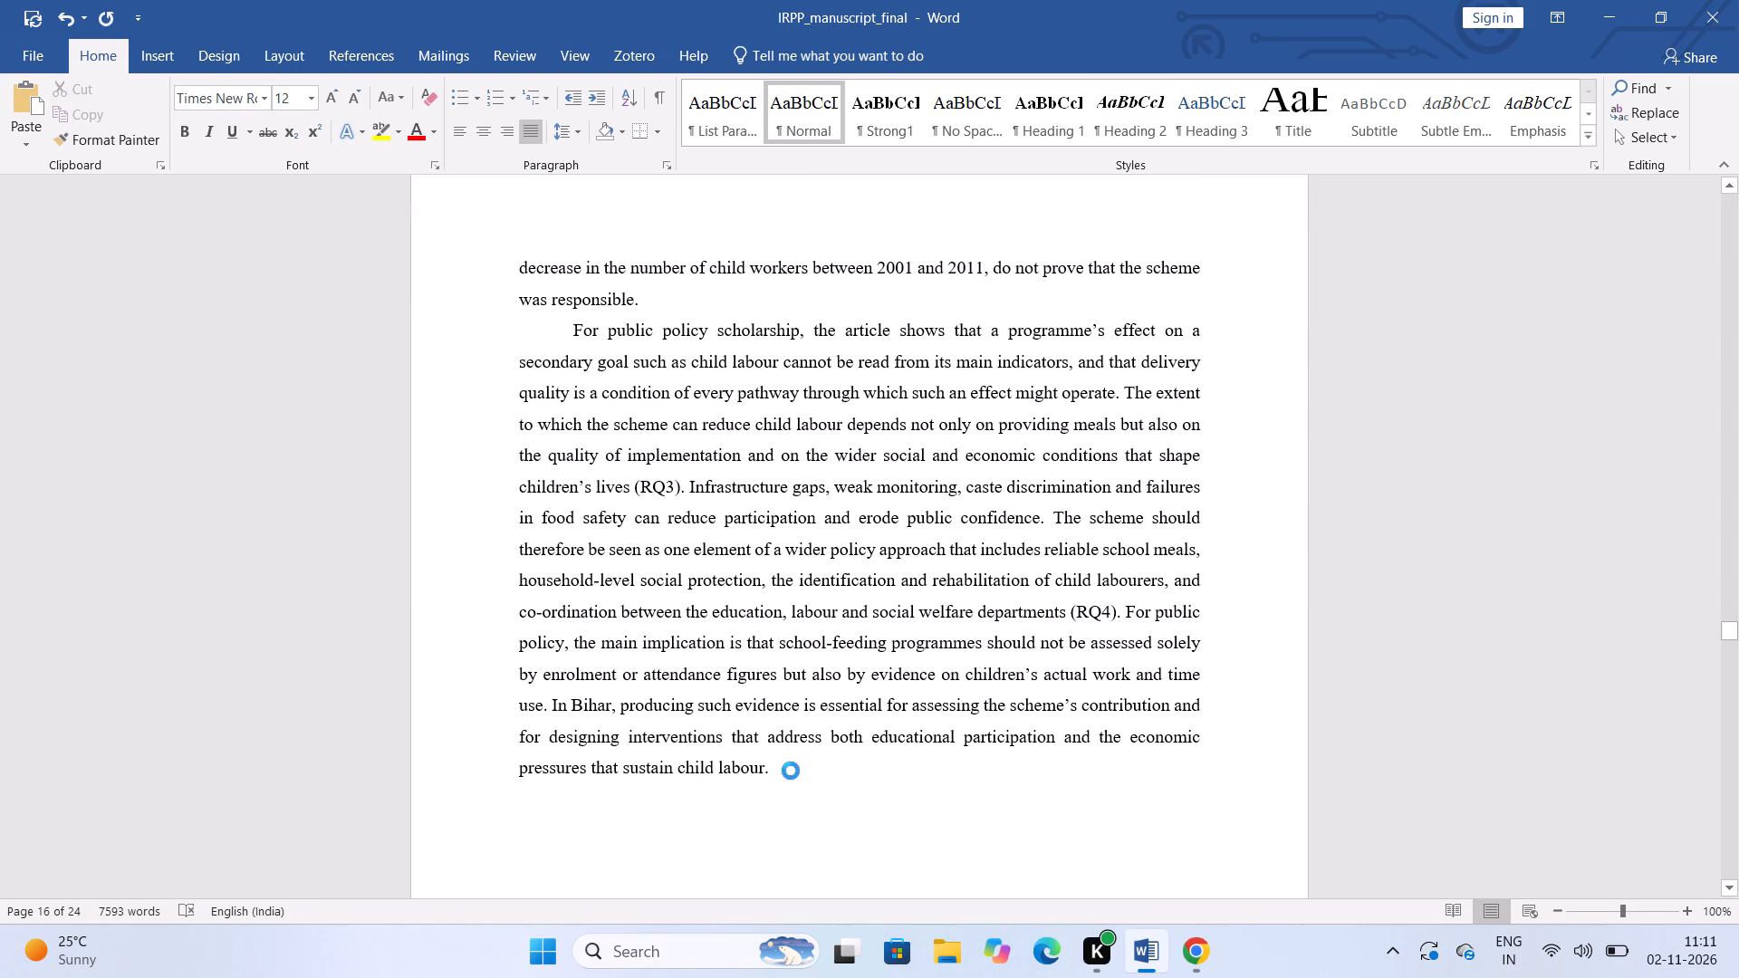
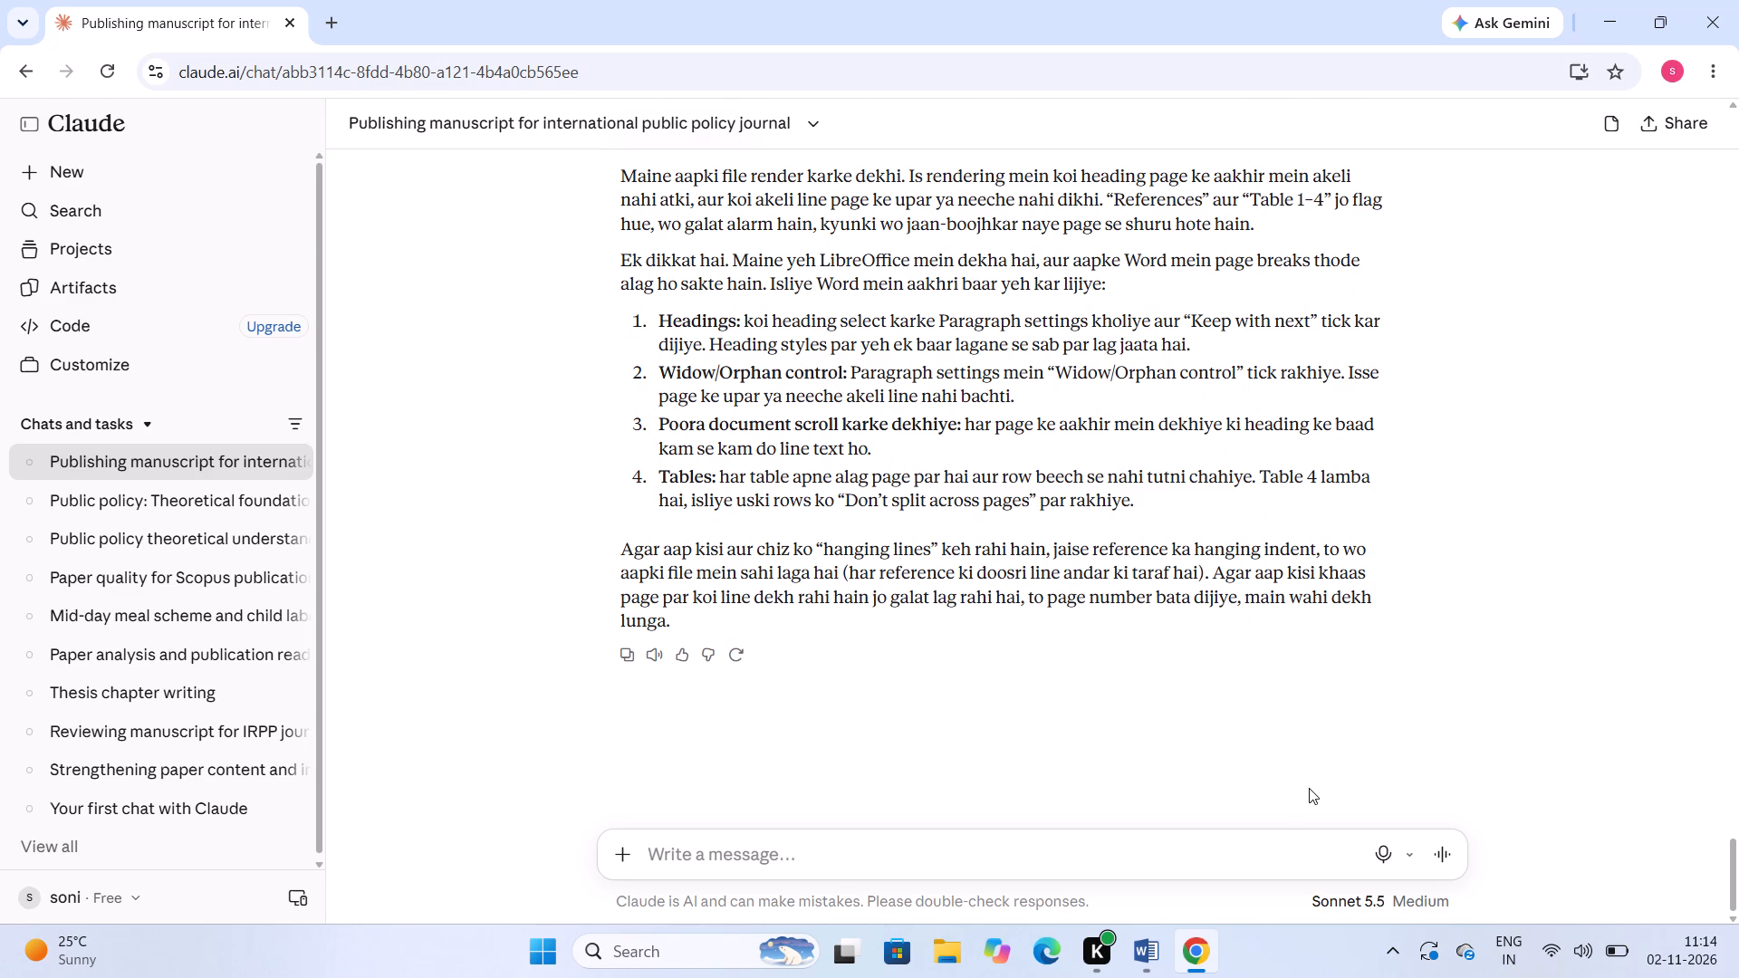
# Switch to the manuscript in Word and examine the font formatting of the title and the Abstract heading on the first page.
pyautogui.click(1149, 943)
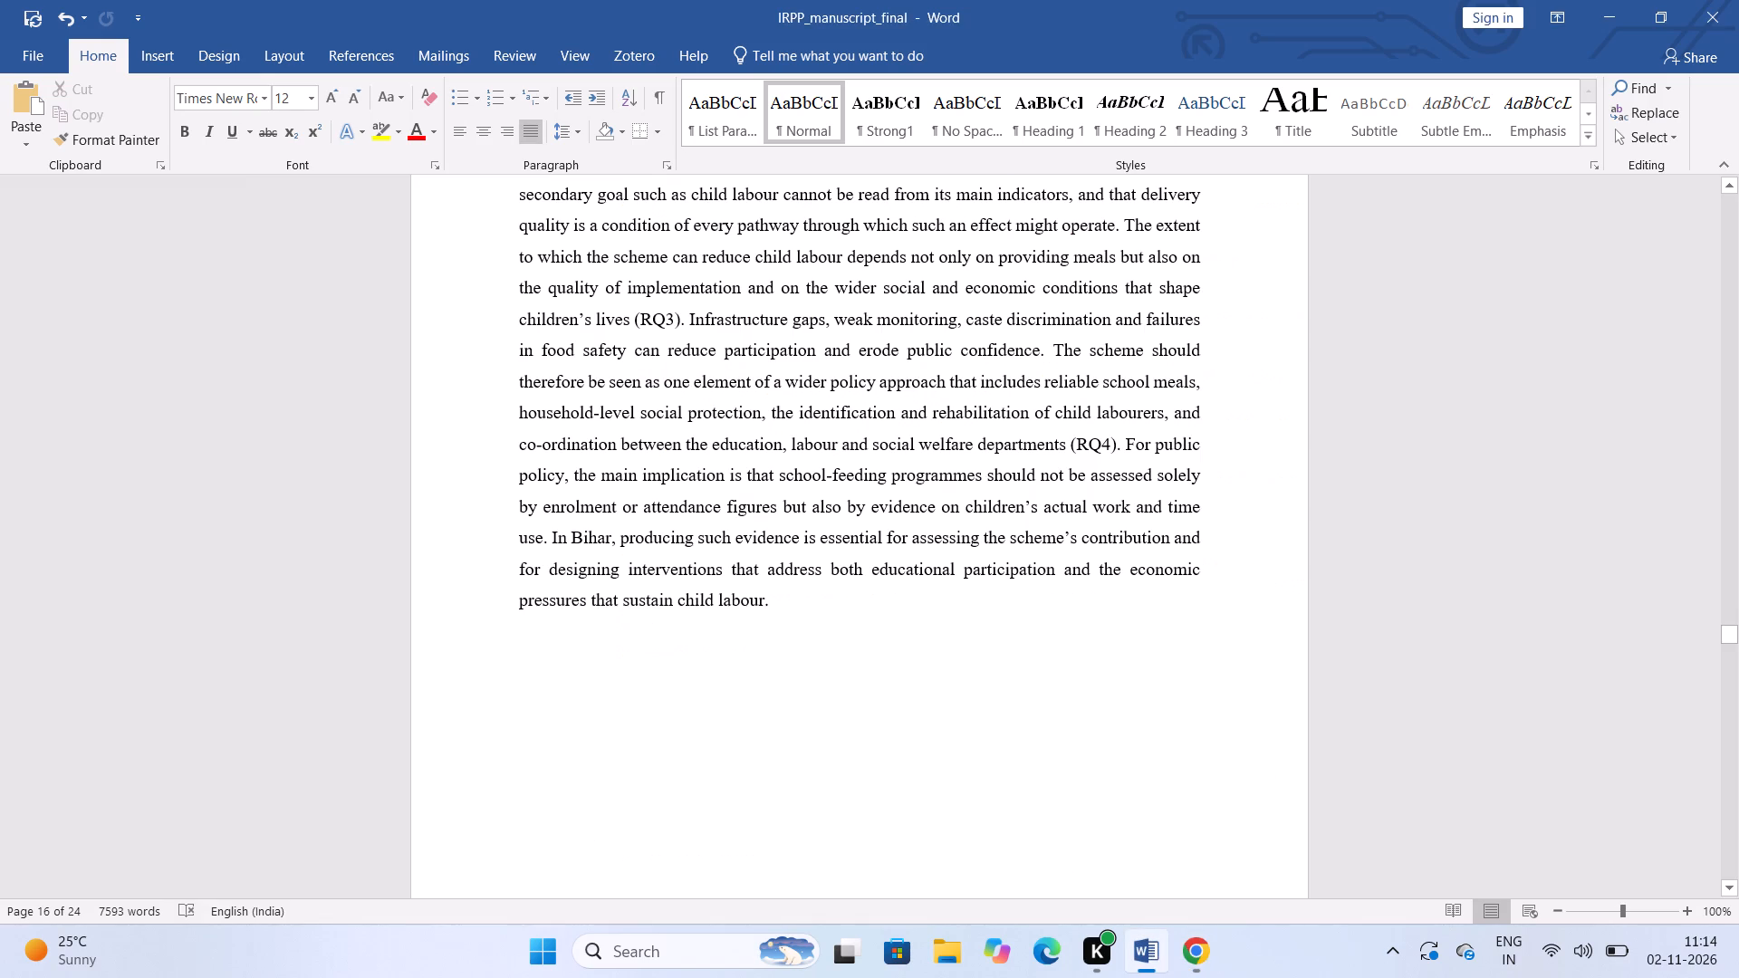
pyautogui.scroll(5, 1058, 679)
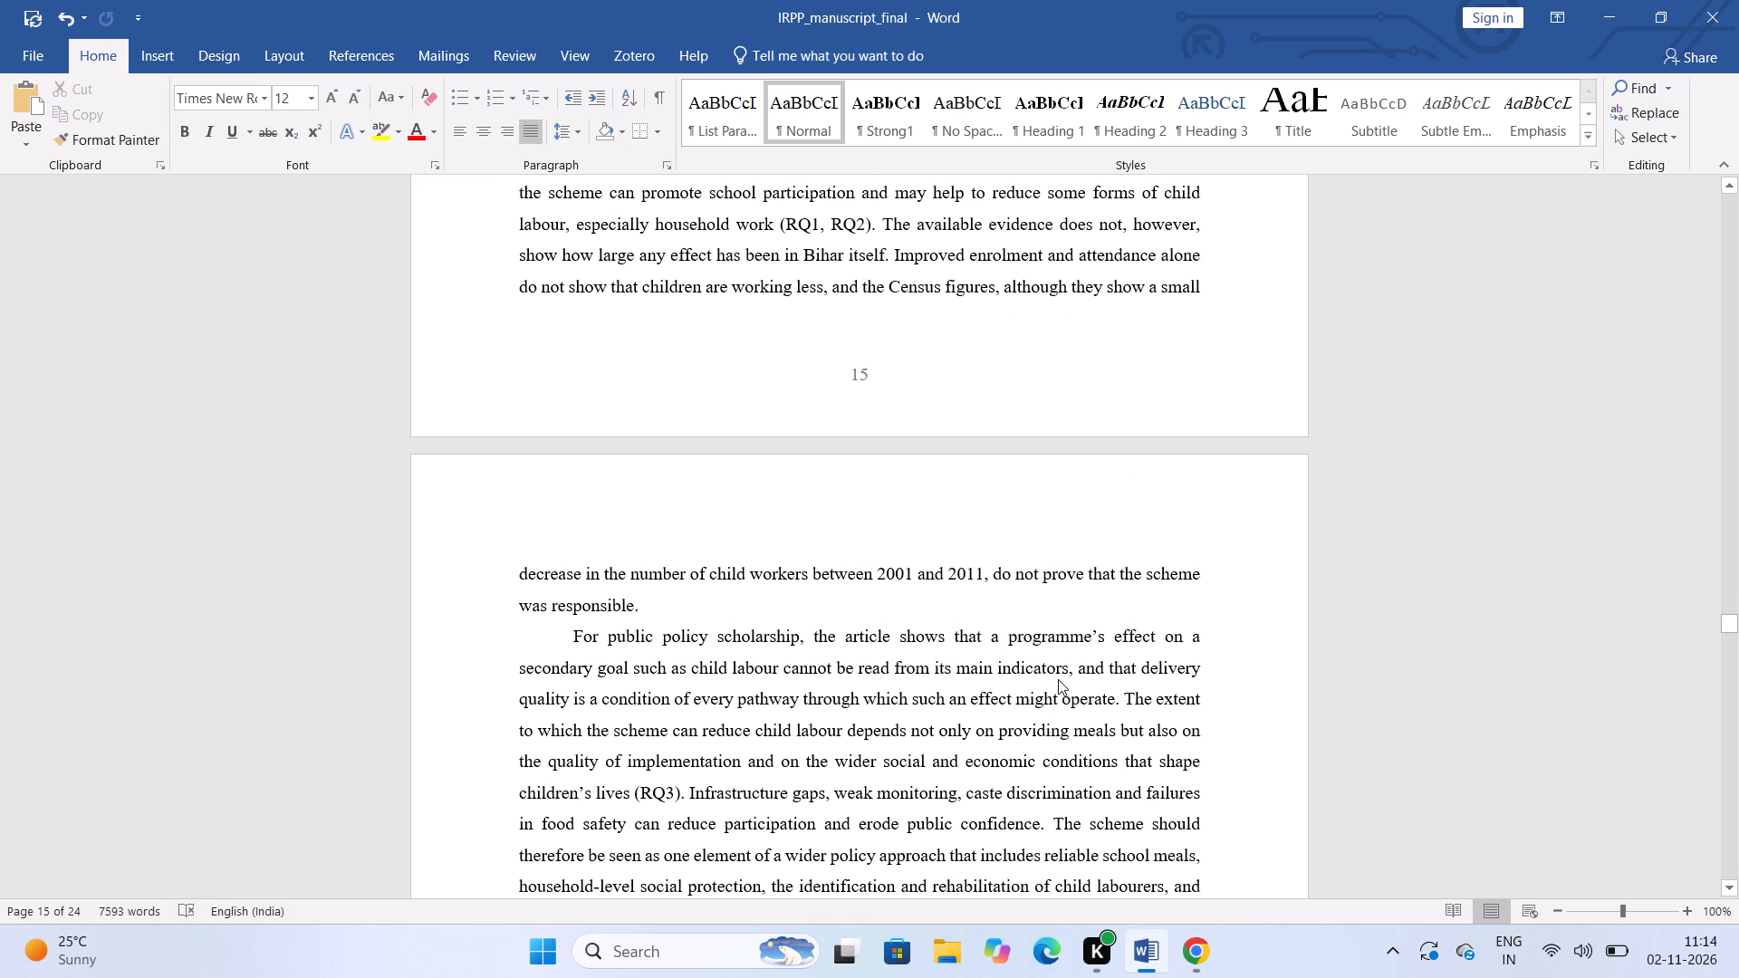
pyautogui.scroll(9, 1058, 679)
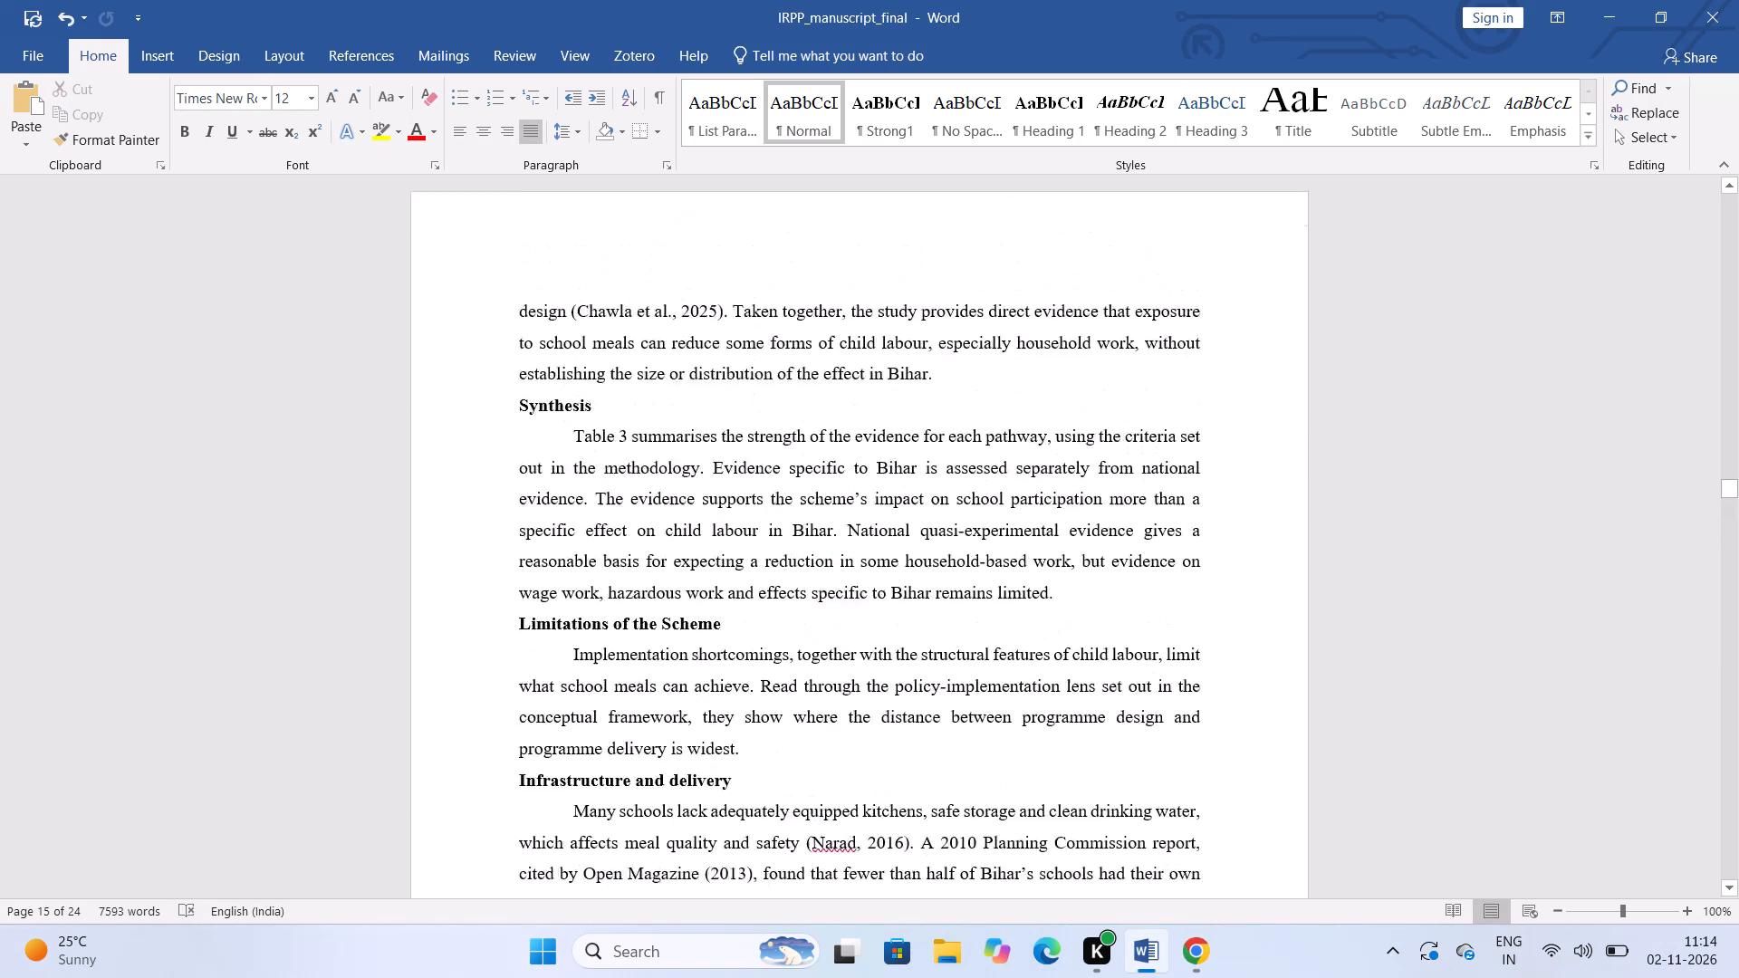
pyautogui.scroll(7, 1058, 679)
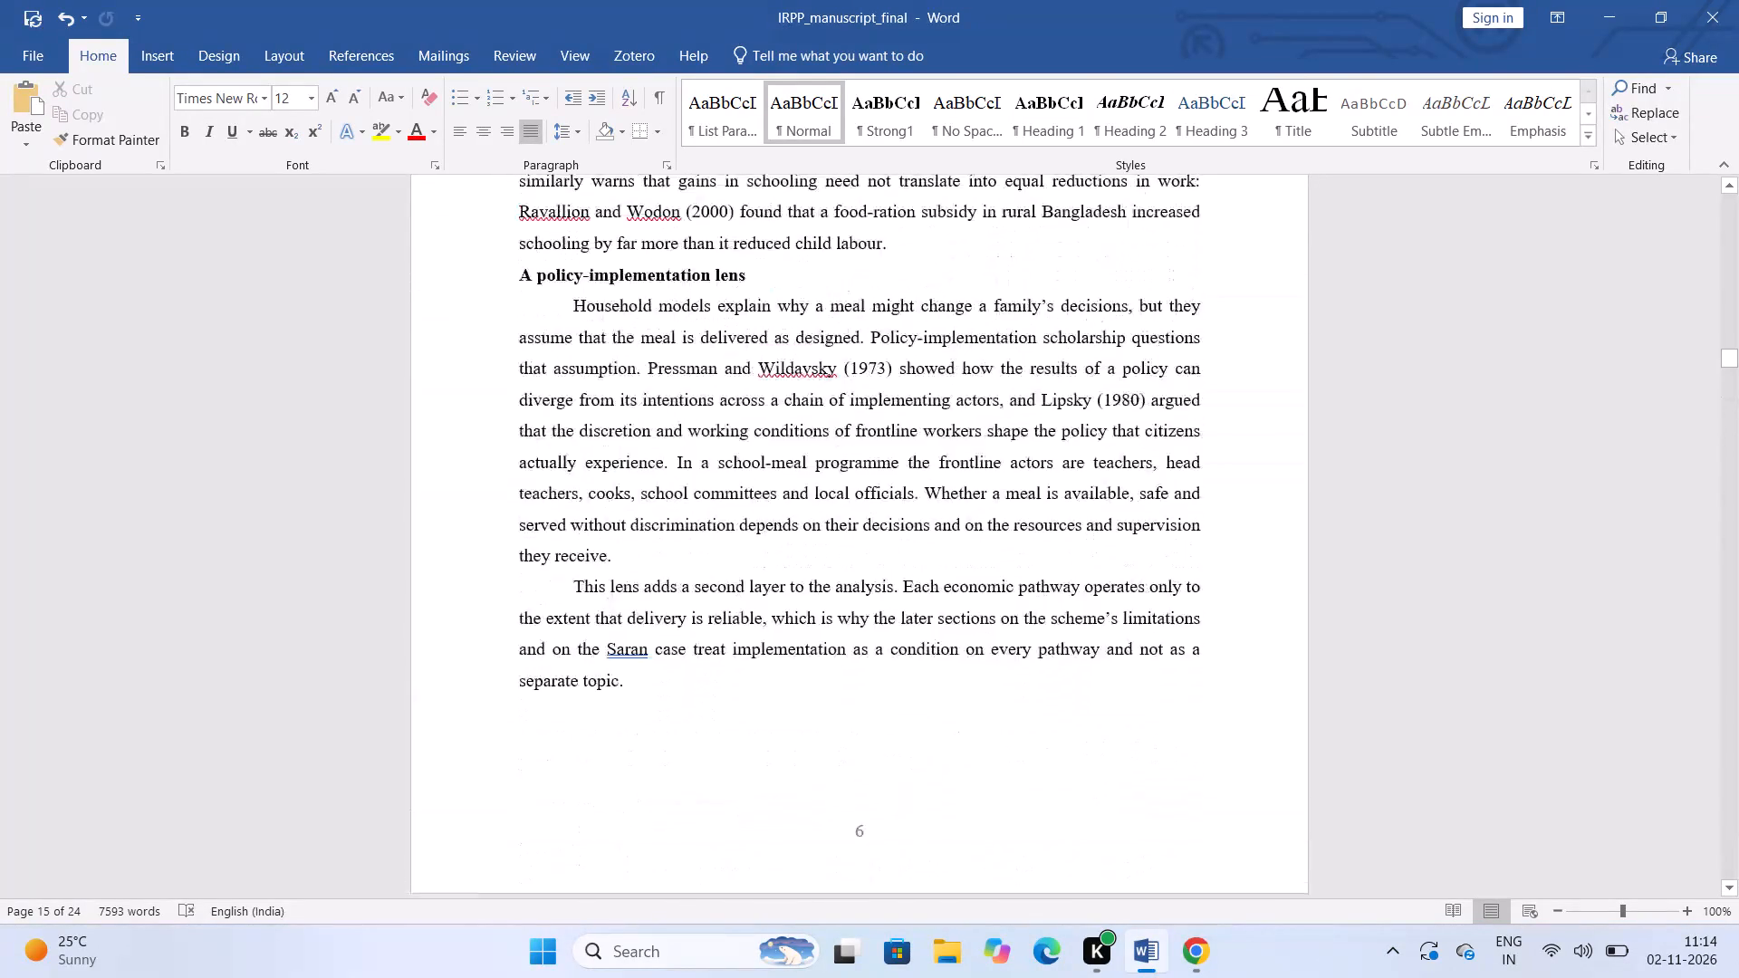
pyautogui.scroll(7, 1058, 679)
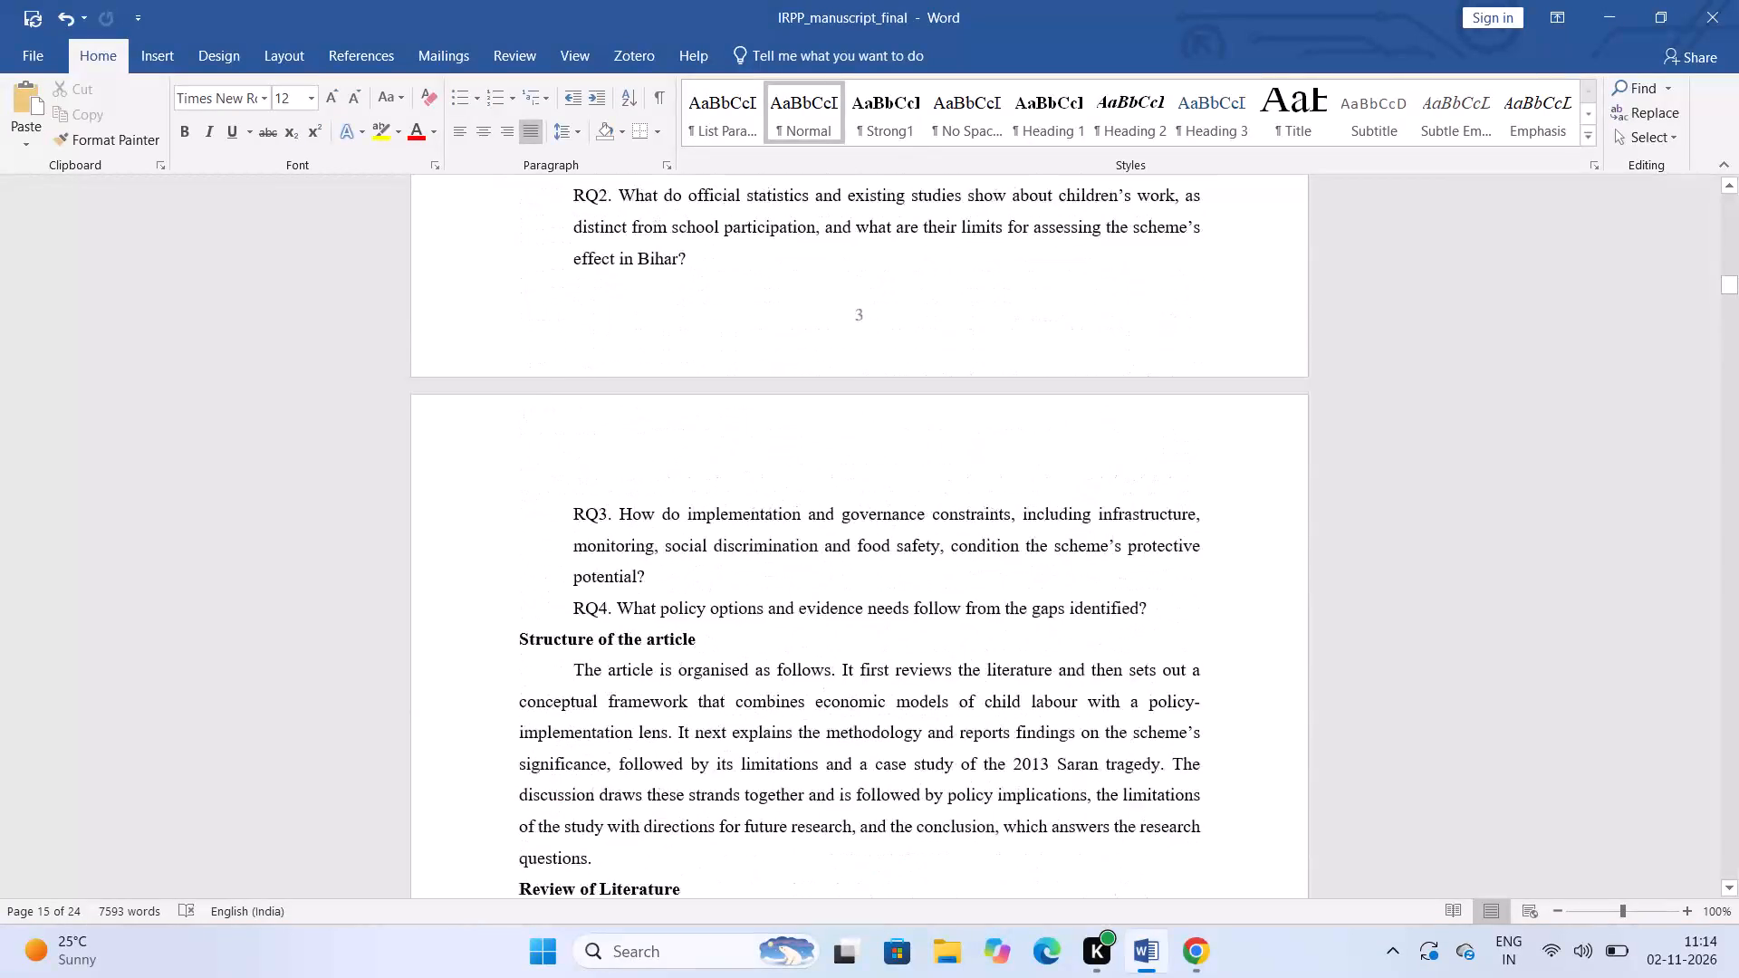
pyautogui.scroll(8, 1058, 679)
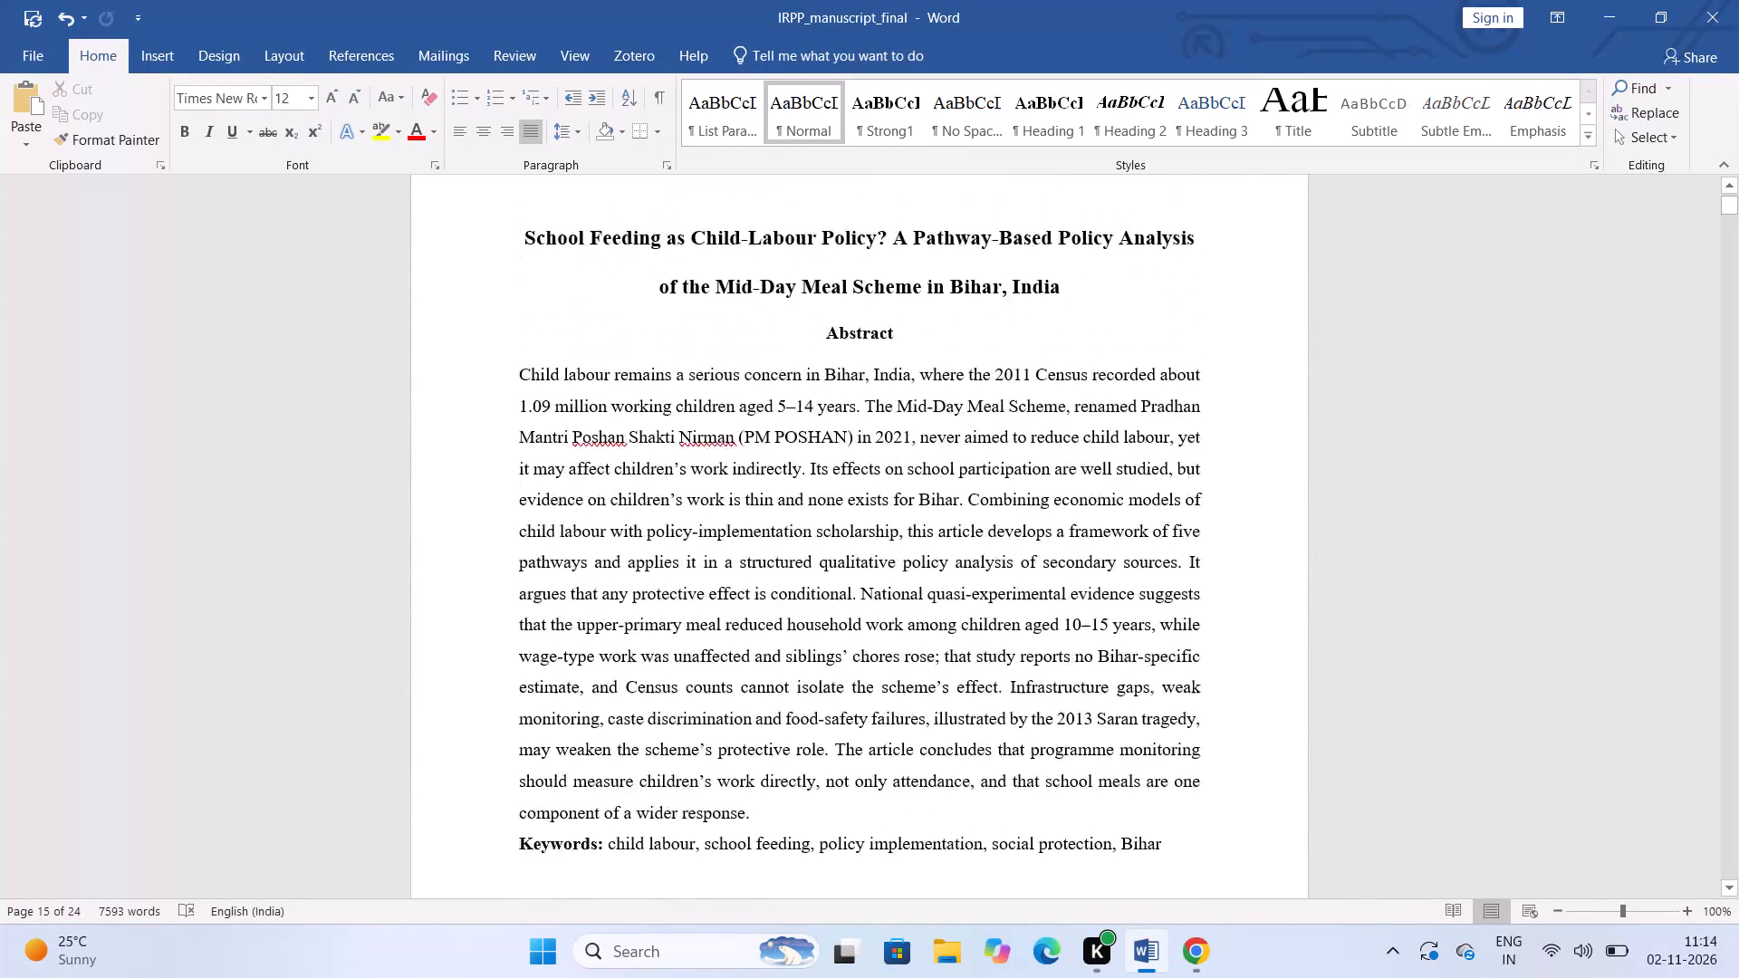
pyautogui.scroll(1, 1058, 679)
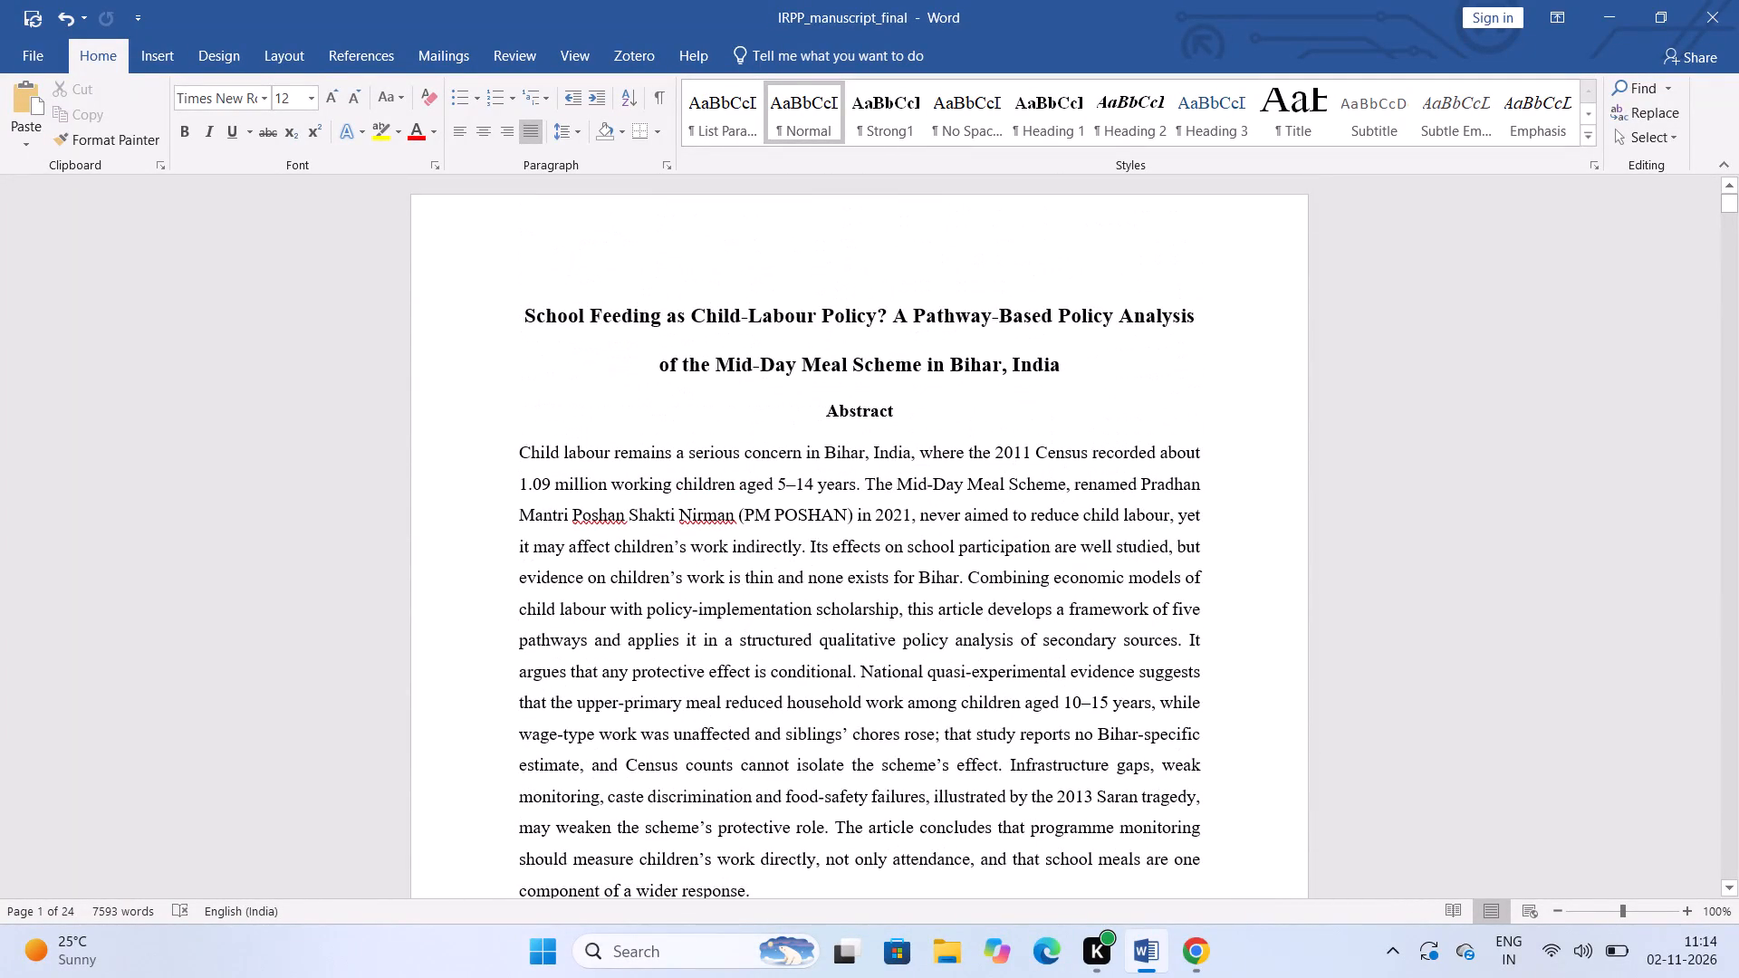
pyautogui.click(527, 312)
pyautogui.moveTo(527, 312); pyautogui.dragTo(1042, 374)
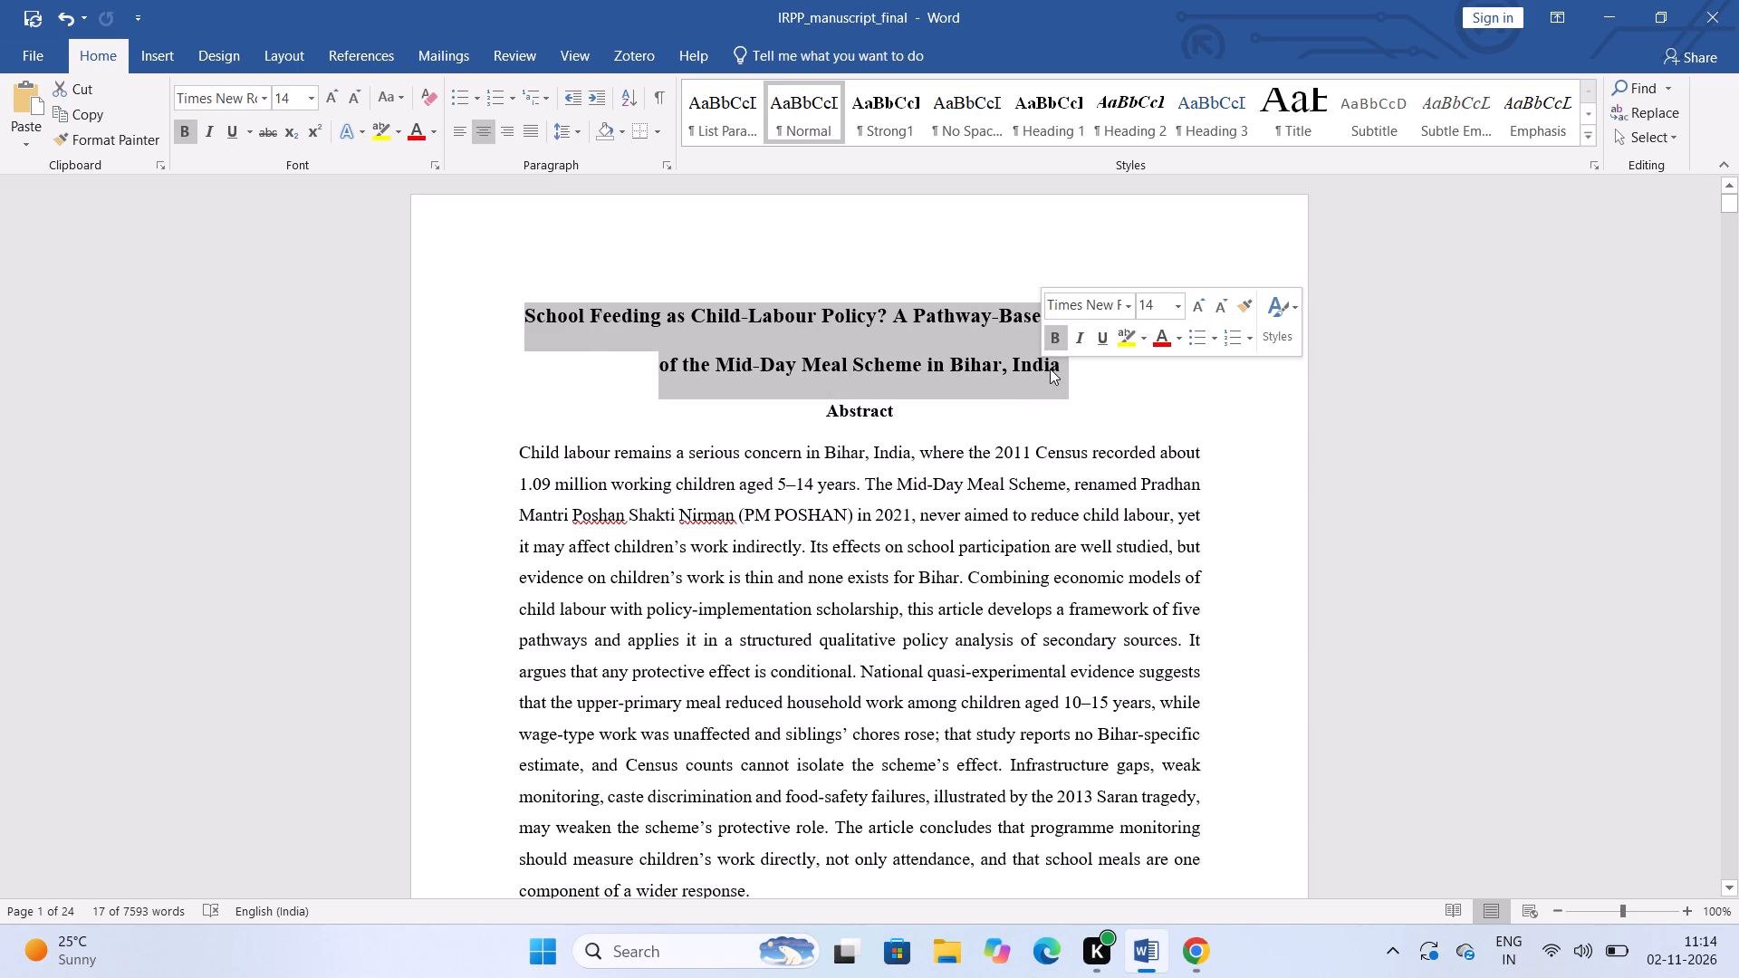
pyautogui.click(984, 414)
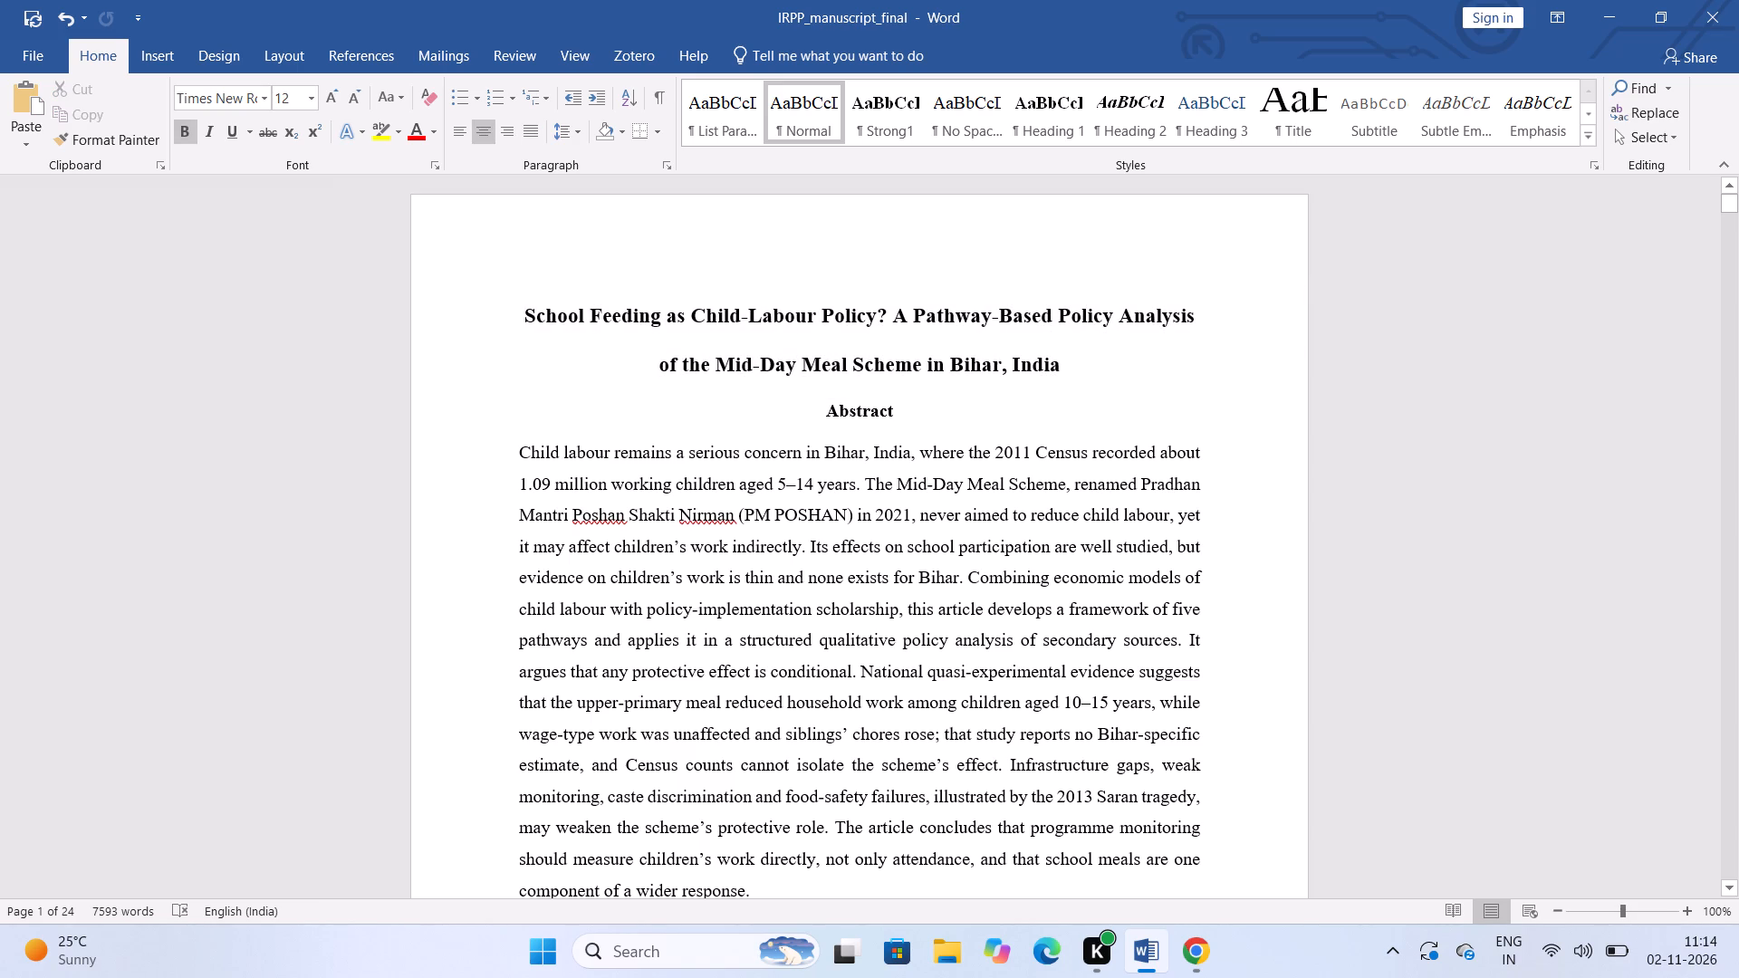
pyautogui.click(820, 413)
pyautogui.moveTo(821, 413); pyautogui.dragTo(936, 408)
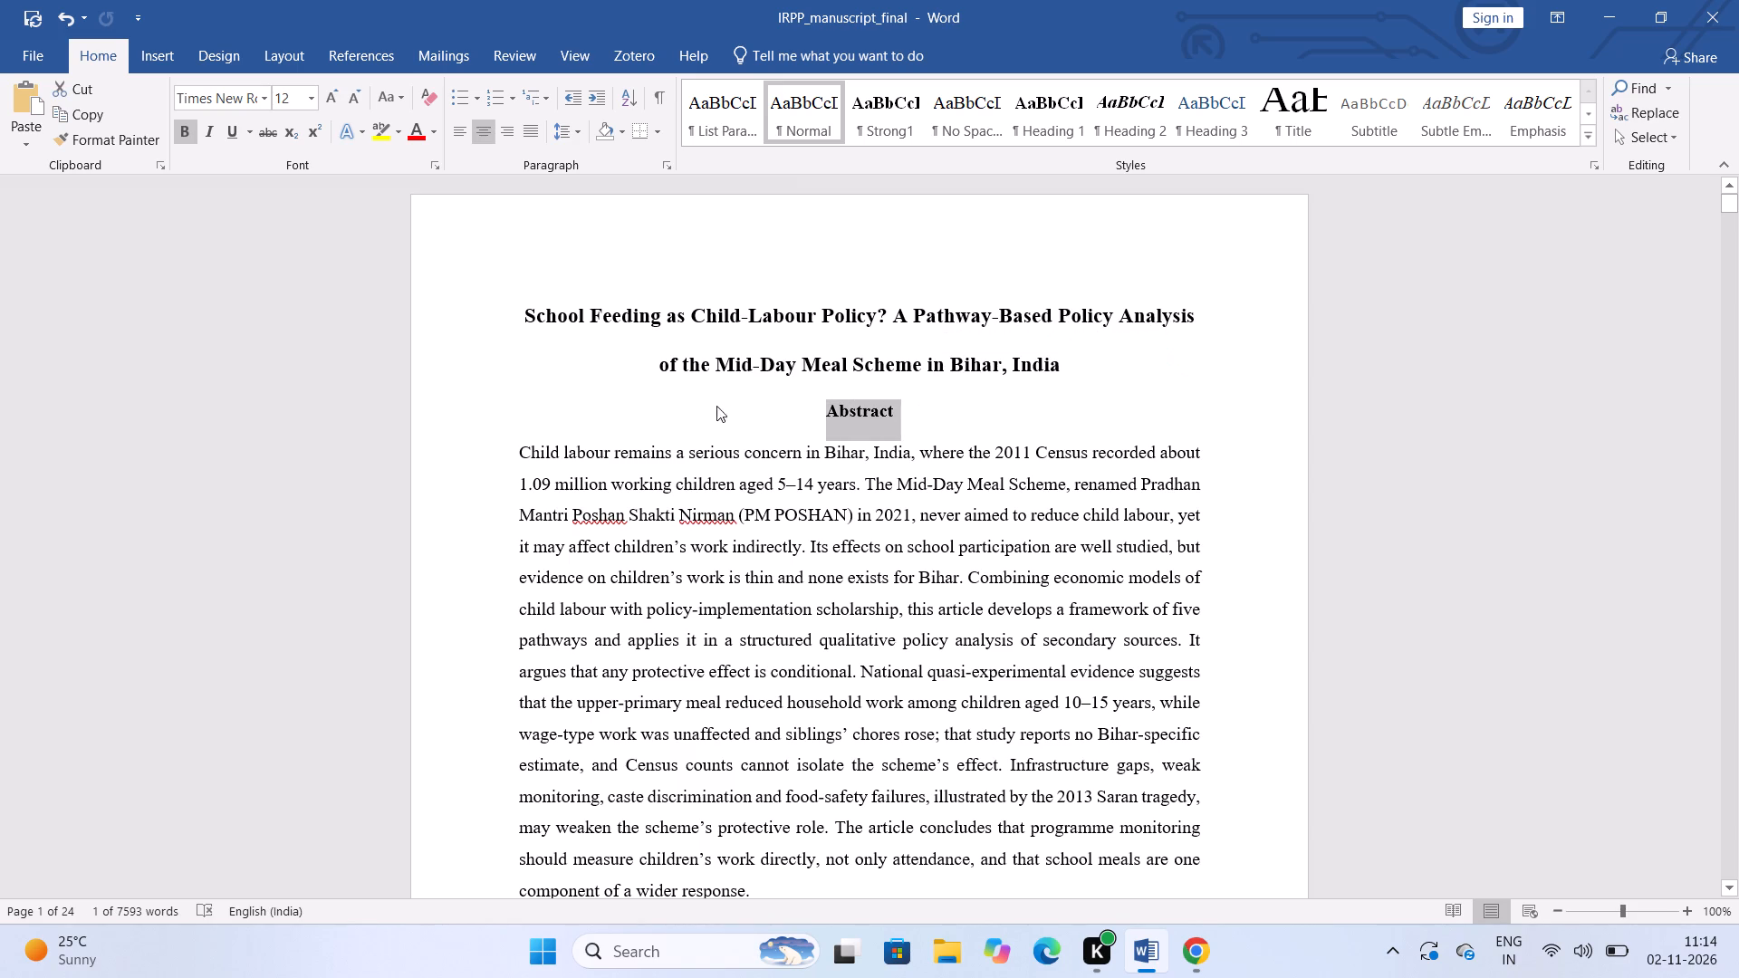
pyautogui.click(712, 408)
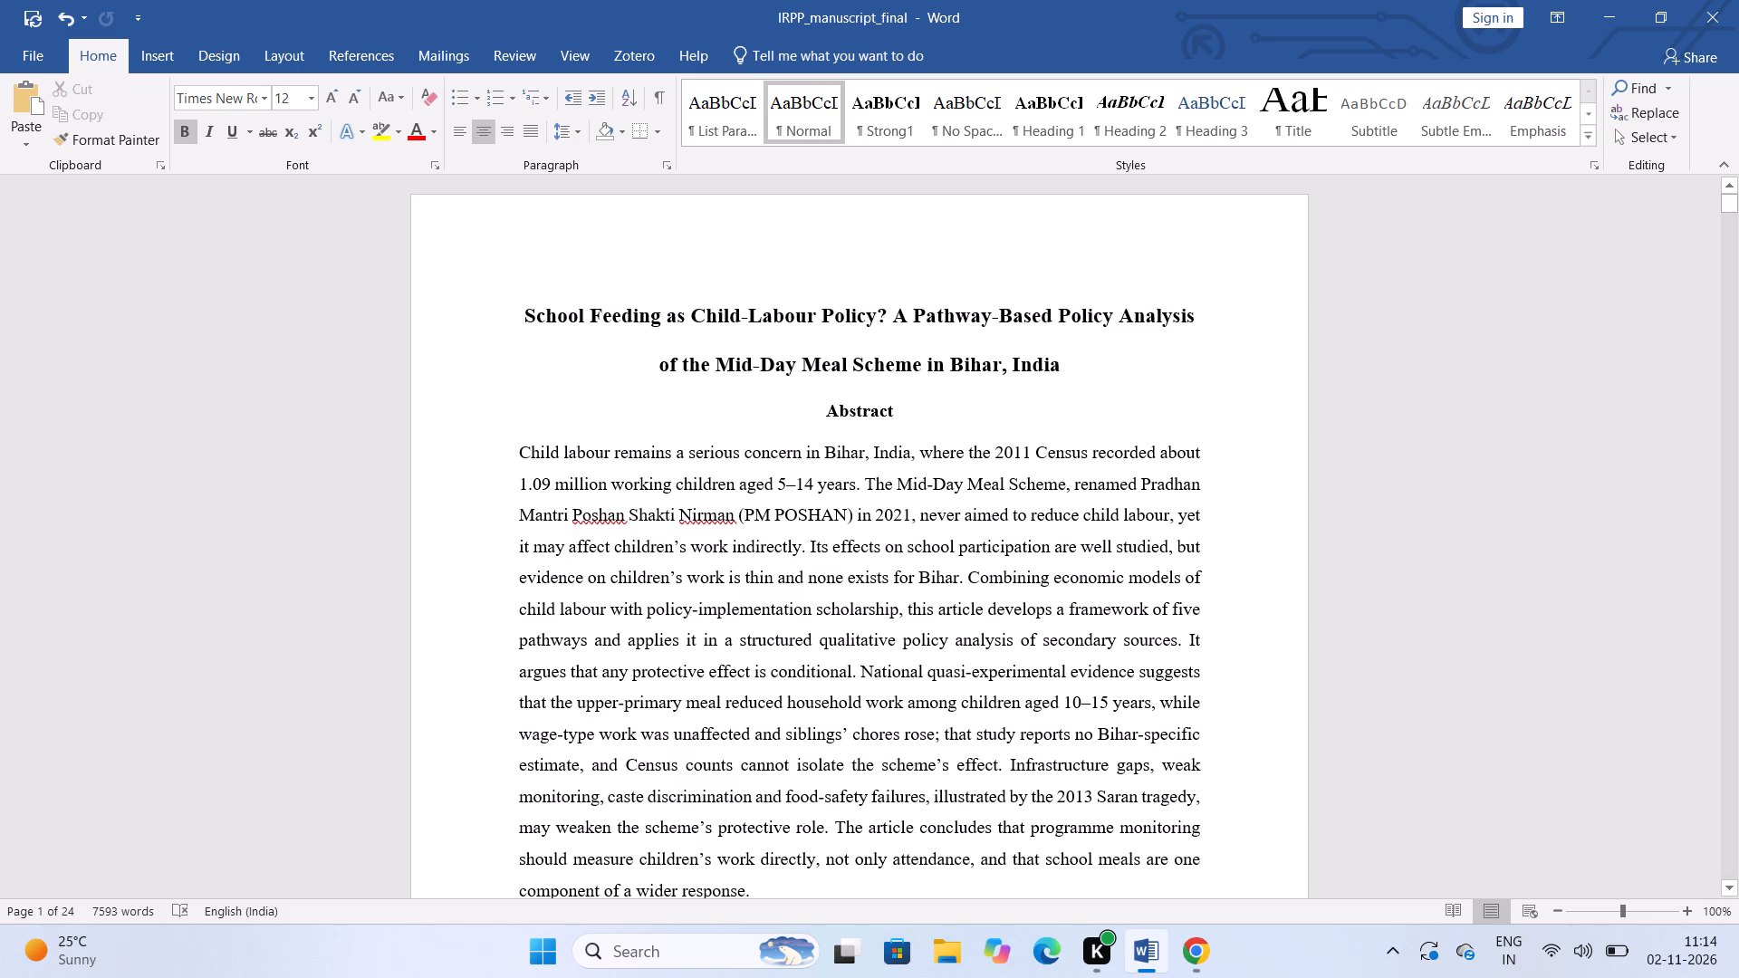
# Examine the layout from the abstract and keywords through to the Background paragraph under Introduction.
pyautogui.scroll(-1, 888, 632)
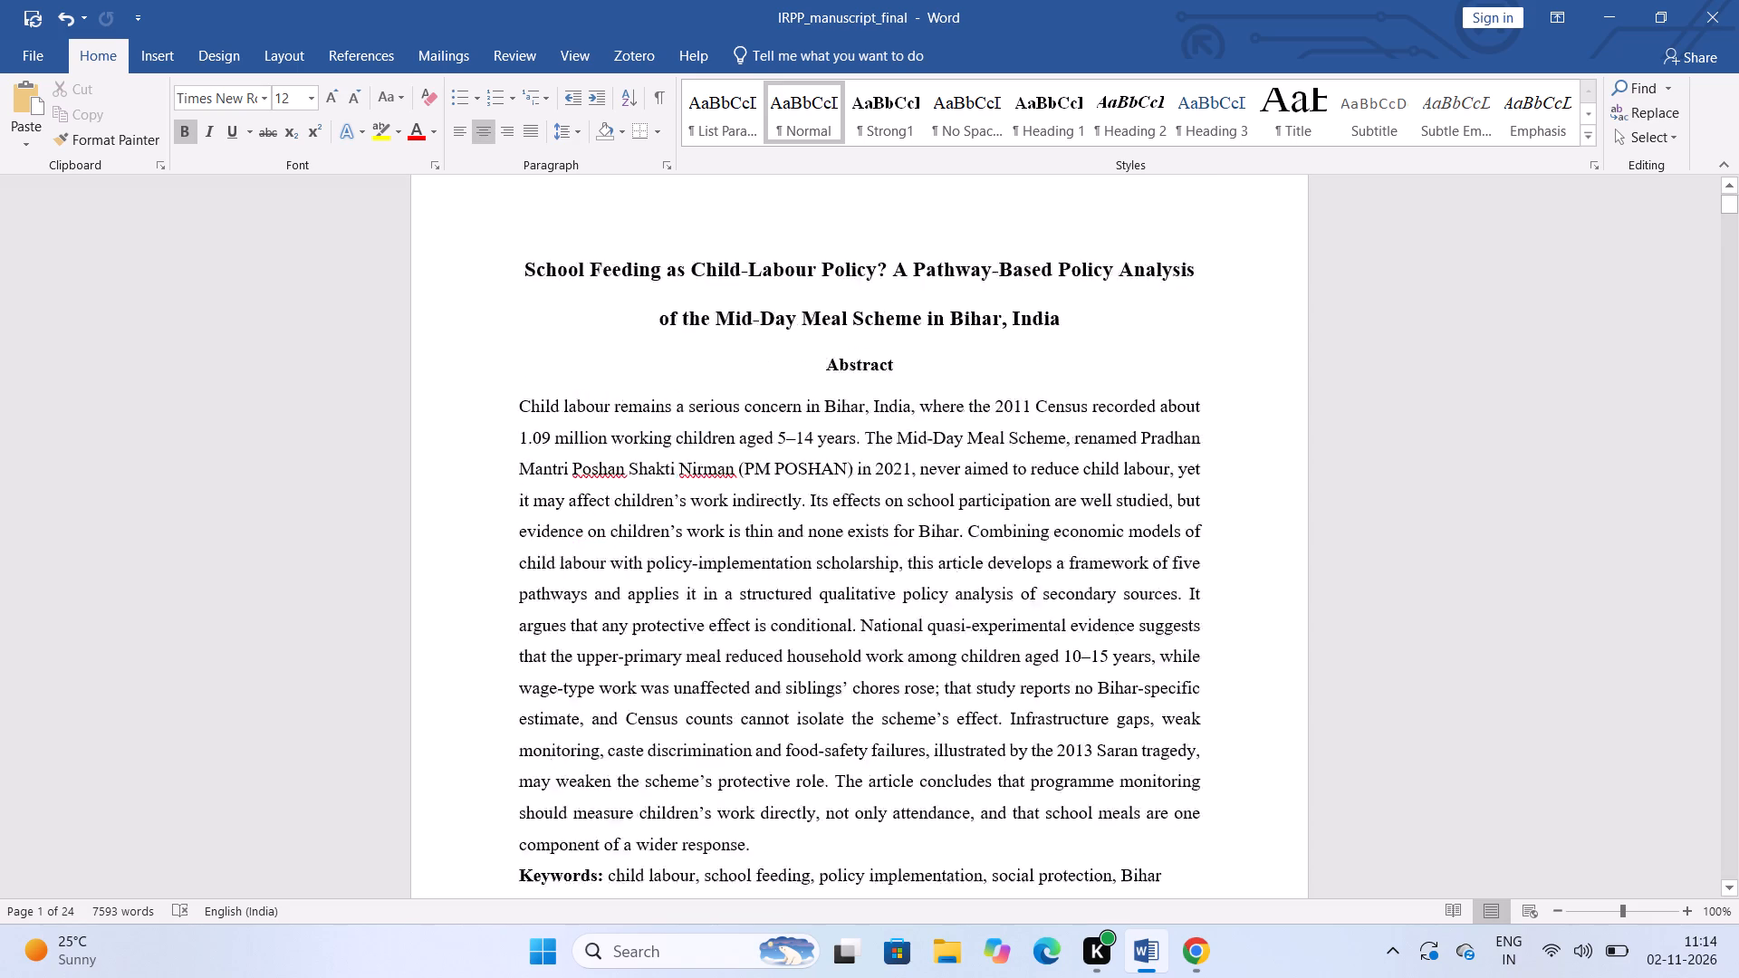
pyautogui.scroll(-1, 888, 632)
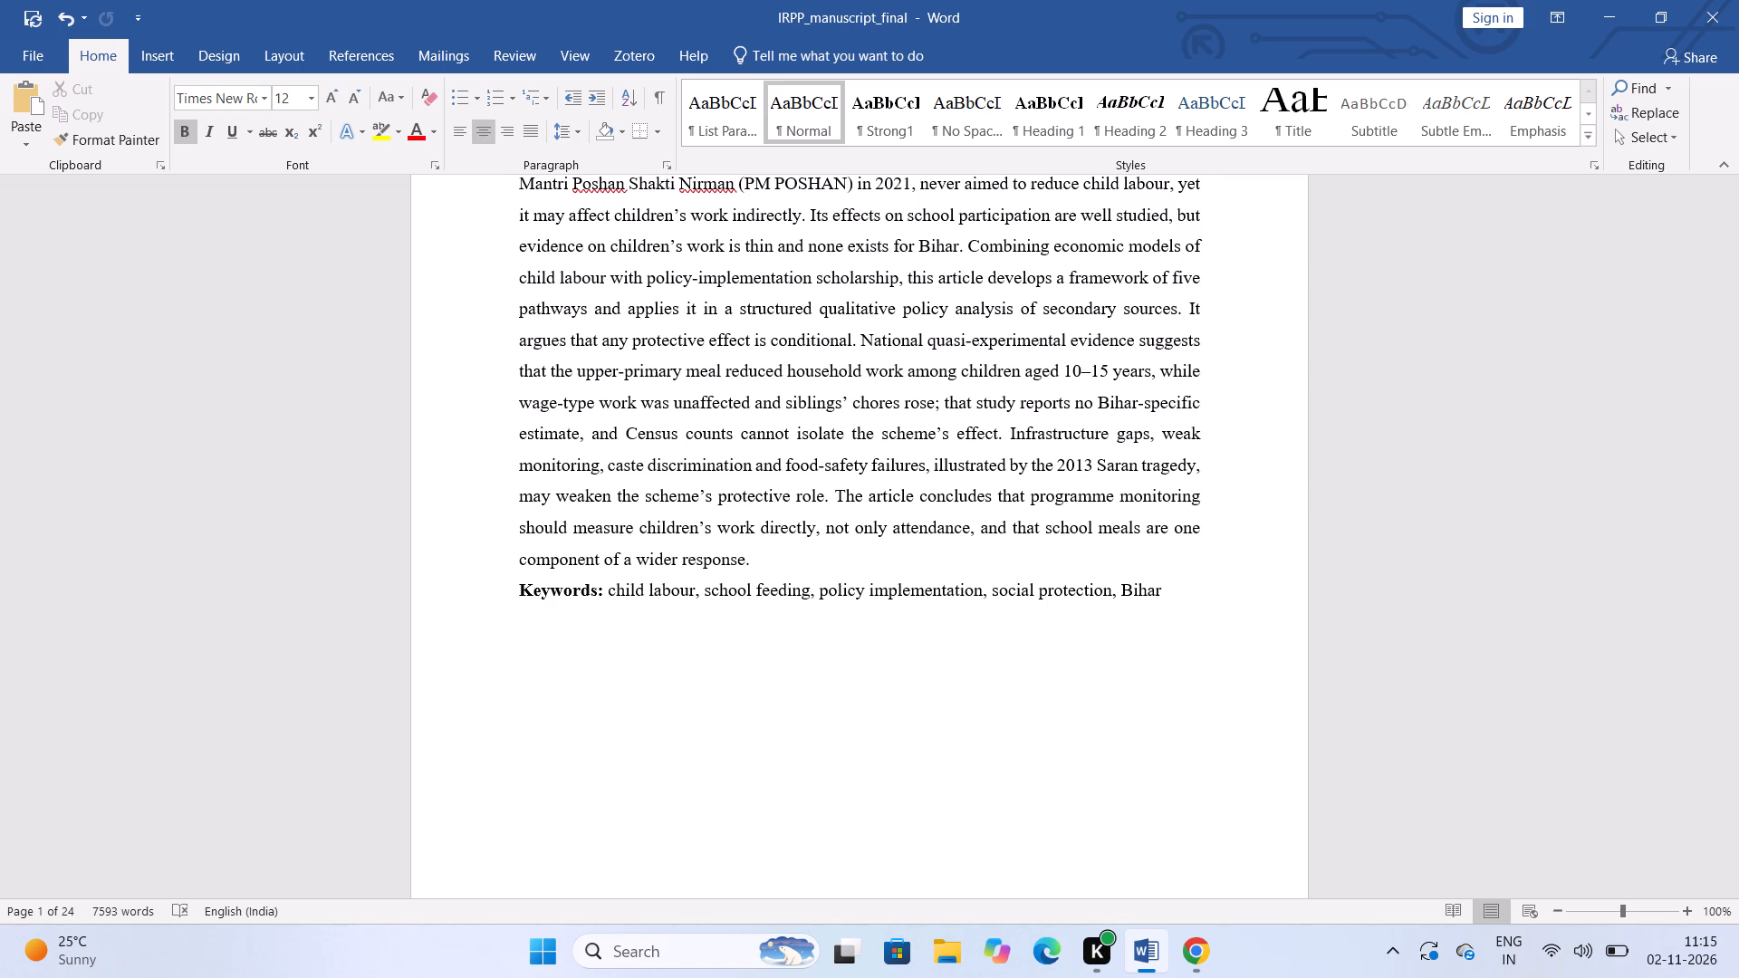
pyautogui.scroll(-1, 888, 632)
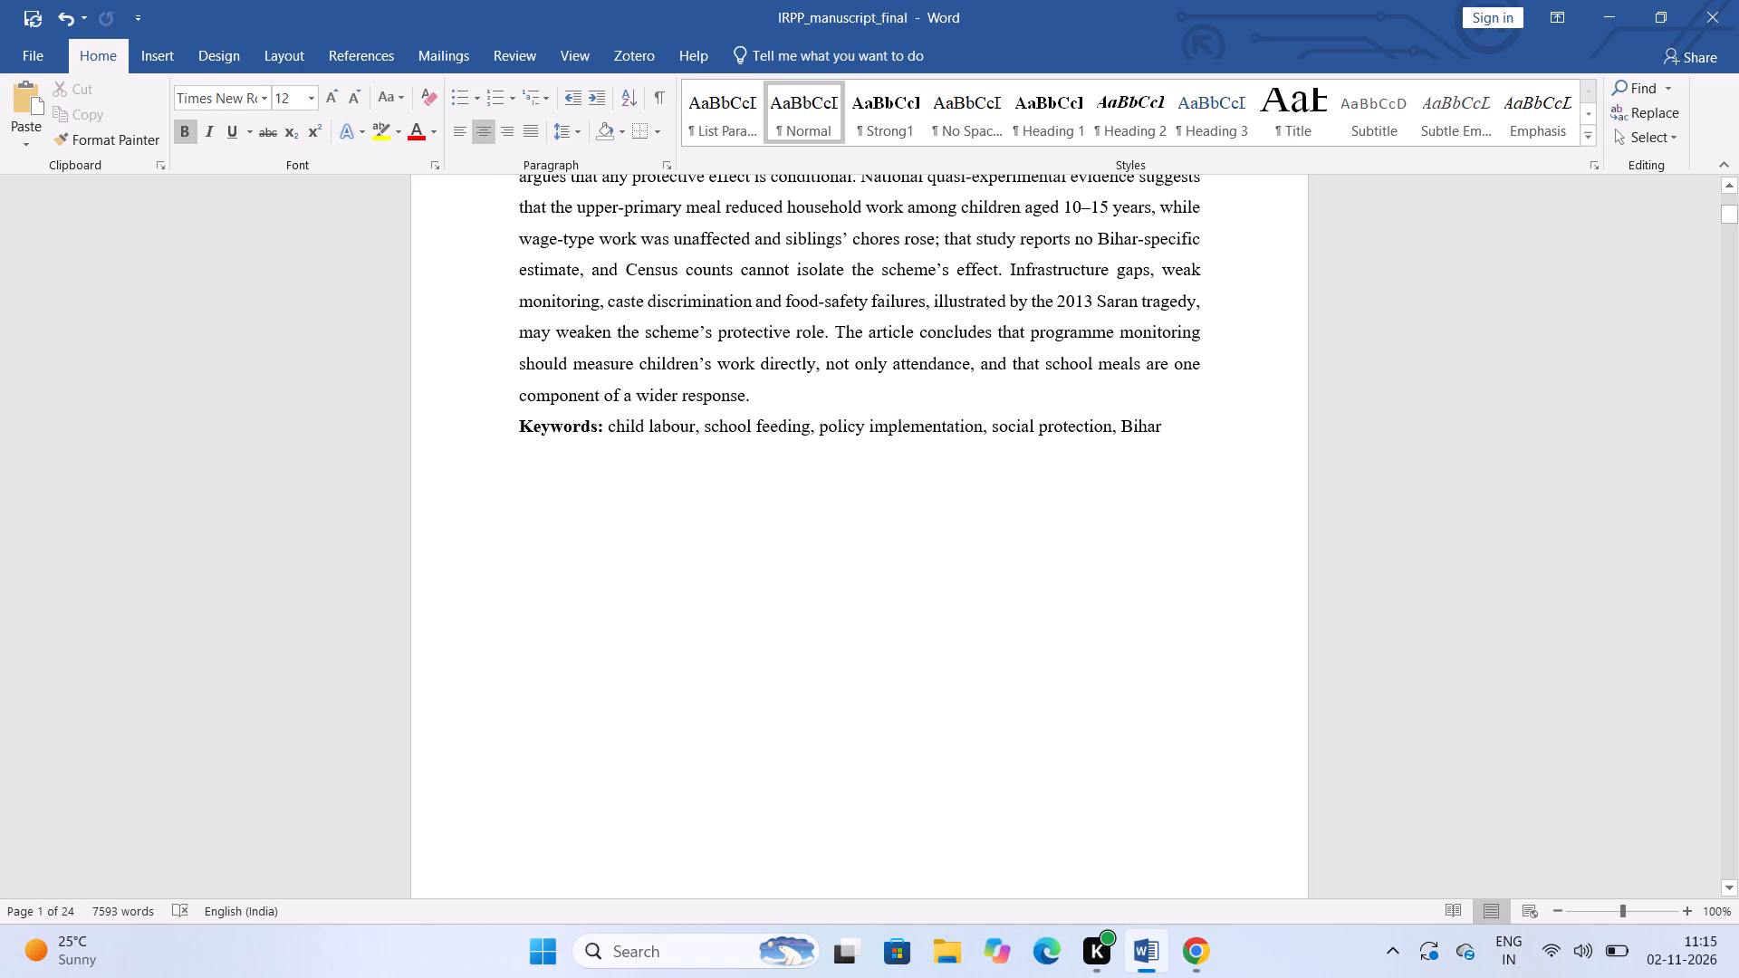
pyautogui.scroll(-2, 888, 632)
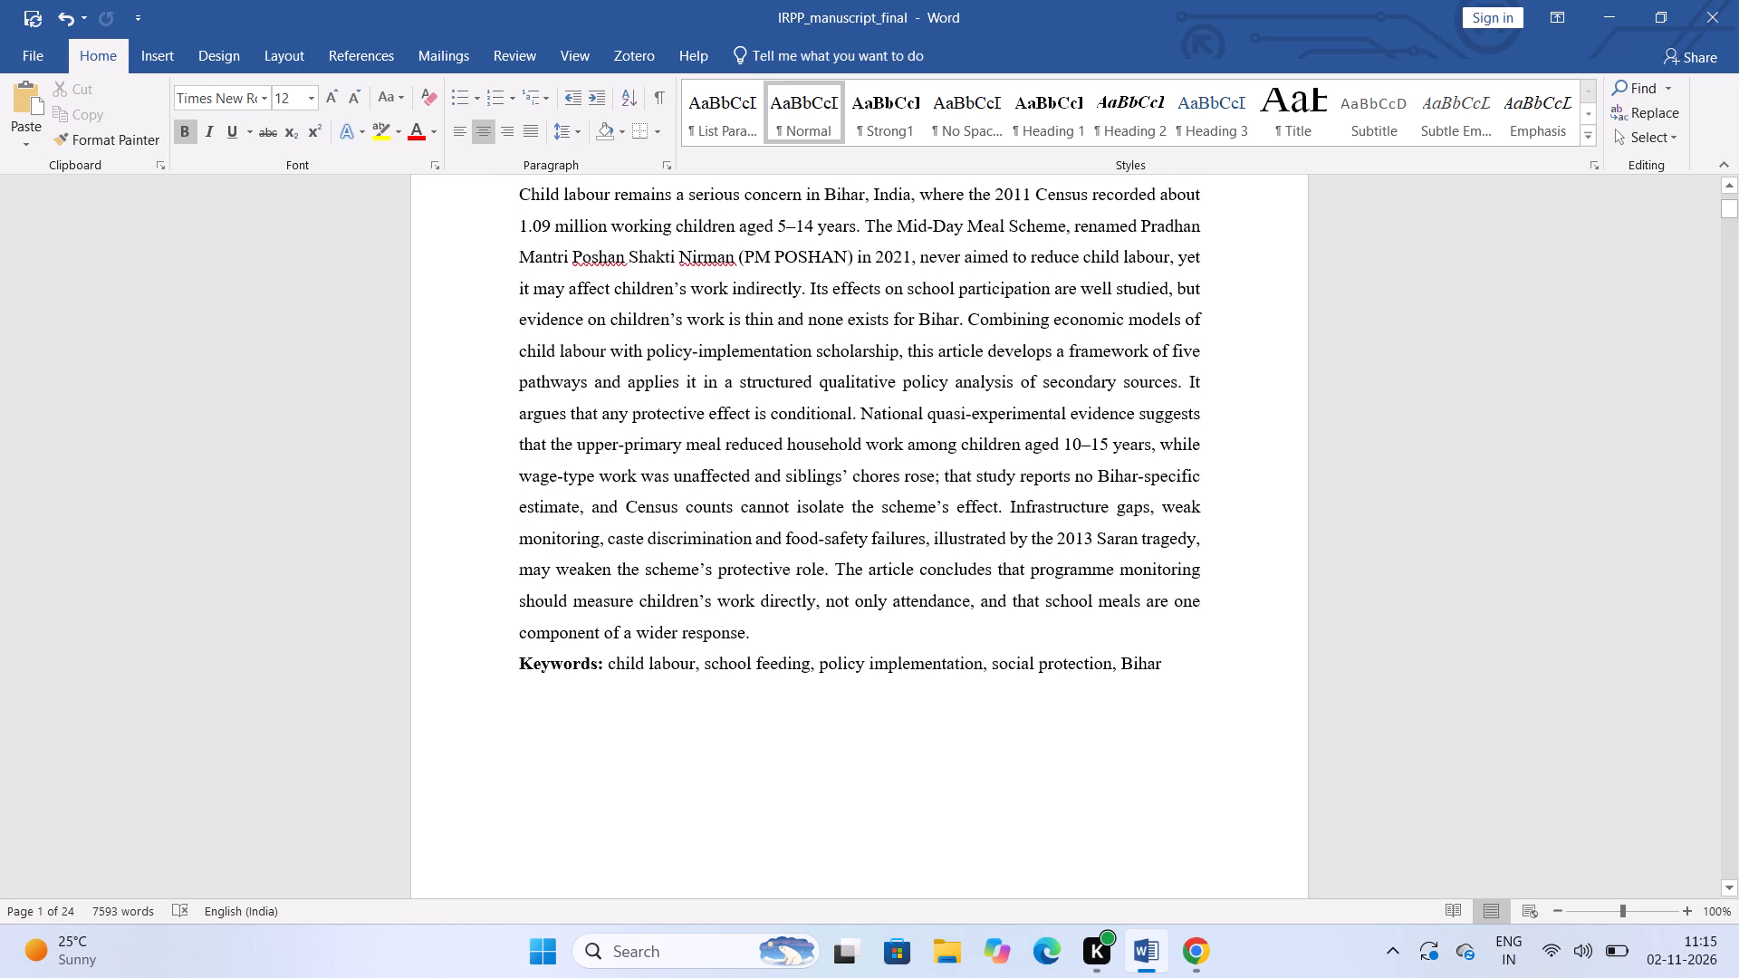
pyautogui.scroll(-4, 888, 632)
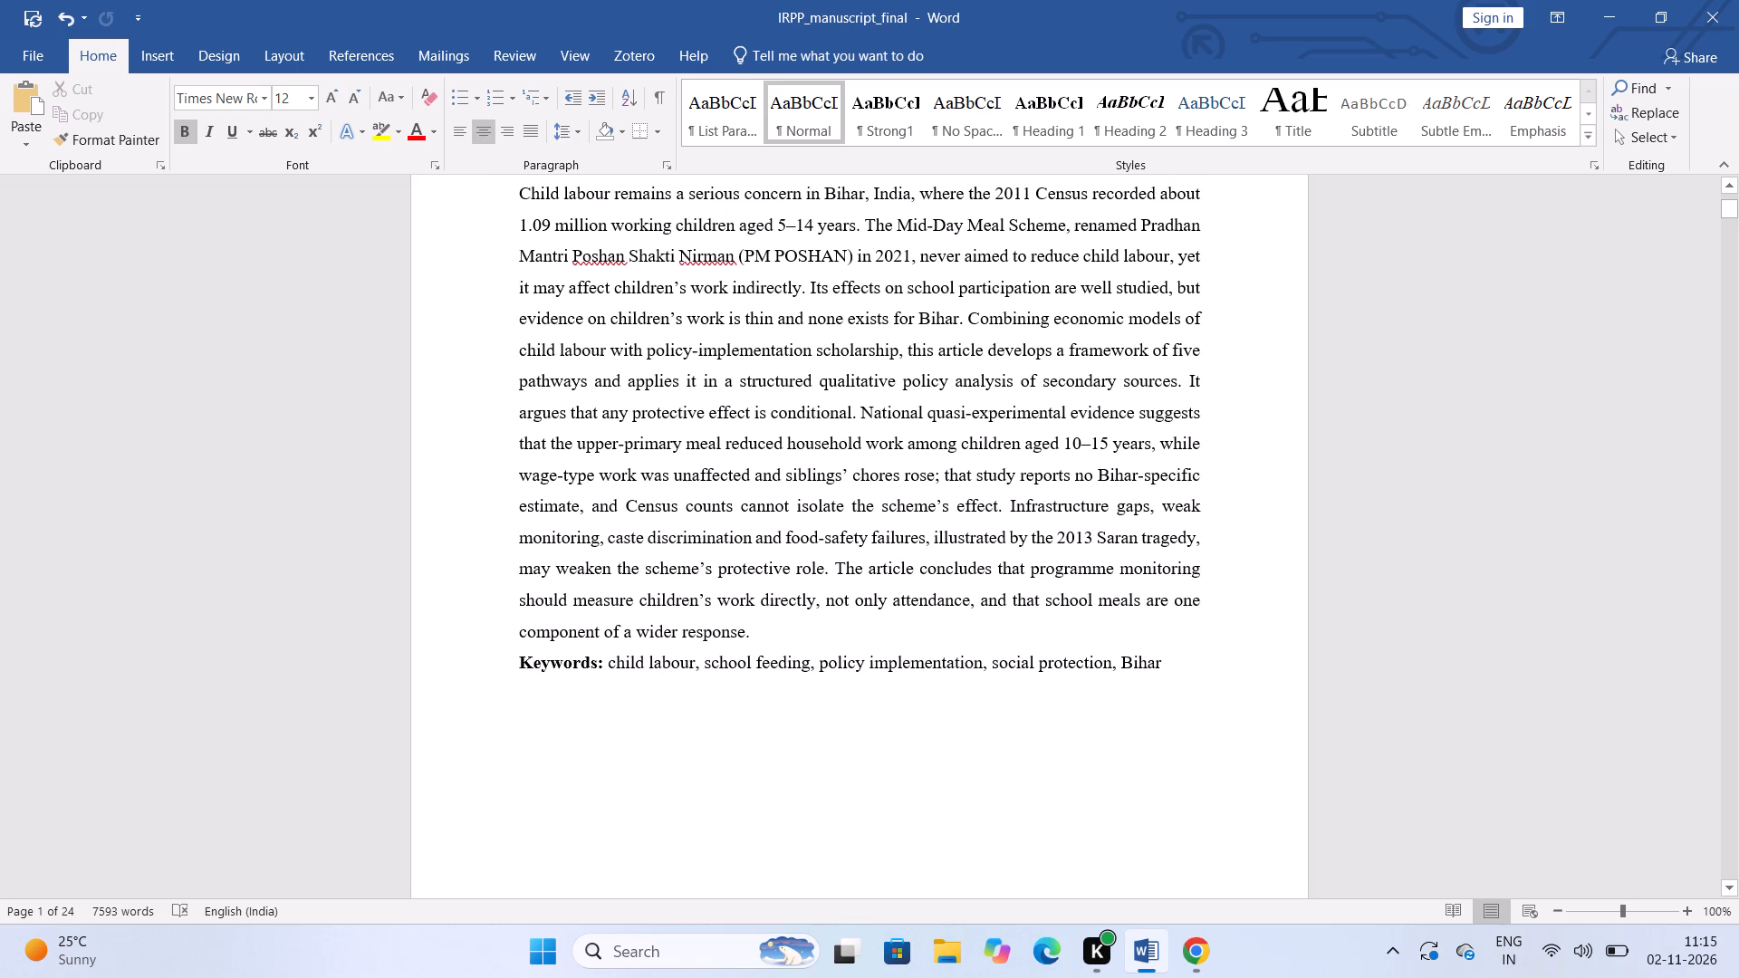
pyautogui.scroll(-2, 888, 632)
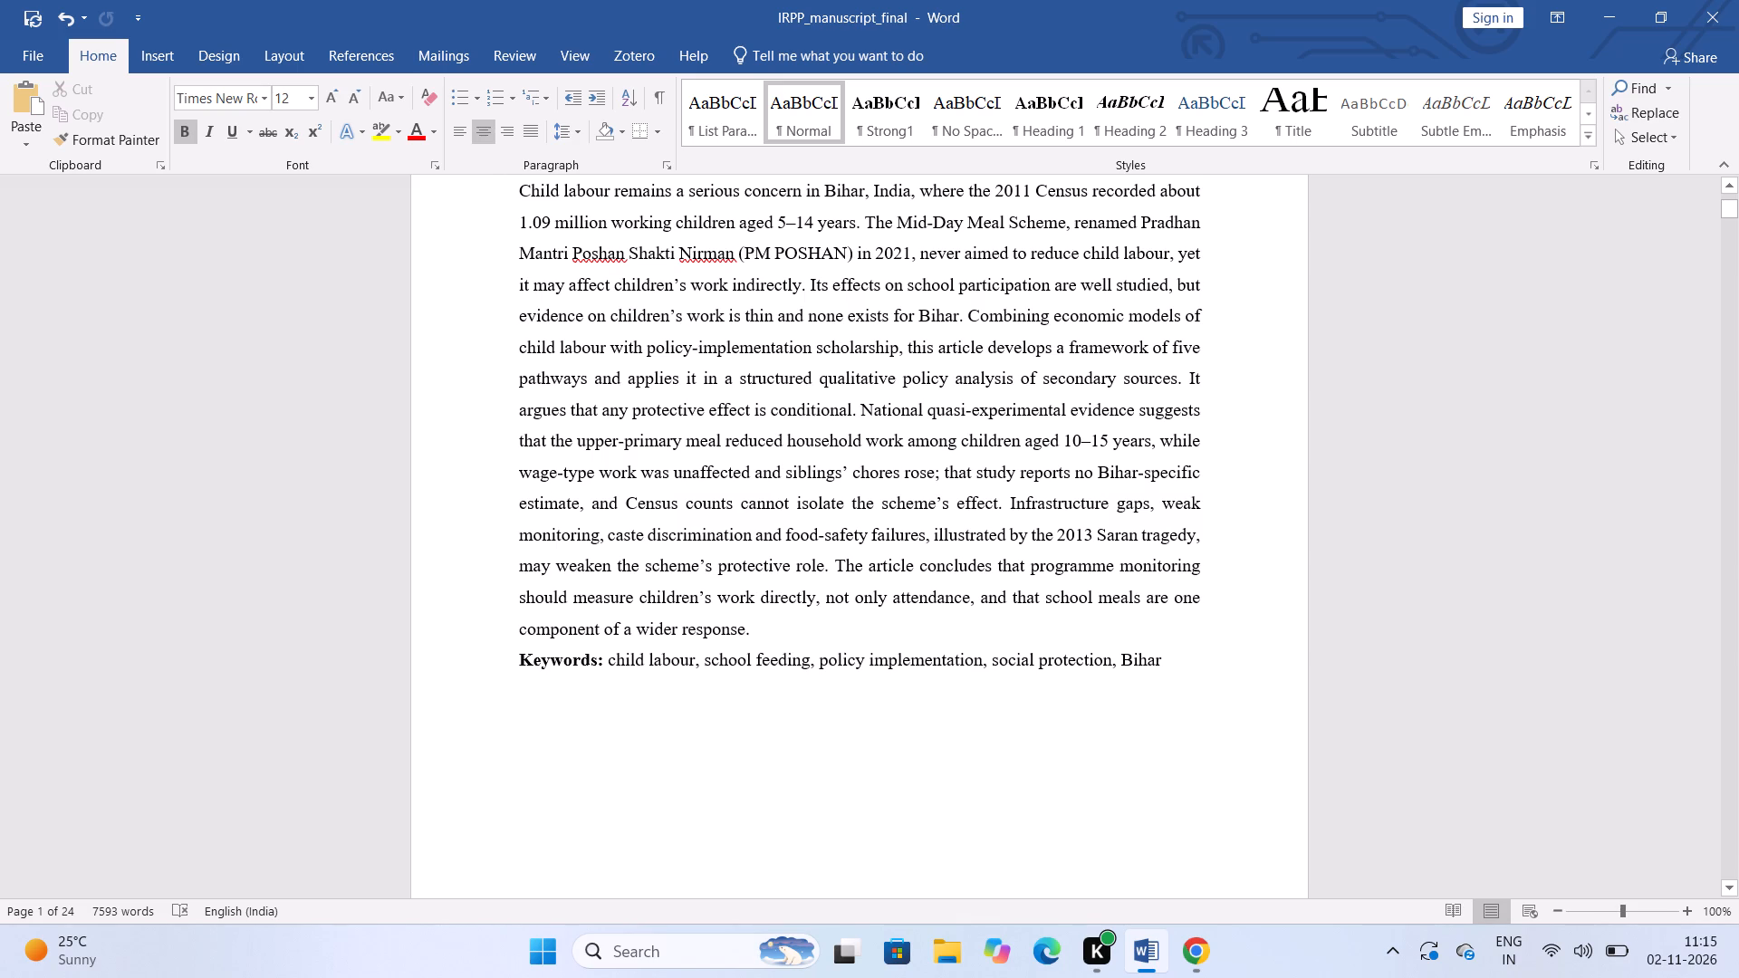
pyautogui.scroll(-4, 888, 632)
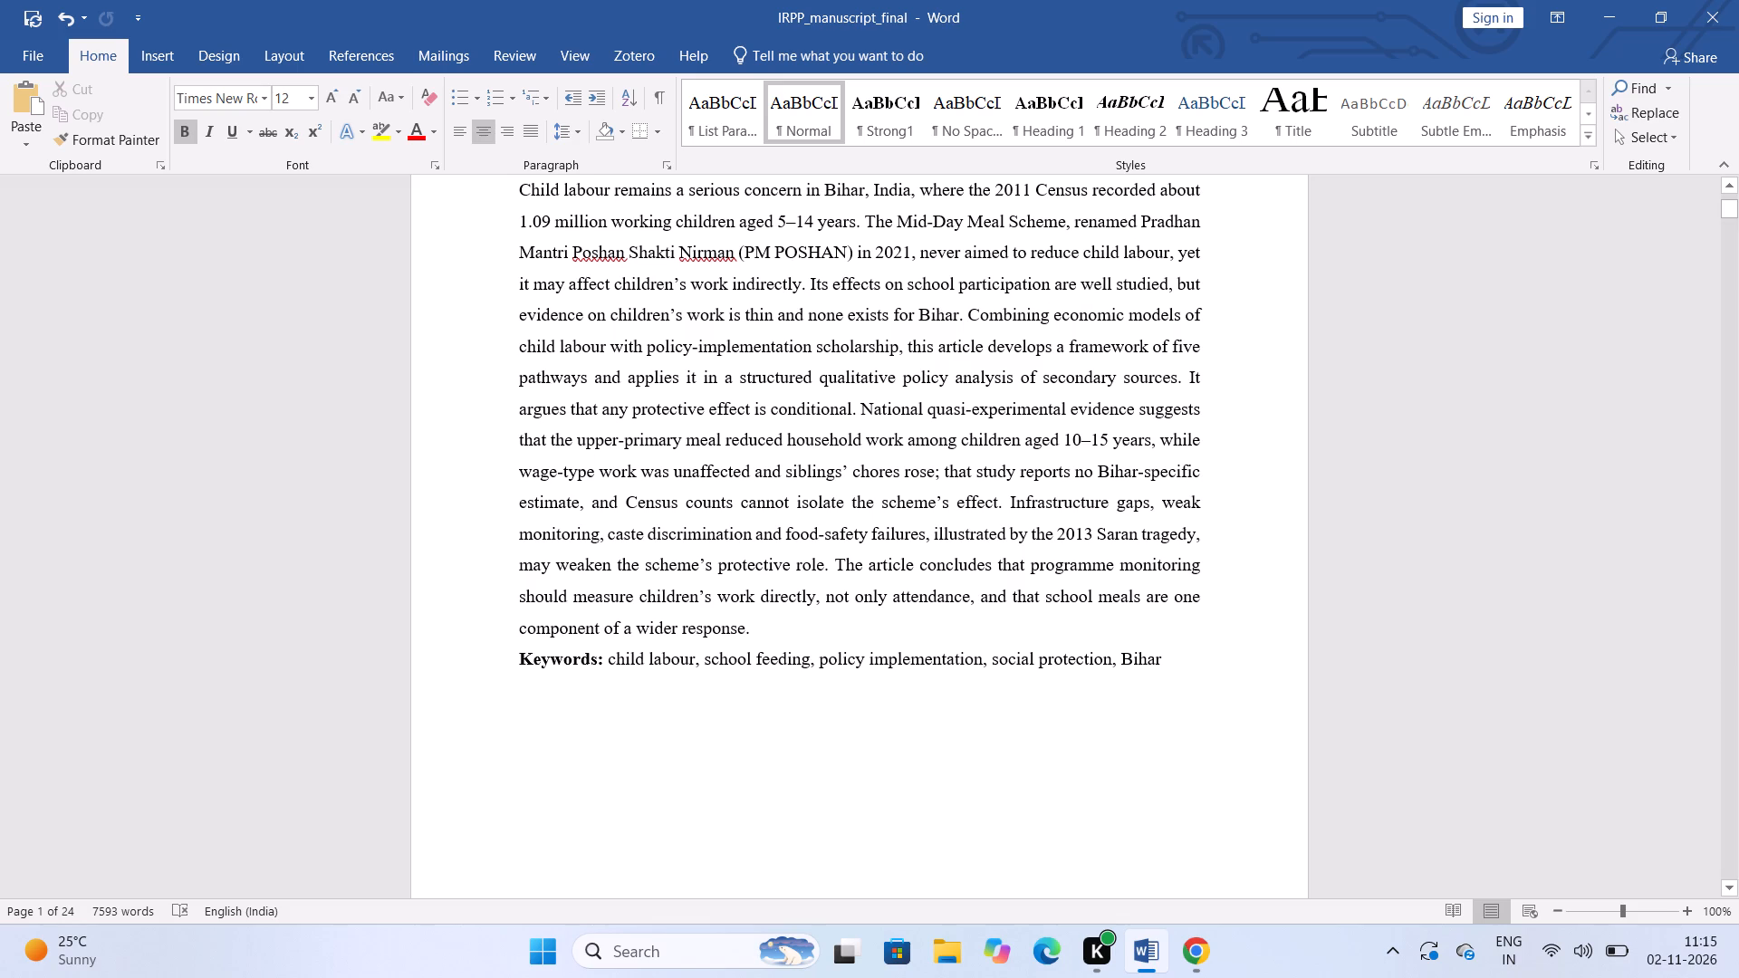
pyautogui.scroll(-3, 888, 632)
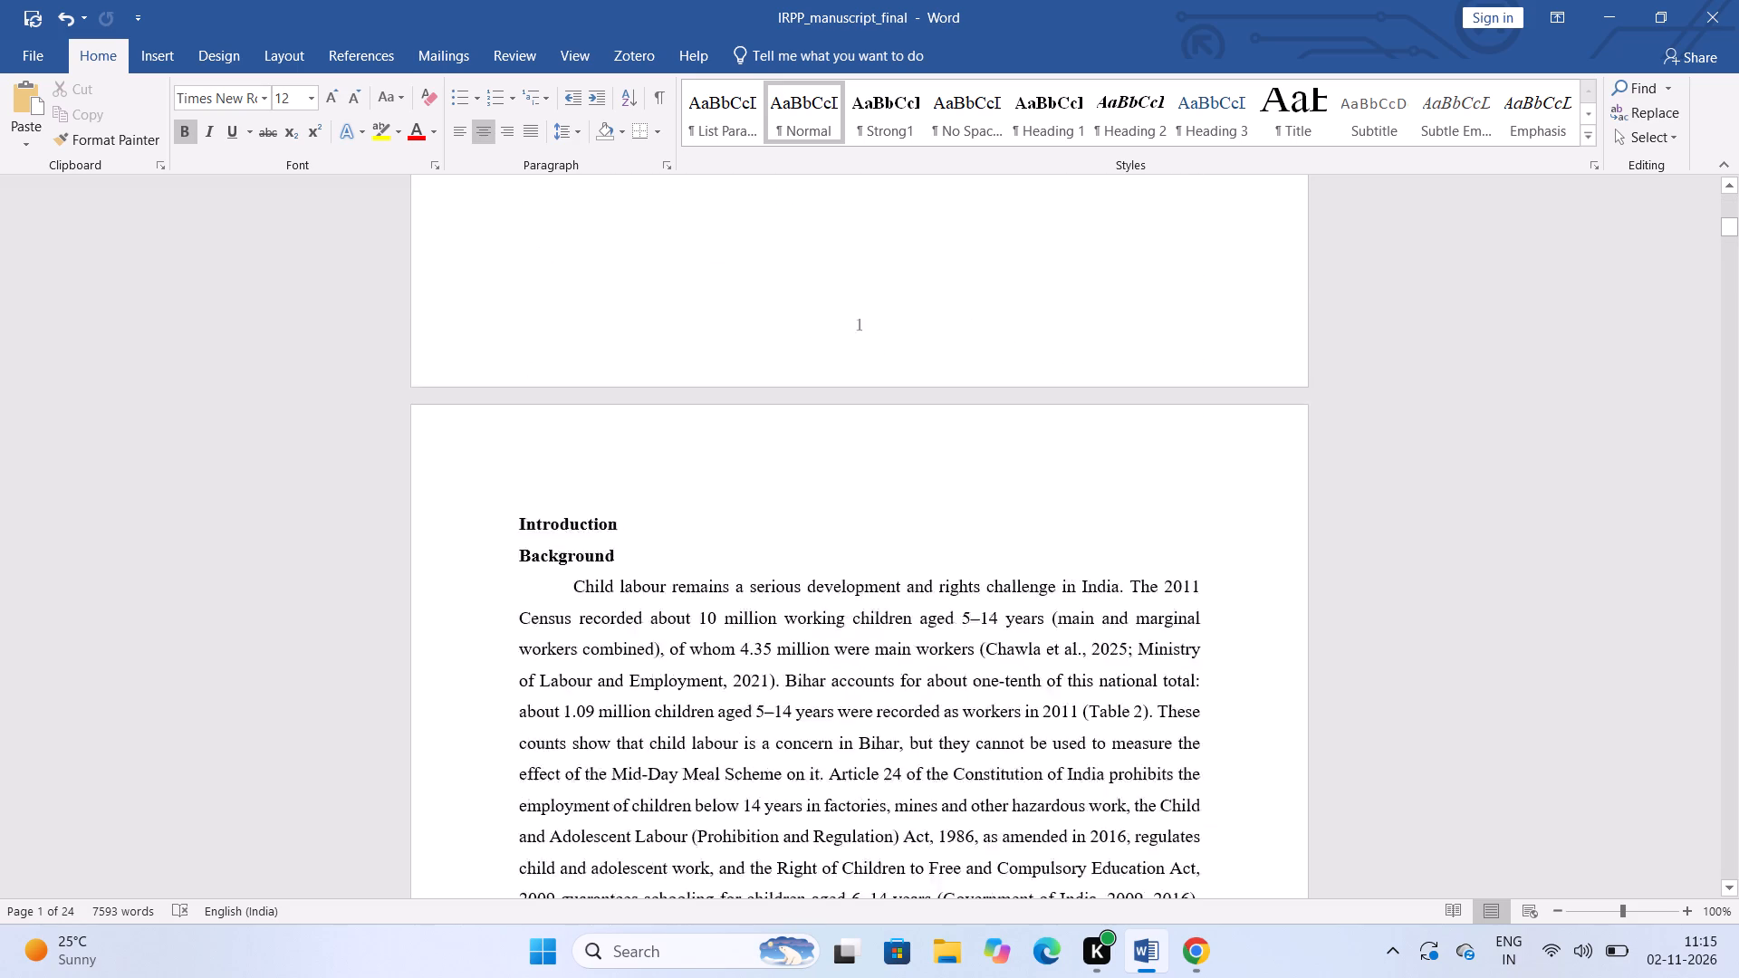
pyautogui.scroll(-1, 888, 632)
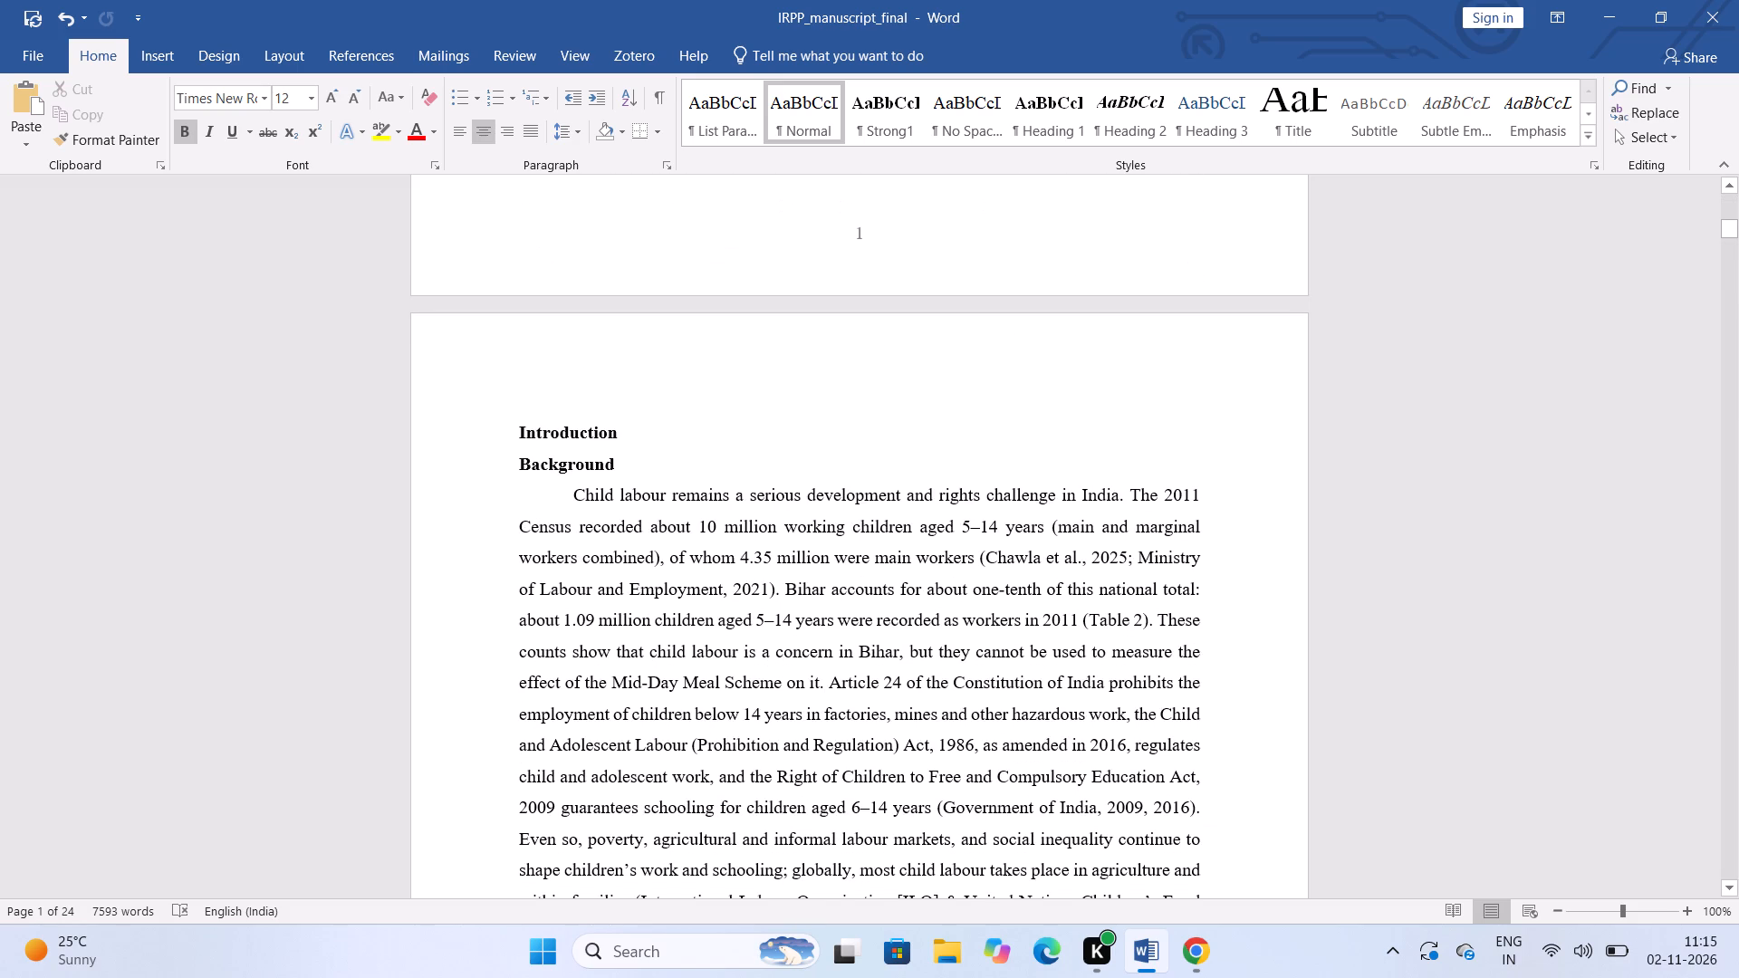
pyautogui.scroll(-1, 888, 632)
pyautogui.click(1185, 967)
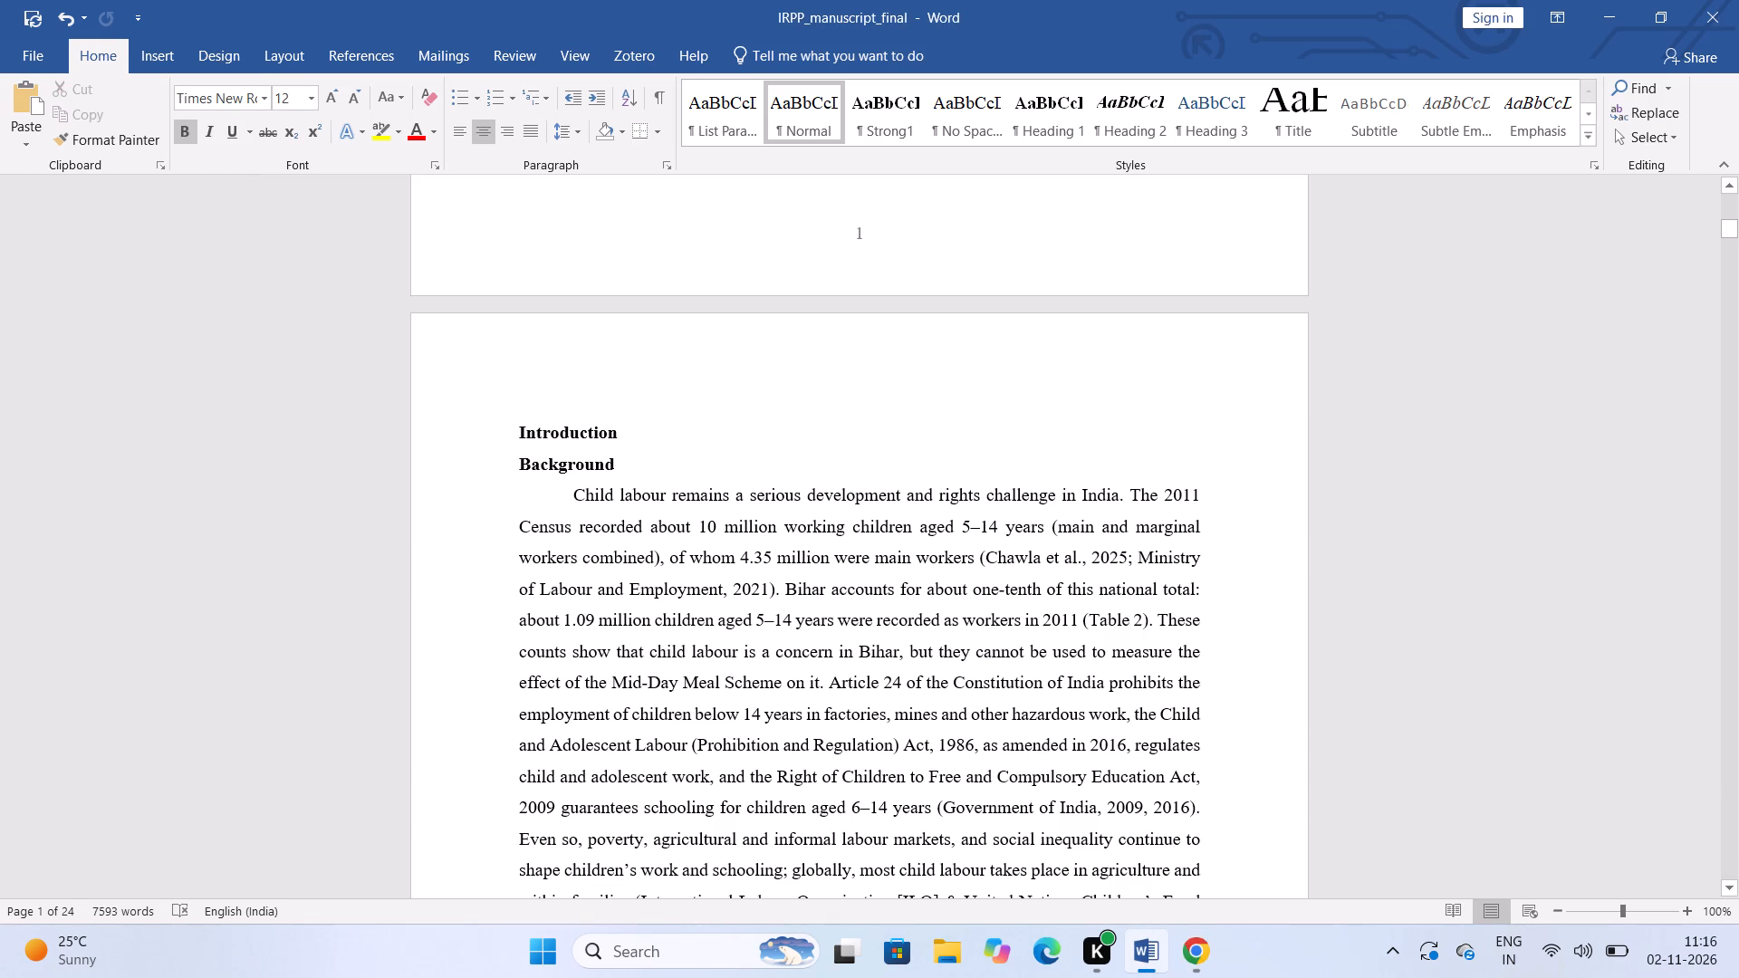
pyautogui.scroll(1, 813, 676)
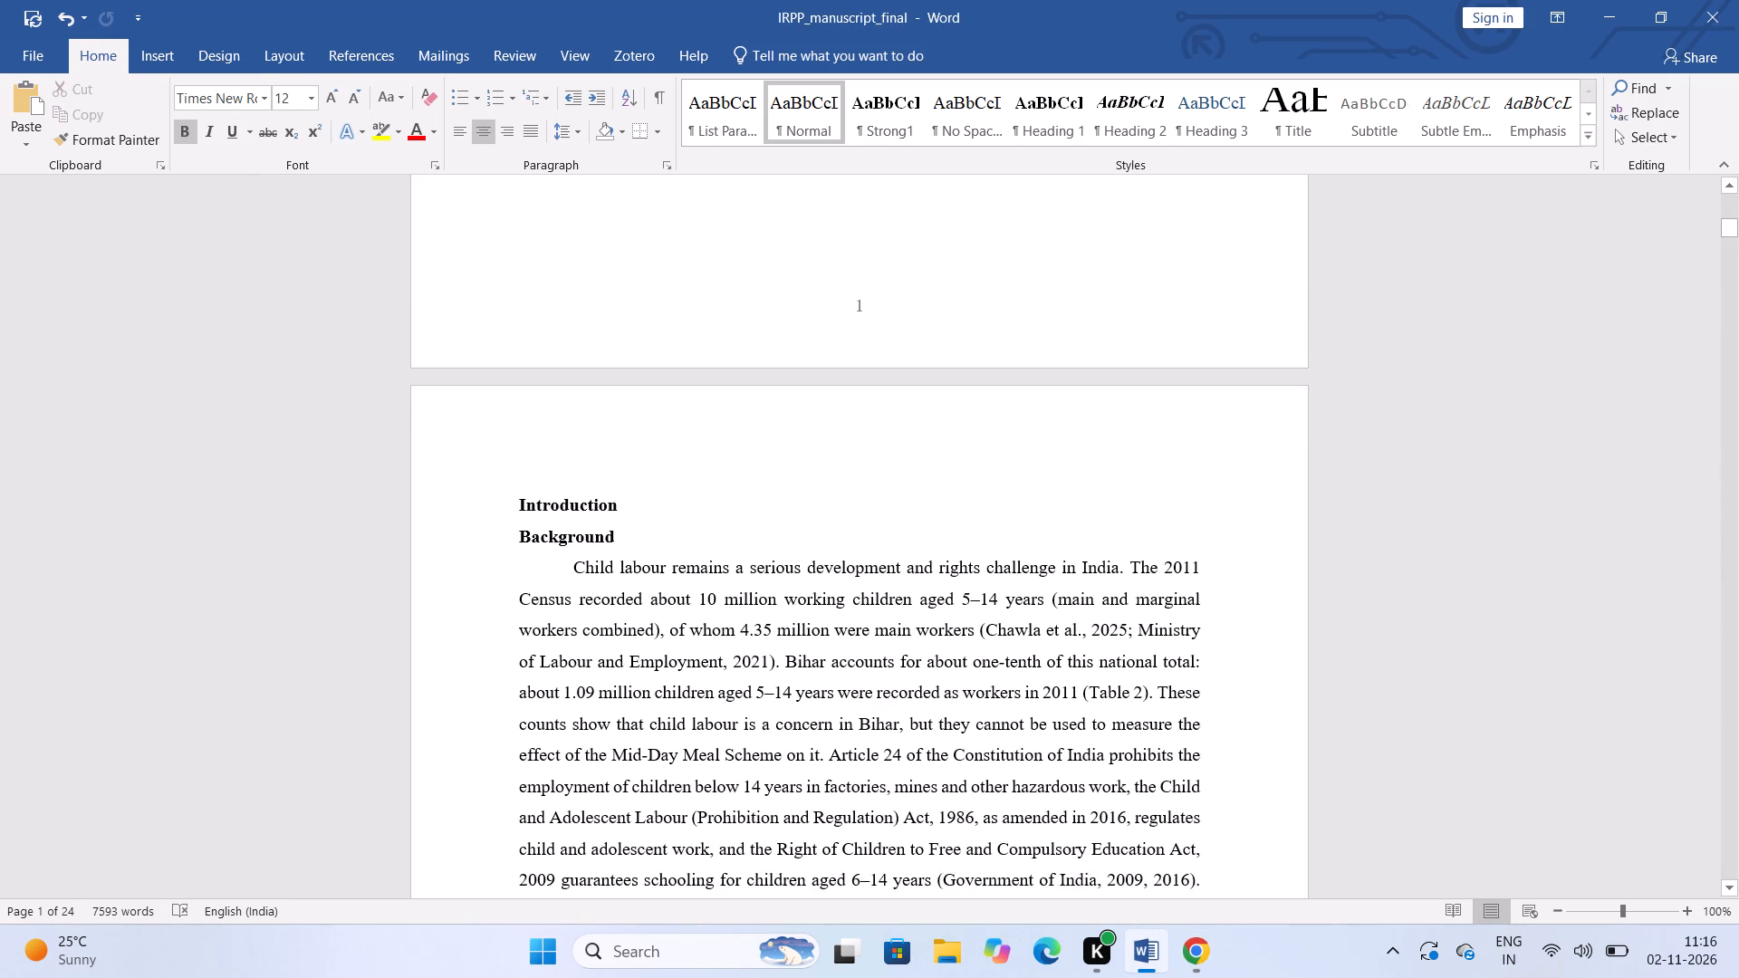
pyautogui.scroll(2, 813, 676)
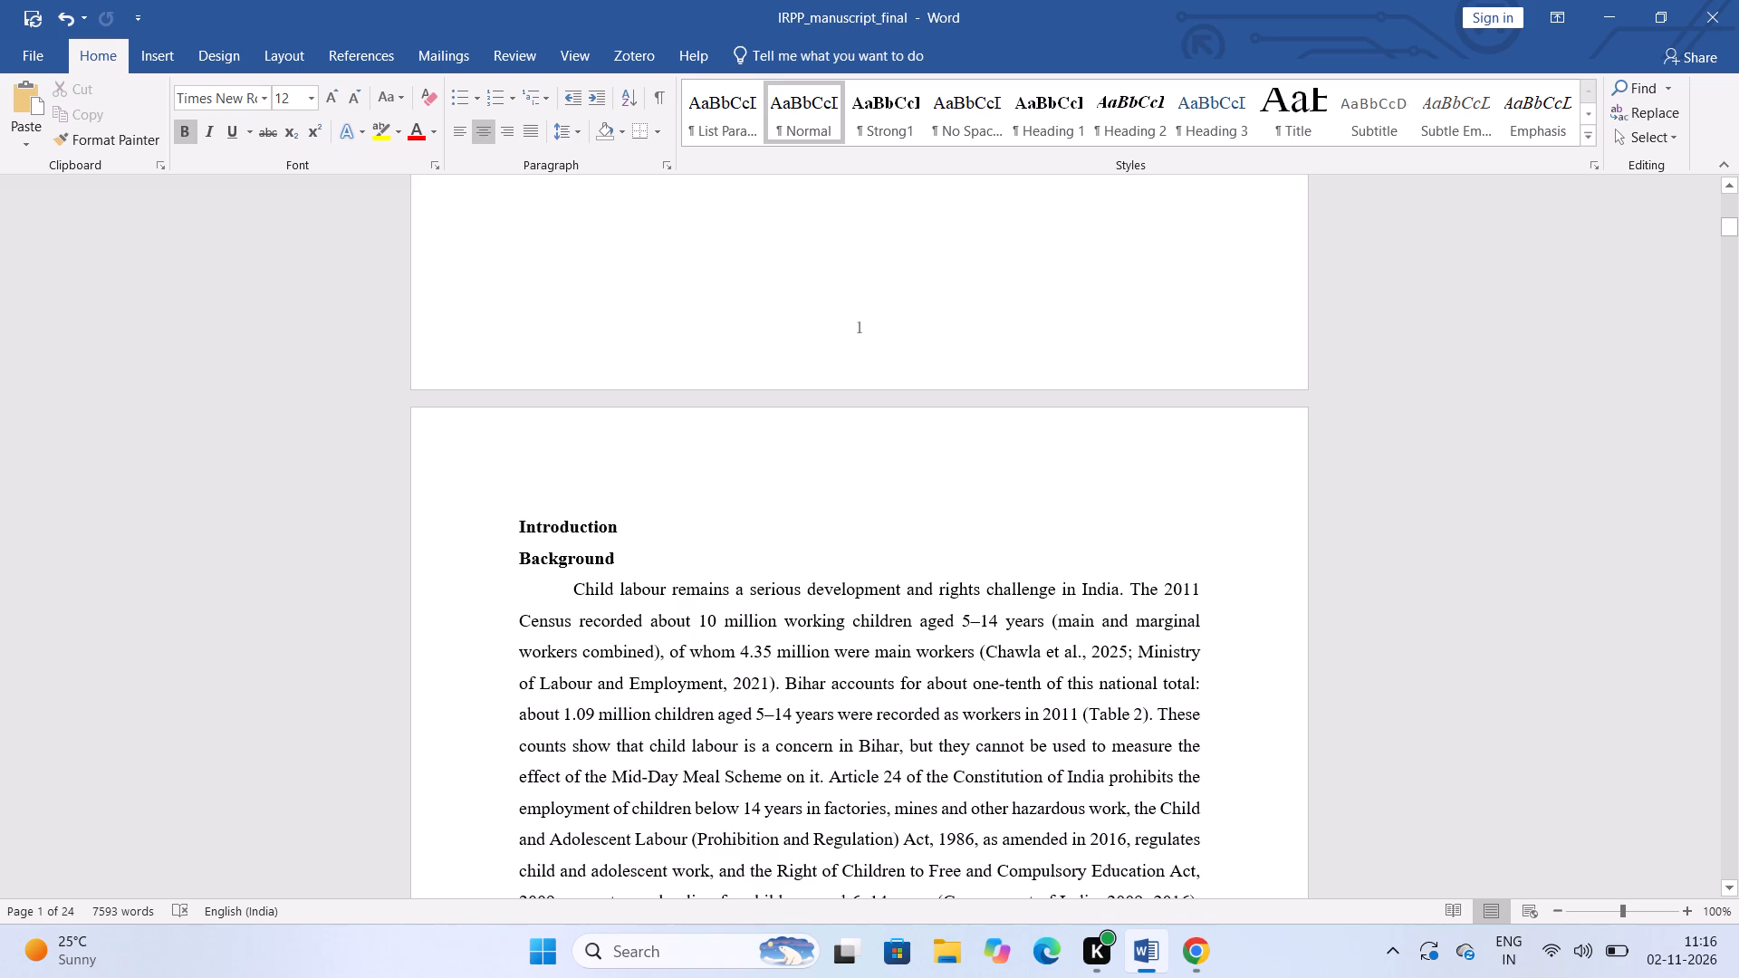
pyautogui.scroll(3, 813, 676)
pyautogui.scroll(-16, 720, 728)
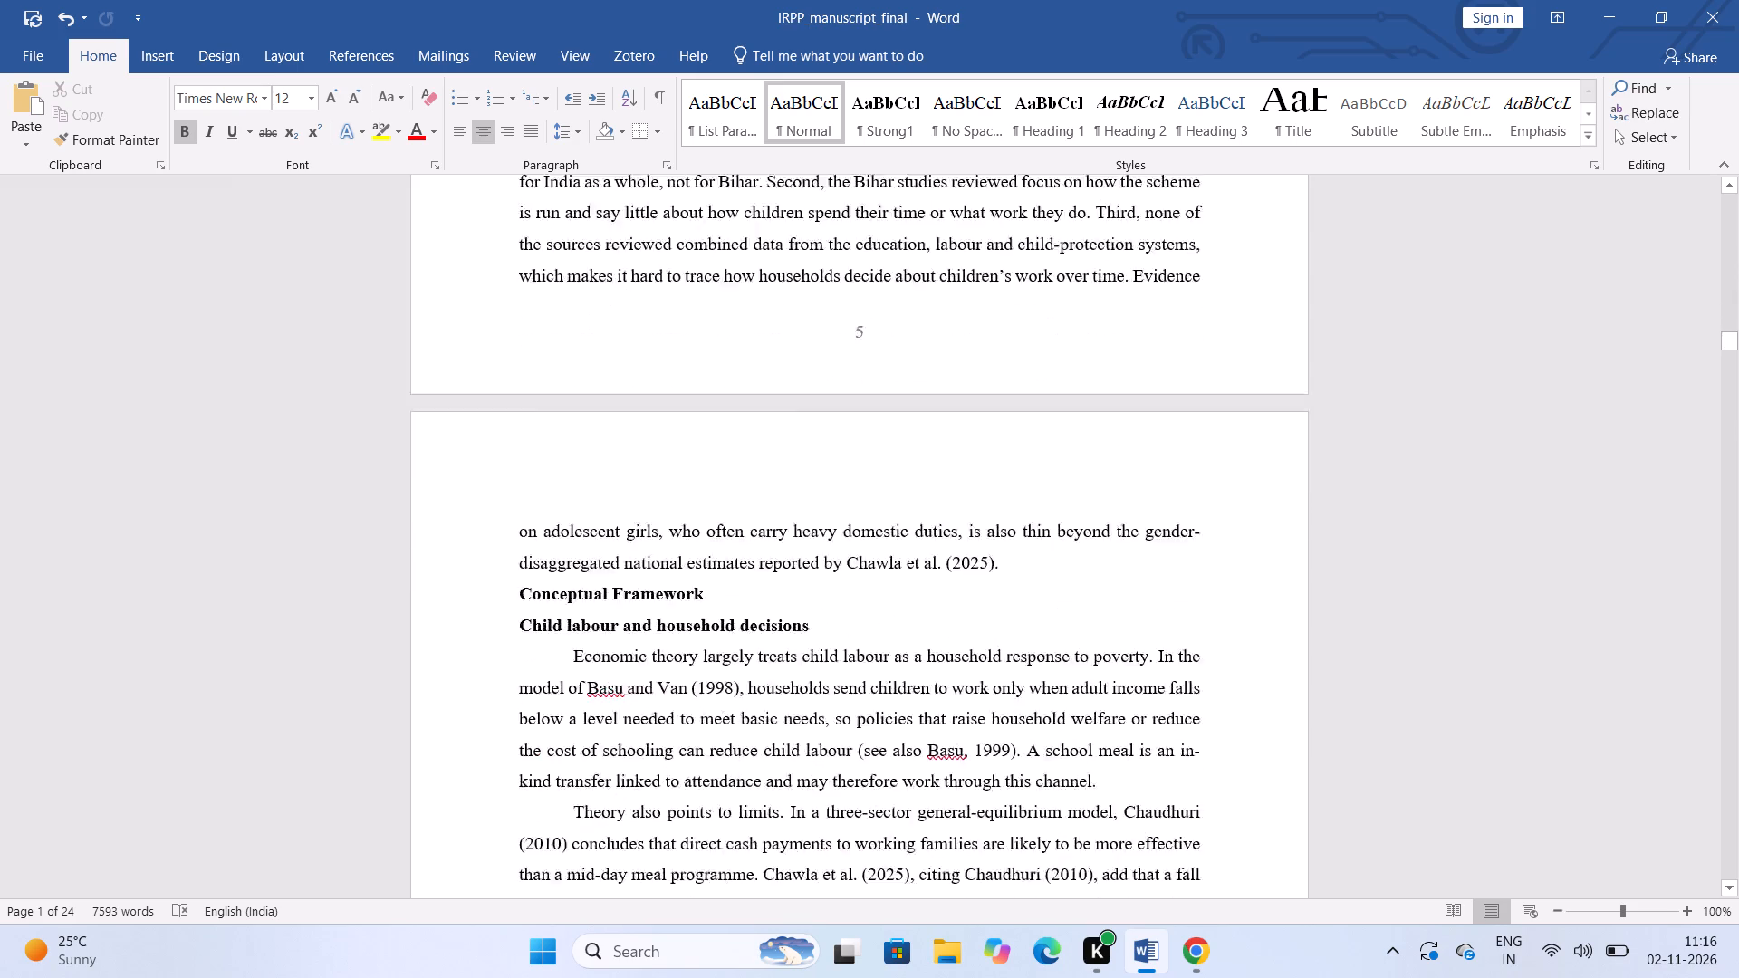
pyautogui.scroll(-16, 720, 728)
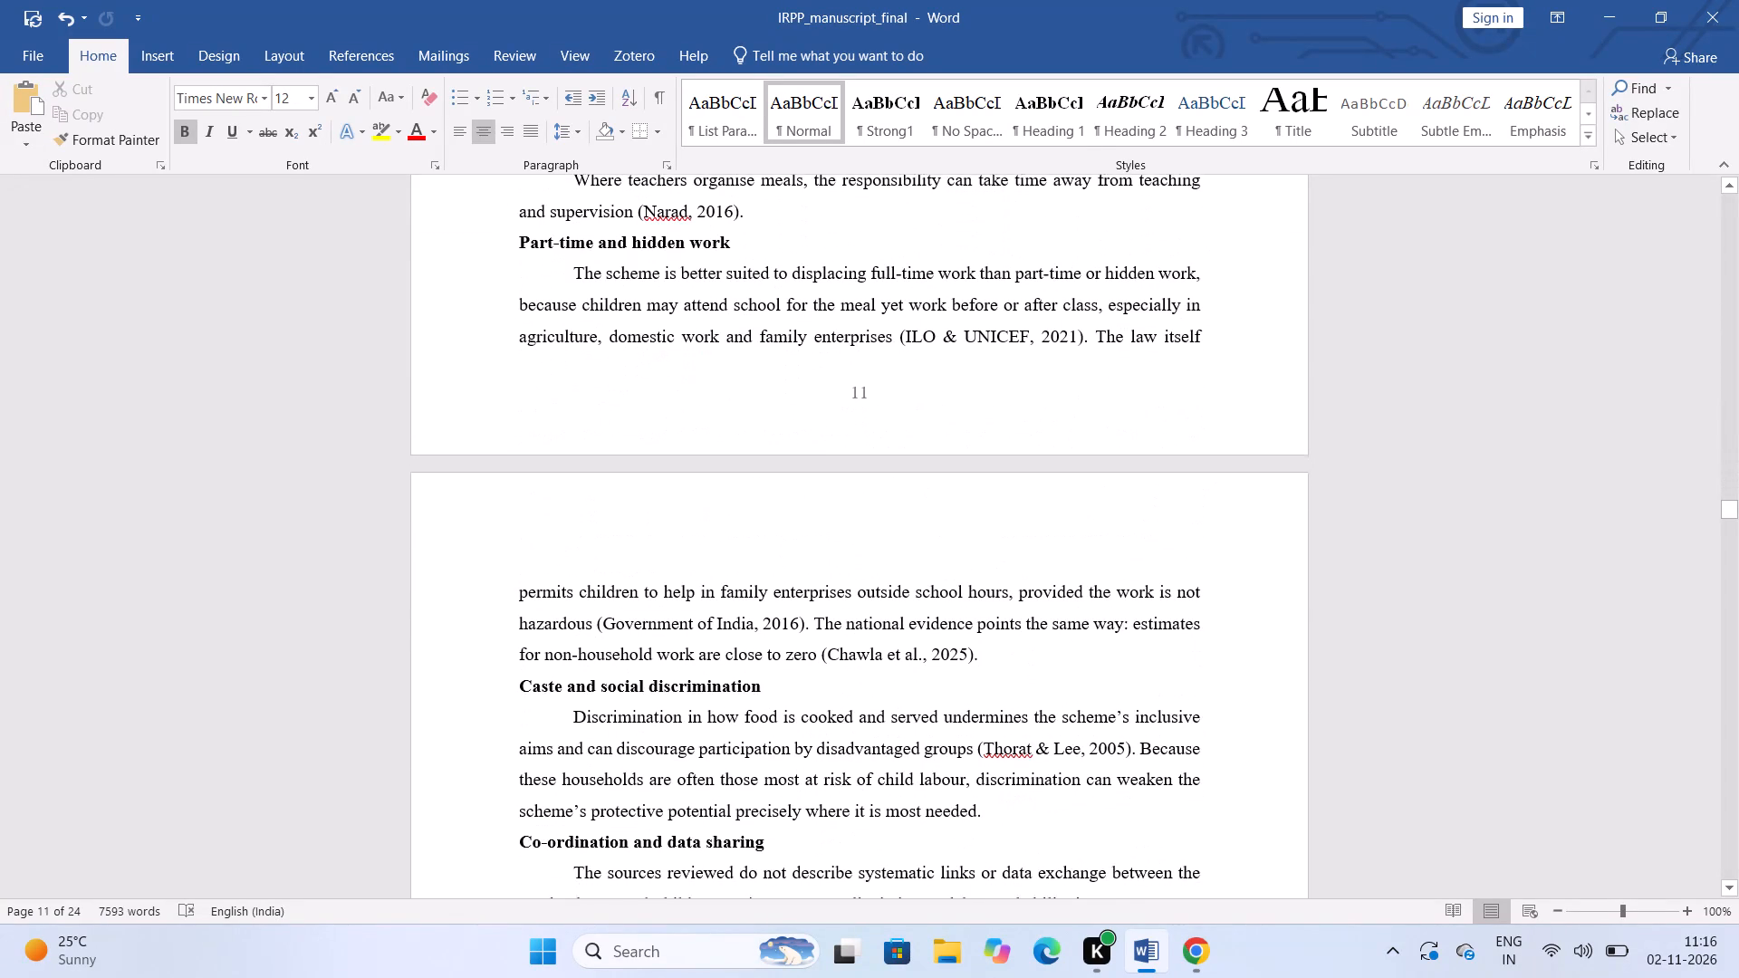
pyautogui.scroll(-1, 720, 728)
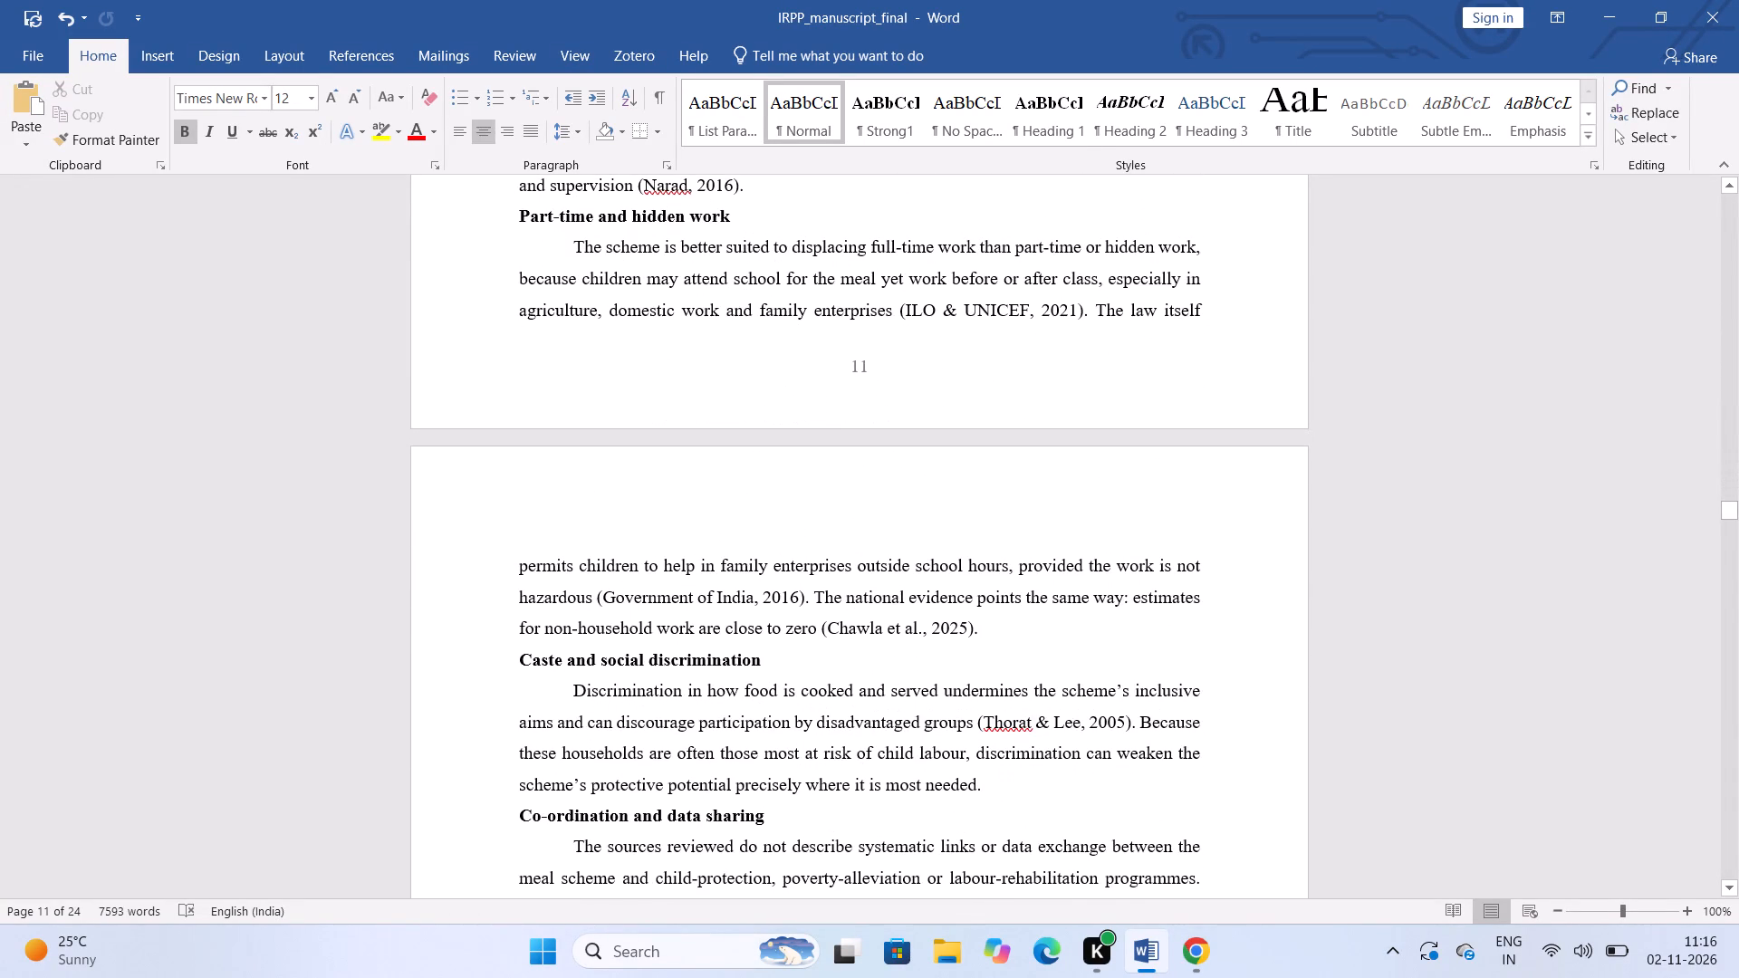
pyautogui.scroll(-16, 702, 757)
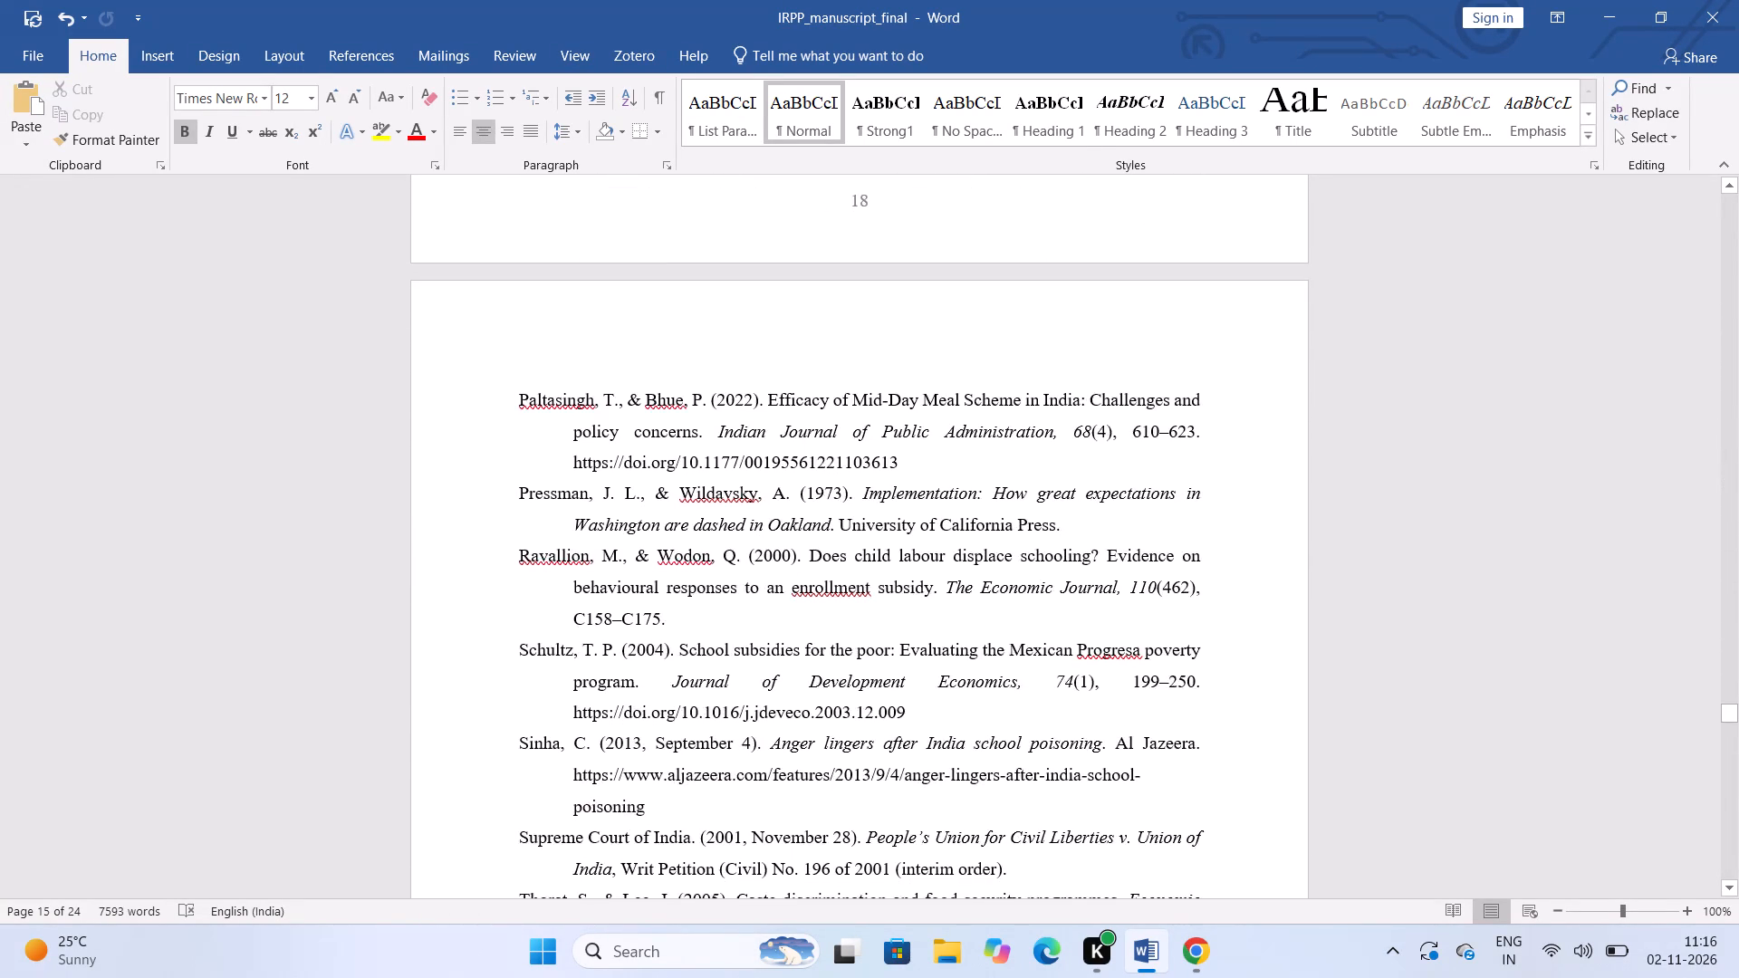
pyautogui.scroll(-17, 702, 757)
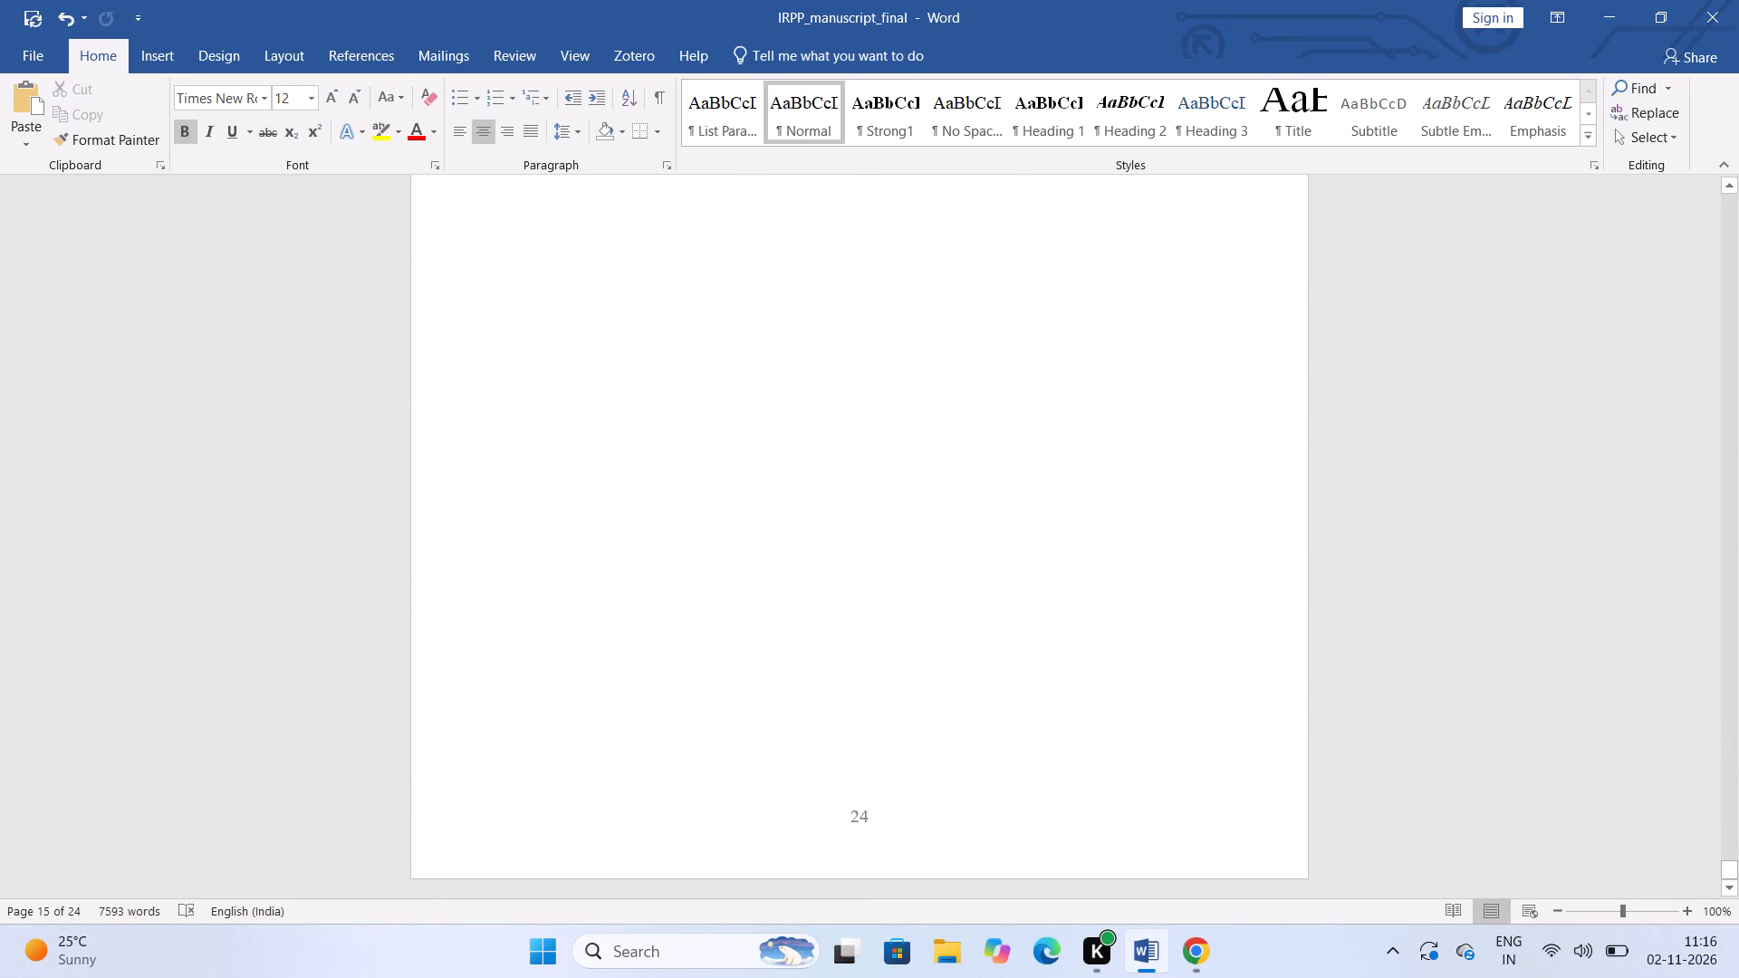
pyautogui.scroll(-4, 702, 757)
# Set the font size to 12 for all content from Table 1's title through the note under Table 4 at the document's end.
pyautogui.scroll(1, 729, 836)
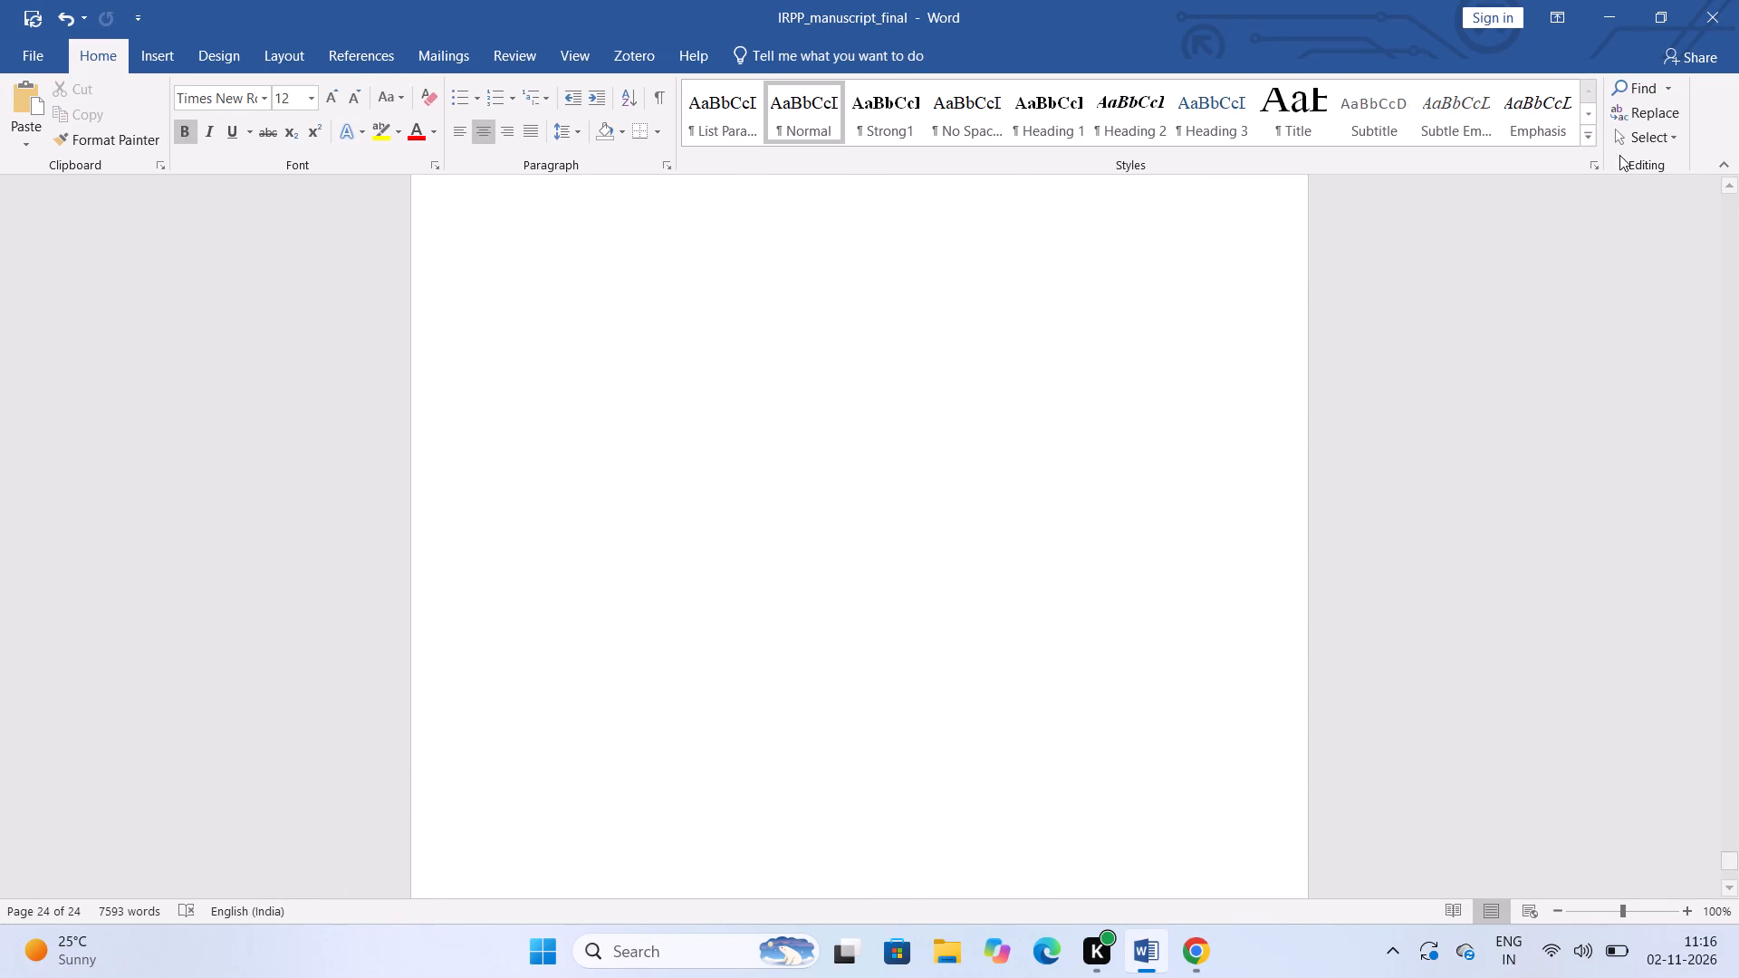
pyautogui.scroll(9, 1337, 260)
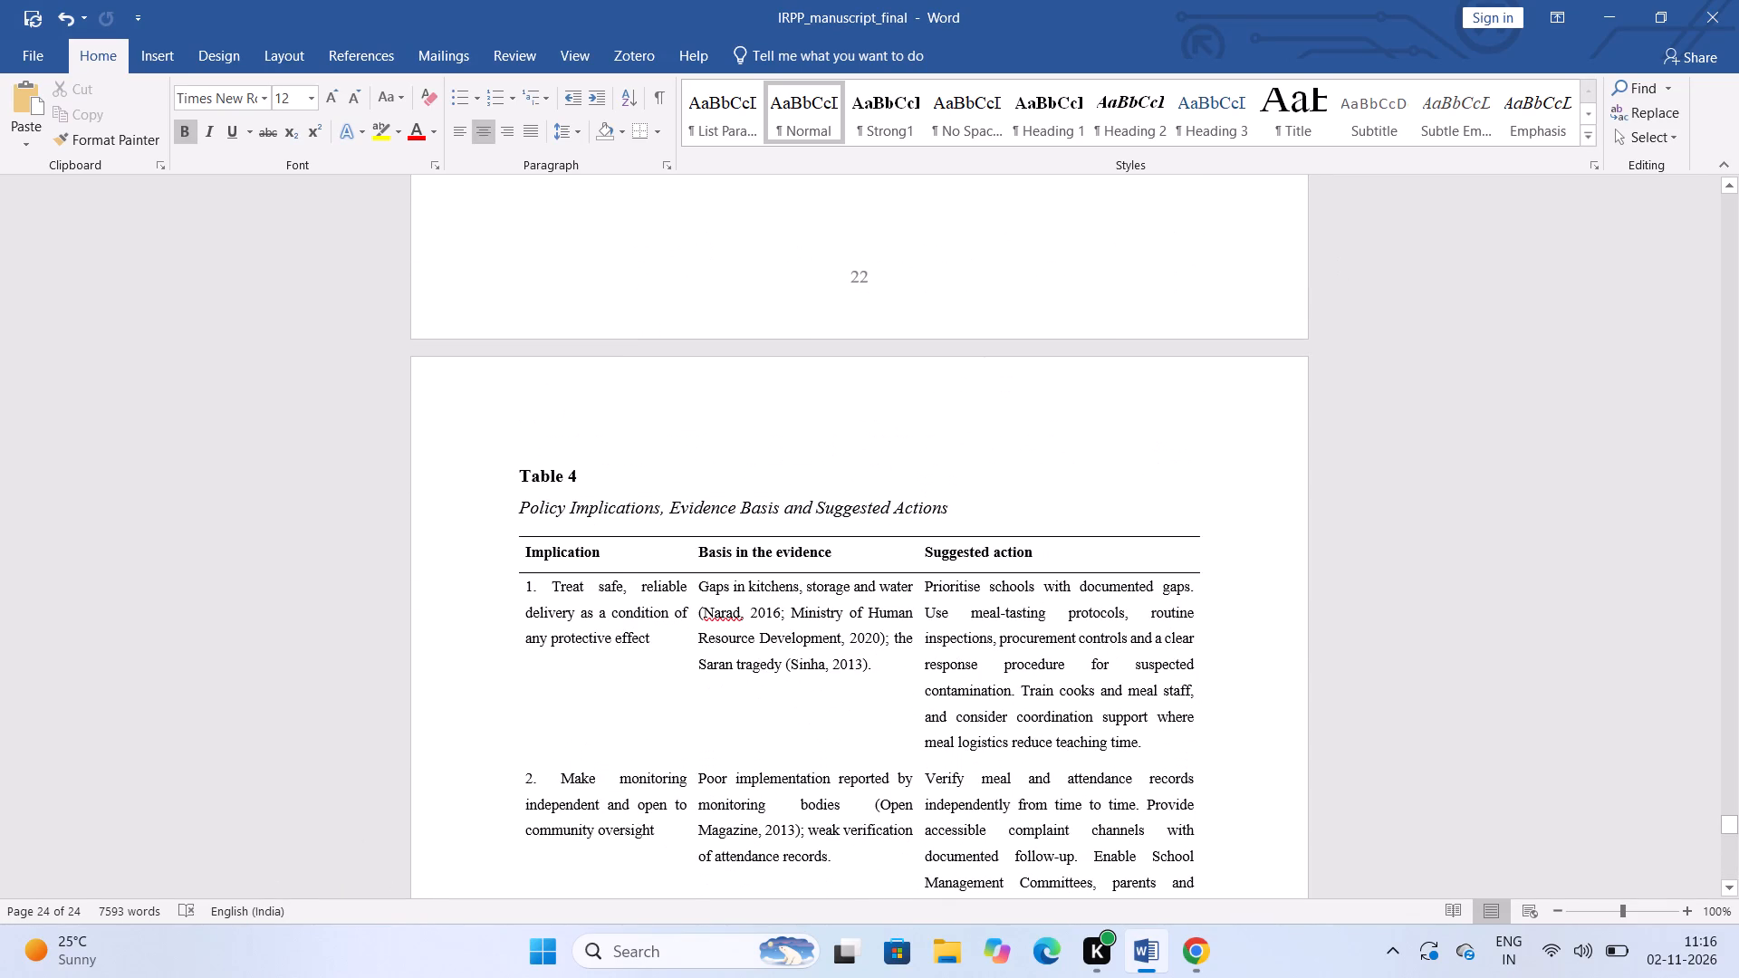
pyautogui.scroll(1, 1337, 260)
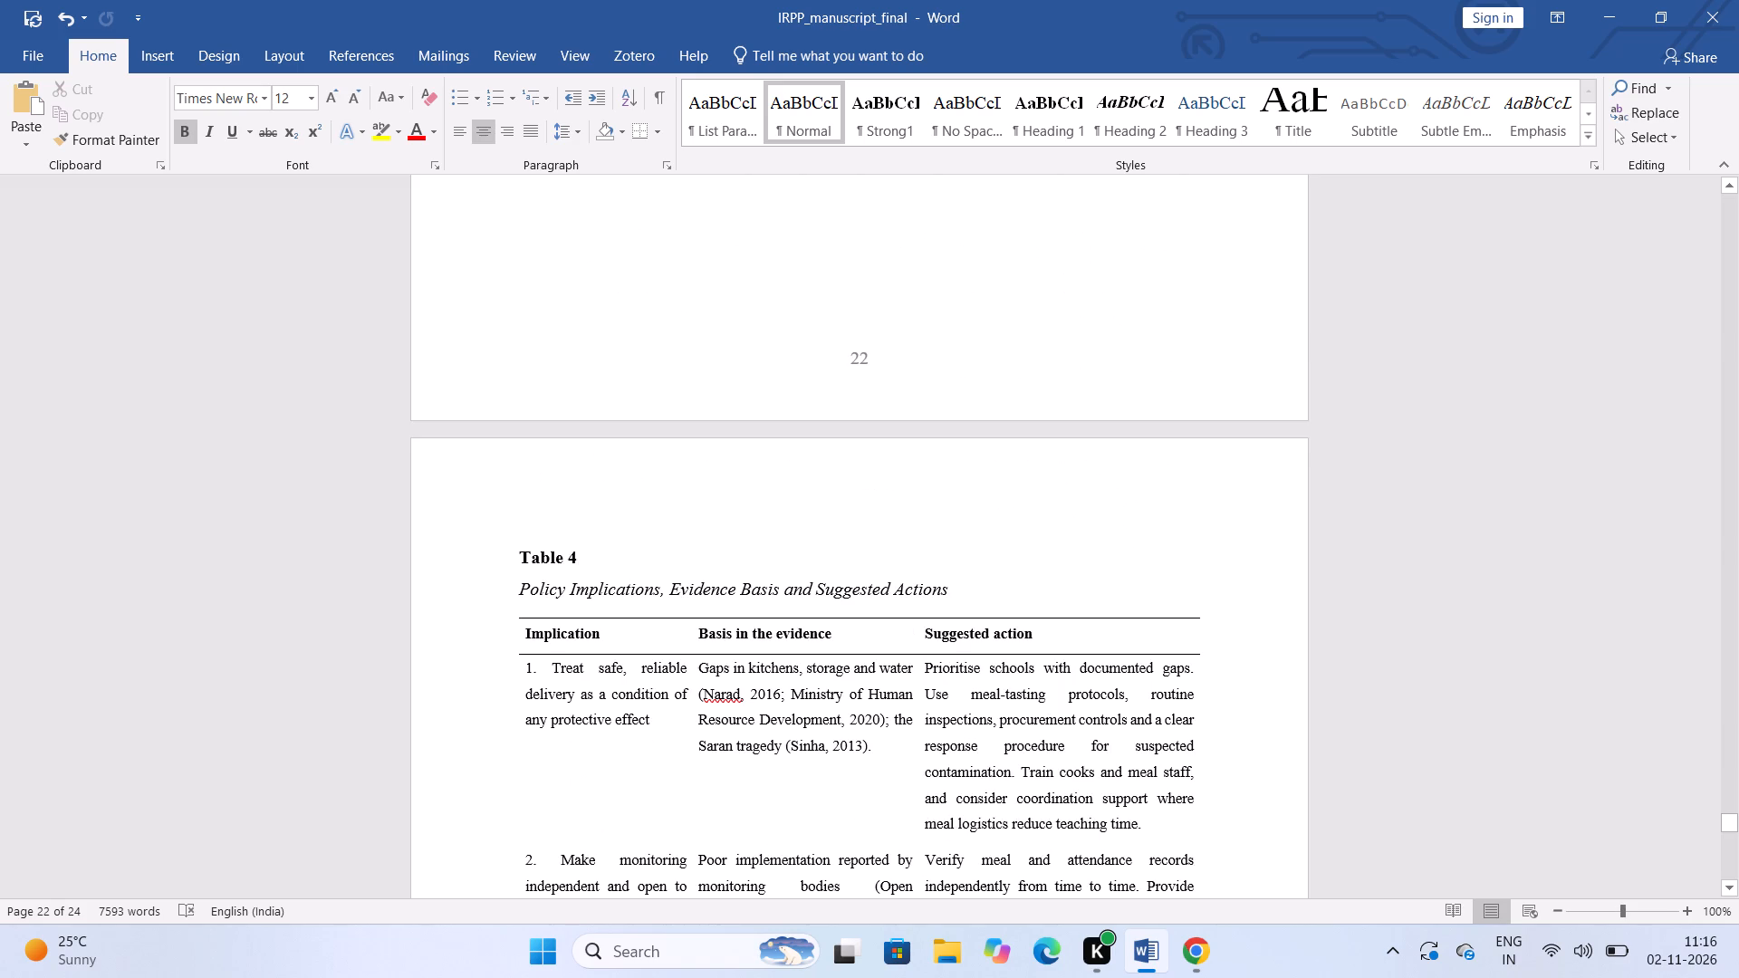
pyautogui.scroll(9, 1337, 260)
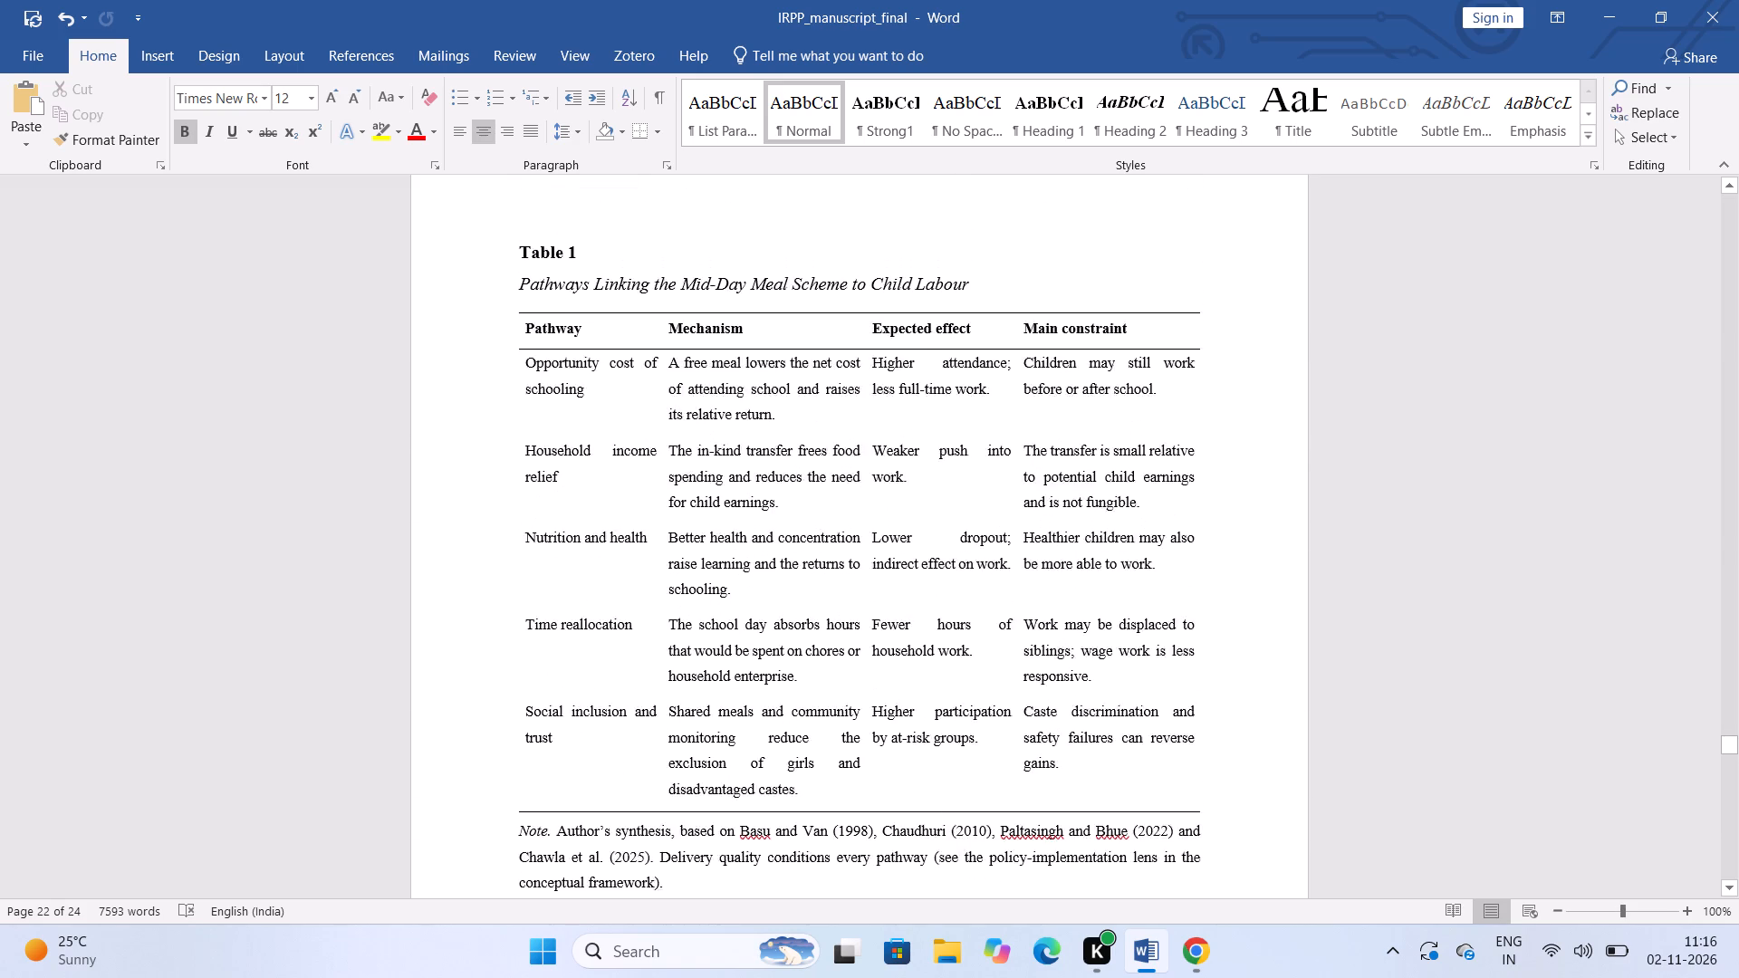
pyautogui.scroll(2, 1337, 260)
pyautogui.scroll(-4, 1337, 260)
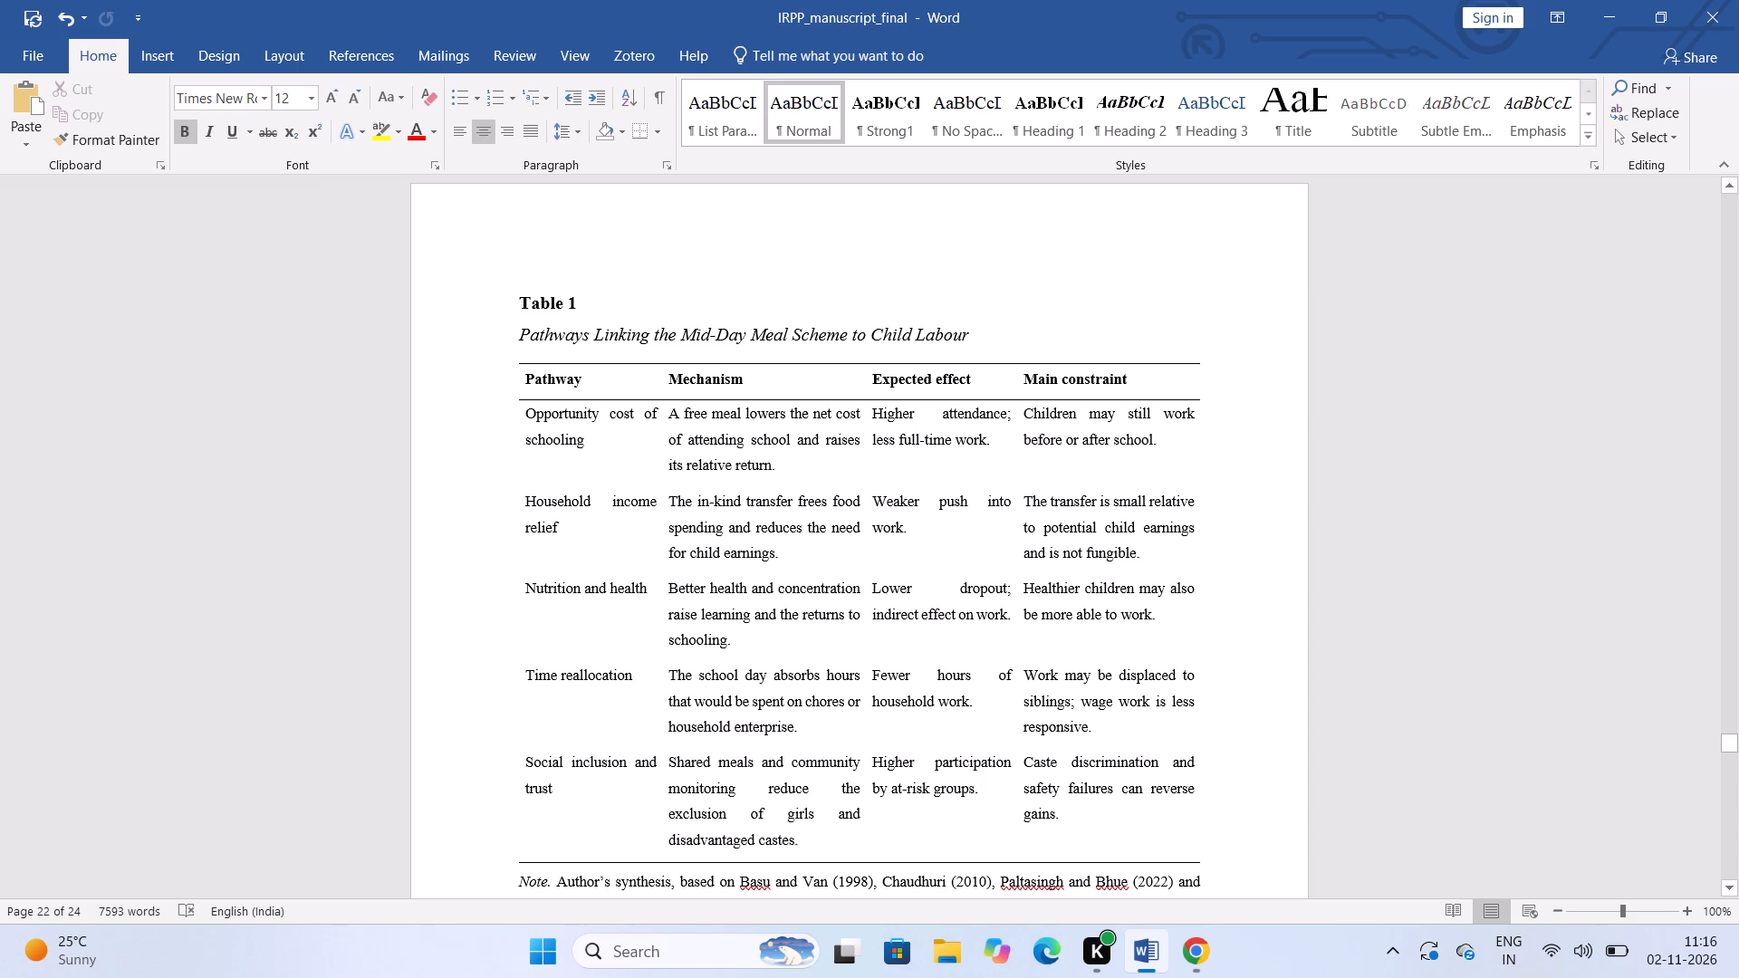
pyautogui.moveTo(515, 340); pyautogui.dragTo(1175, 977)
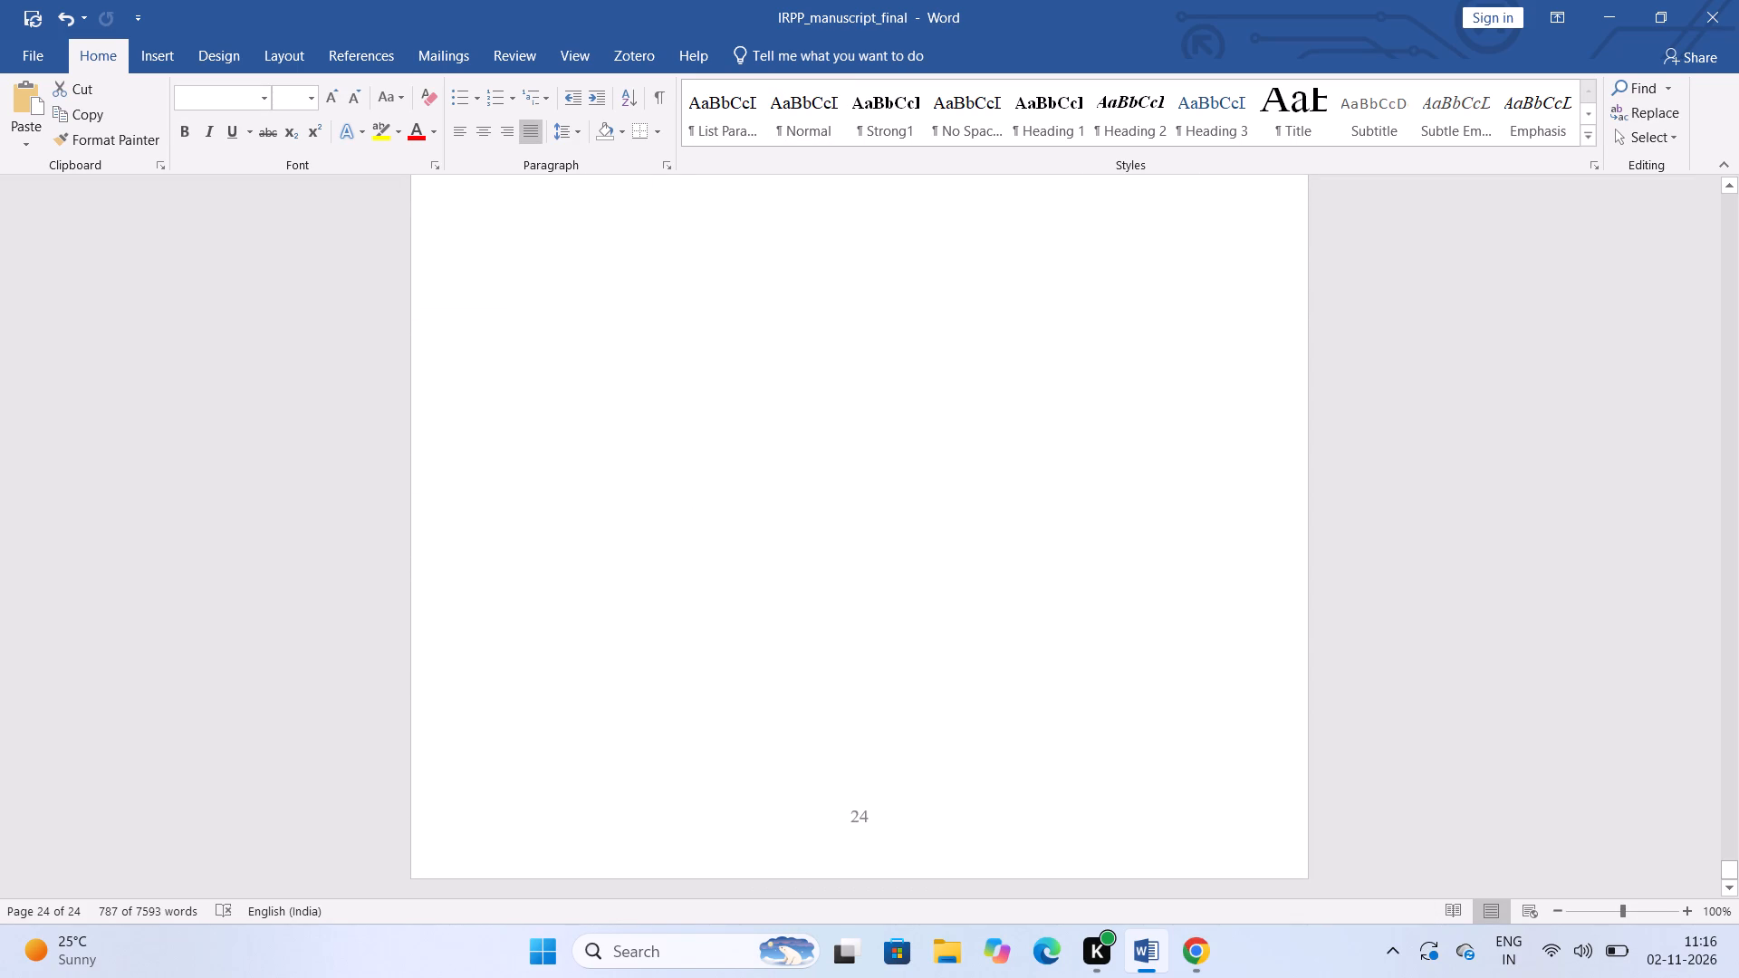
pyautogui.click(311, 96)
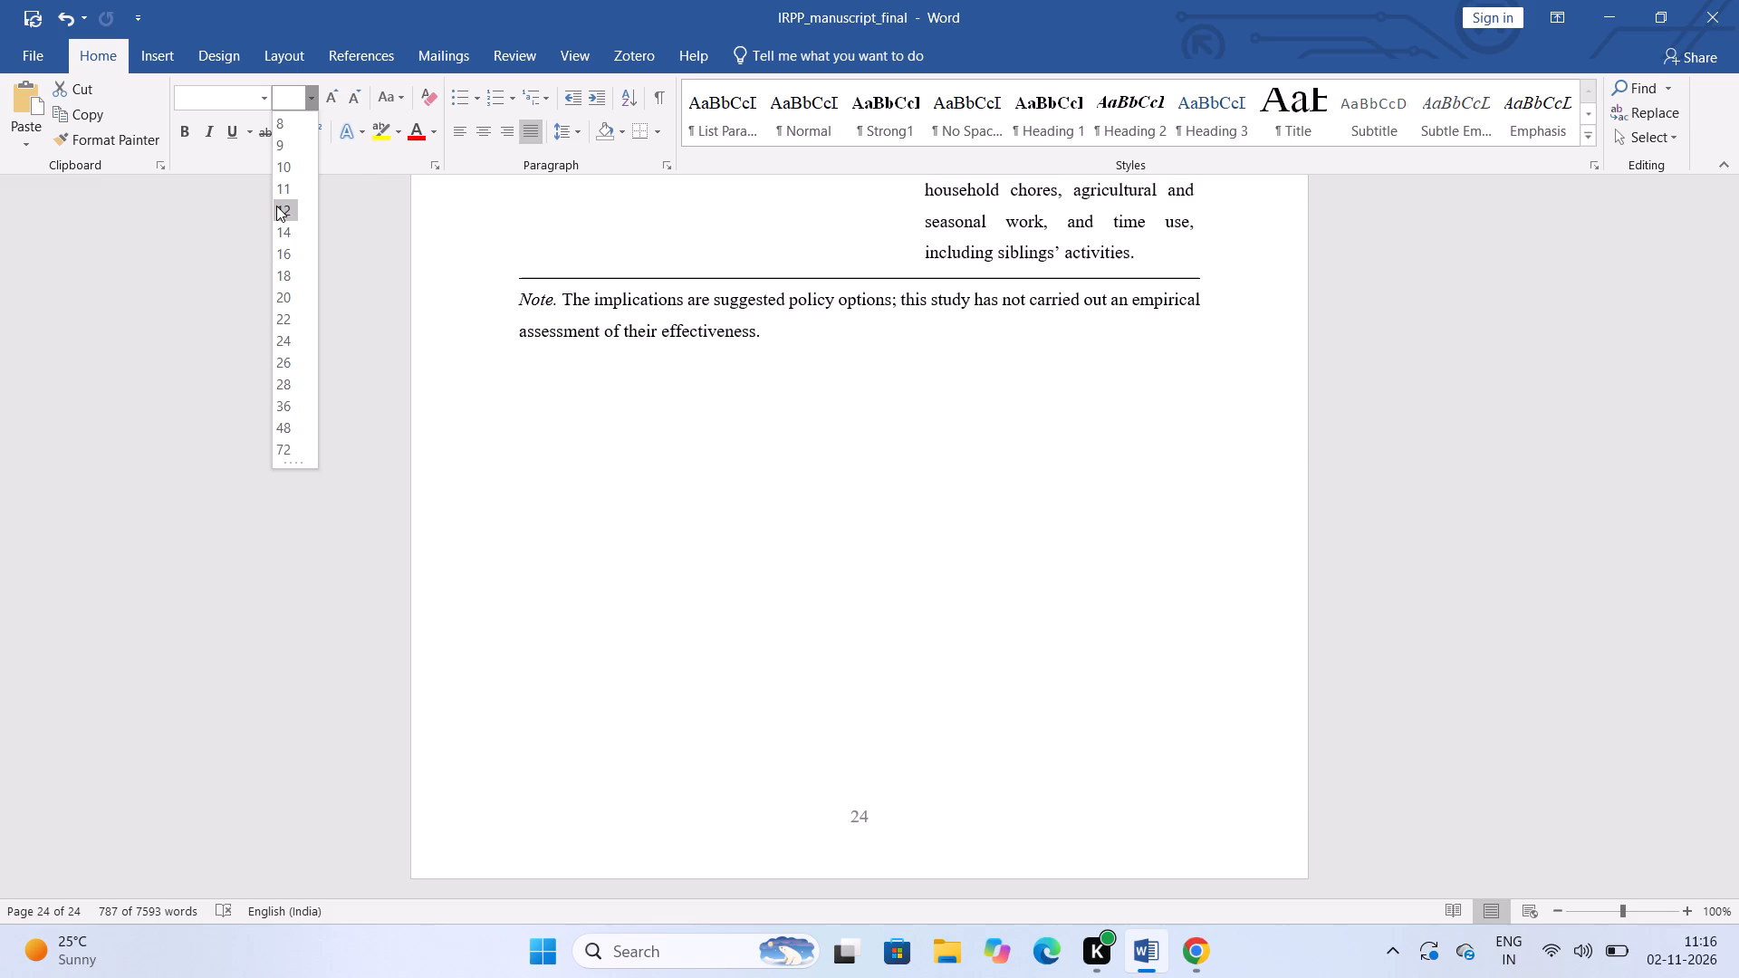
pyautogui.click(276, 206)
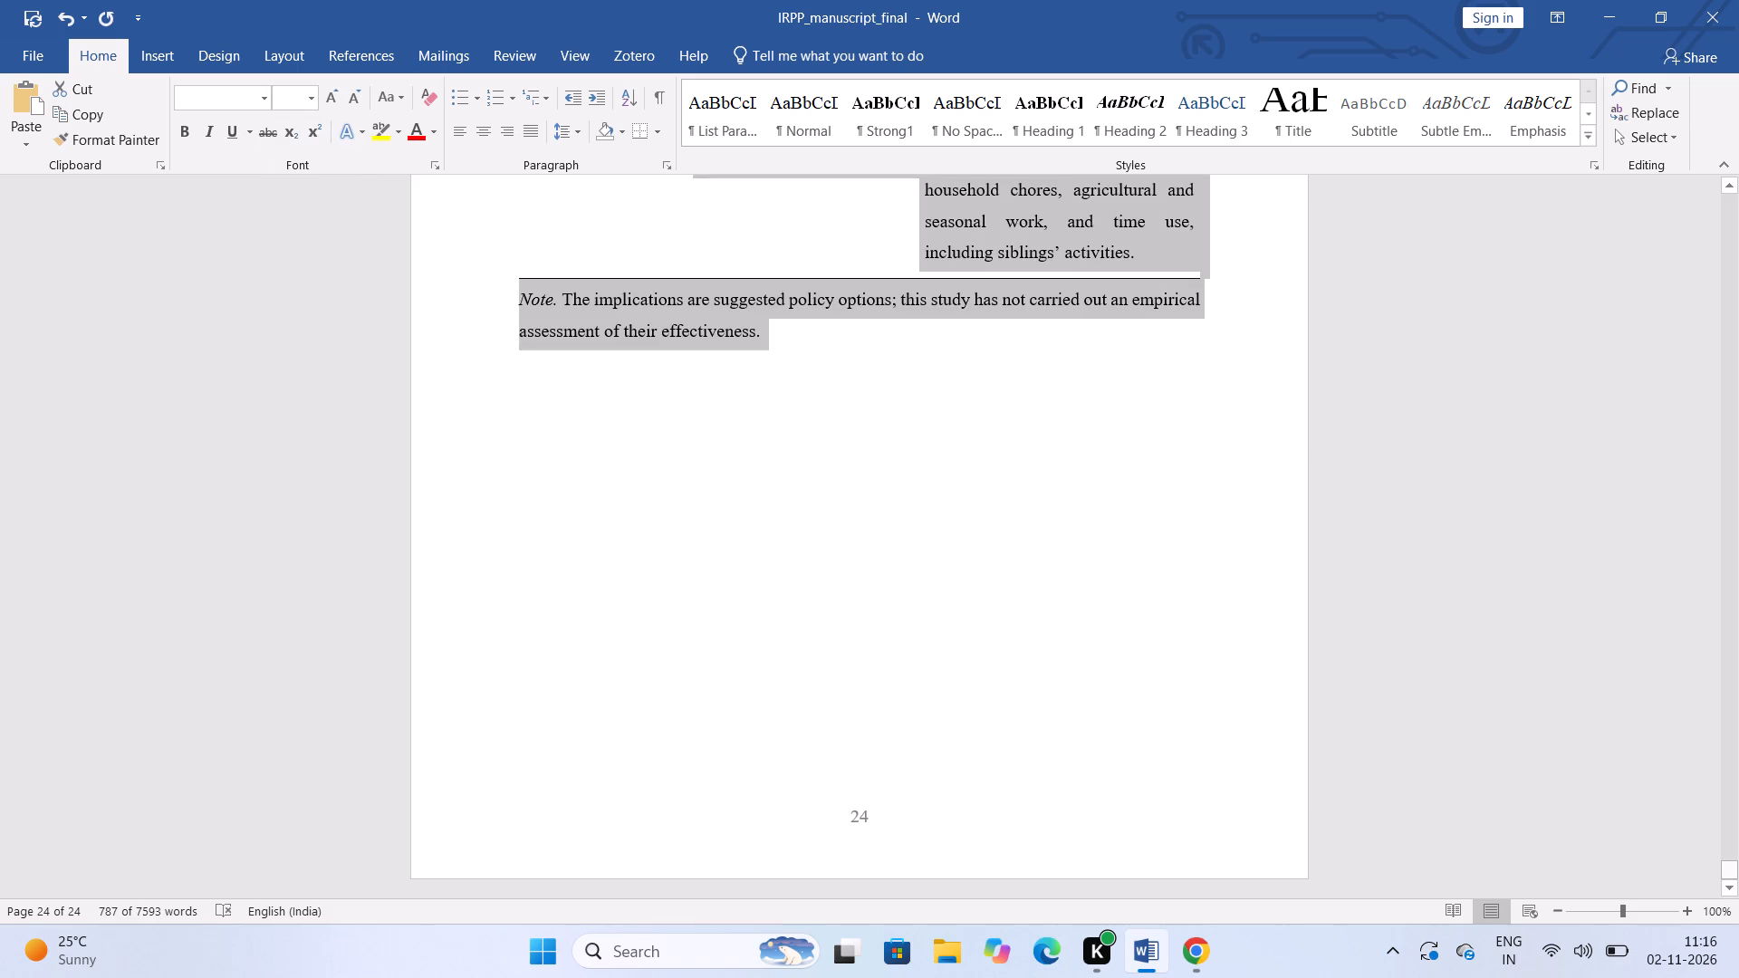
pyautogui.click(691, 398)
# Save the manuscript.
pyautogui.hotkey('ctrl', 's')
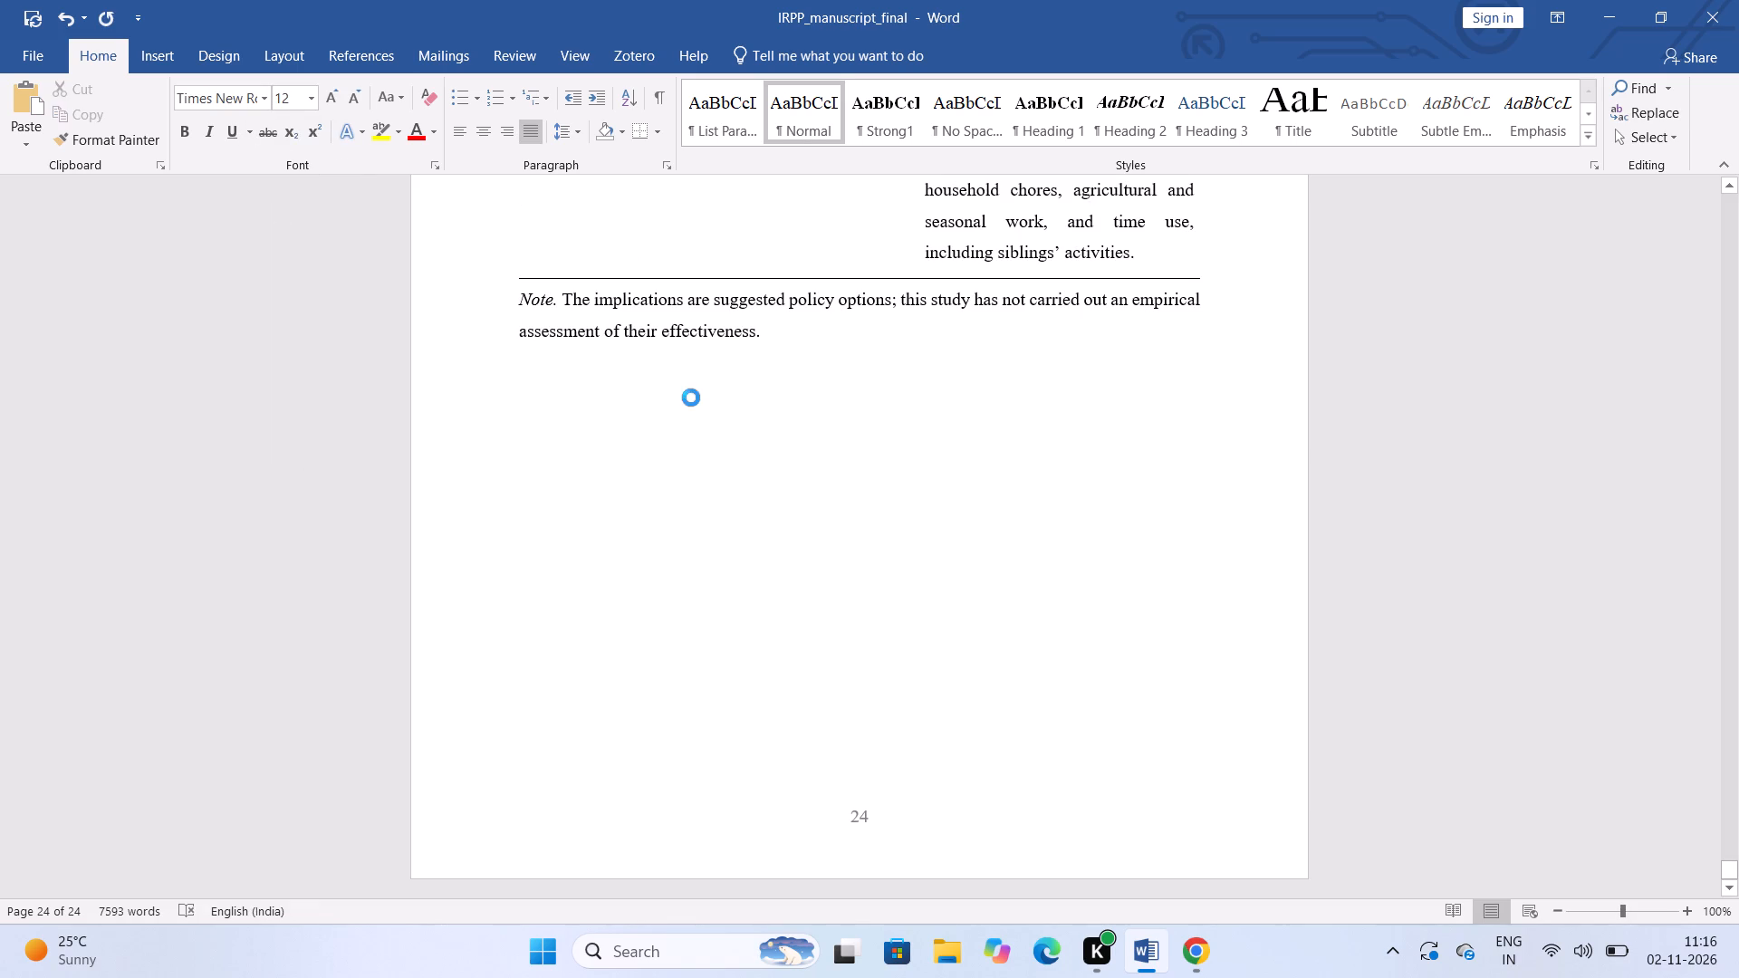
# Examine the resized tables and the preceding sections, going back from Table 4 to the title and abstract on the first page.
pyautogui.scroll(5, 1225, 418)
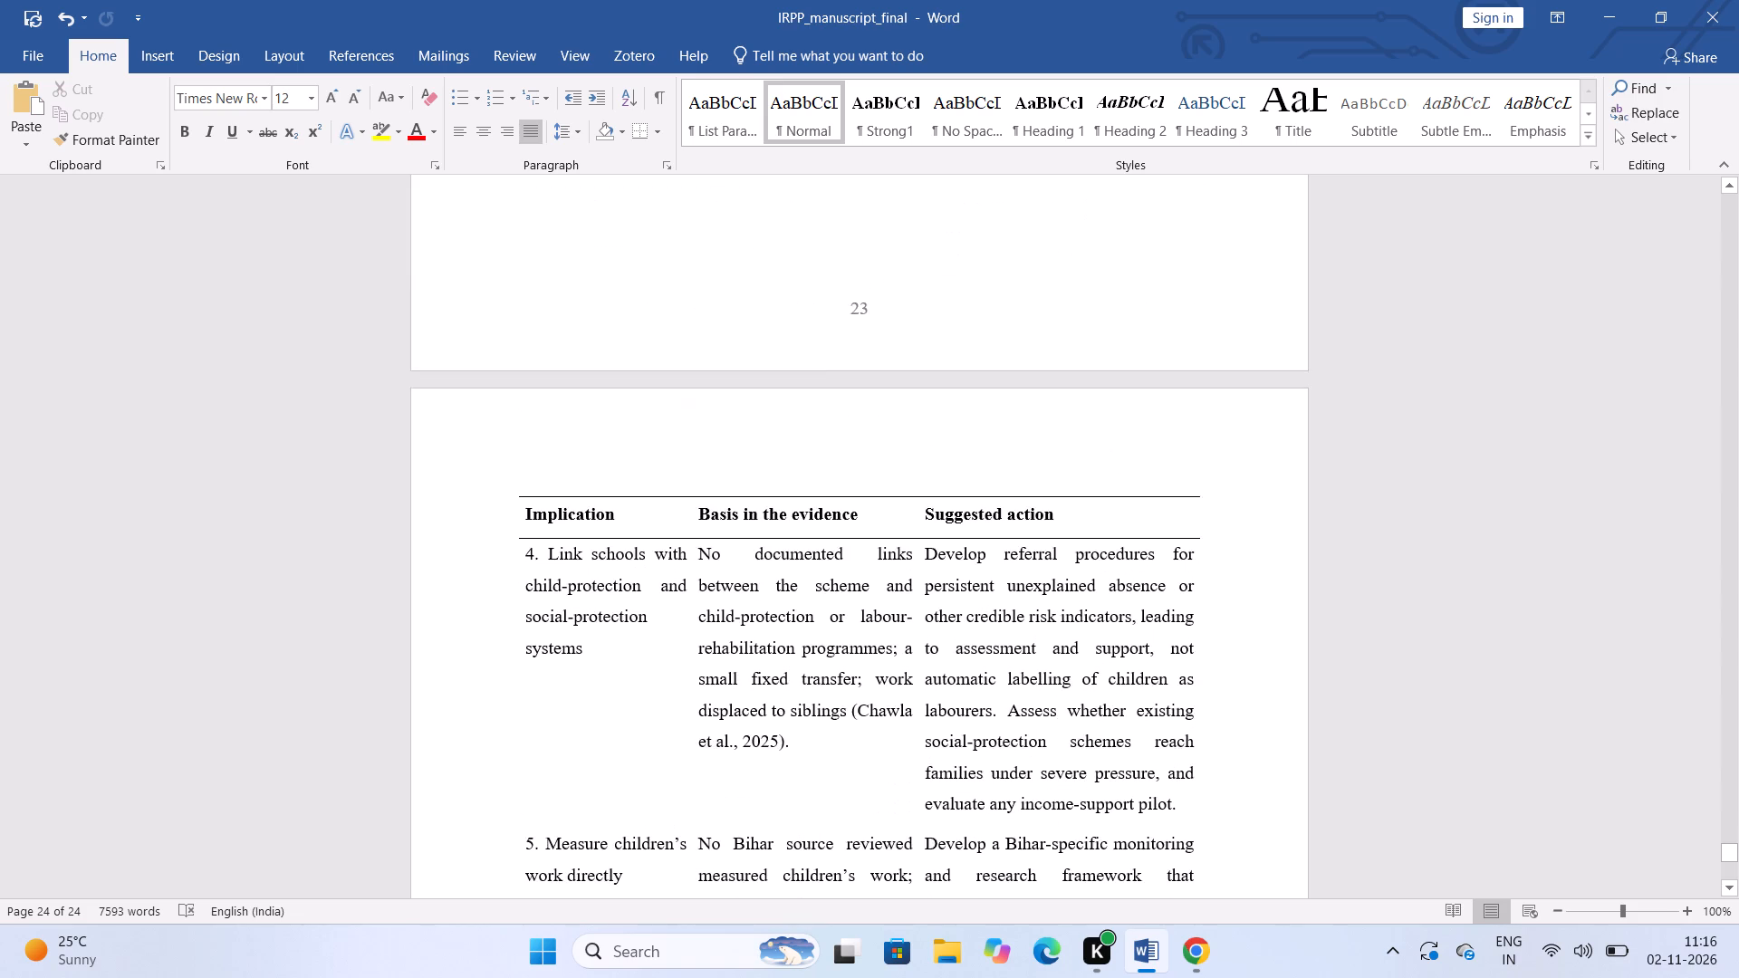
pyautogui.scroll(13, 1225, 418)
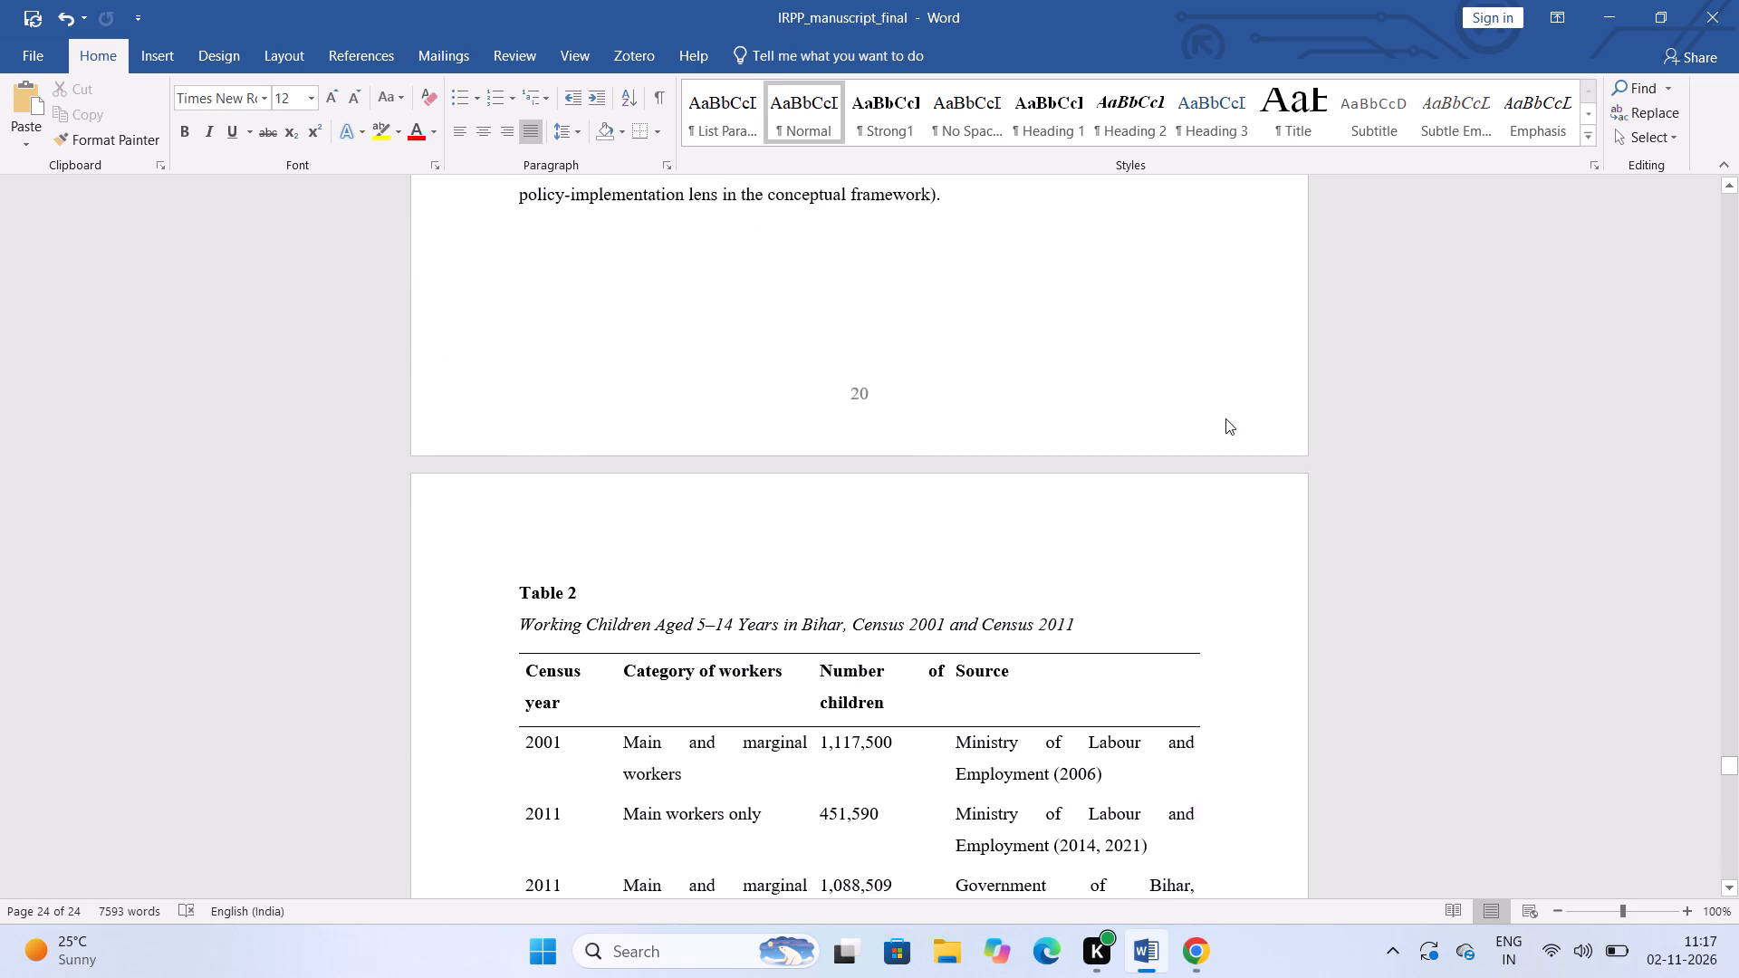
pyautogui.scroll(10, 1225, 418)
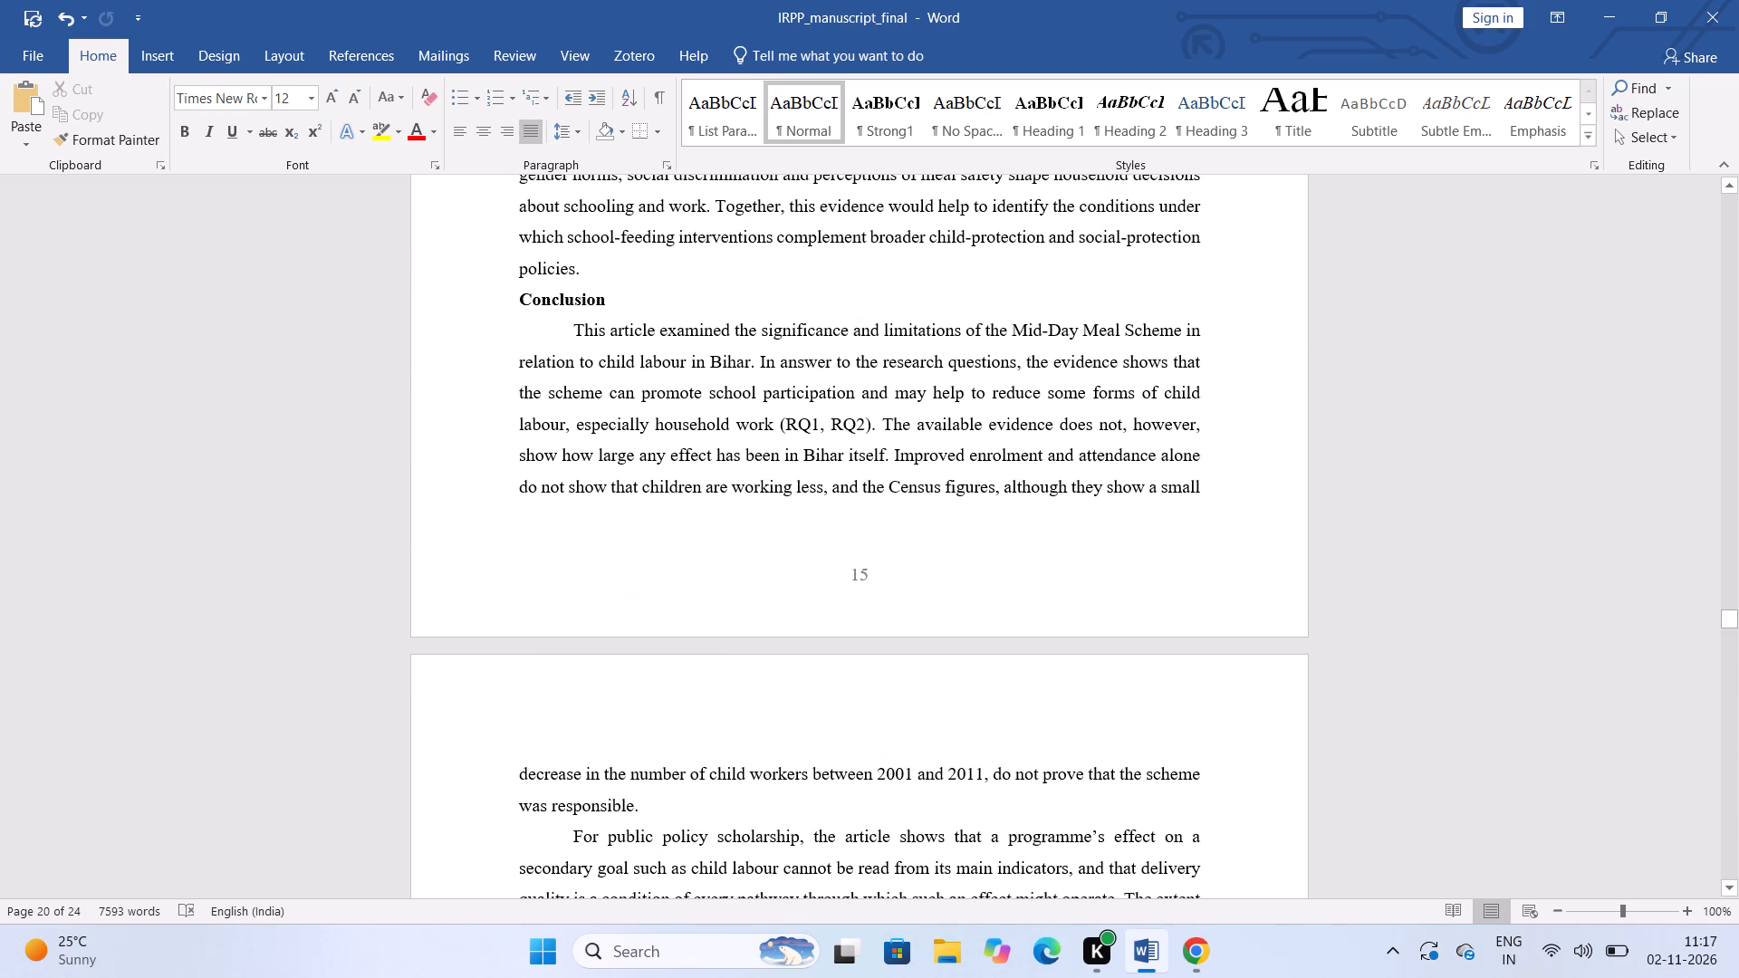
pyautogui.scroll(16, 1225, 418)
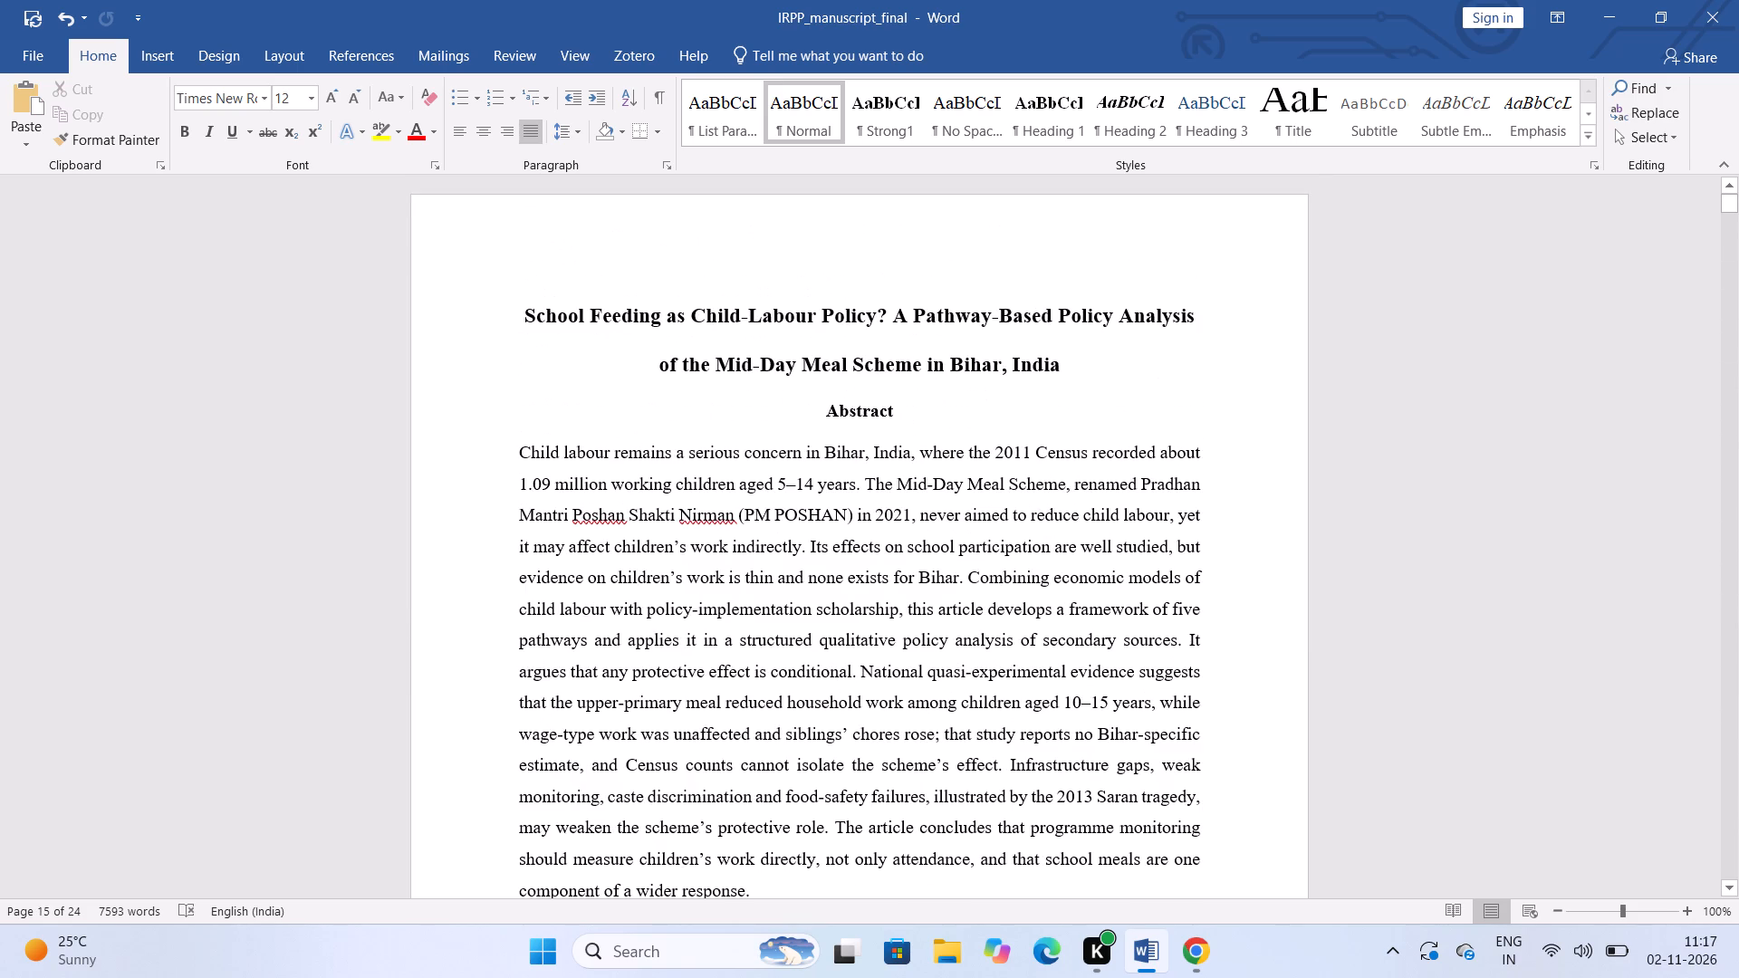
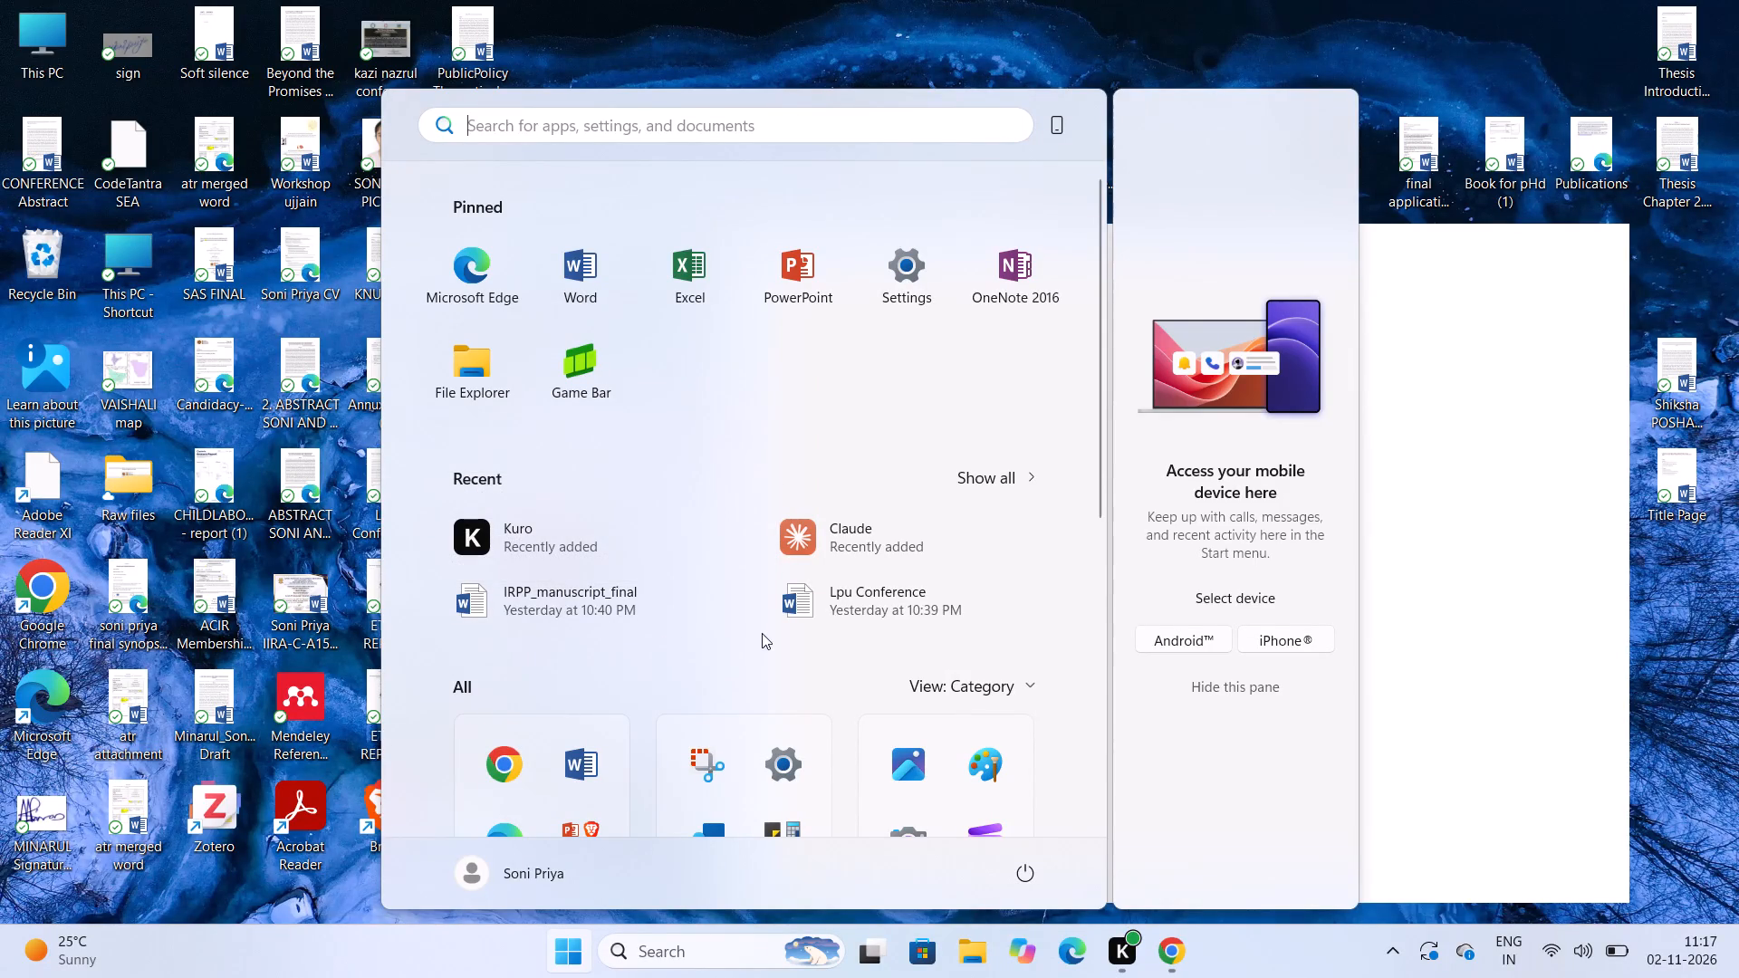
# Open the recent IRPP_manuscript_final document.
pyautogui.doubleClick(542, 611)
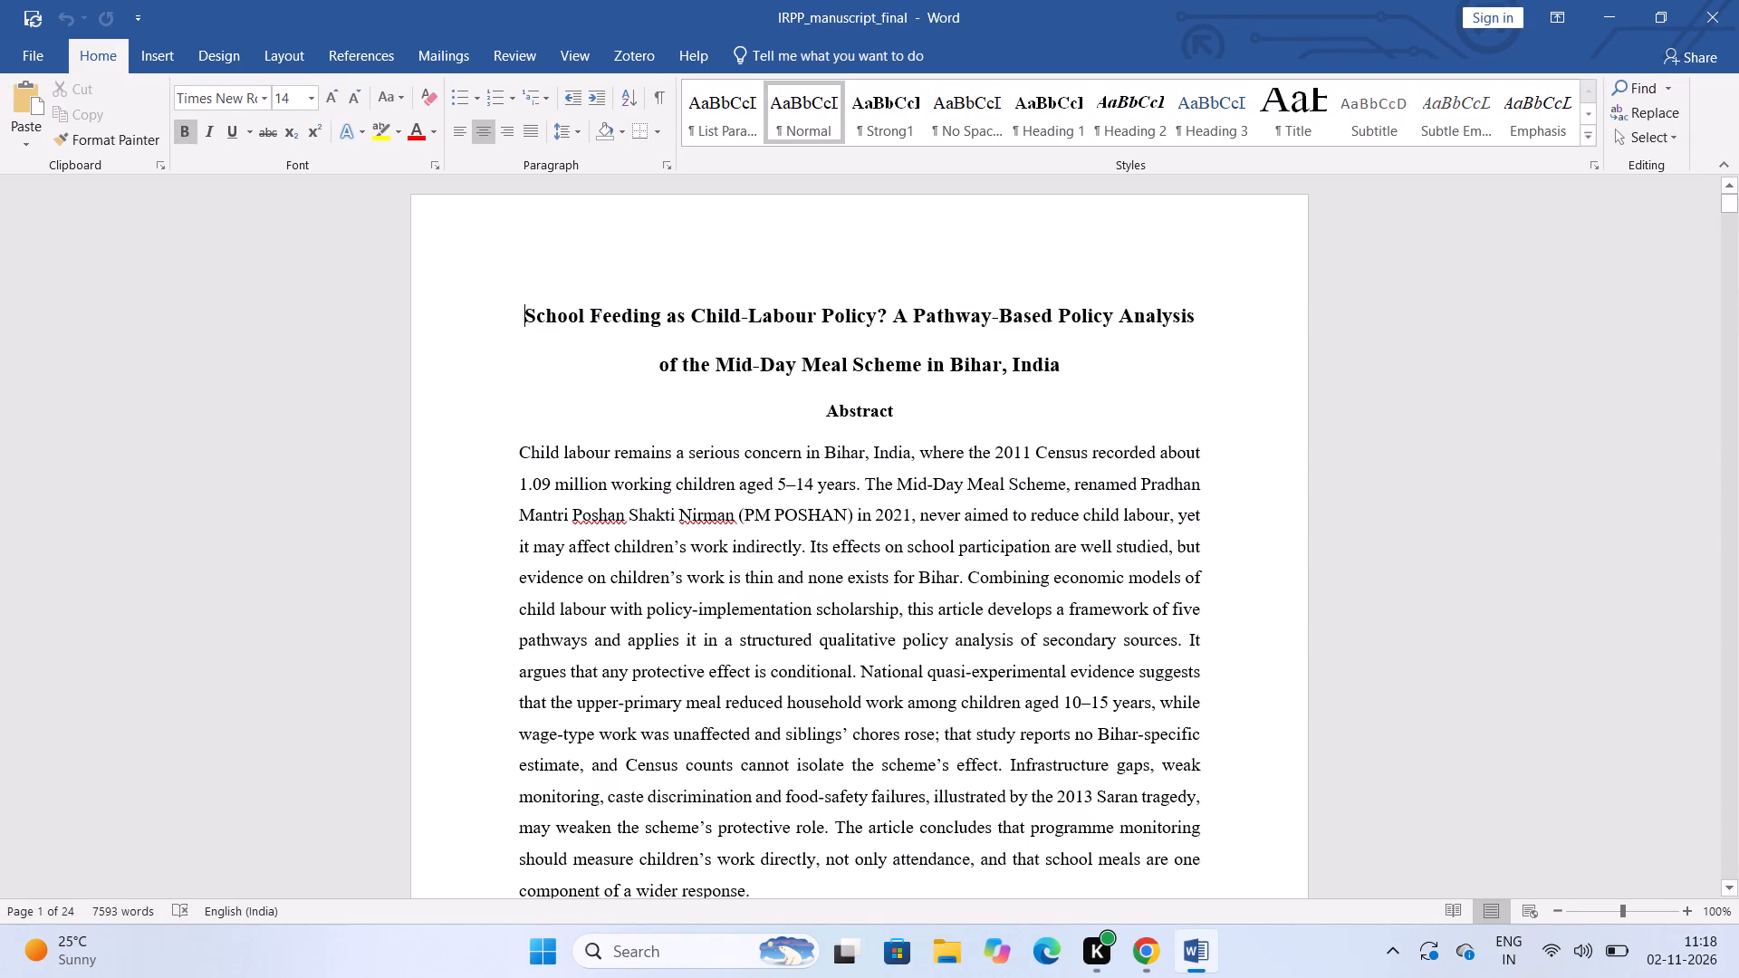
# Review the manuscript's headings, first-line indents and body paragraph layout from the abstract through to the Saran case study.
pyautogui.scroll(-4, 542, 611)
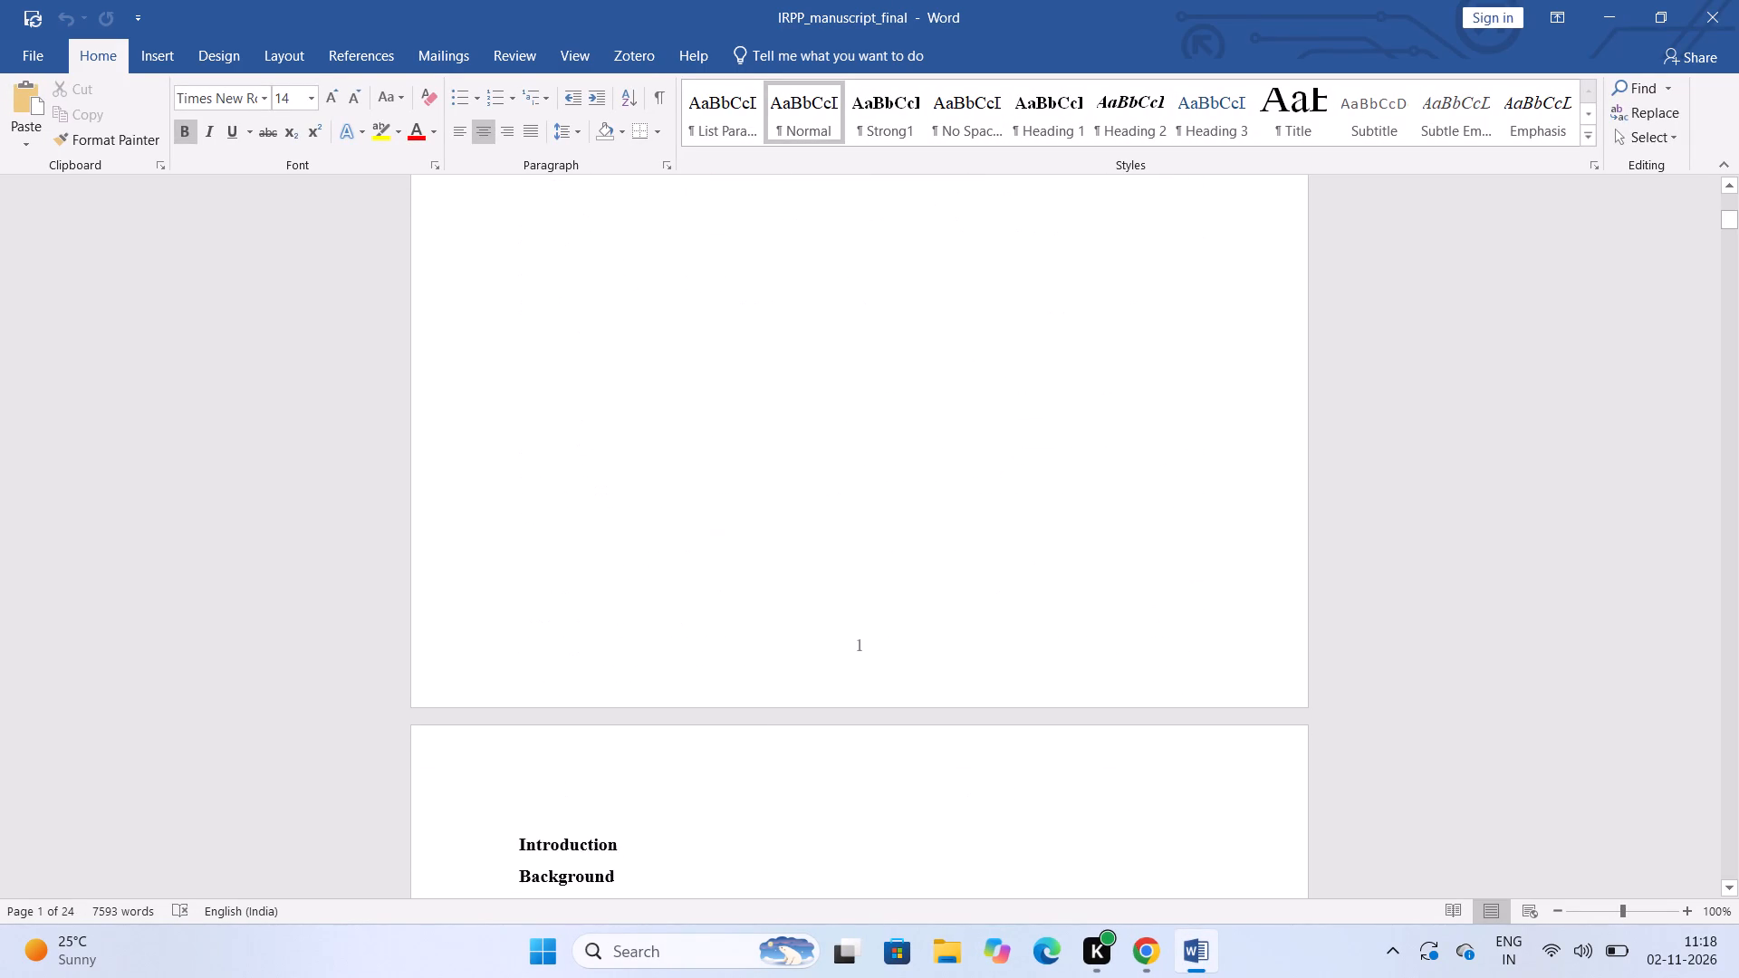
pyautogui.scroll(-5, 542, 611)
pyautogui.scroll(4, 542, 611)
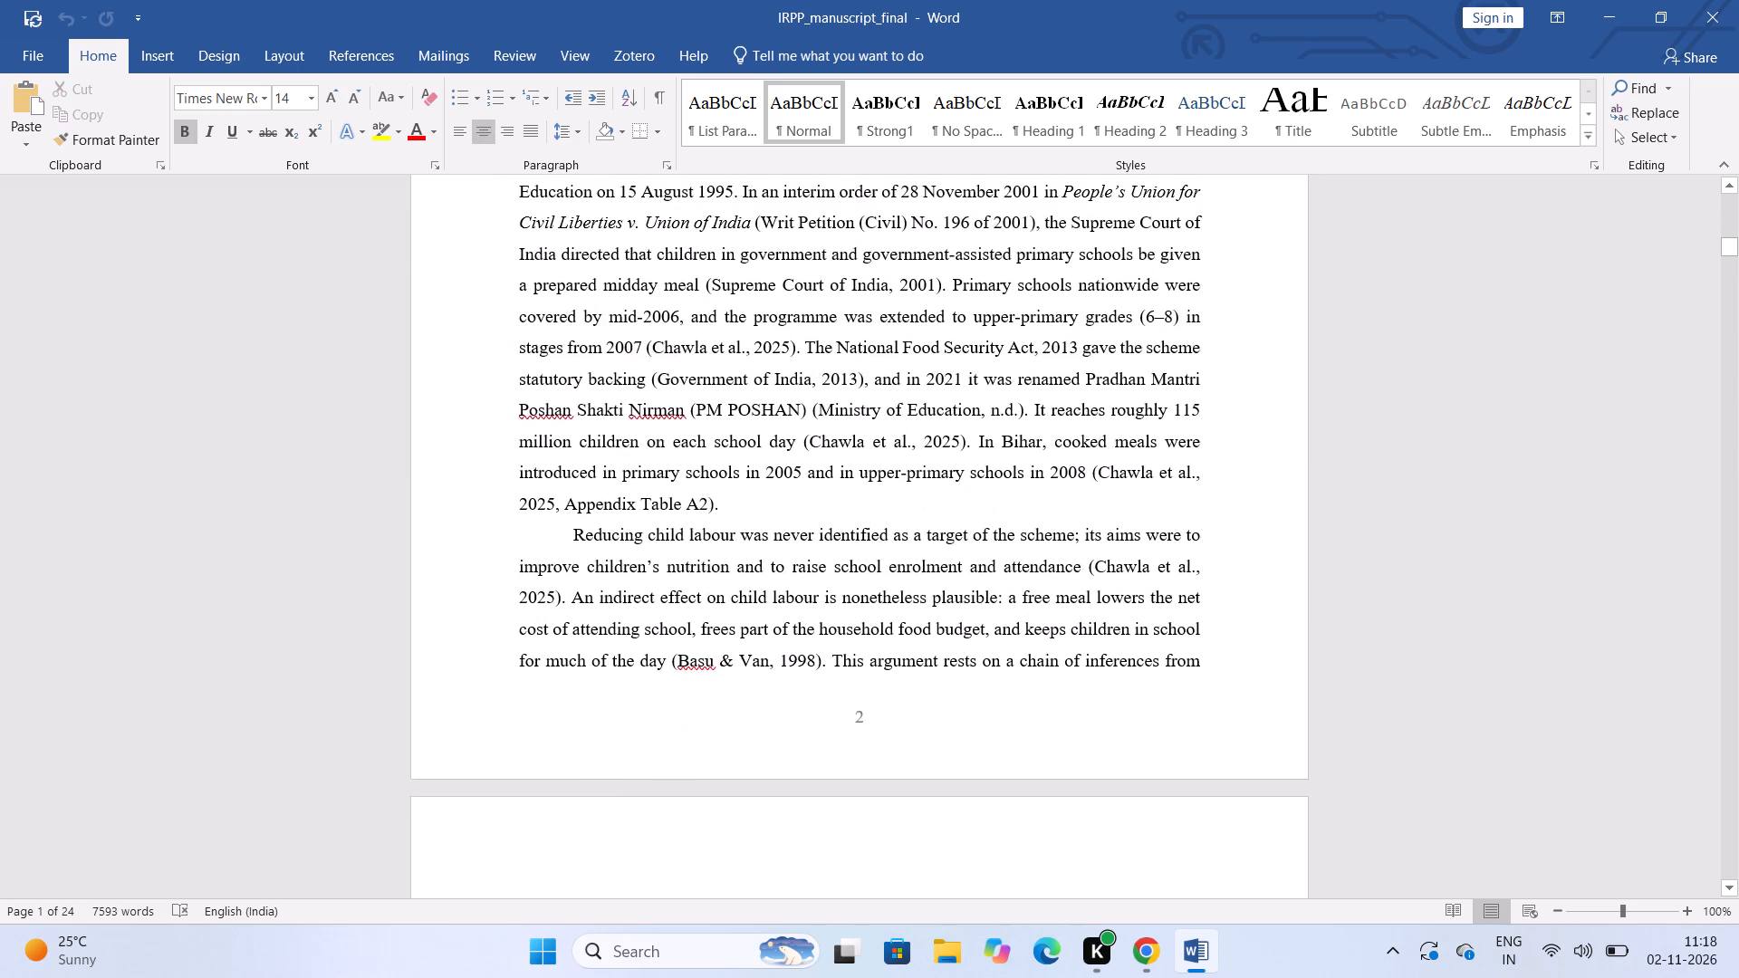
pyautogui.hscroll(1, 542, 611)
pyautogui.scroll(1, 542, 611)
pyautogui.hscroll(1, 542, 611)
pyautogui.scroll(2, 542, 611)
pyautogui.hscroll(2, 542, 611)
pyautogui.scroll(-1, 542, 611)
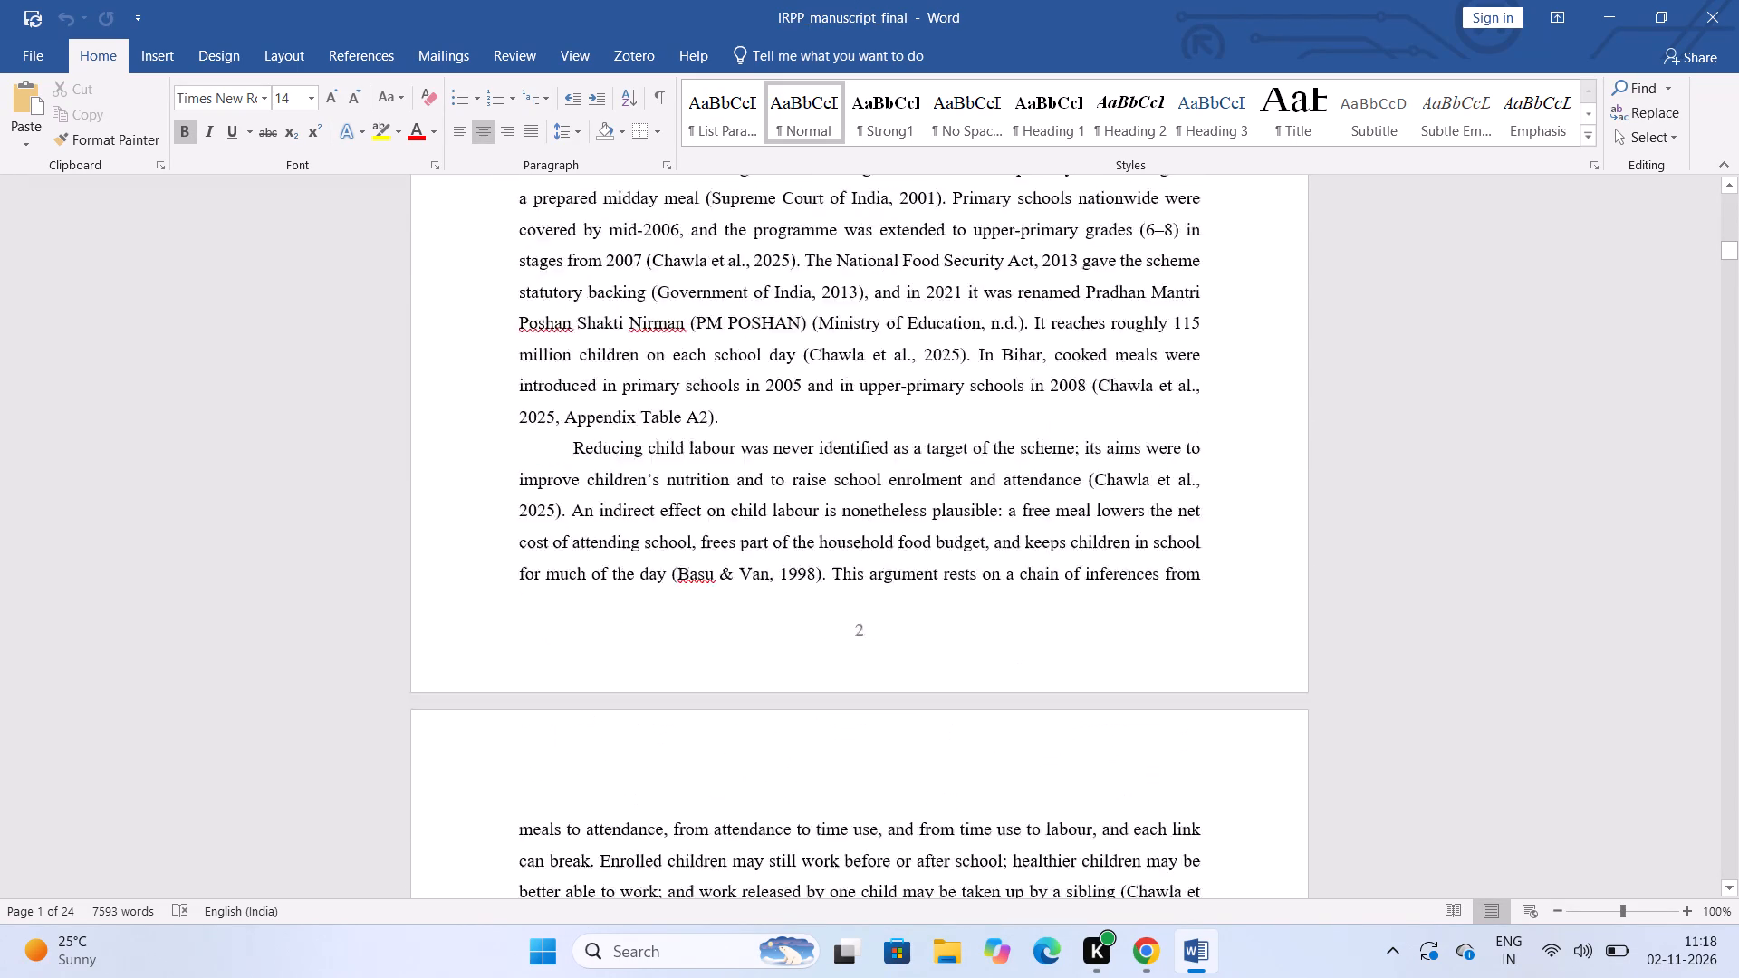
pyautogui.scroll(-12, 542, 611)
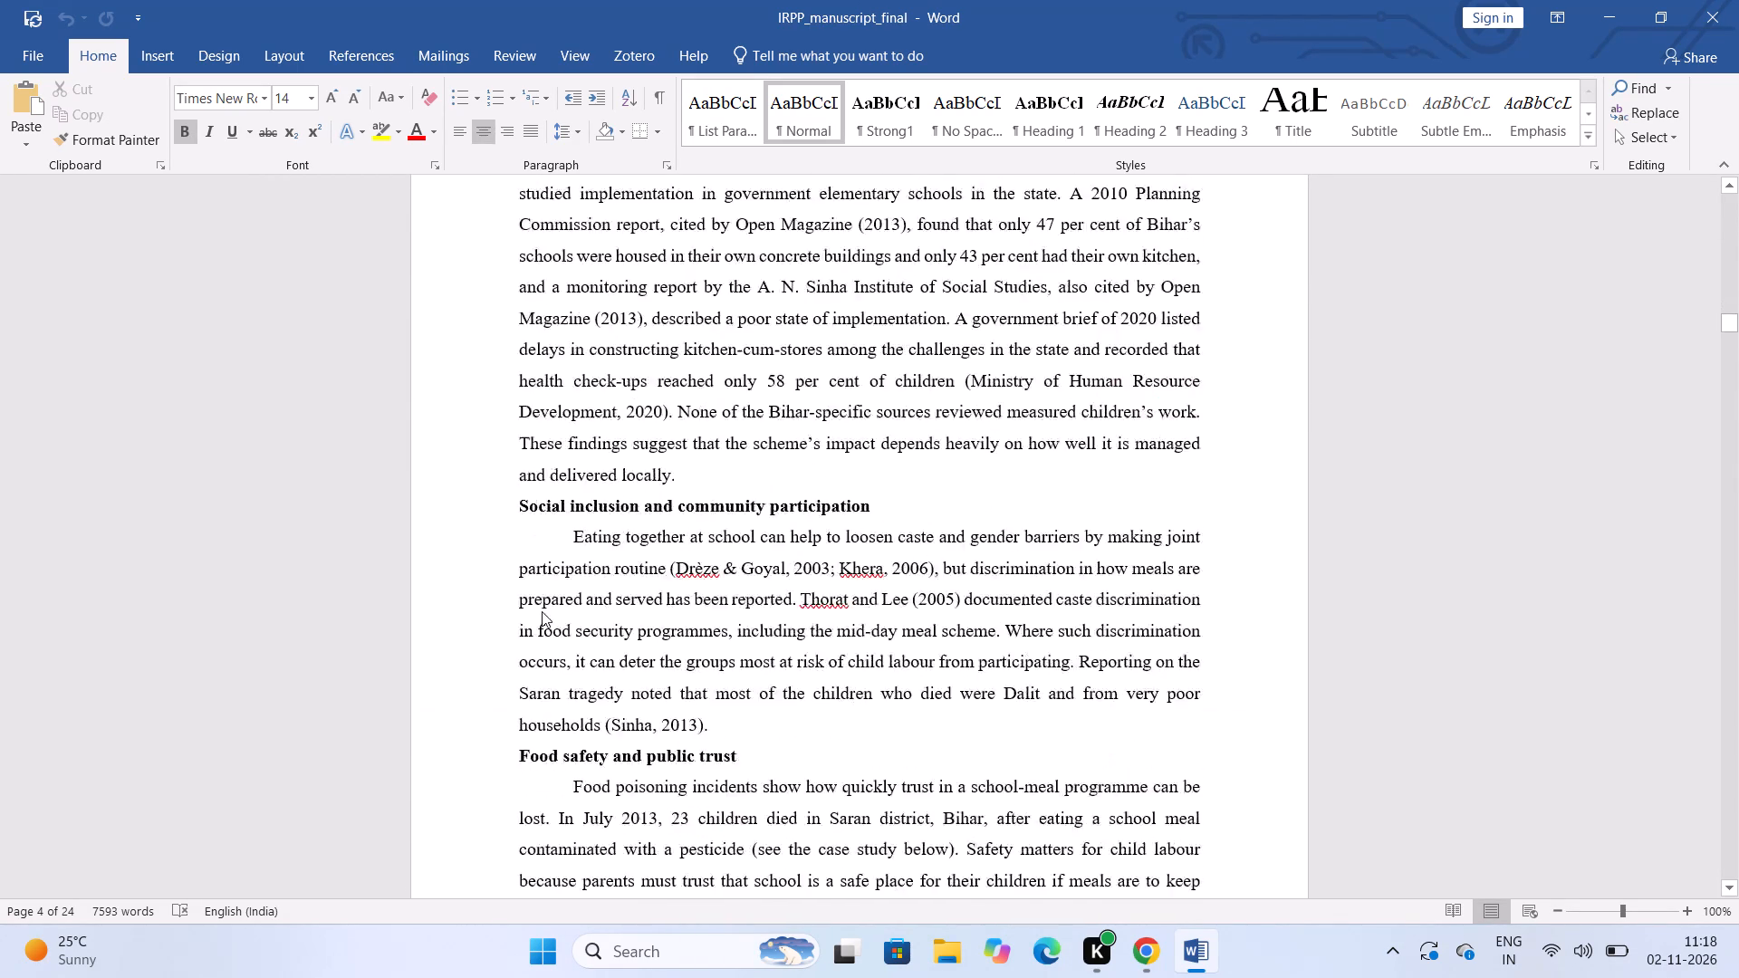
pyautogui.scroll(-10, 542, 611)
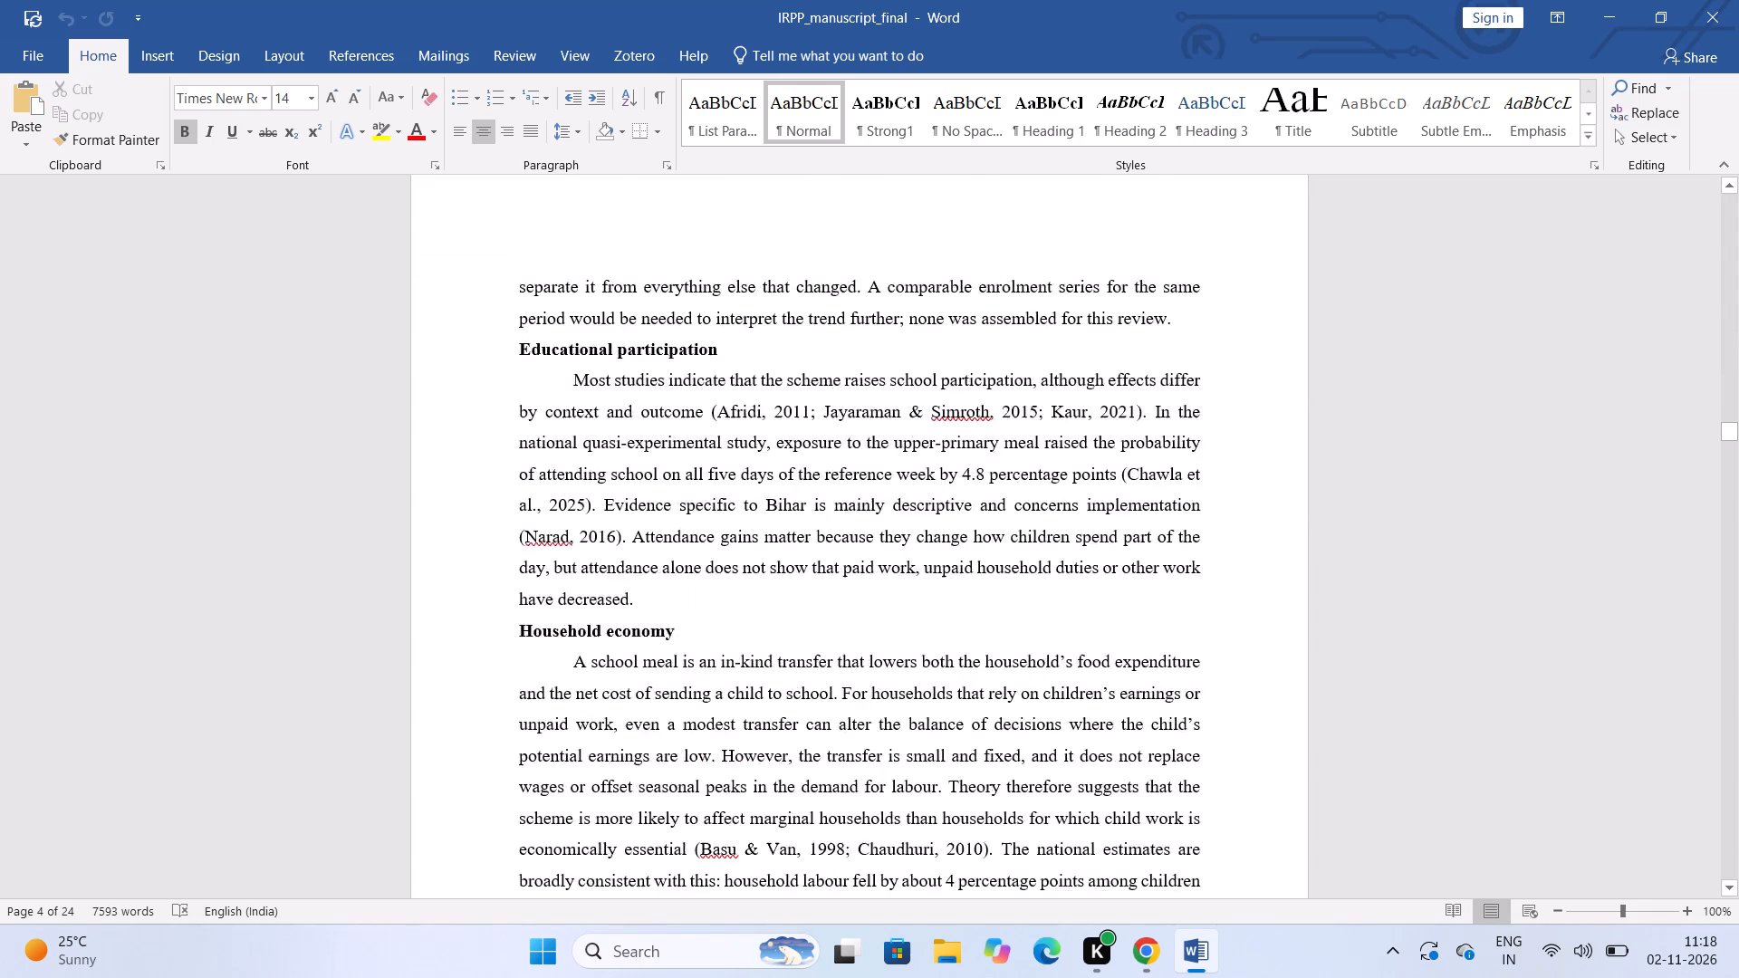
pyautogui.scroll(-7, 542, 611)
pyautogui.scroll(1, 542, 611)
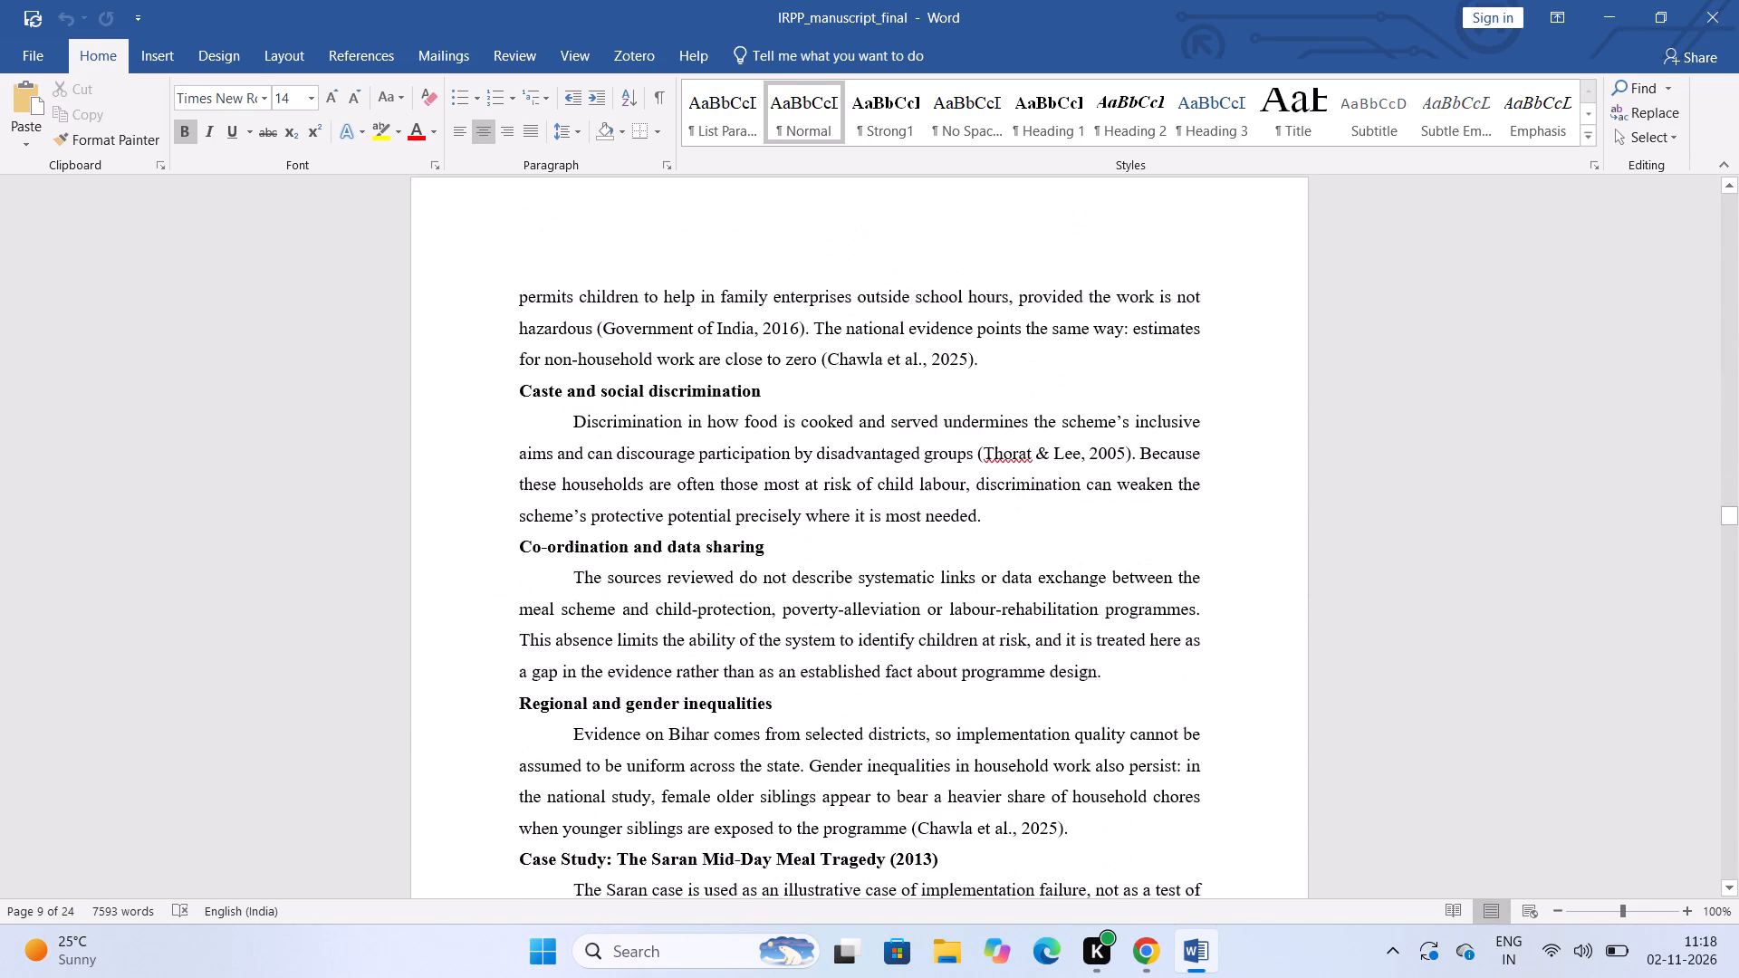
pyautogui.scroll(2, 542, 611)
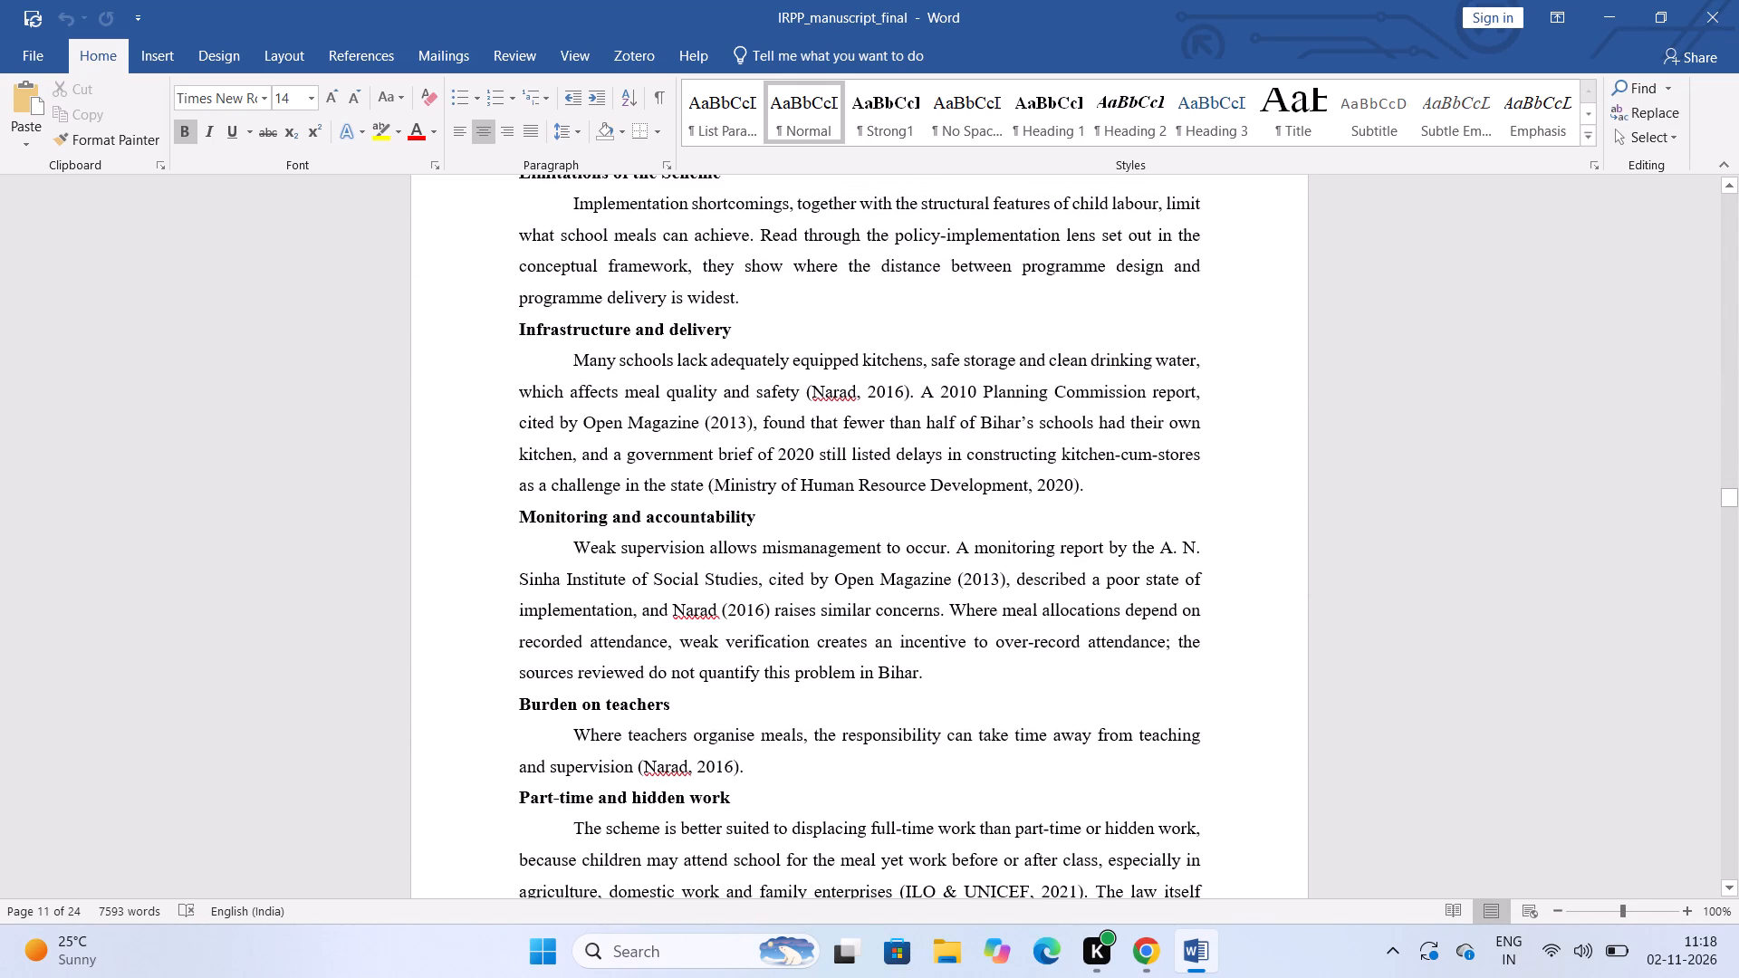
pyautogui.scroll(19, 542, 611)
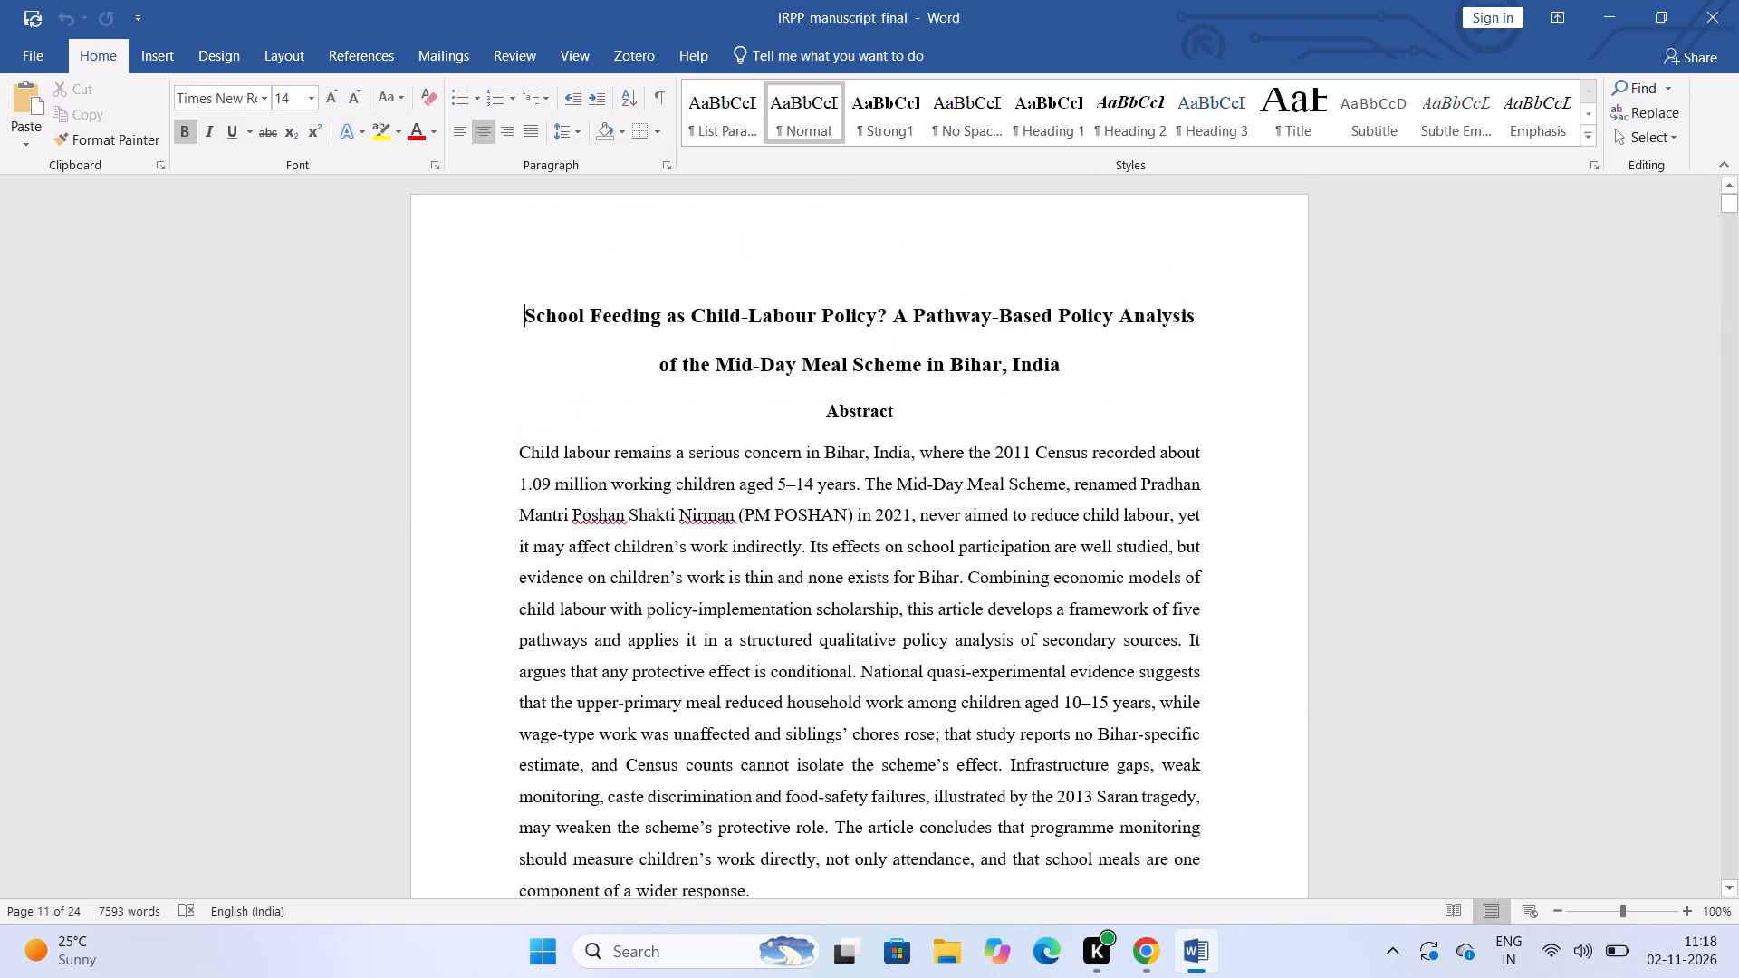
# Select the body text from the first Background paragraph to the end of the Conclusion and check its paragraph indents and spacing settings.
pyautogui.scroll(-4, 542, 489)
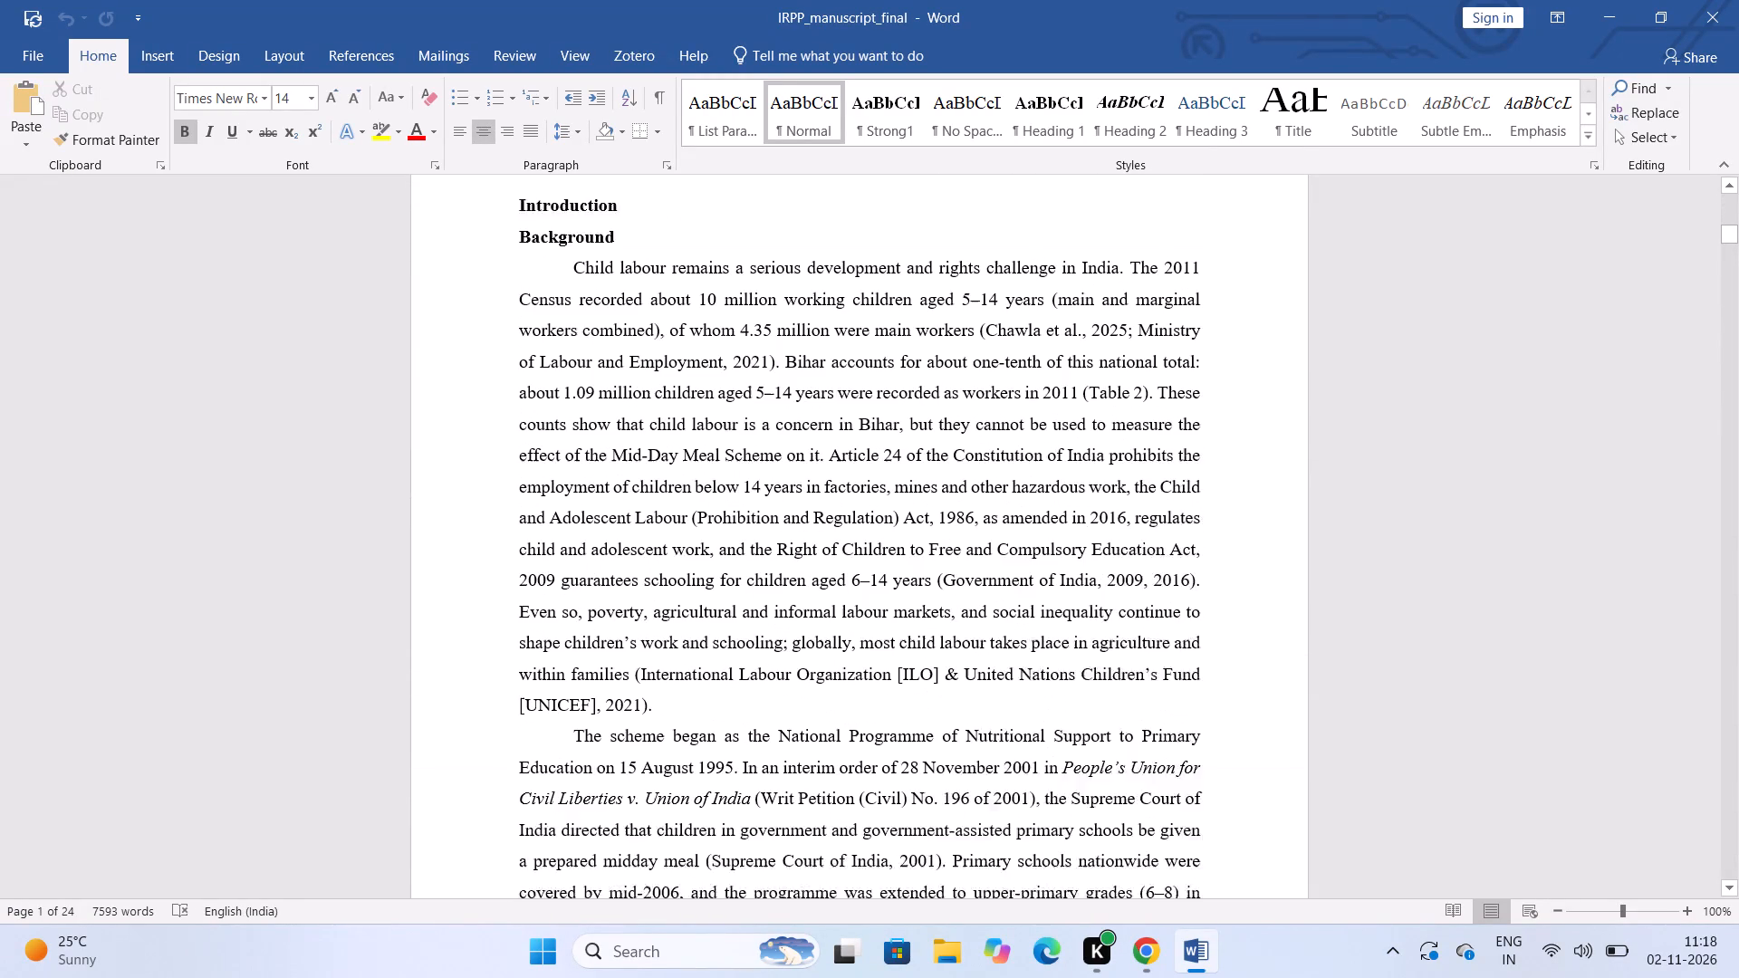
pyautogui.scroll(-1, 542, 489)
pyautogui.click(572, 238)
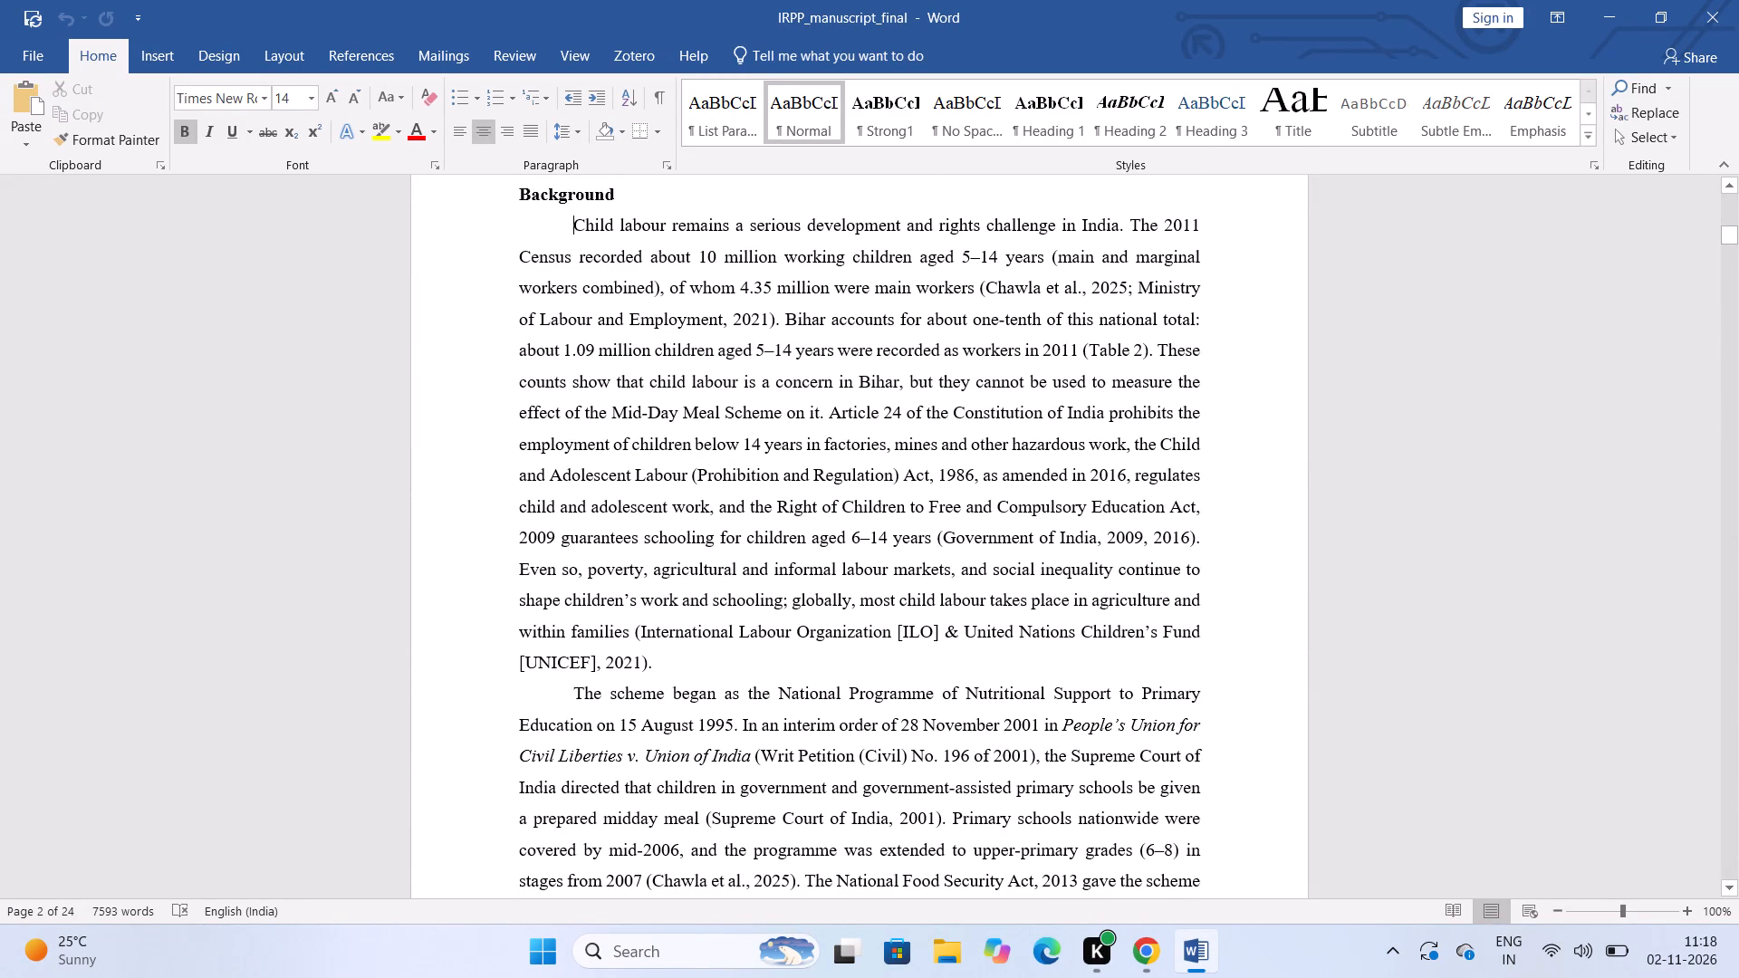
pyautogui.moveTo(572, 238); pyautogui.dragTo(1584, 977)
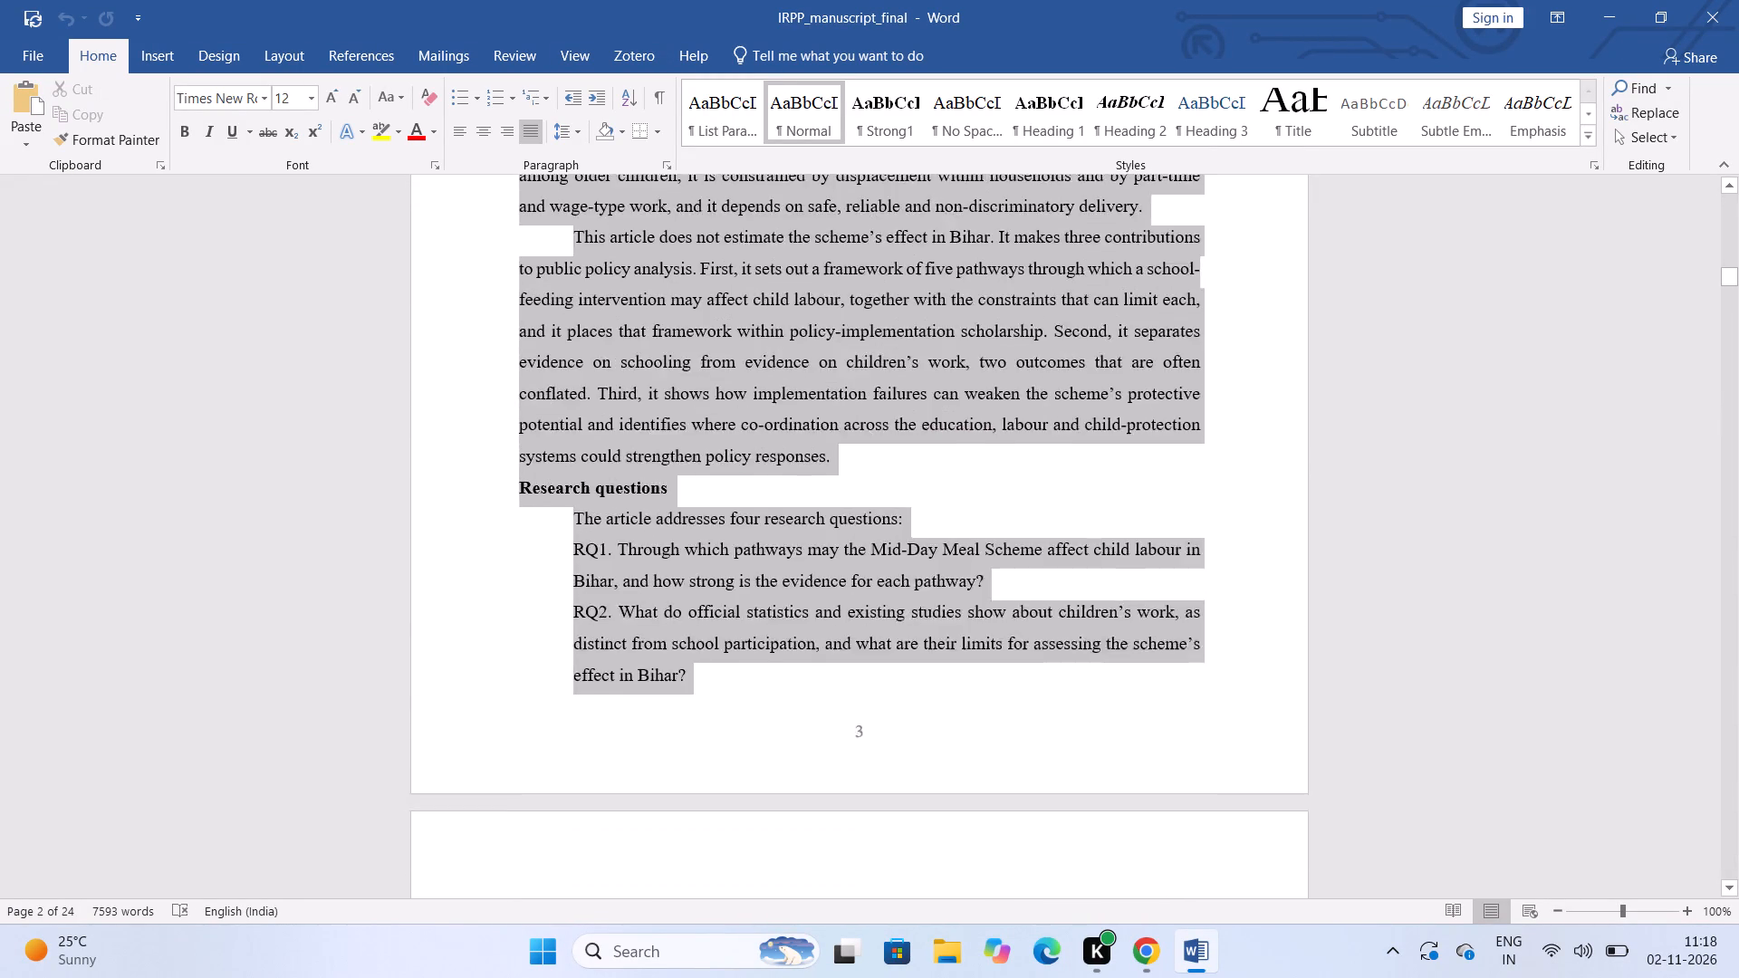
pyautogui.moveTo(1584, 977); pyautogui.dragTo(1662, 977)
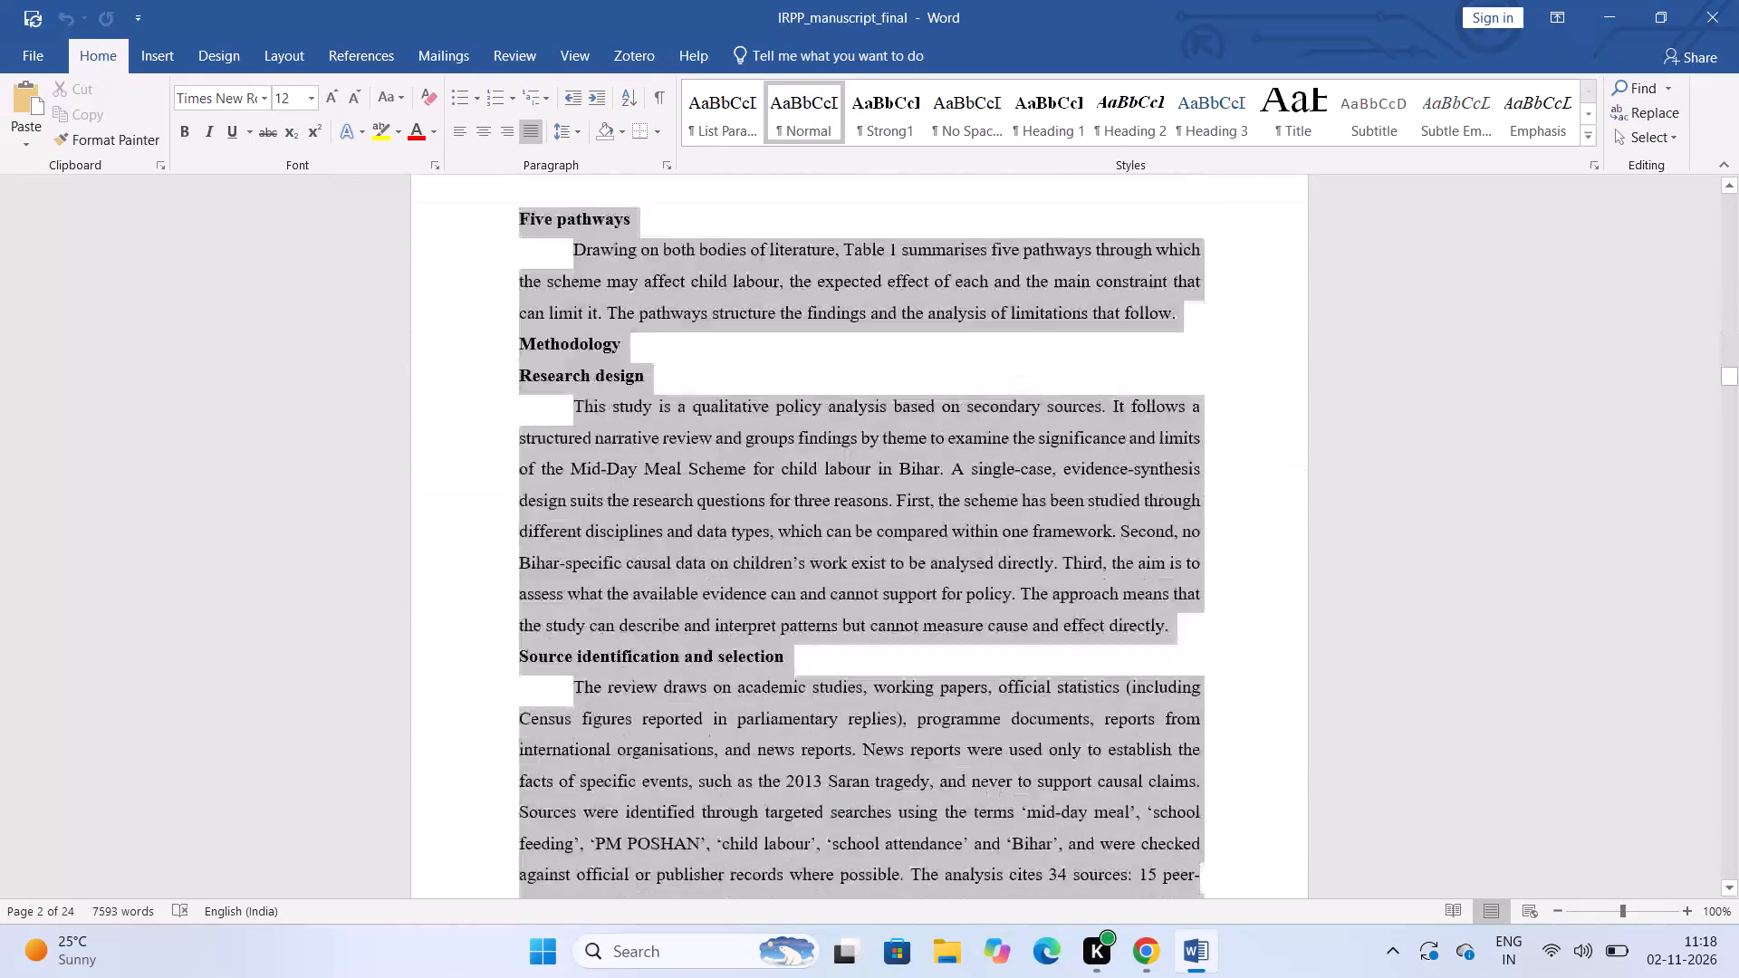
pyautogui.moveTo(1662, 977); pyautogui.dragTo(1738, 977)
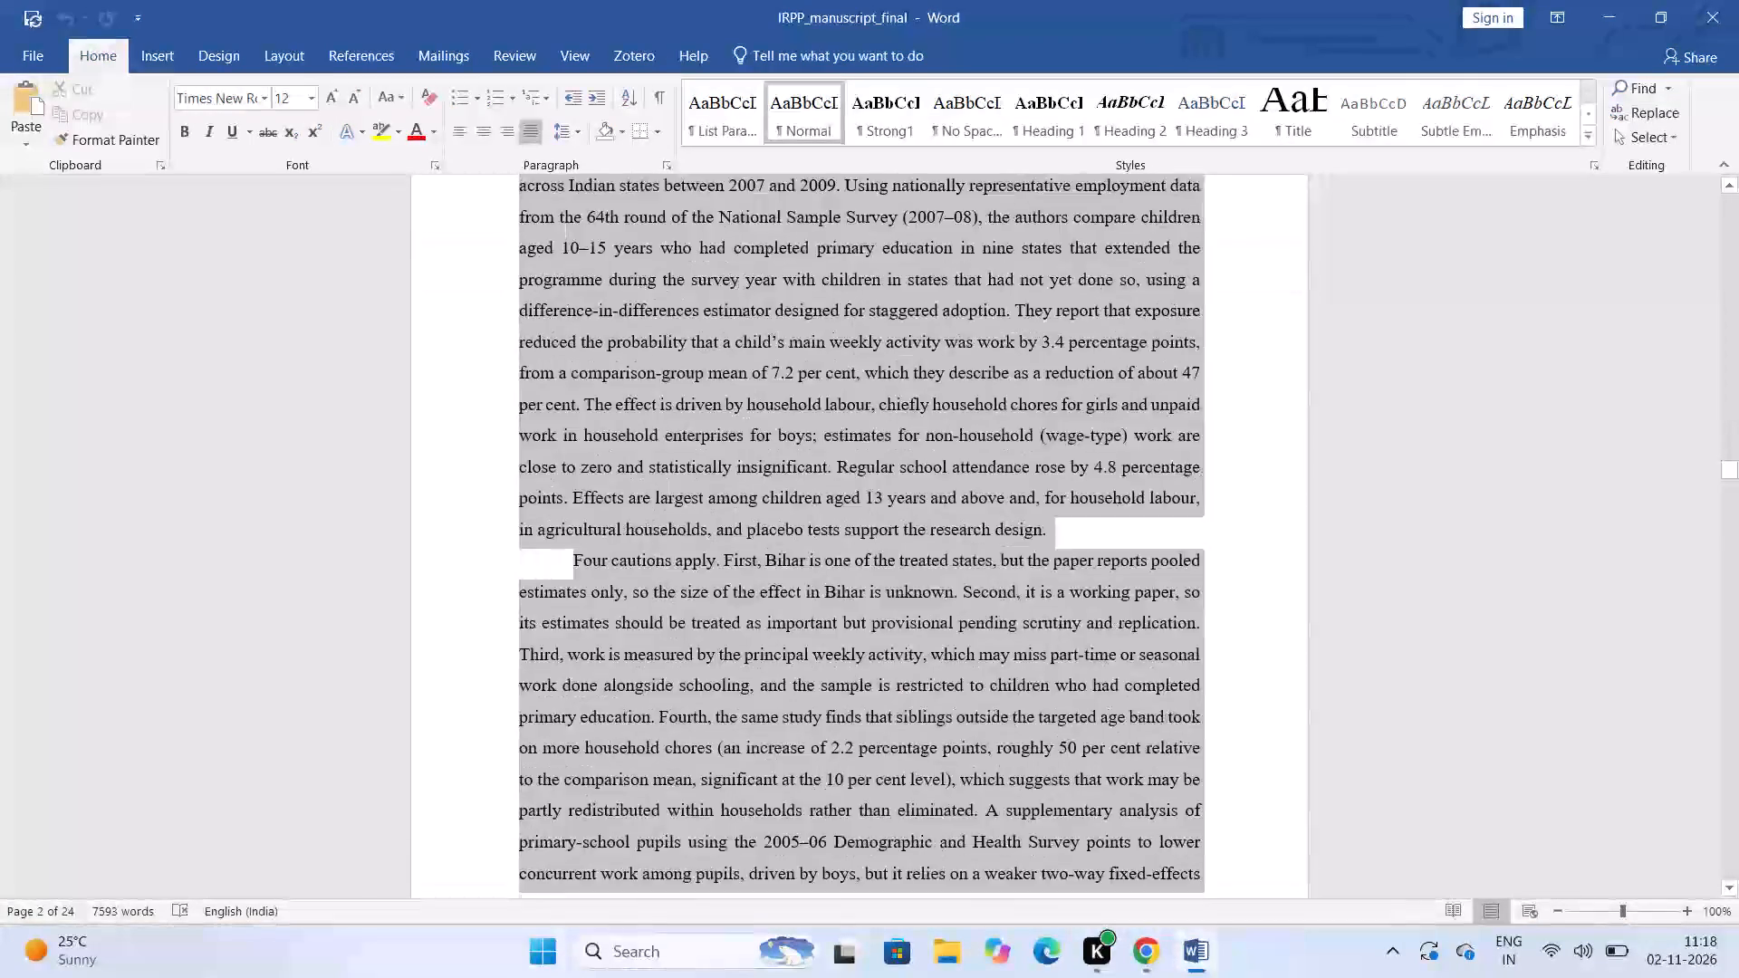
pyautogui.moveTo(1738, 977); pyautogui.dragTo(1730, 977)
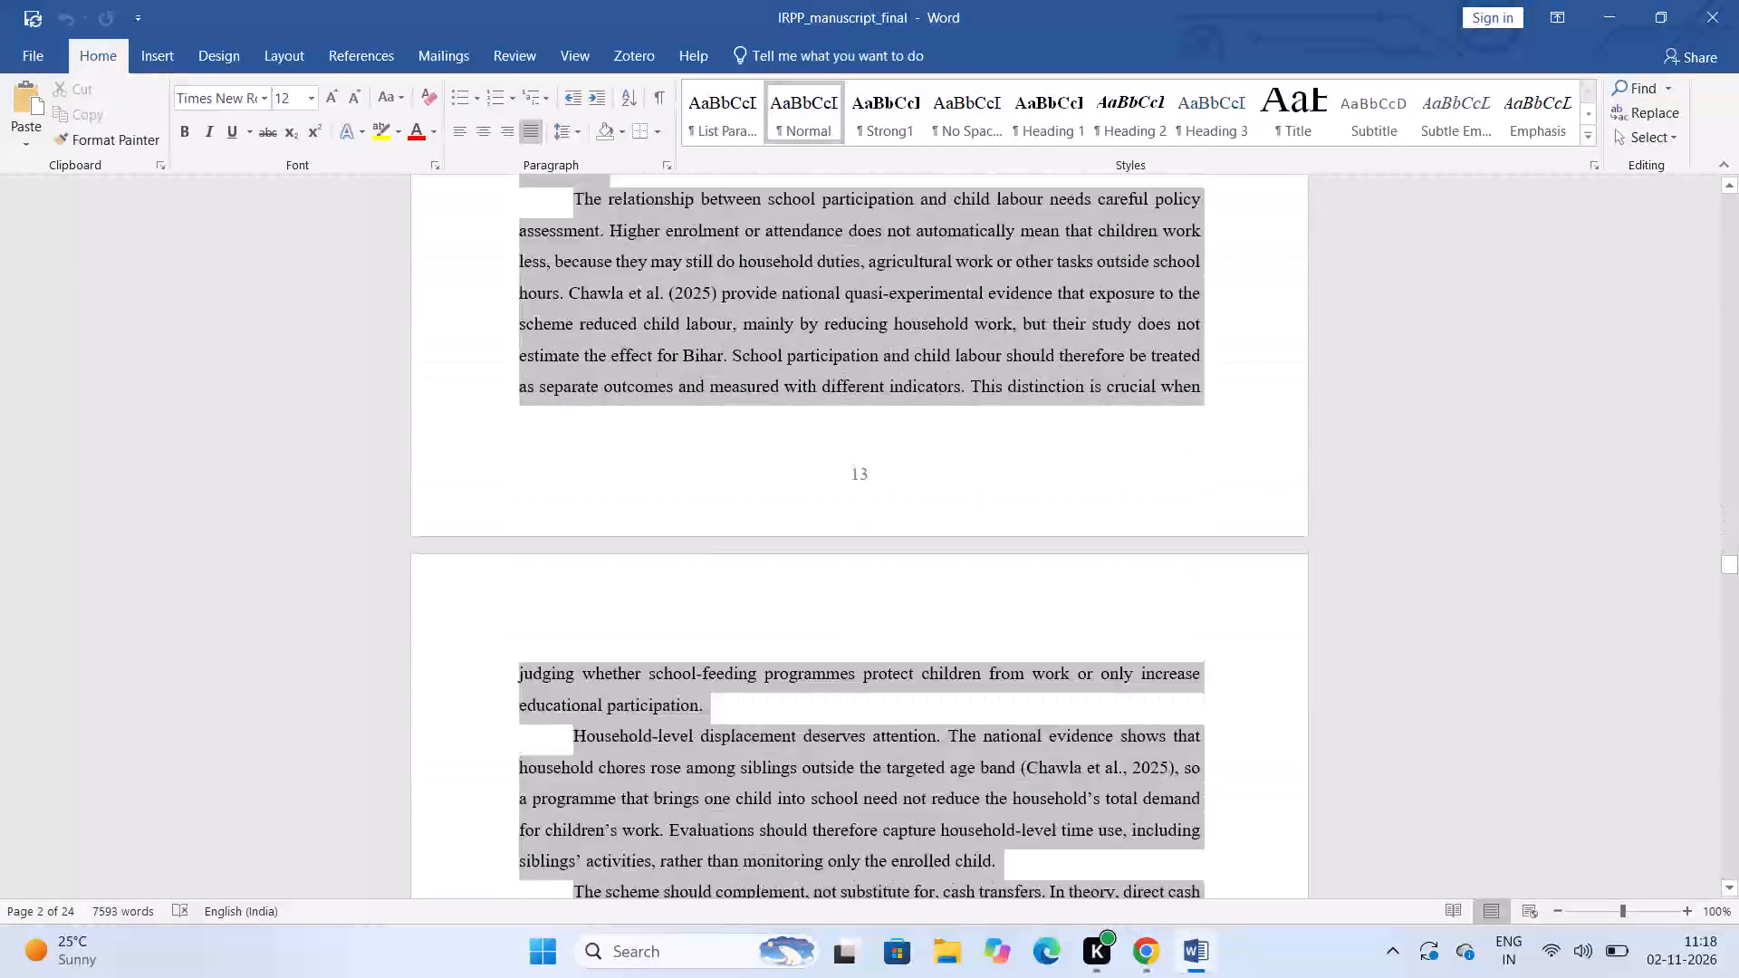
pyautogui.moveTo(1730, 977); pyautogui.dragTo(1718, 977)
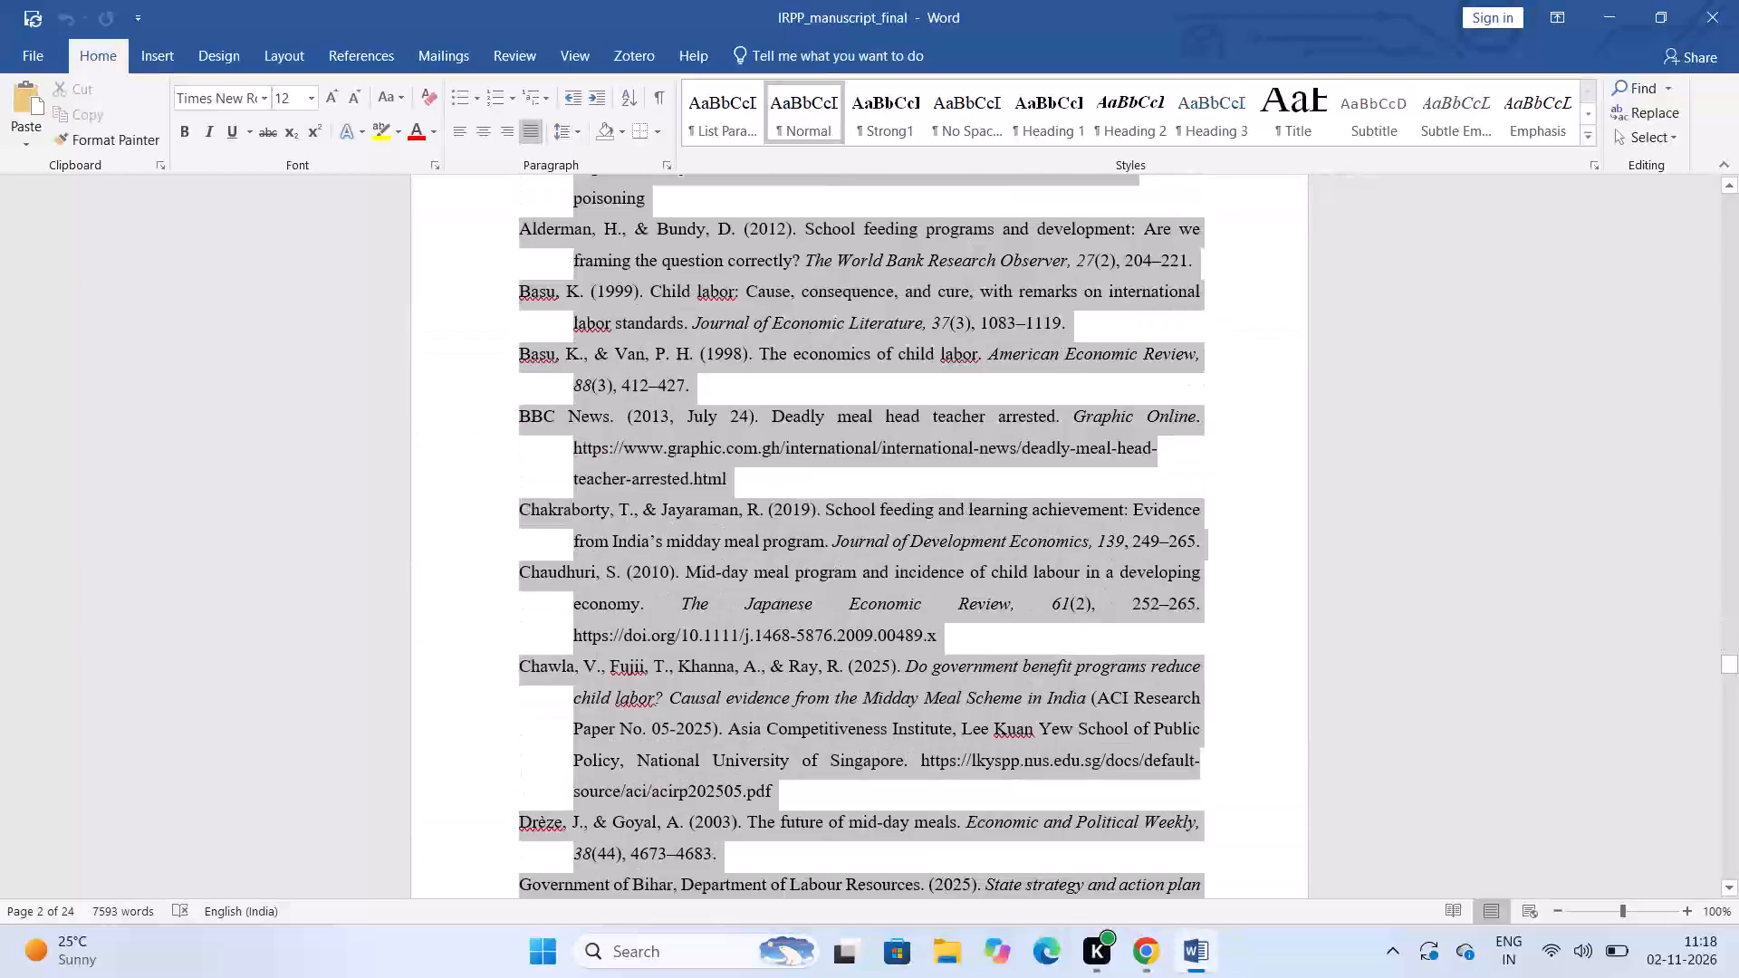
pyautogui.moveTo(1718, 977); pyautogui.dragTo(1704, 51)
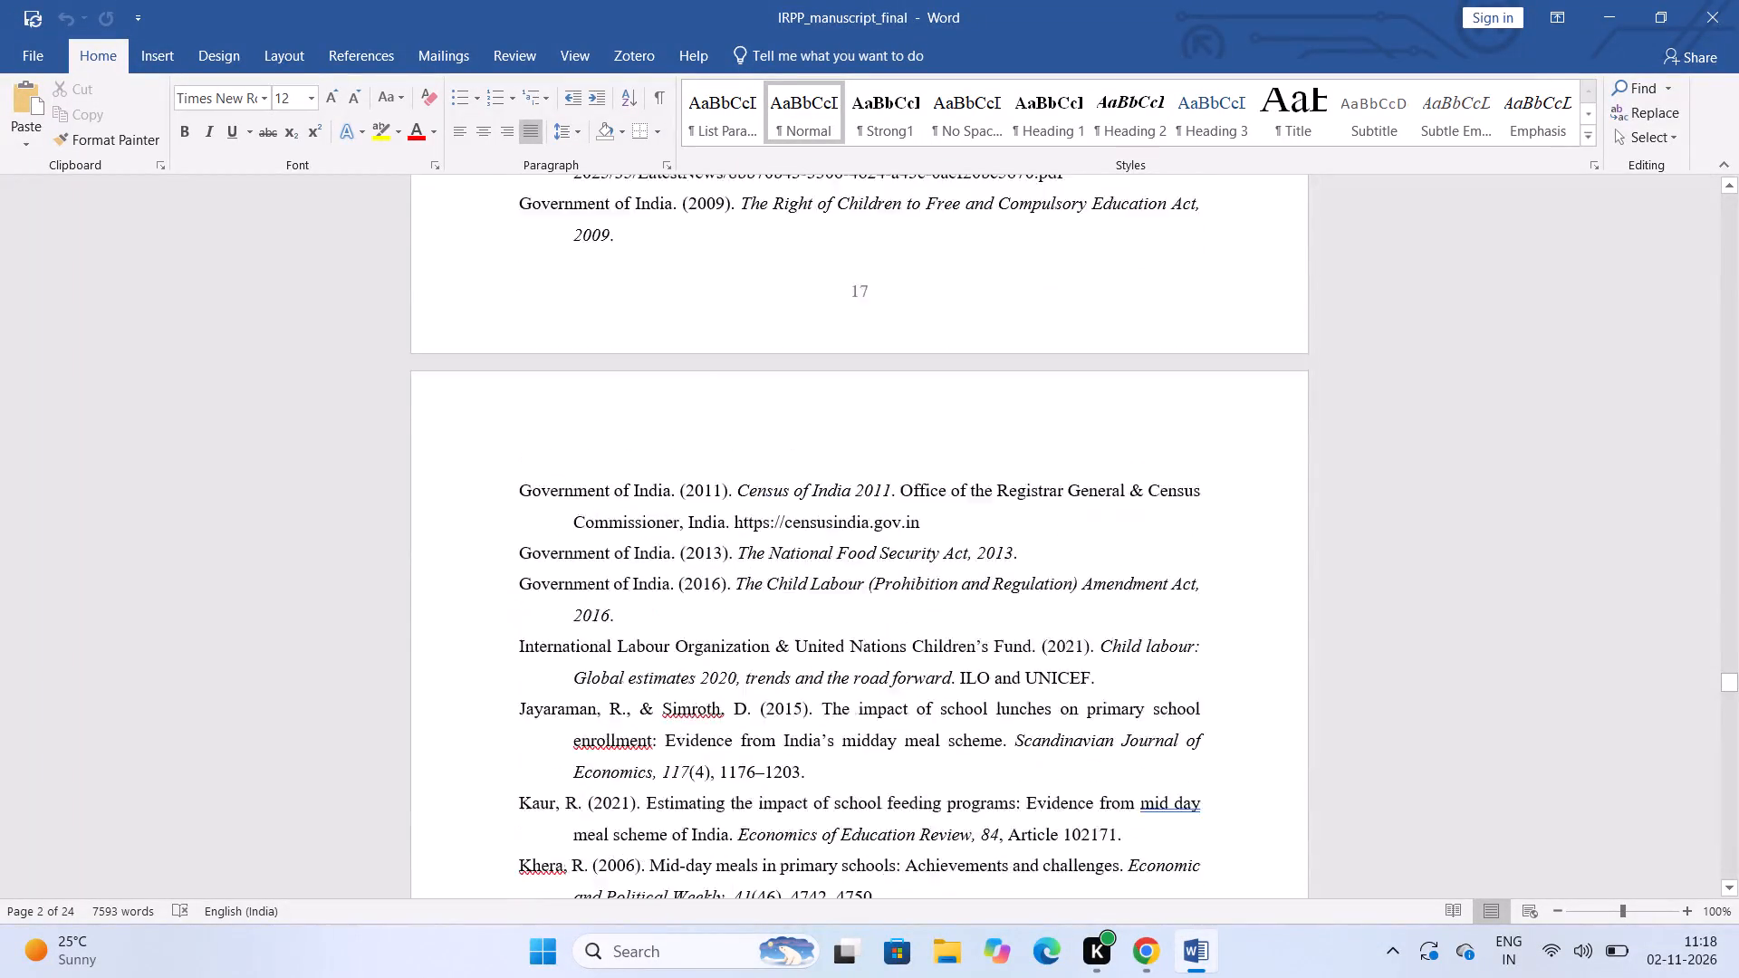
pyautogui.moveTo(1704, 51); pyautogui.dragTo(1738, 284)
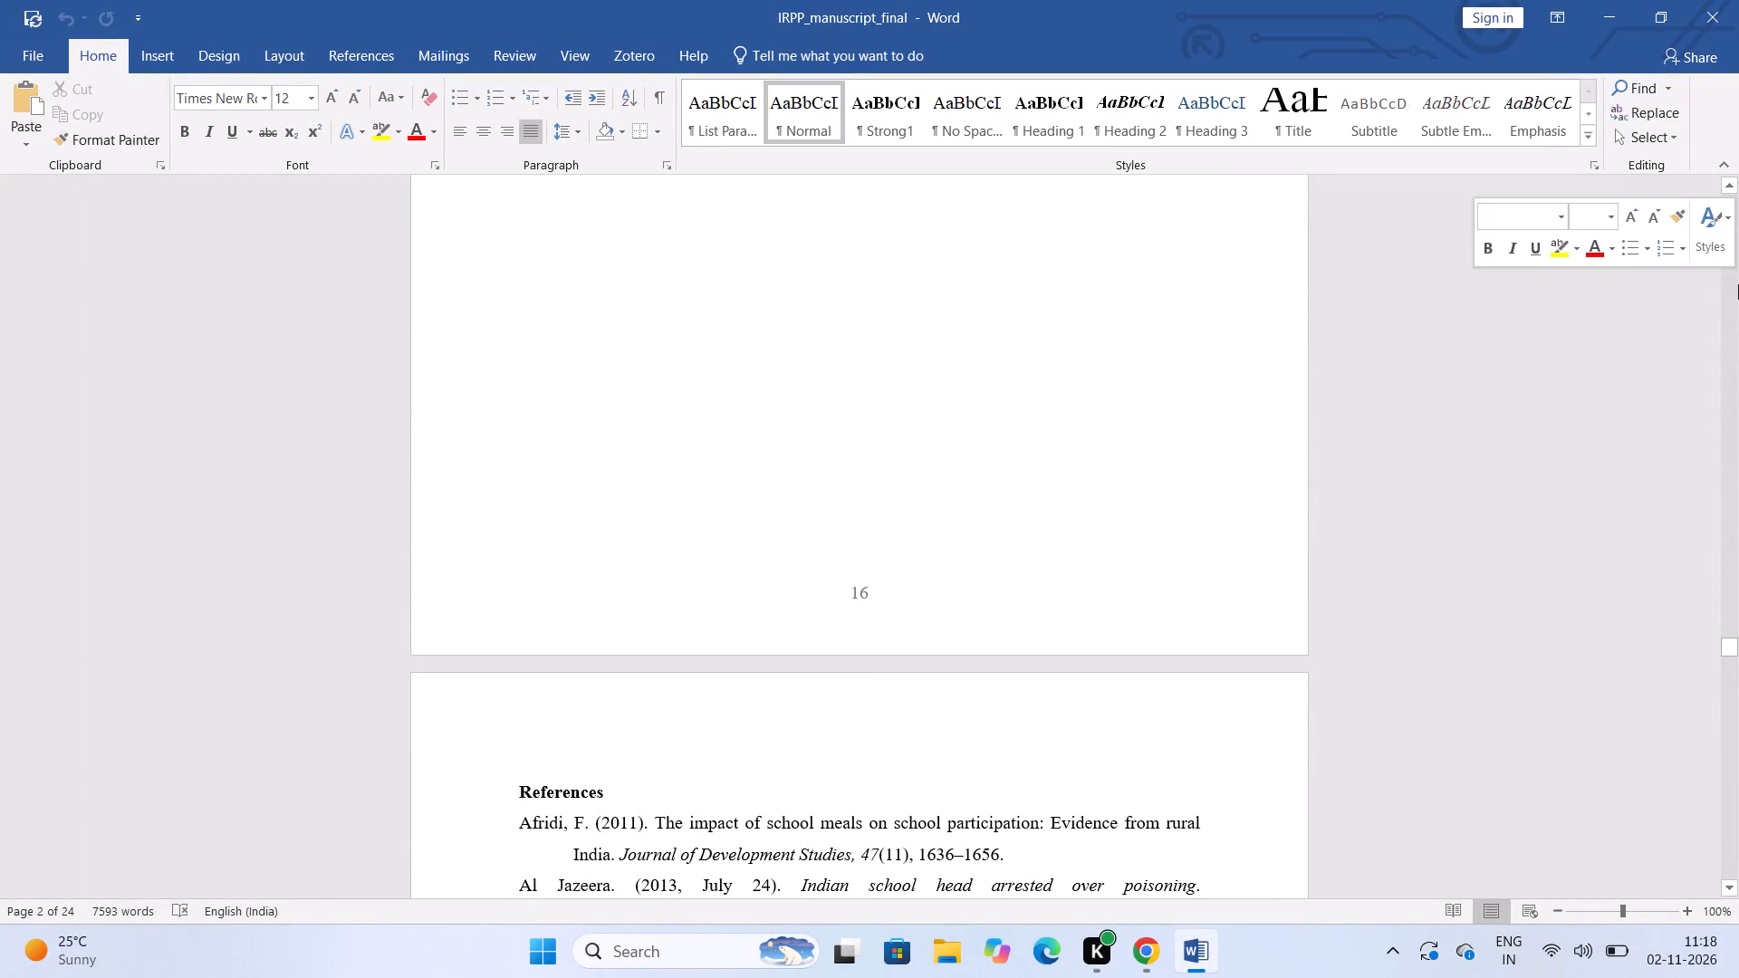
pyautogui.scroll(2, 1560, 45)
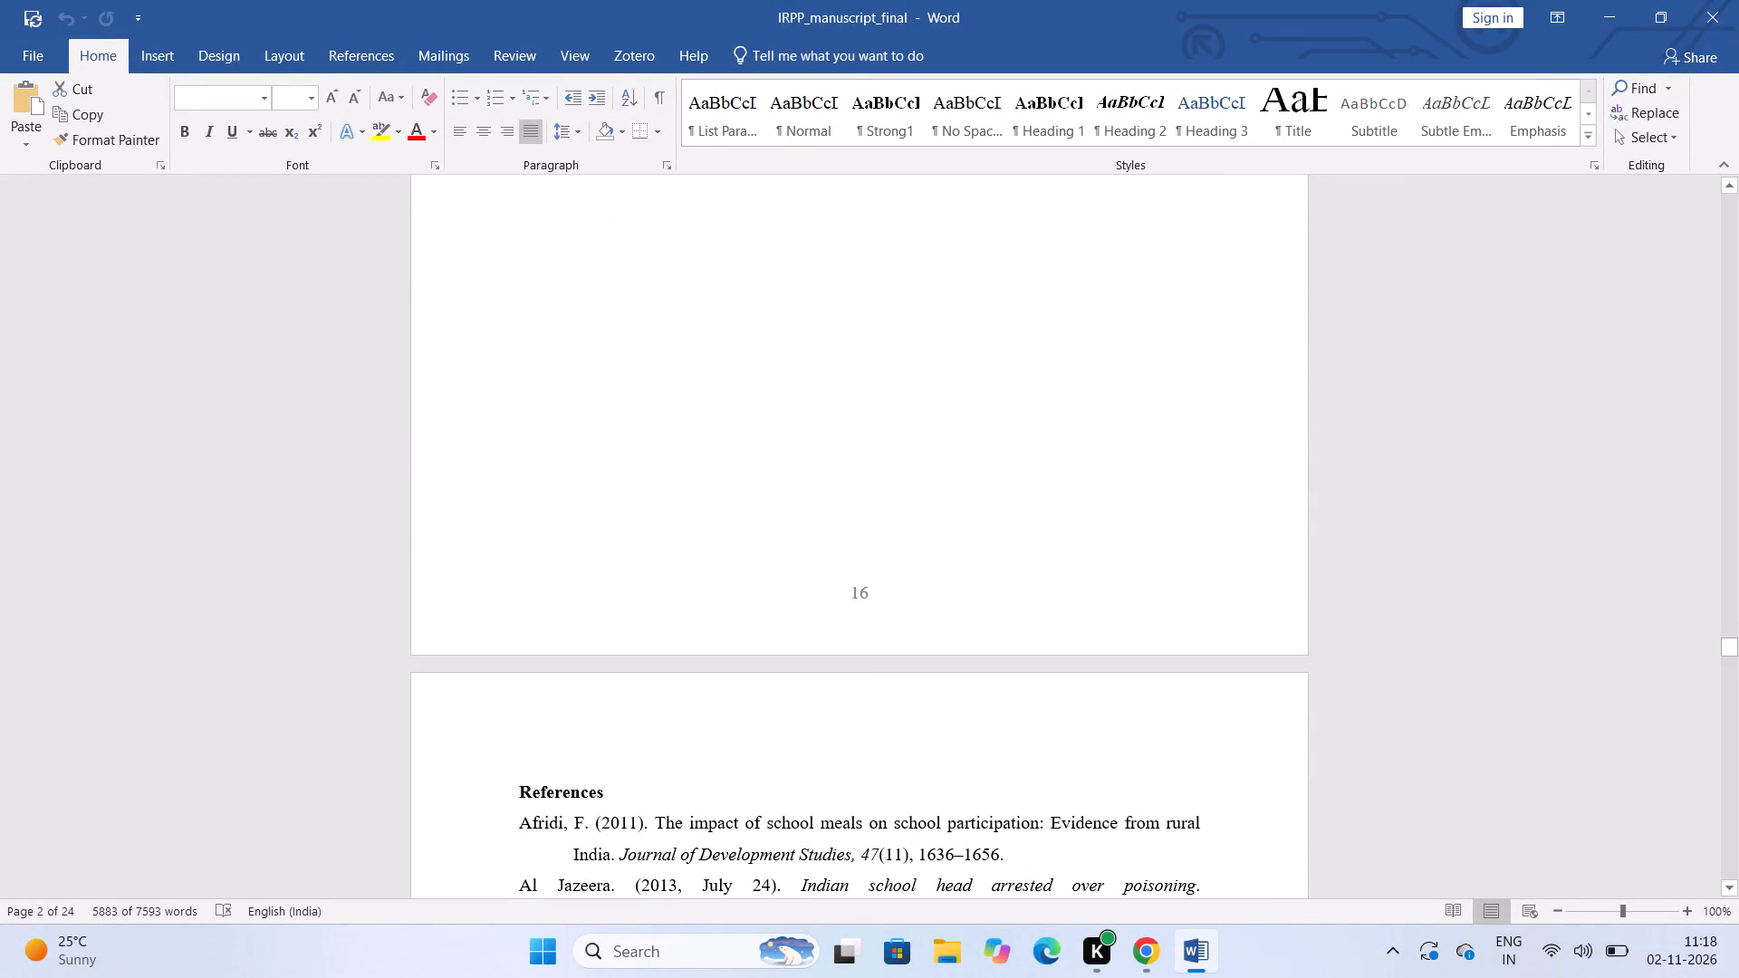
pyautogui.scroll(2, 1001, 408)
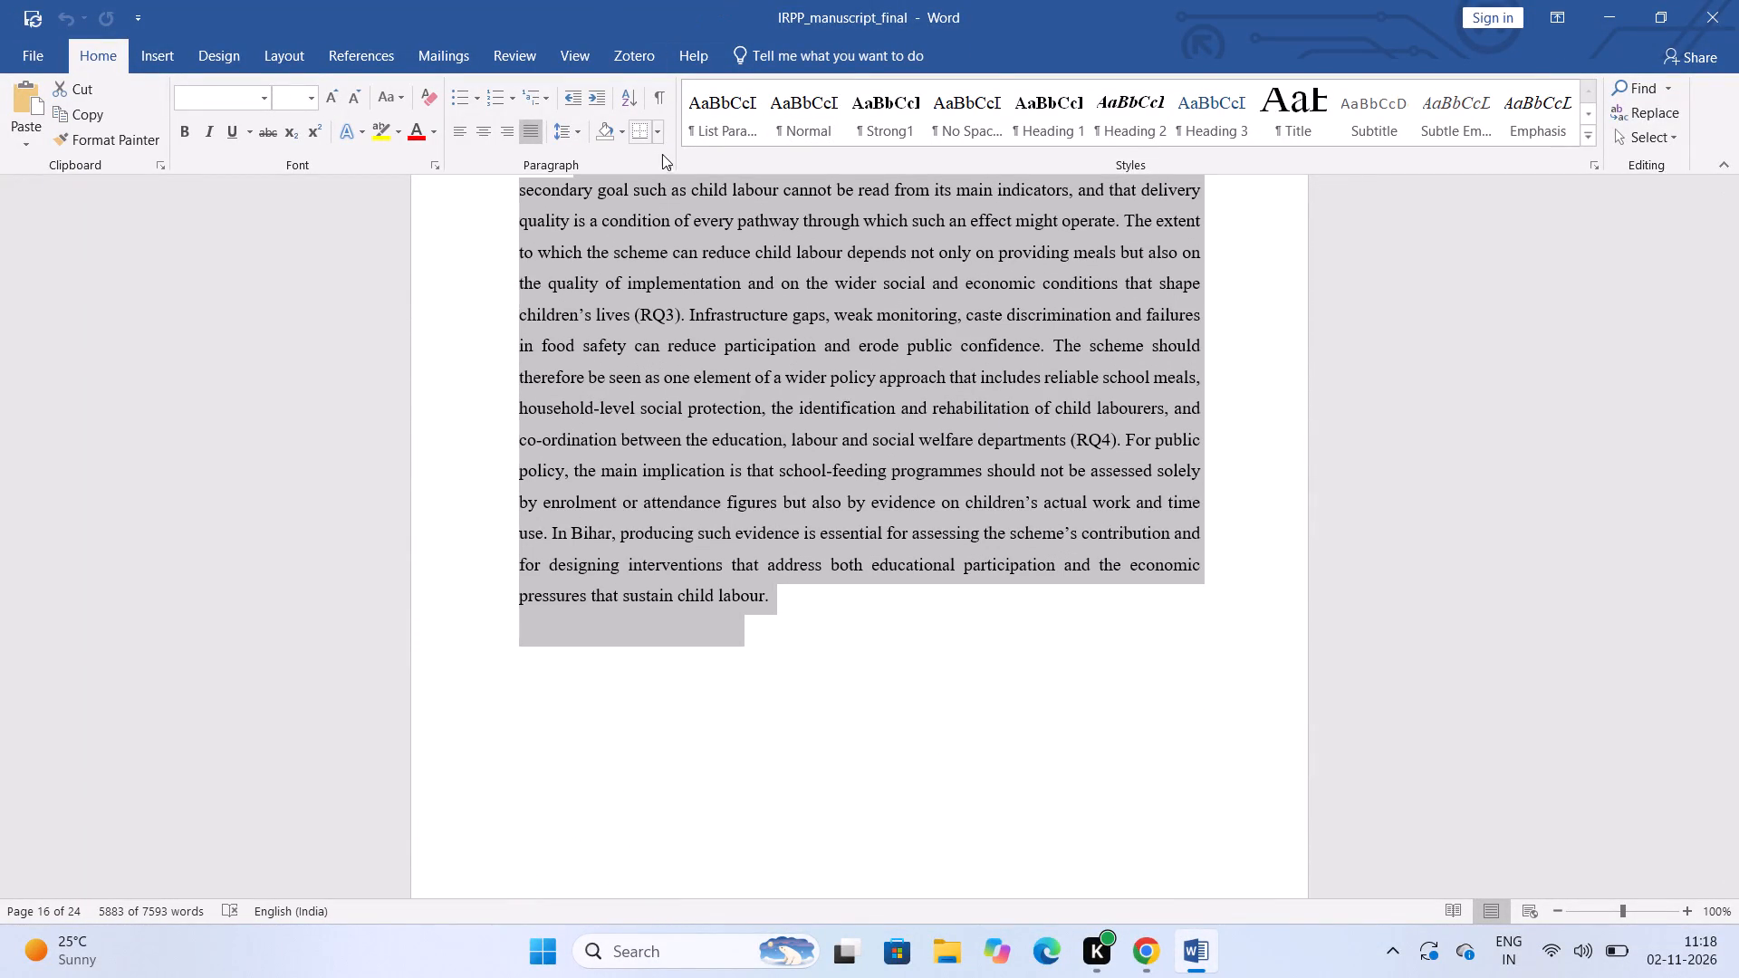
pyautogui.click(666, 160)
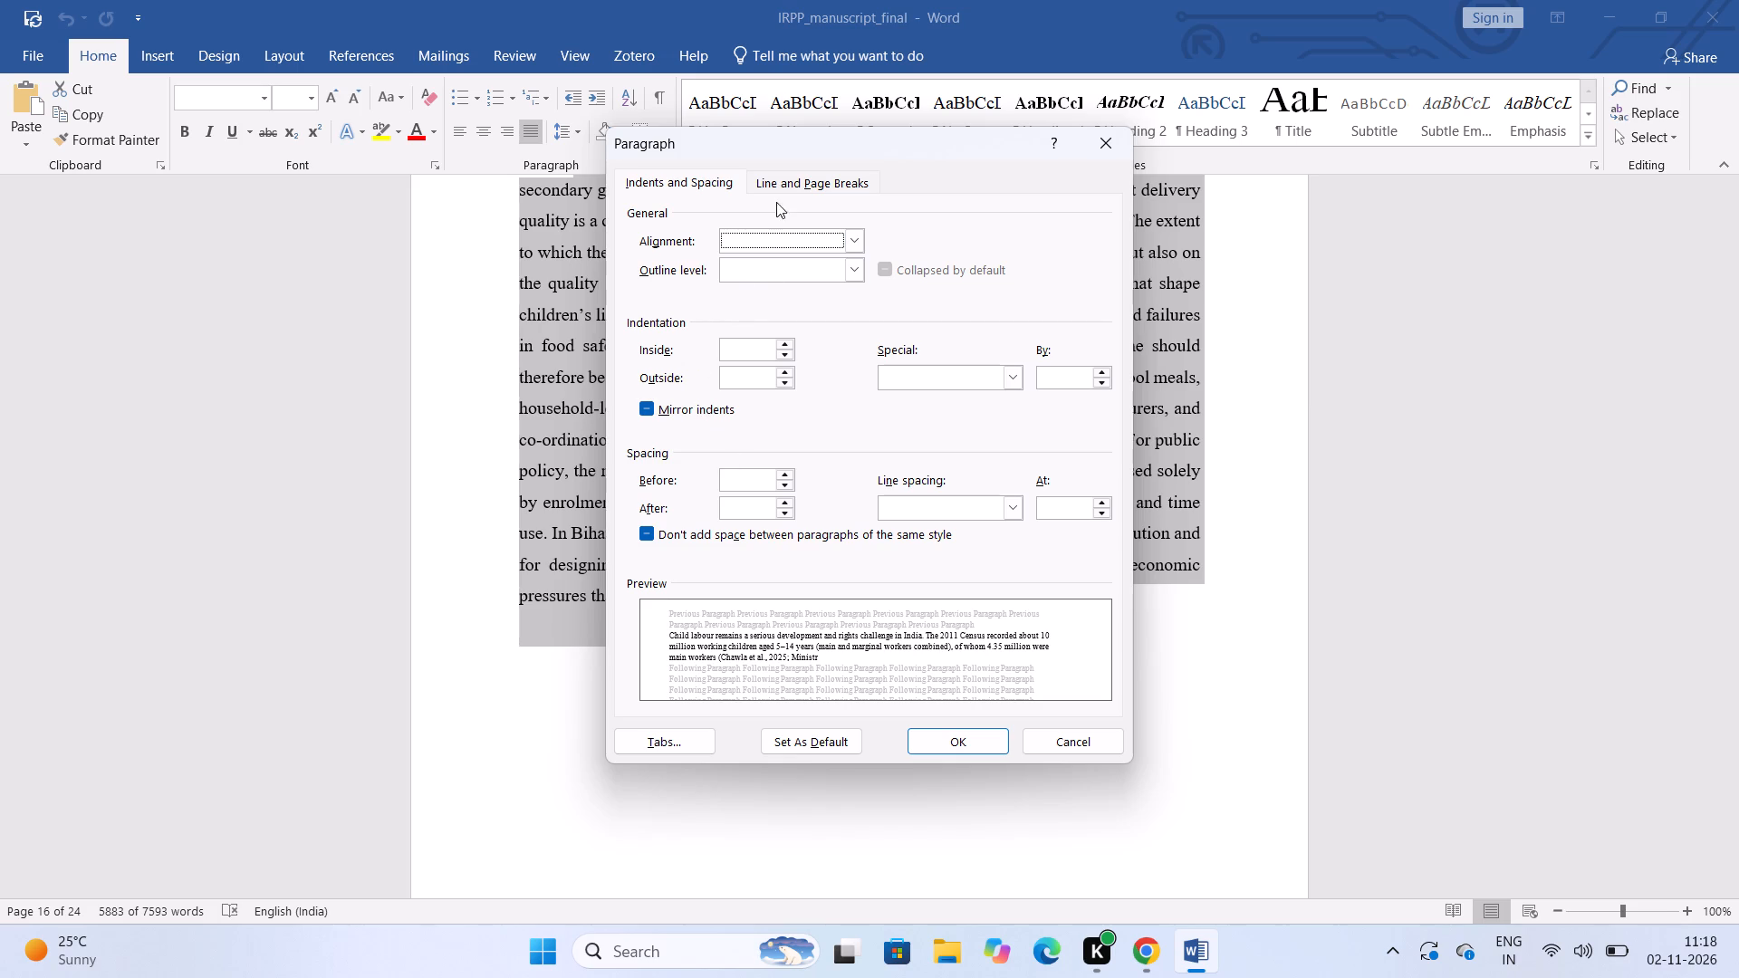
pyautogui.click(703, 178)
pyautogui.click(943, 743)
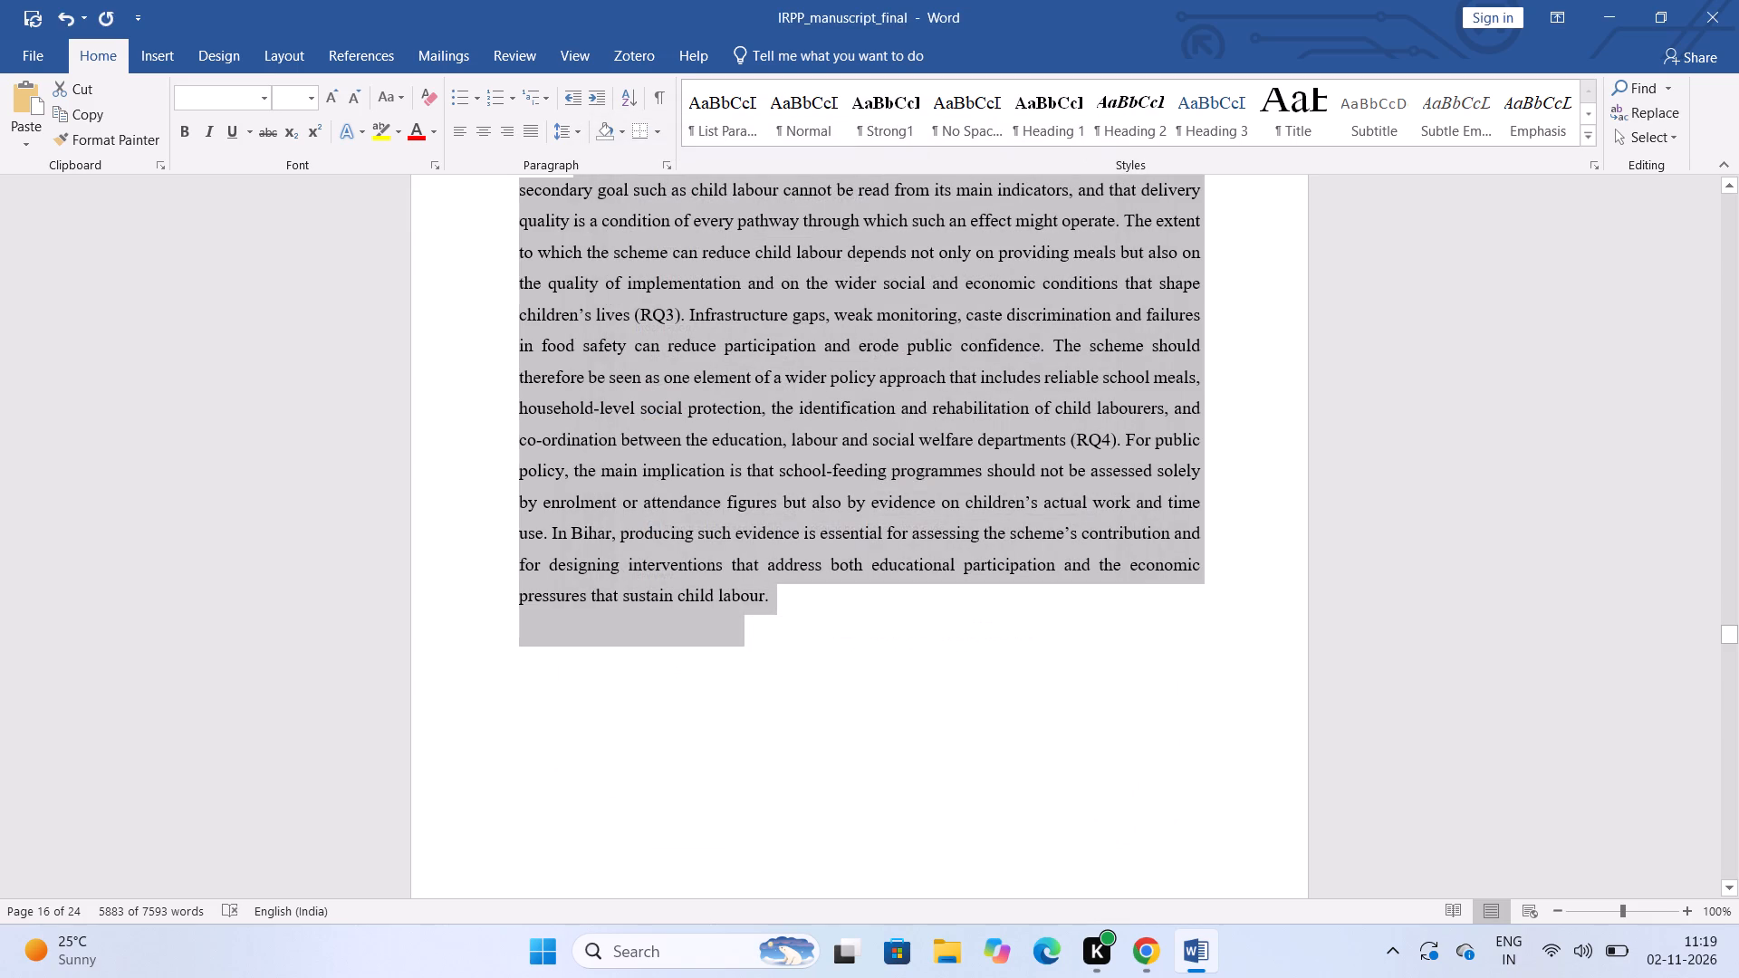
pyautogui.scroll(2, 943, 743)
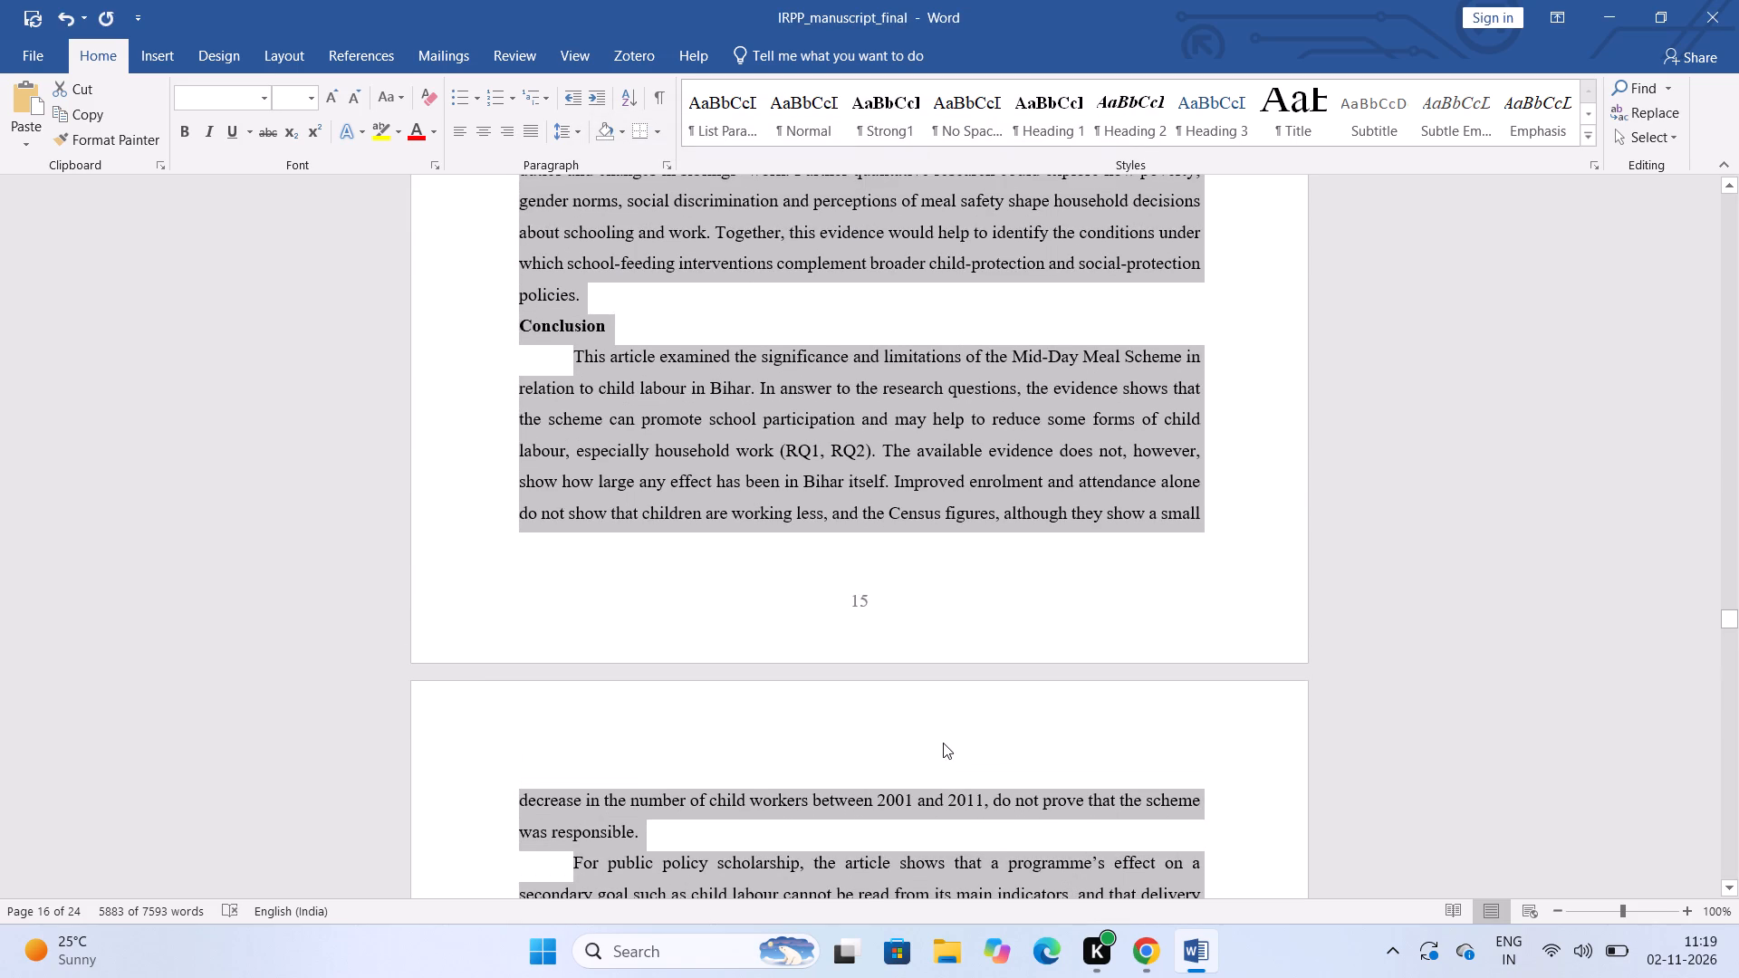
pyautogui.scroll(2, 943, 743)
pyautogui.click(1080, 556)
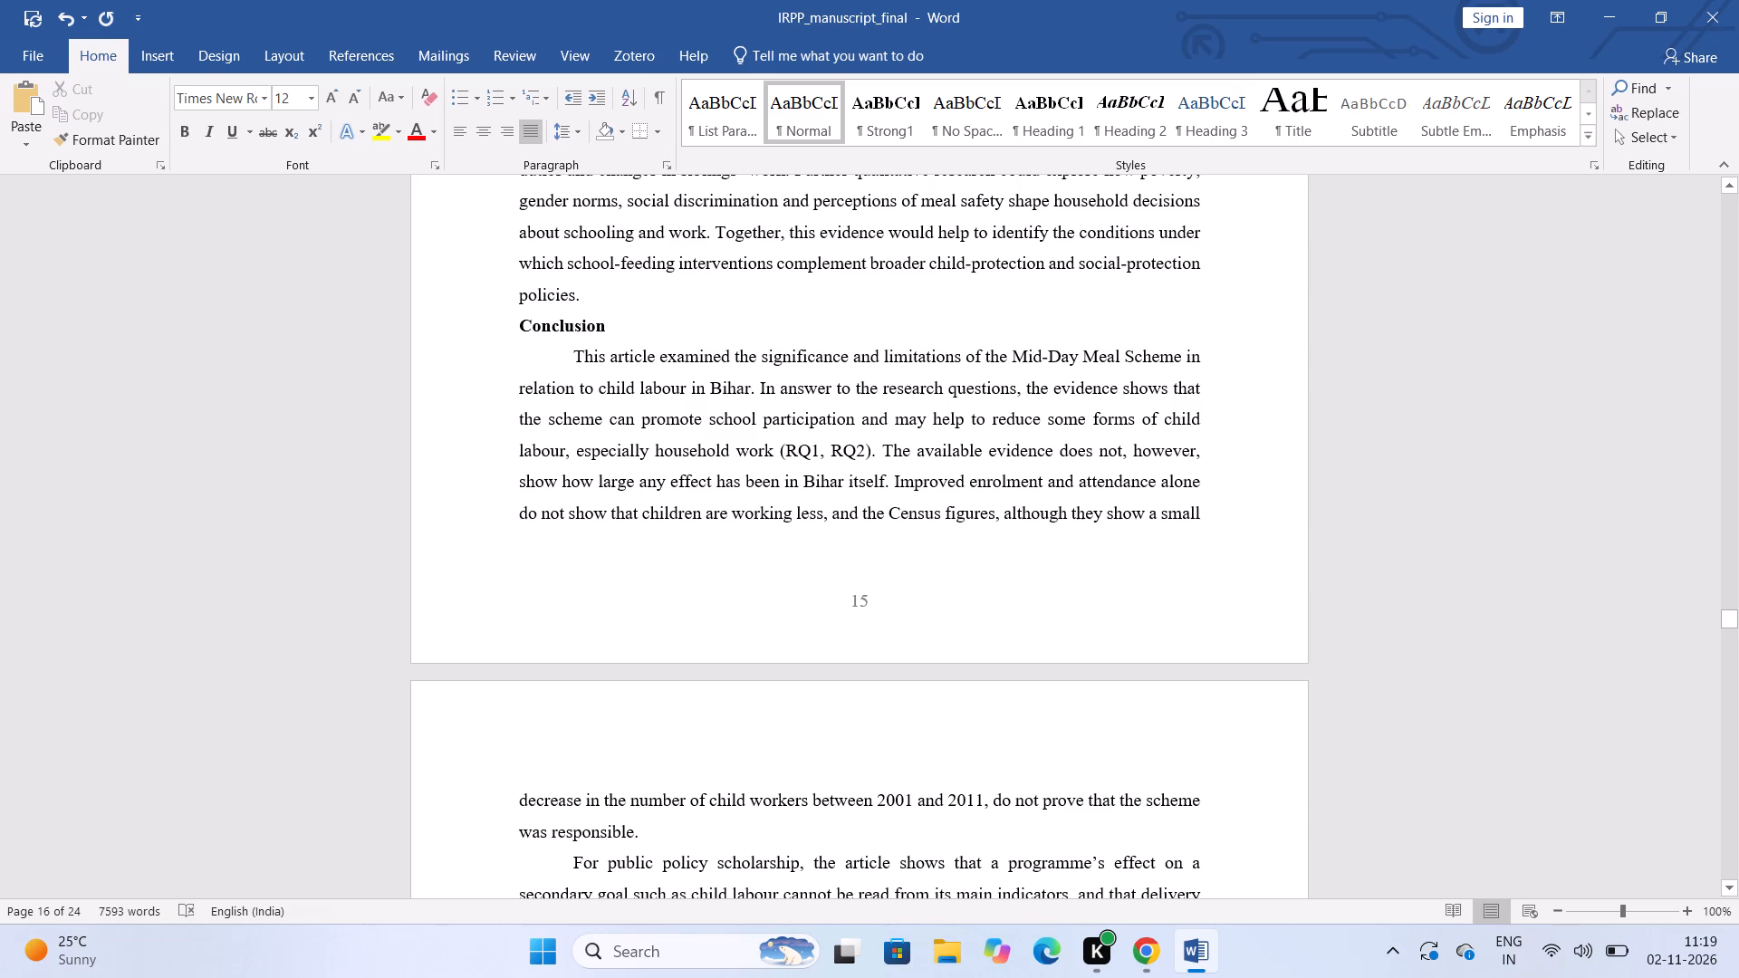
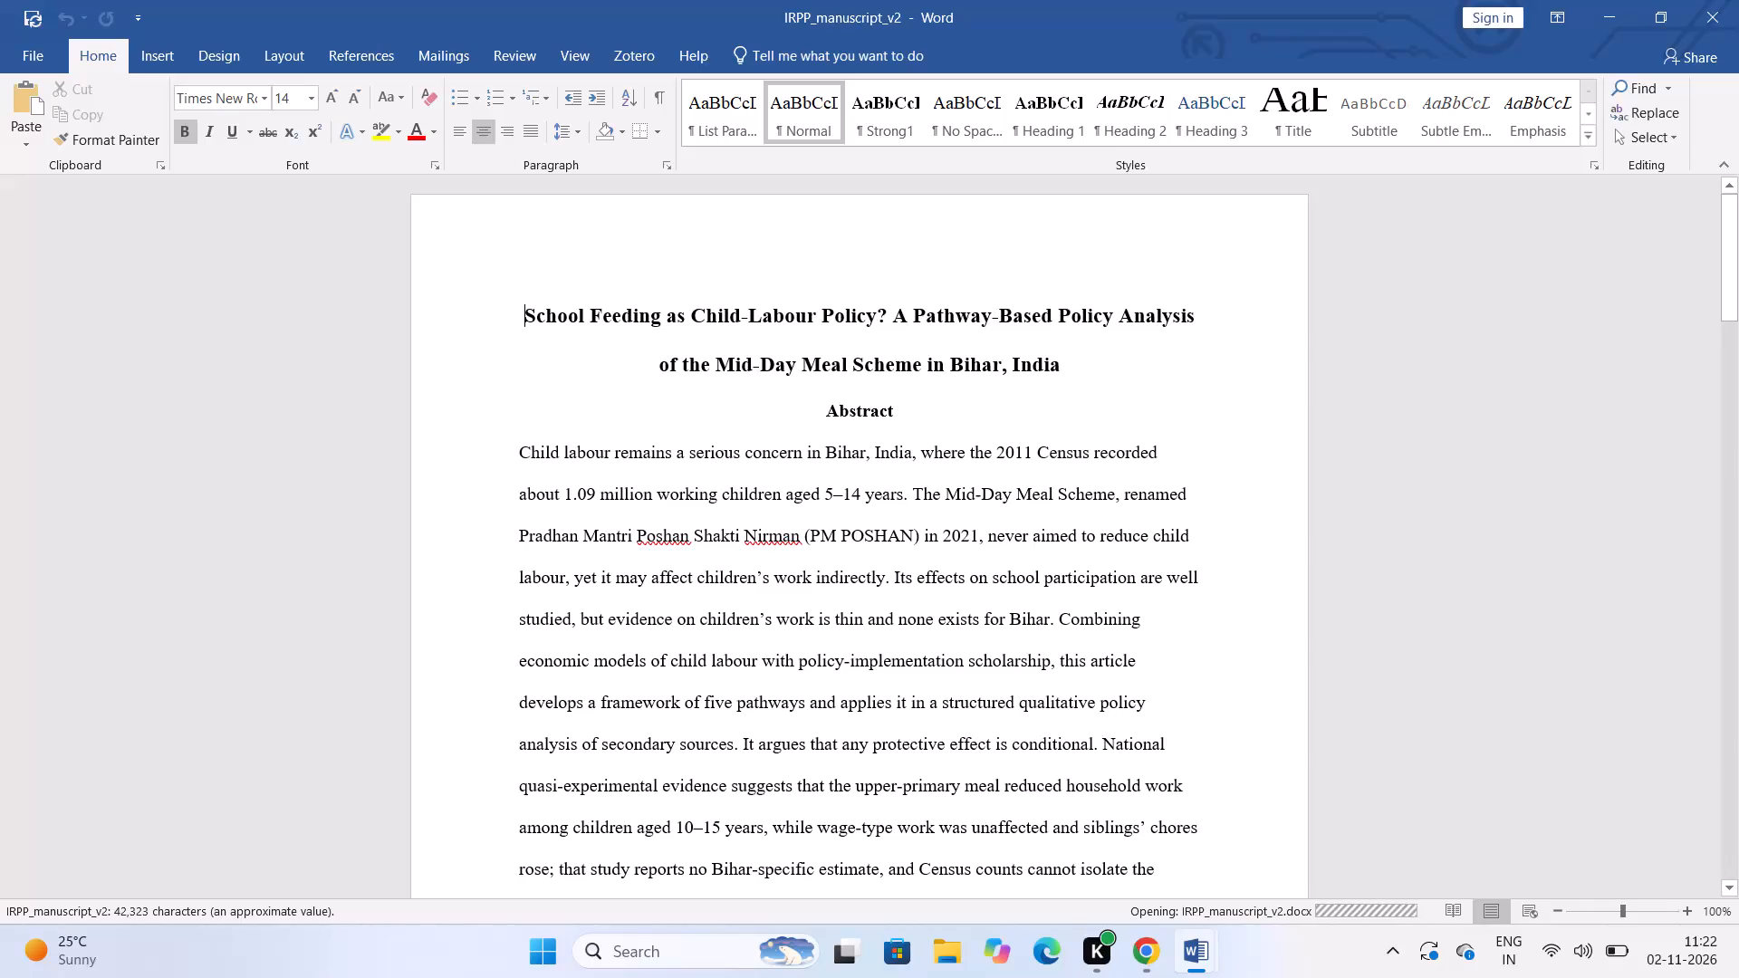
# Close the IRPP_manuscript_v2 document.
pyautogui.doubleClick(744, 663)
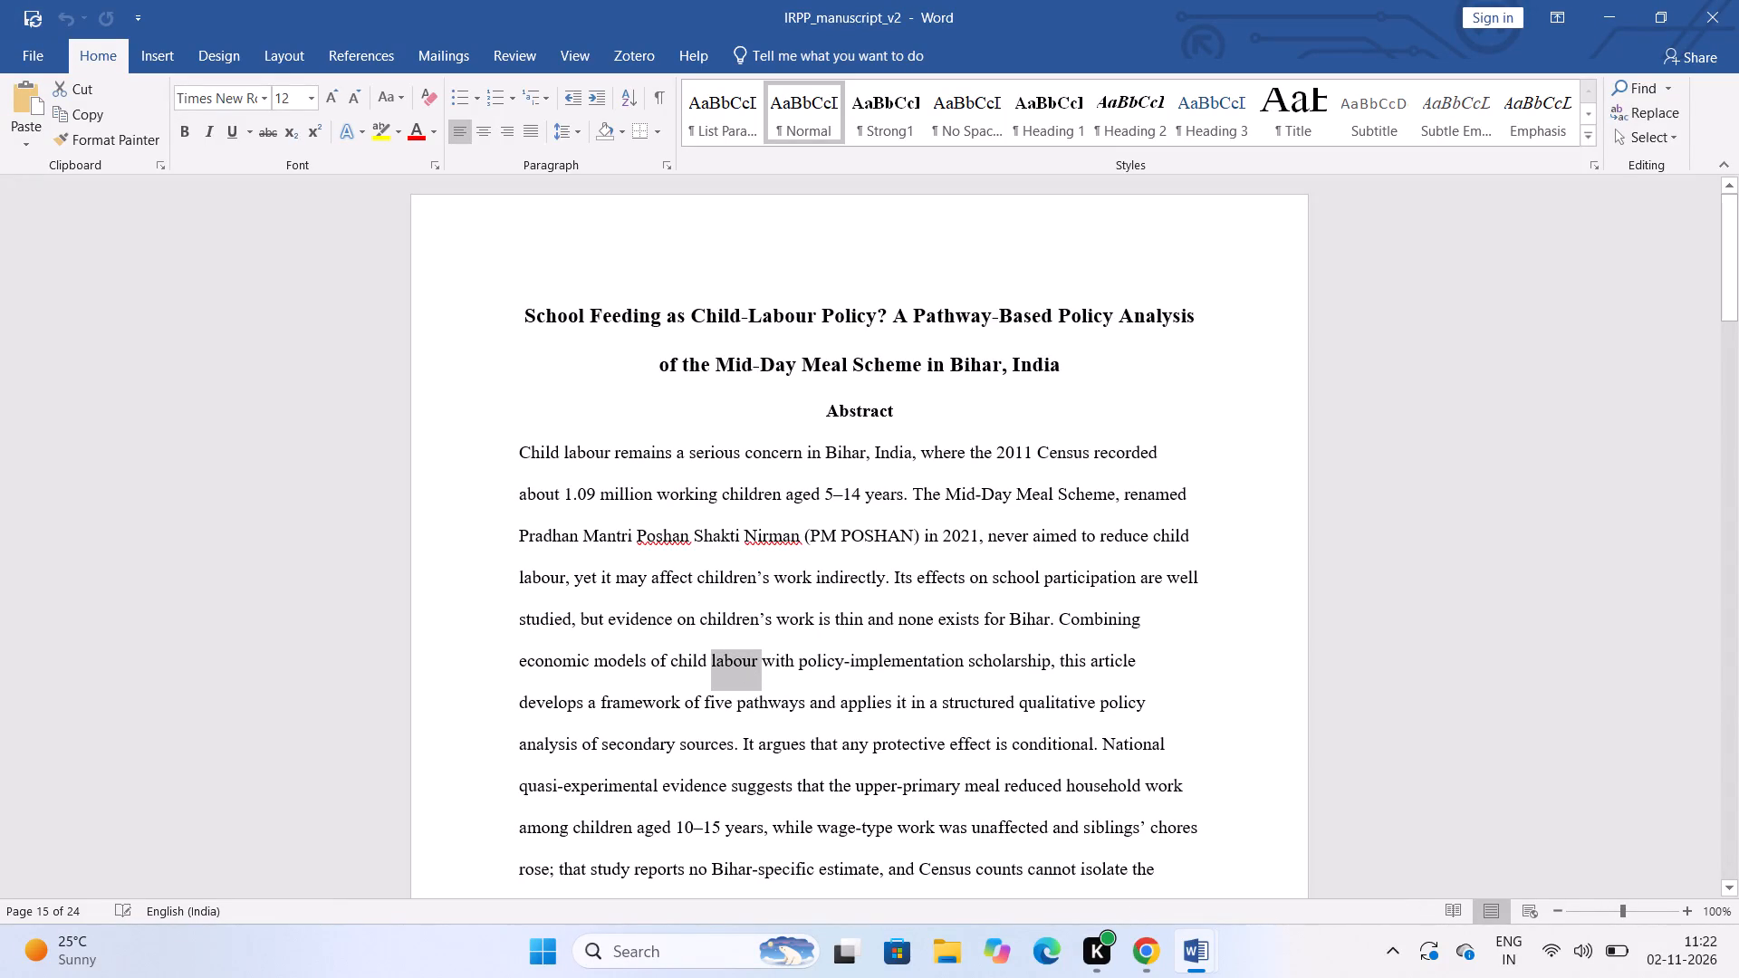
pyautogui.click(1721, 1)
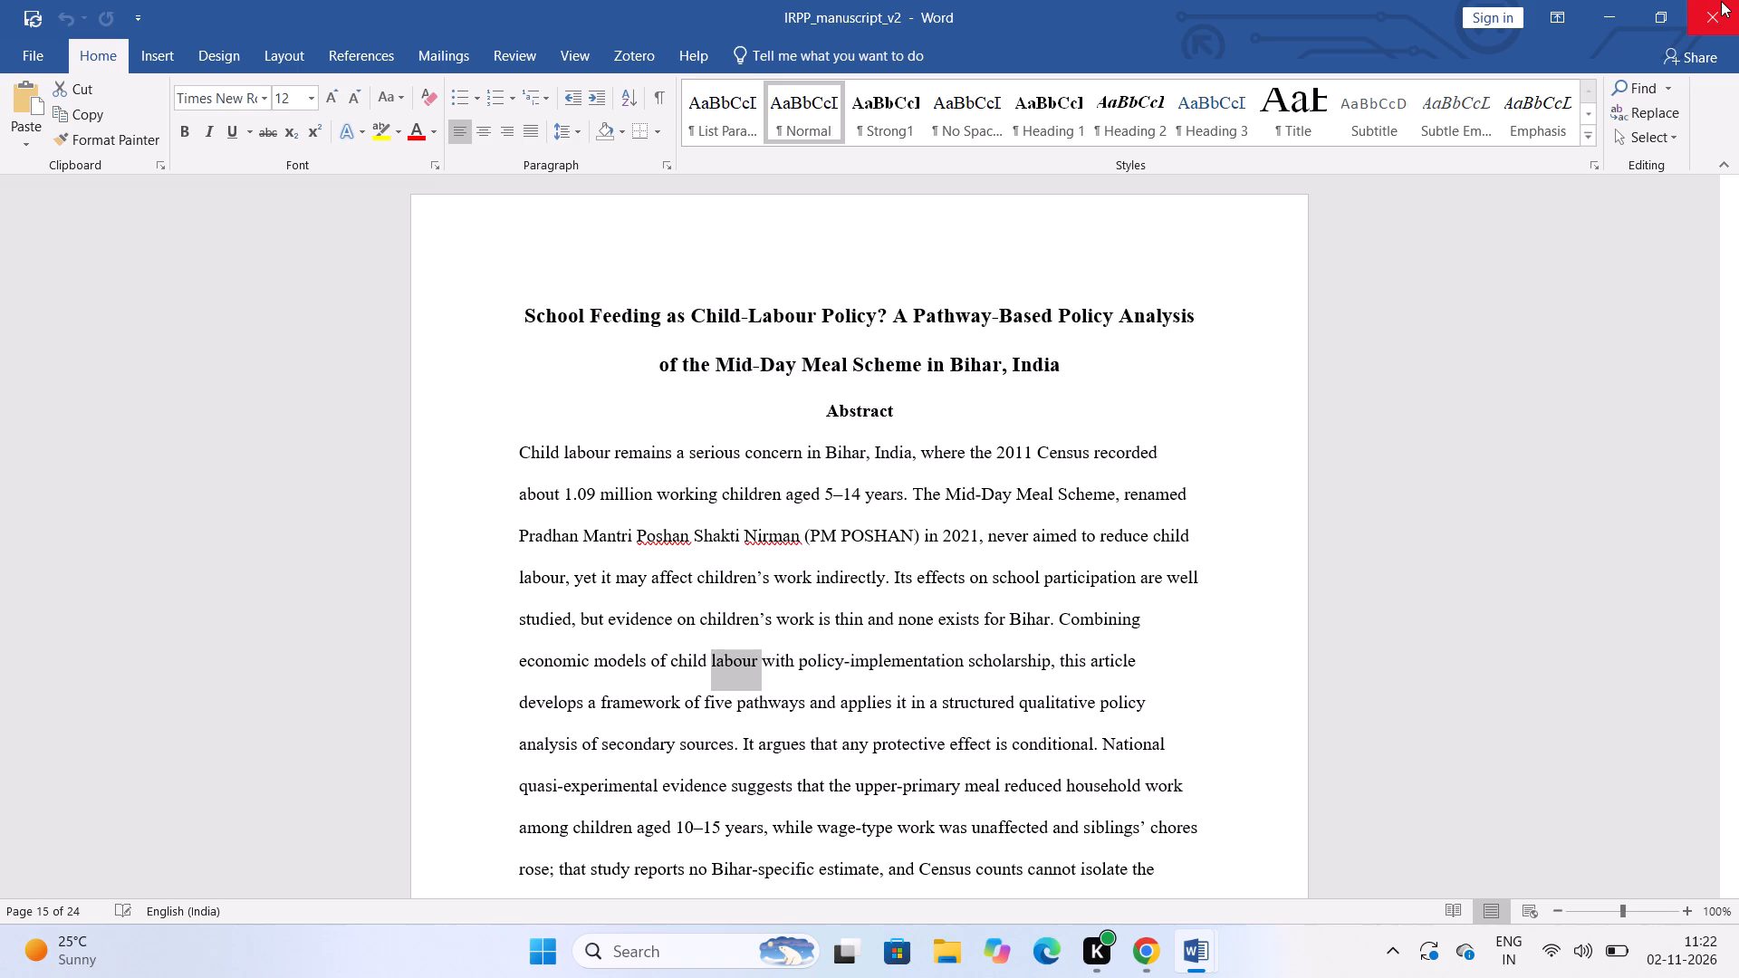
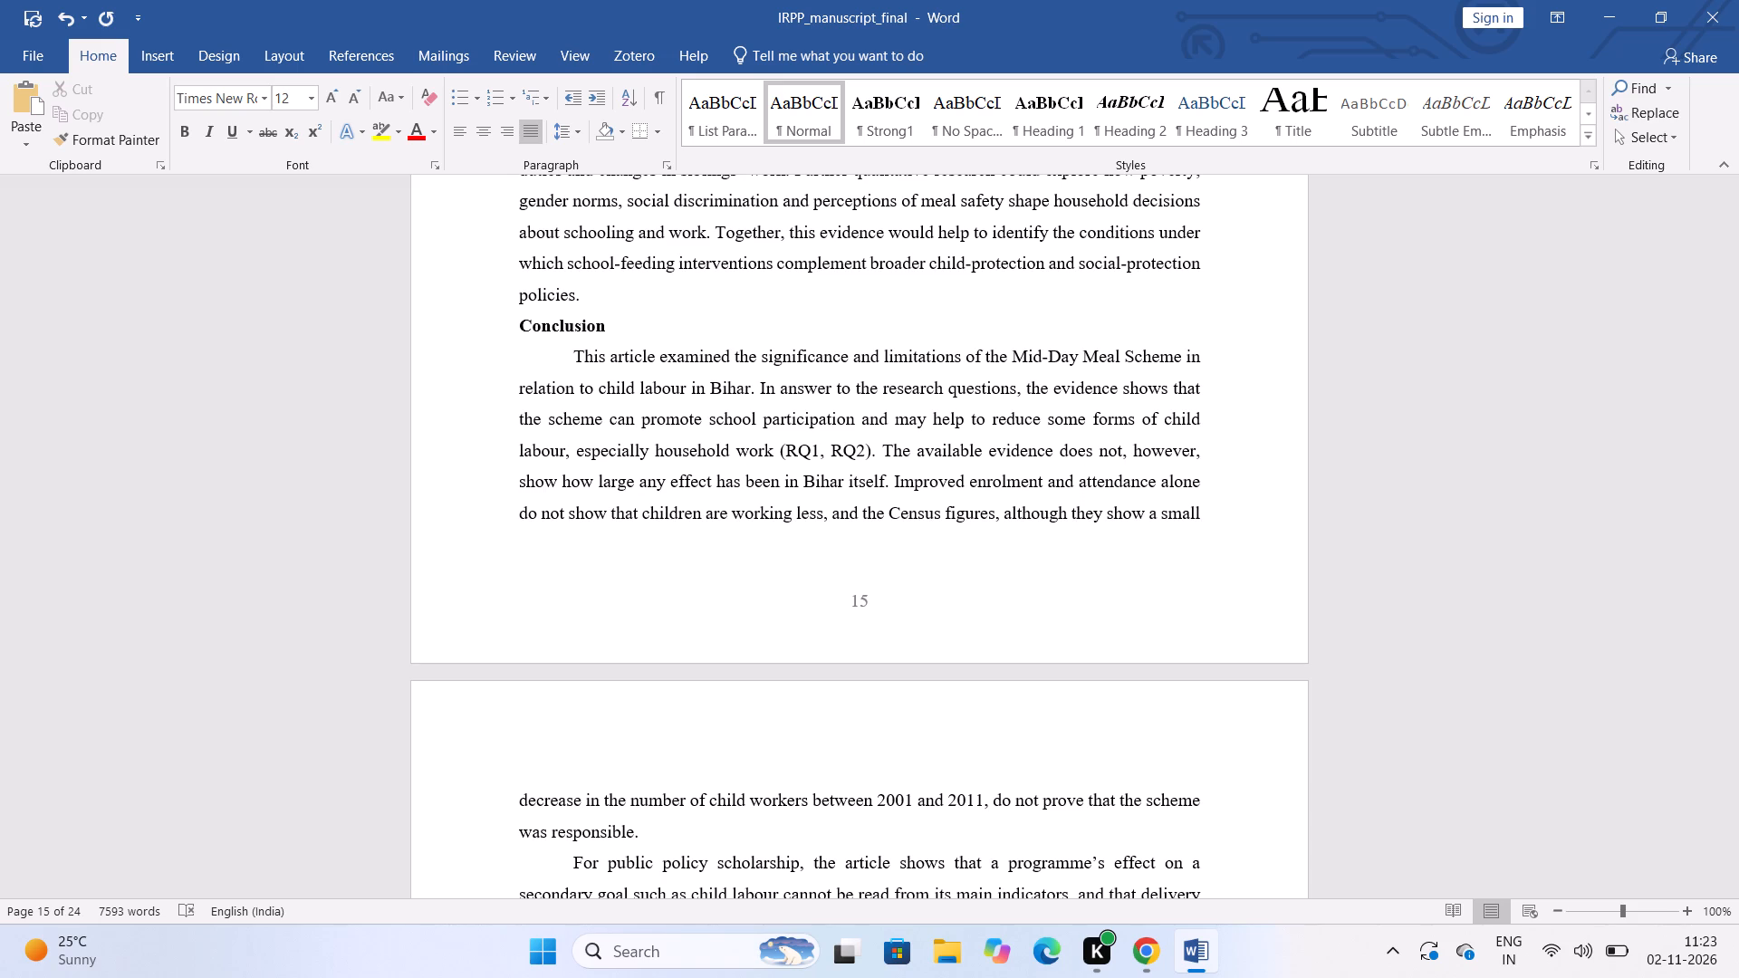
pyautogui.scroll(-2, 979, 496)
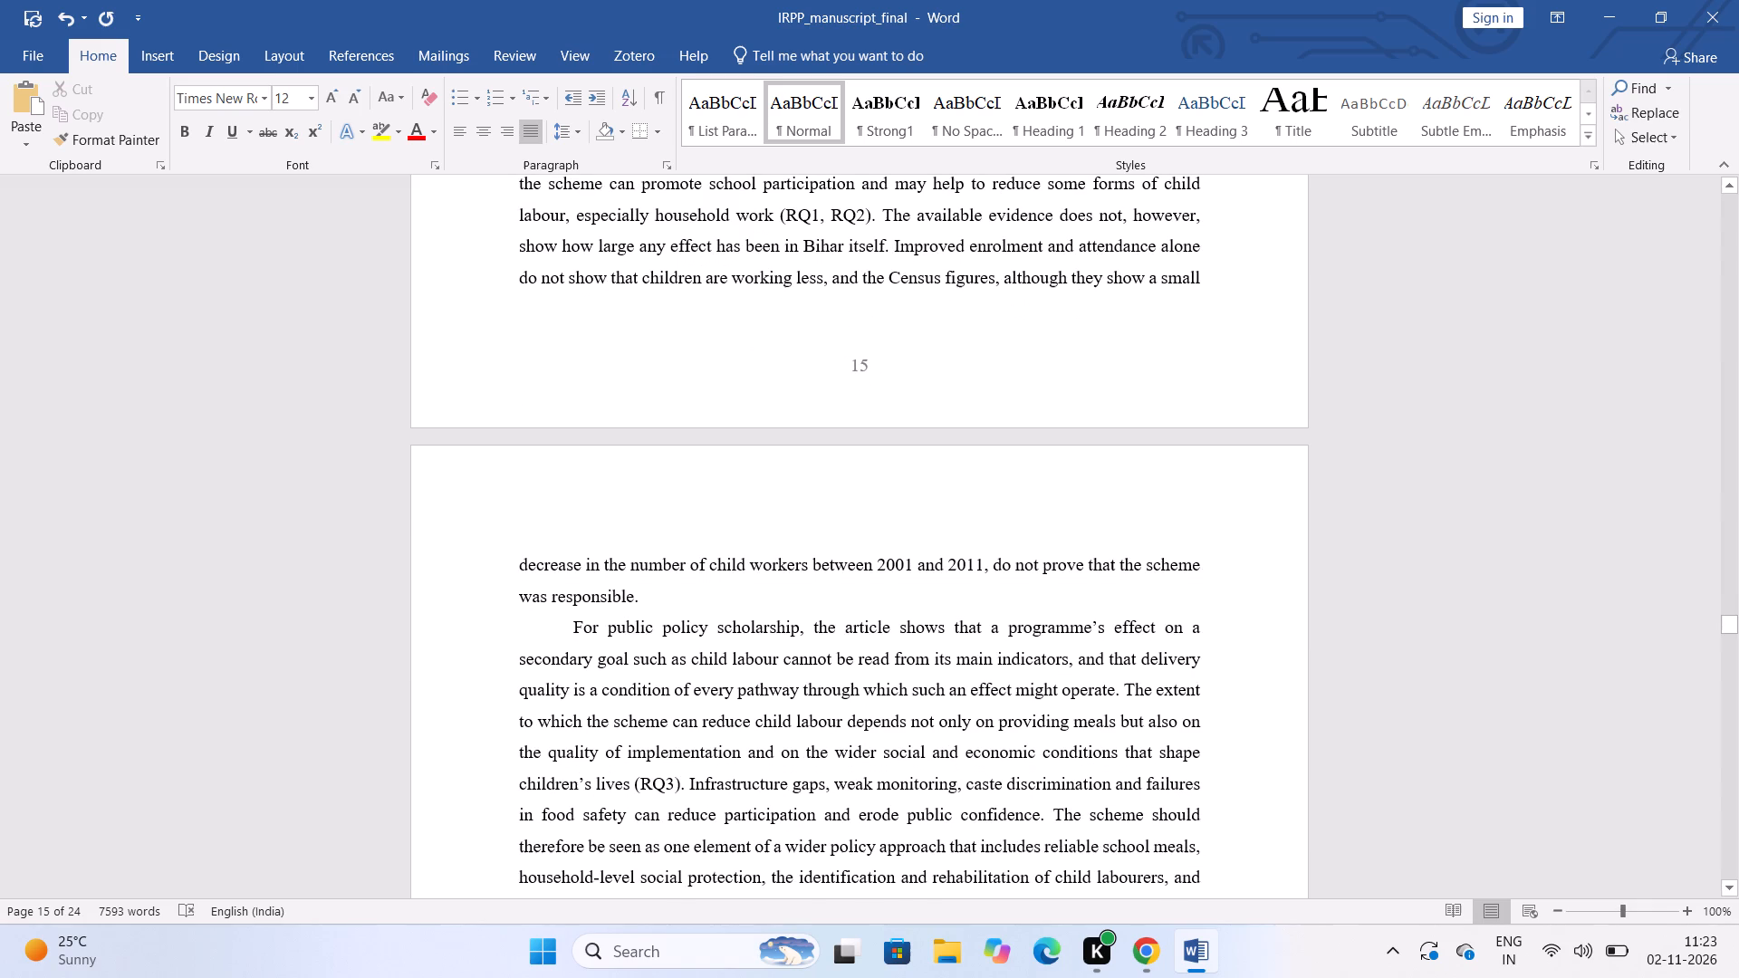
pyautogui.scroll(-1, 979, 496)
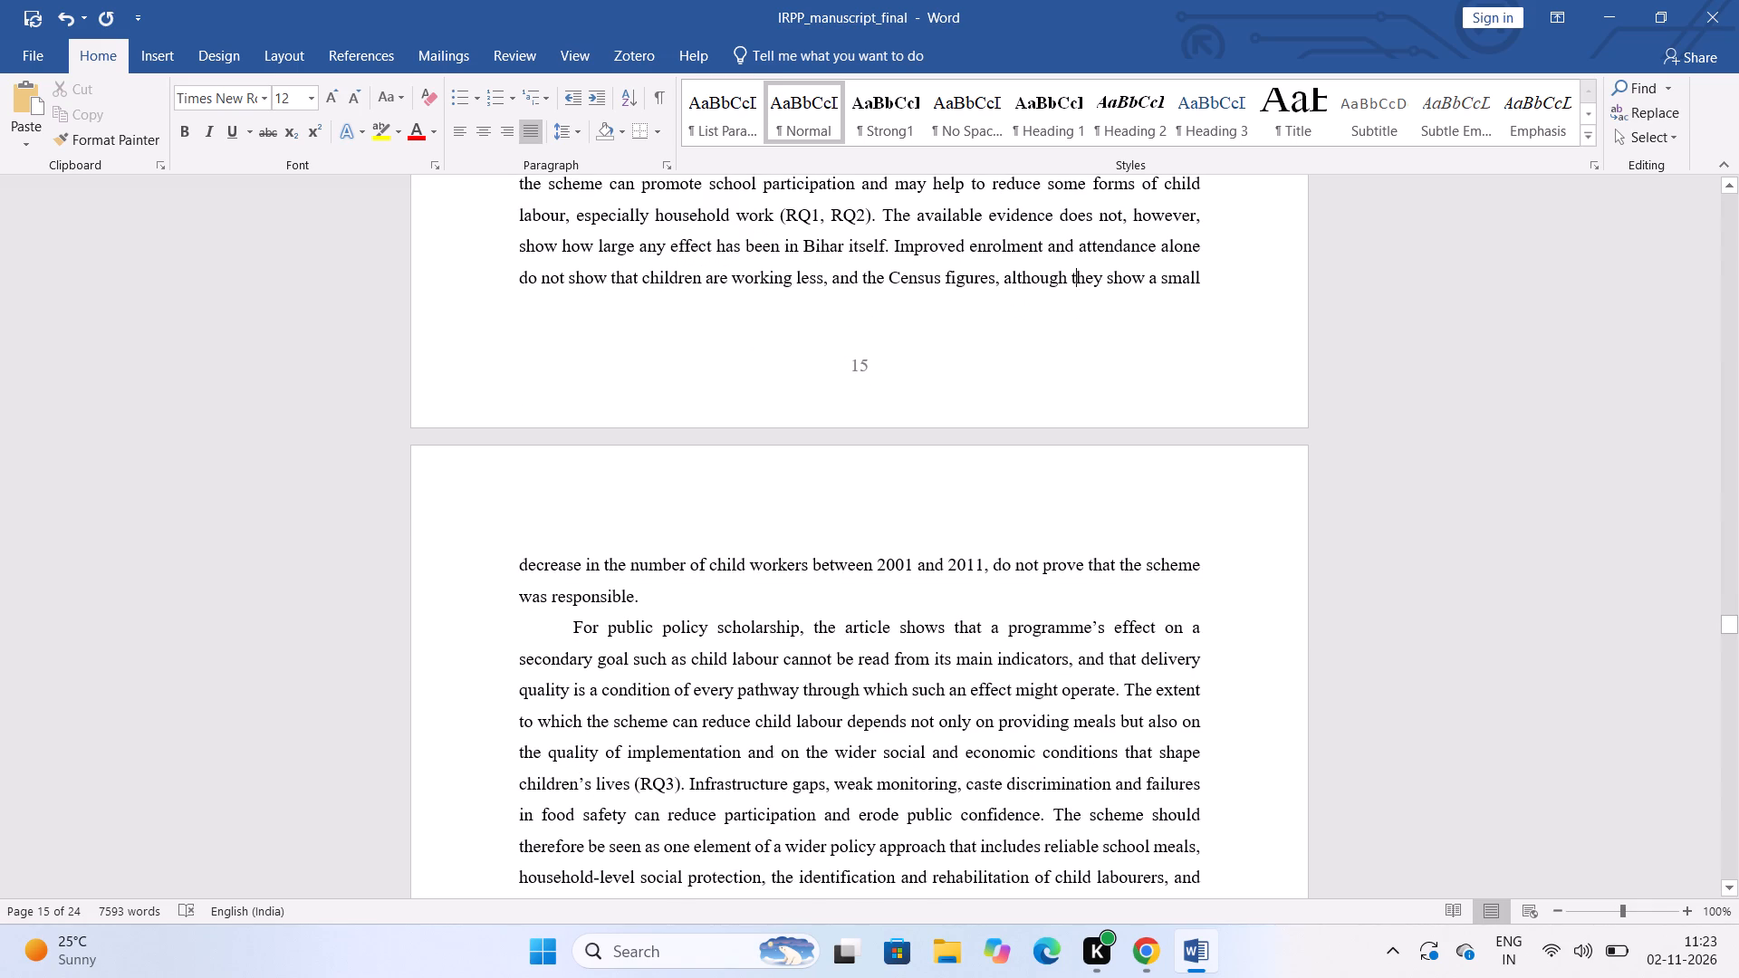
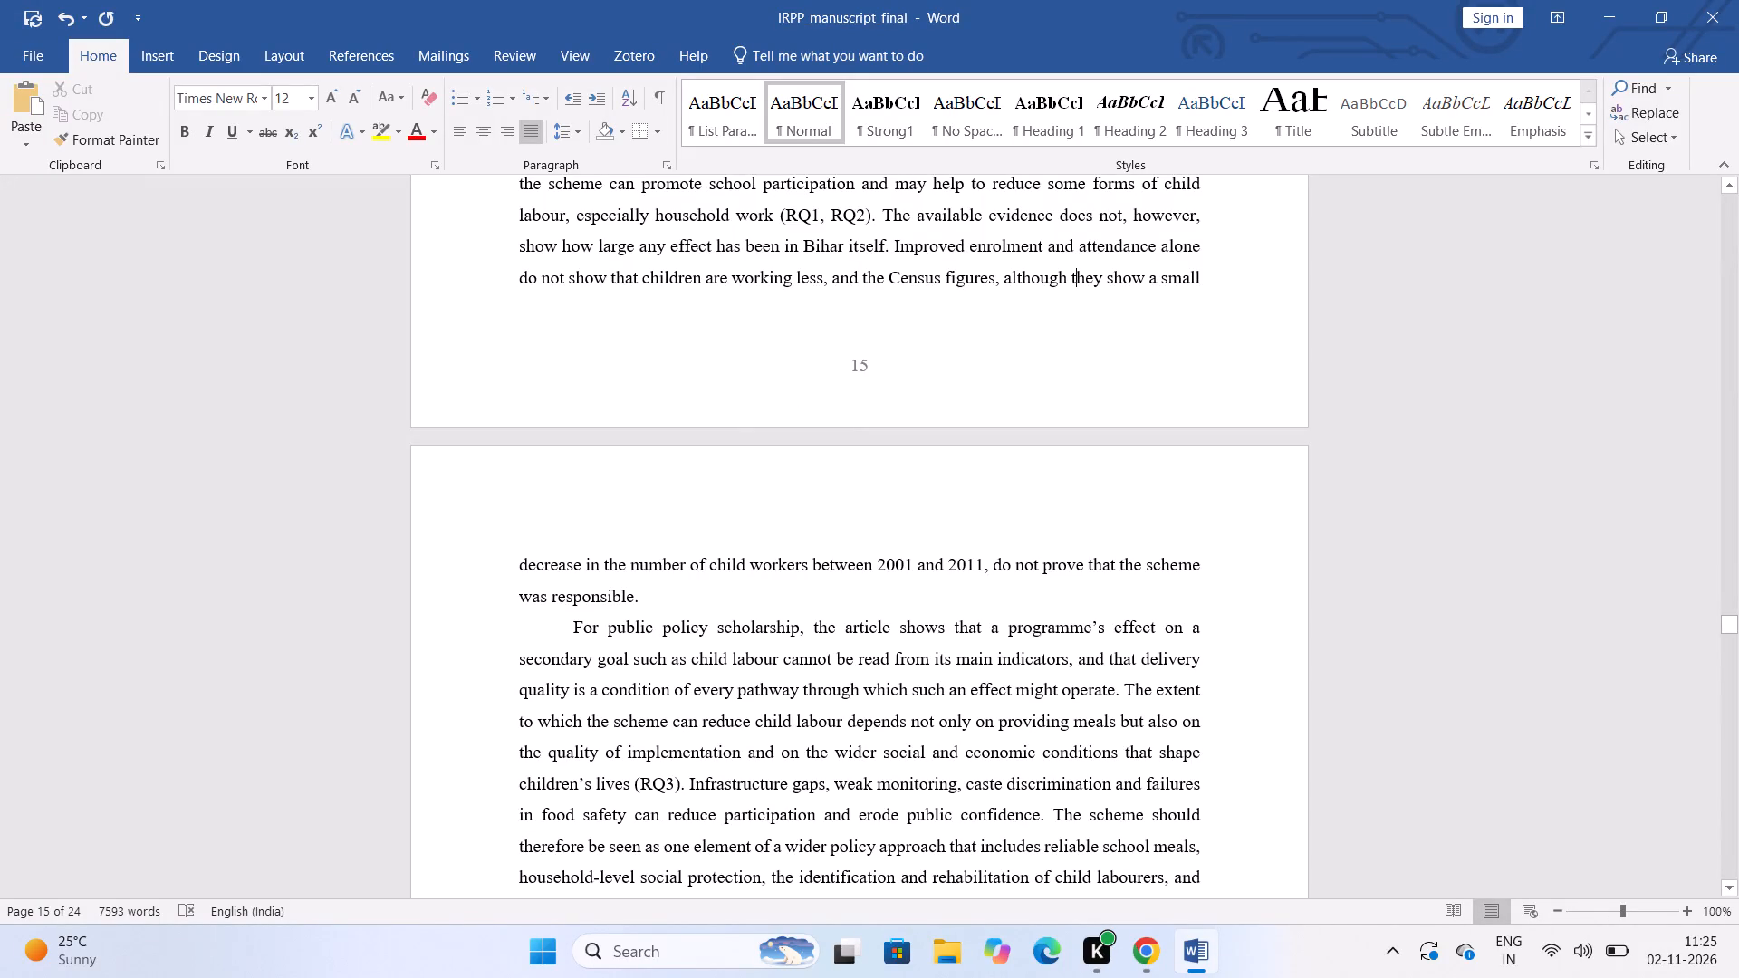
# Show the formatting marks to inspect the indent of the Conclusion paragraph starting "For public policy scholarship", and hide them again.
pyautogui.click(572, 641)
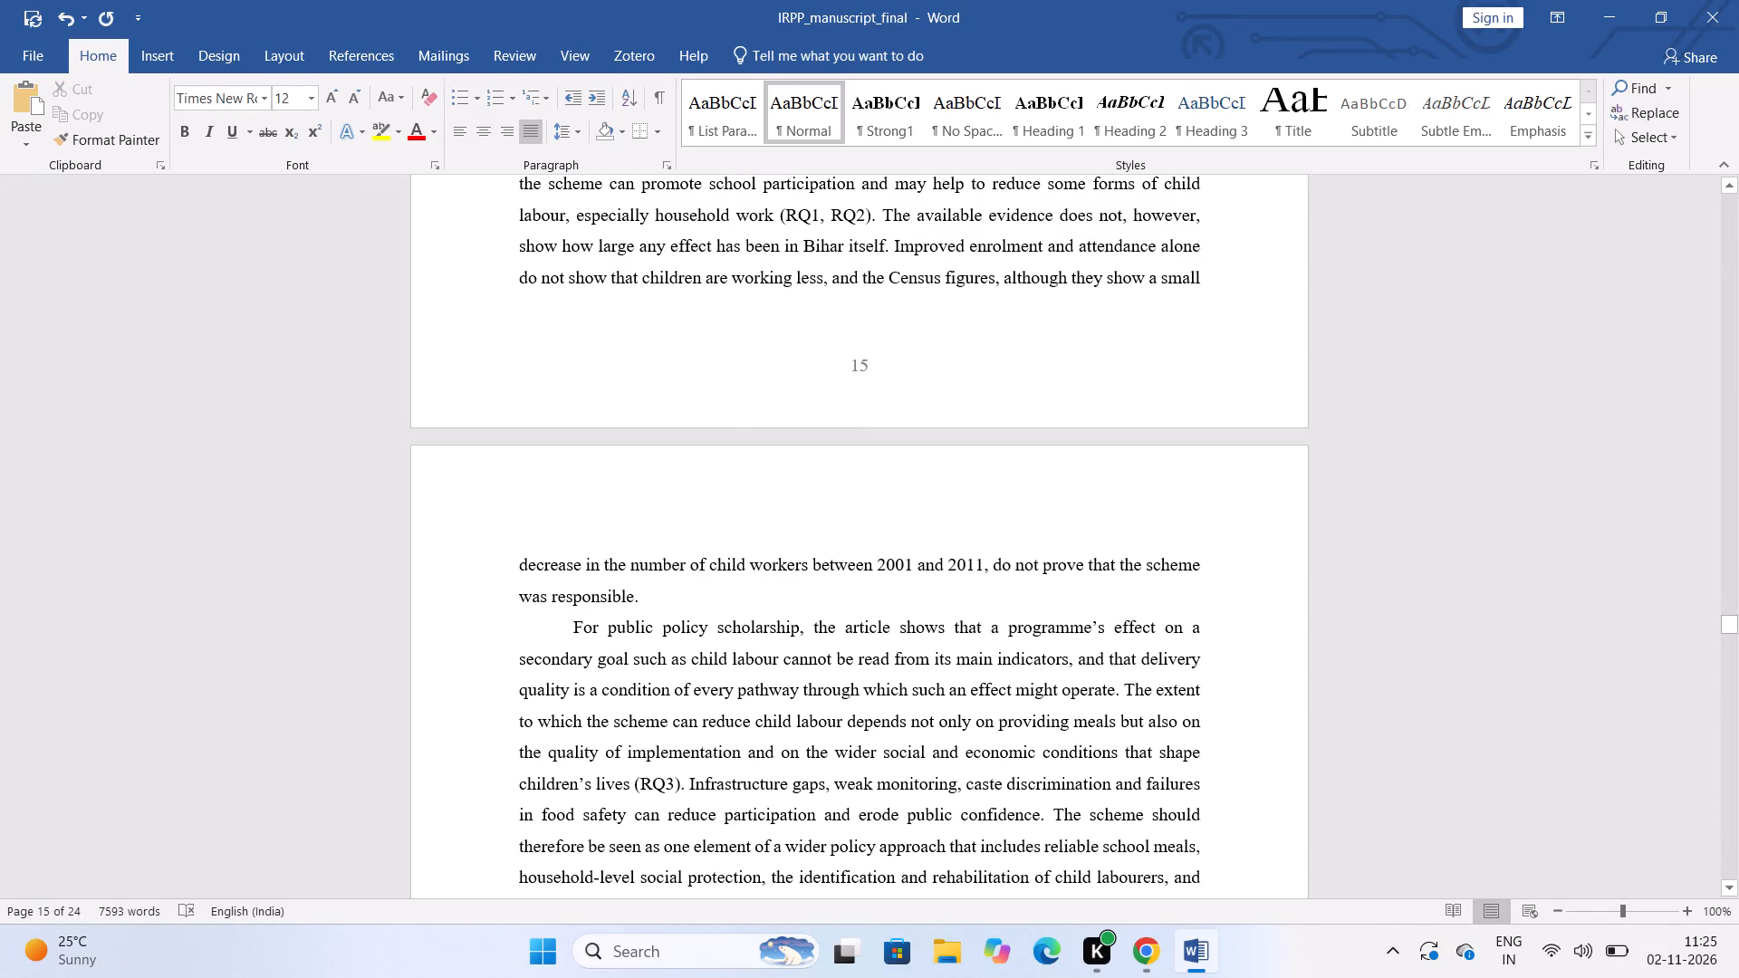
pyautogui.click(572, 632)
pyautogui.hotkey('ctrl', 'shift', '8')
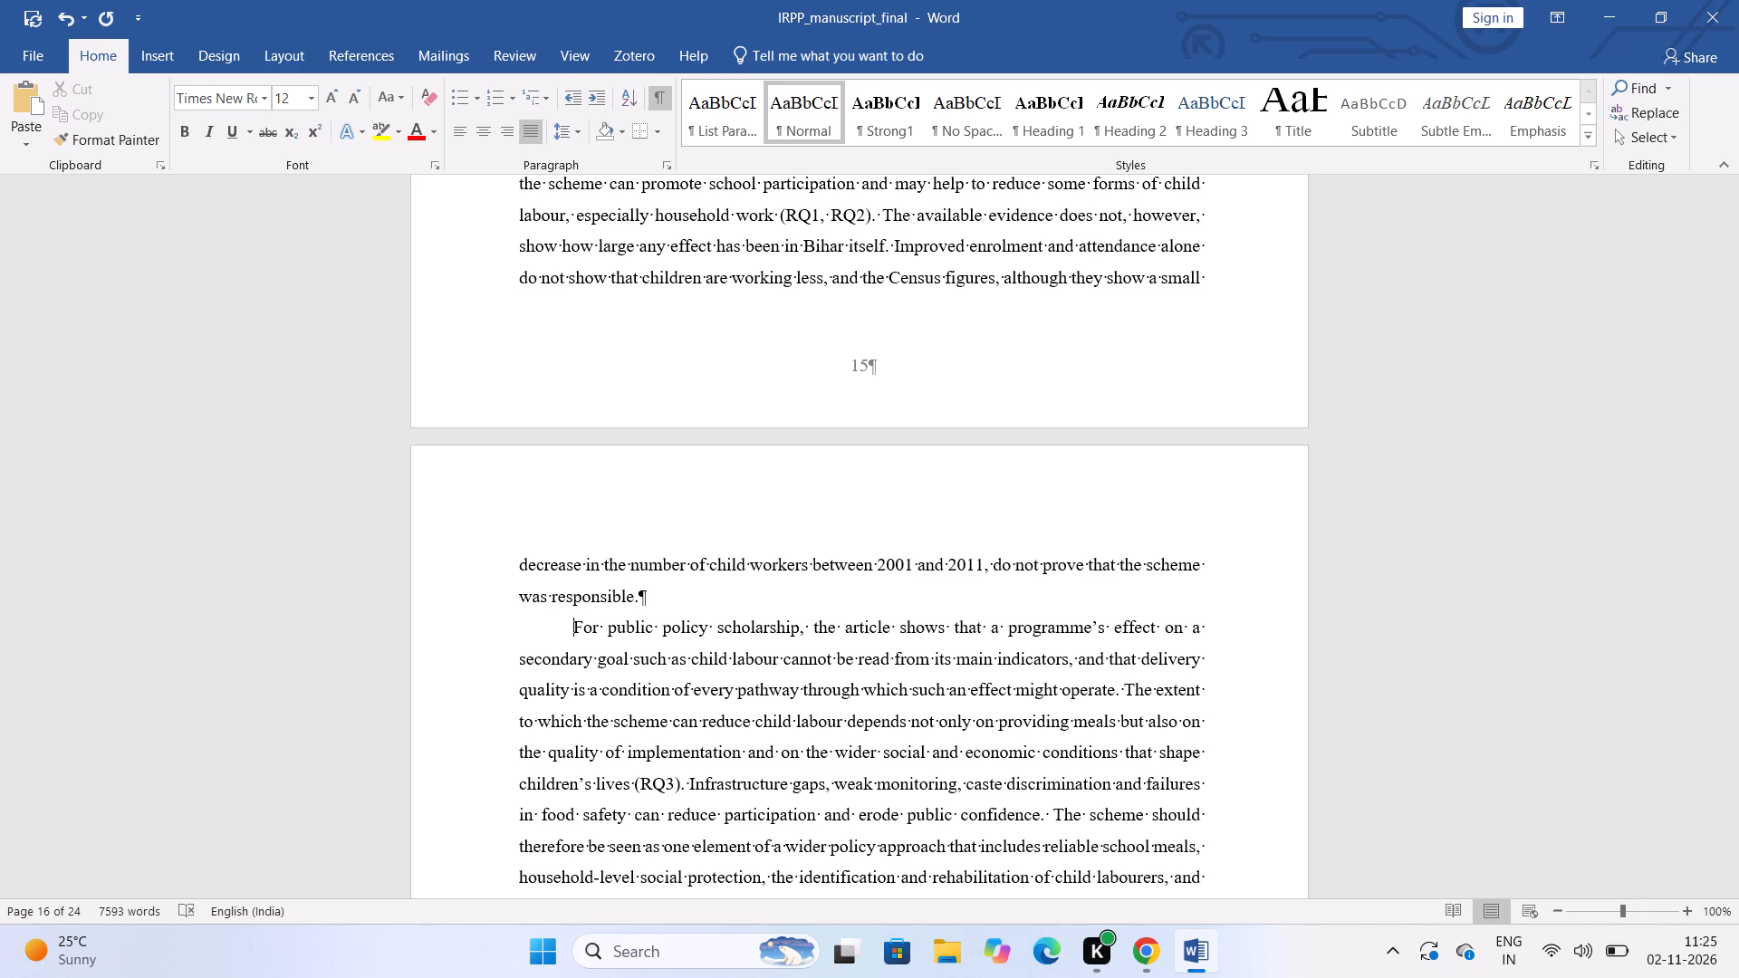
pyautogui.click(709, 625)
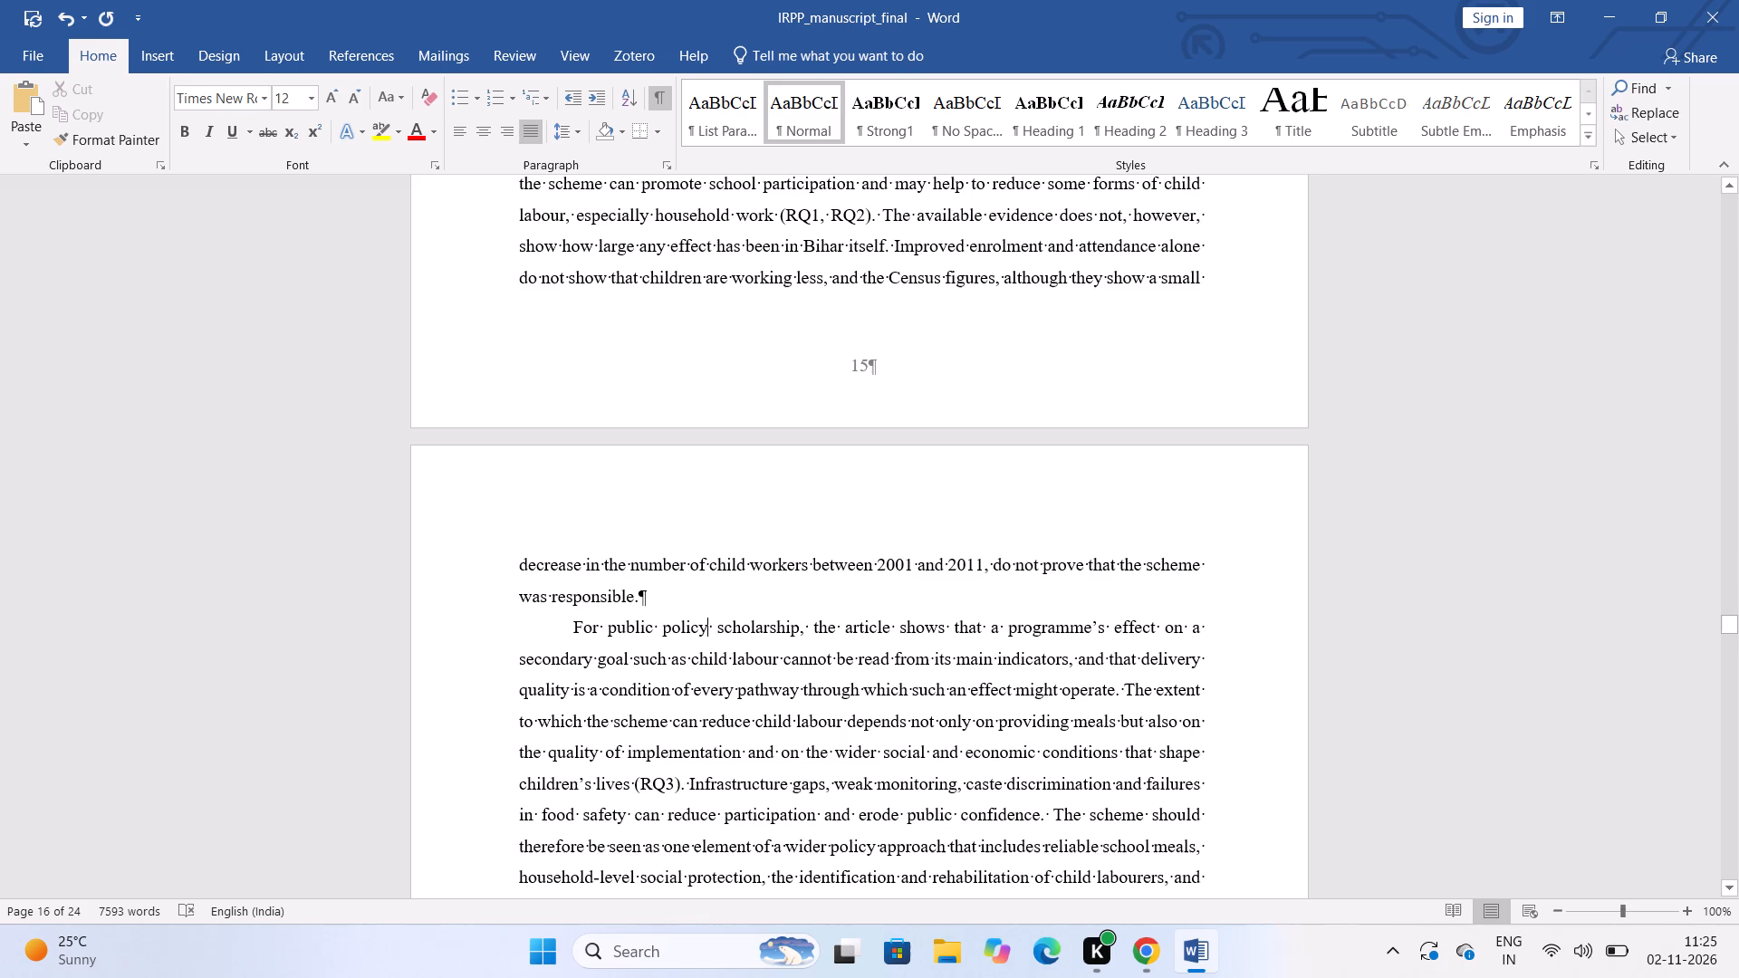
pyautogui.click(714, 632)
pyautogui.click(660, 102)
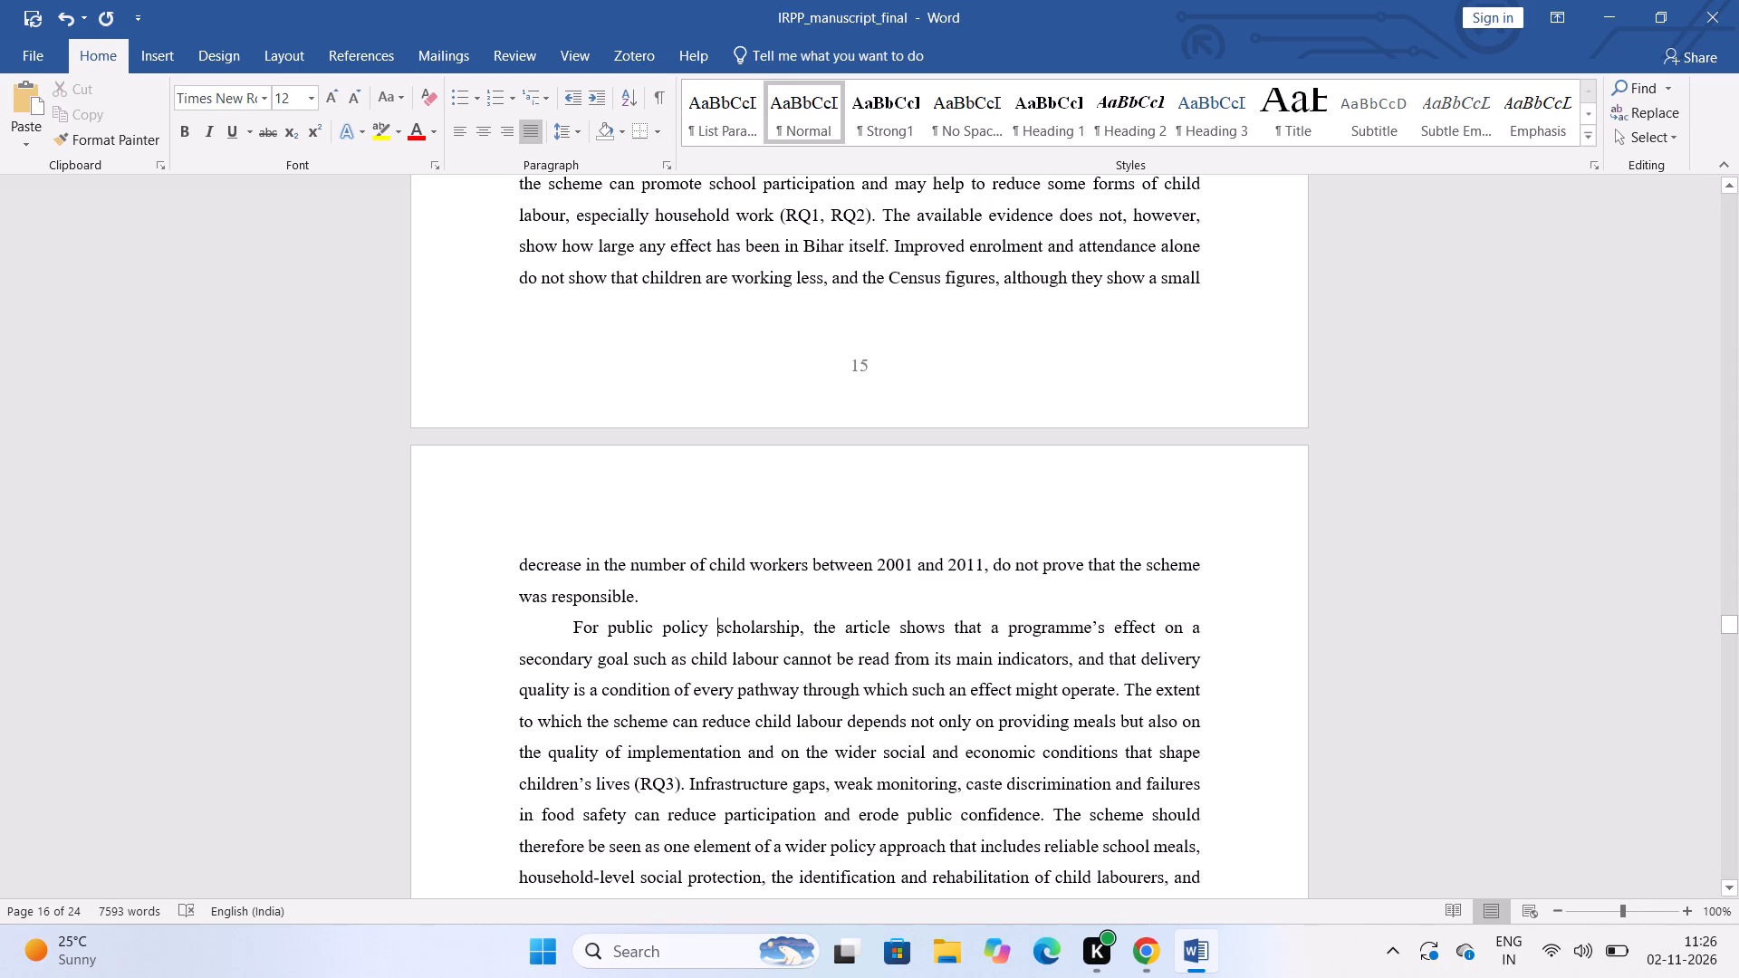
# Set the text from the first Background paragraph through the end of the Conclusion to no special indent and Justified alignment.
pyautogui.scroll(4, 600, 502)
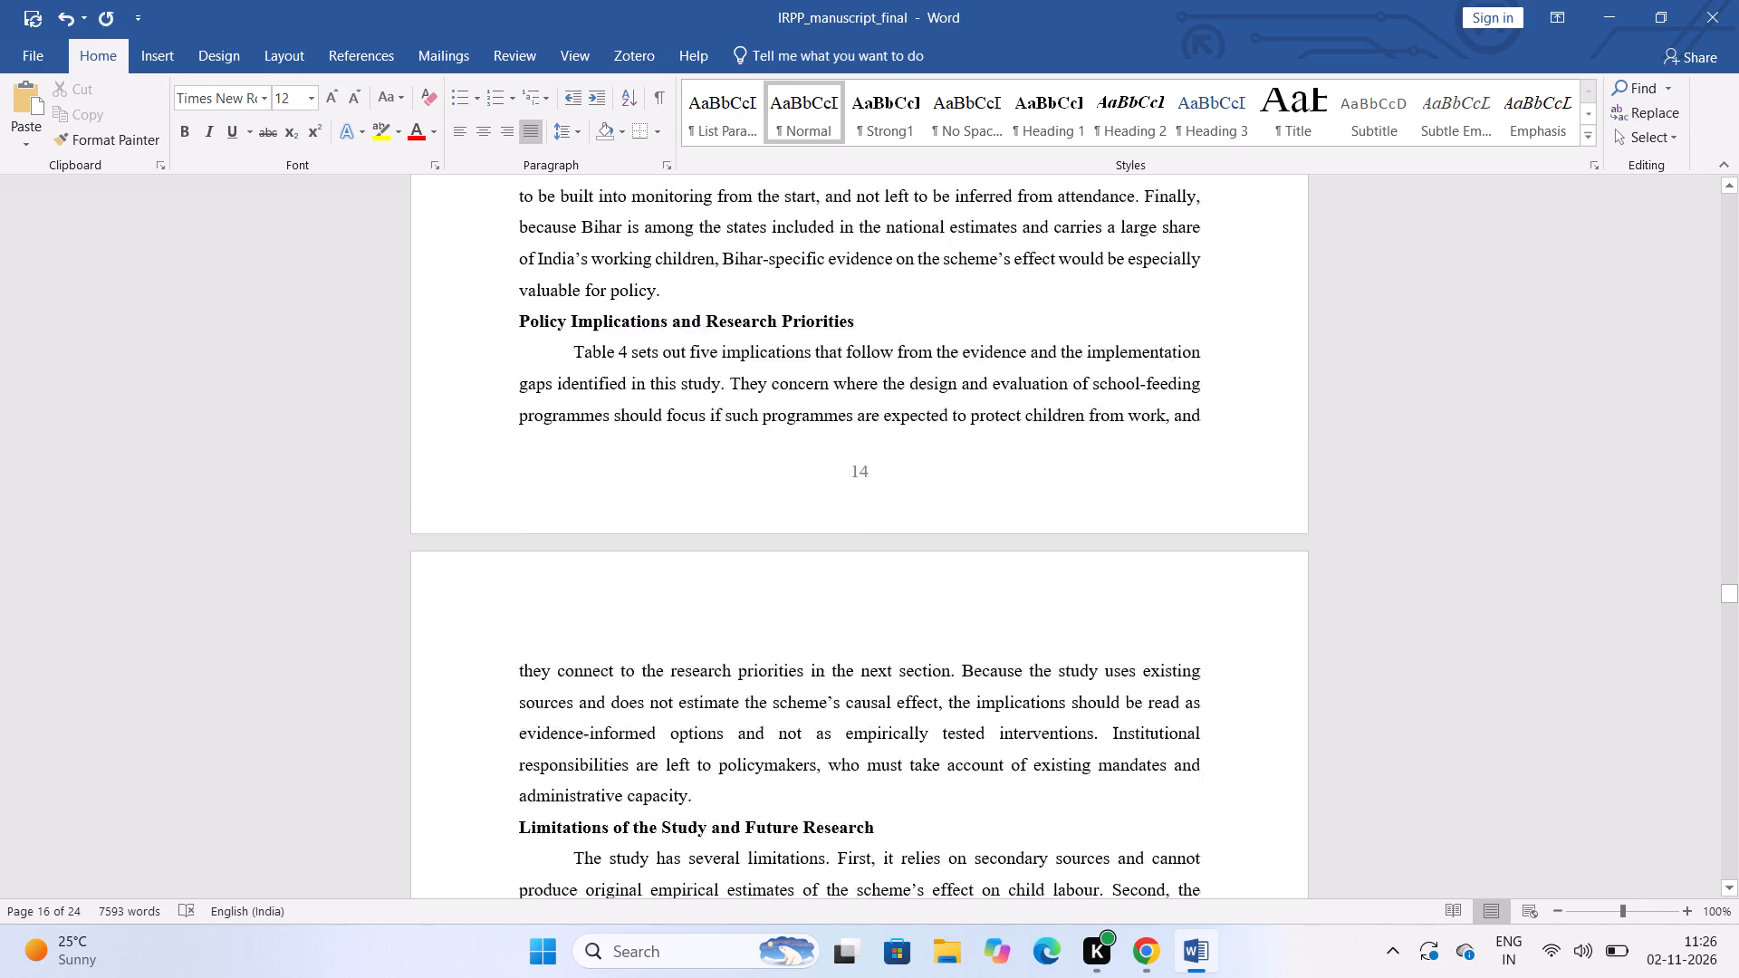
pyautogui.scroll(18, 600, 502)
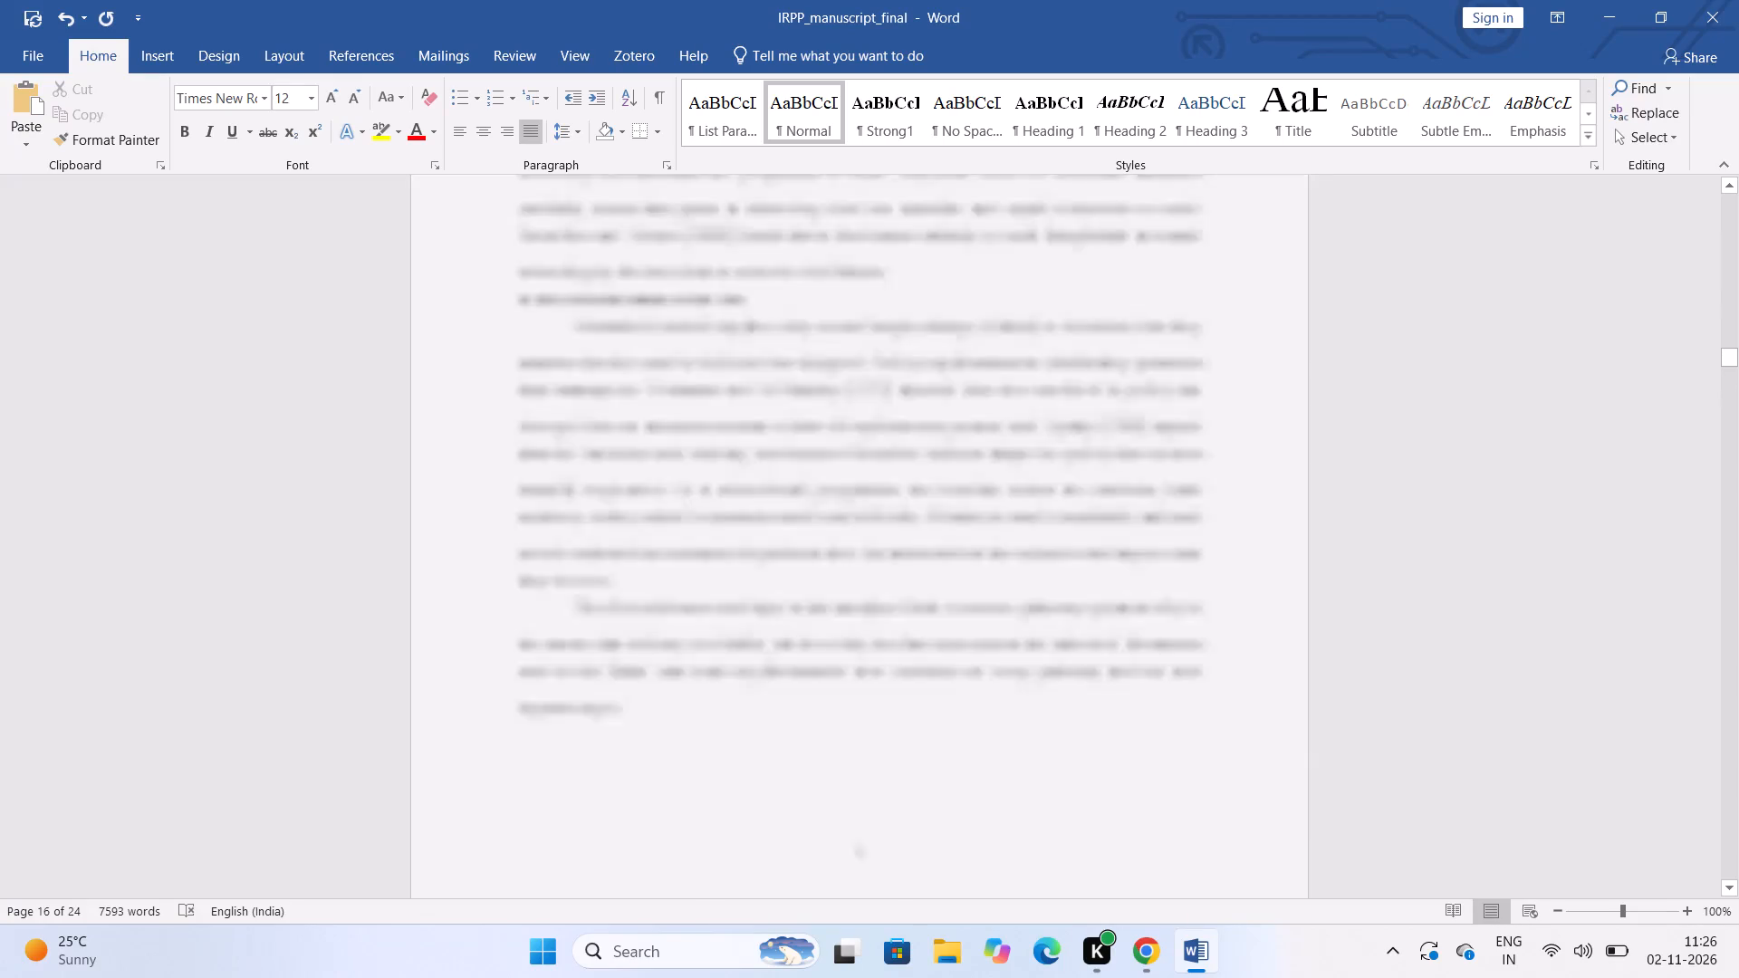
pyautogui.scroll(-7, 600, 502)
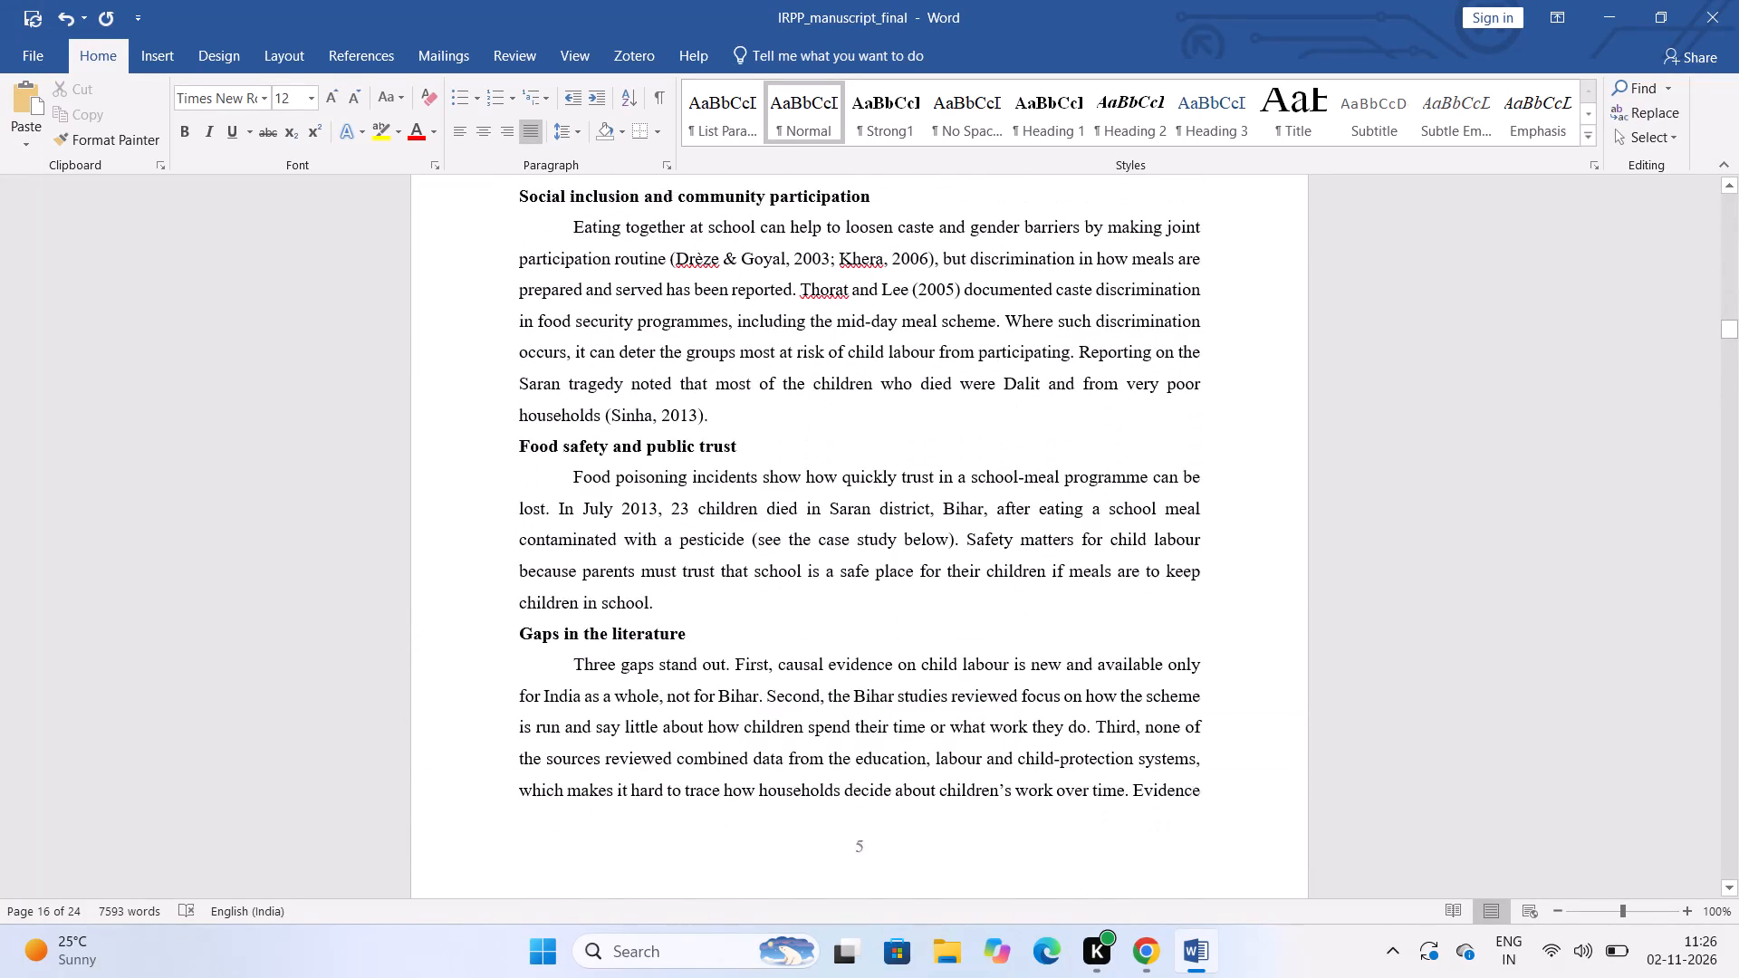
pyautogui.scroll(7, 600, 502)
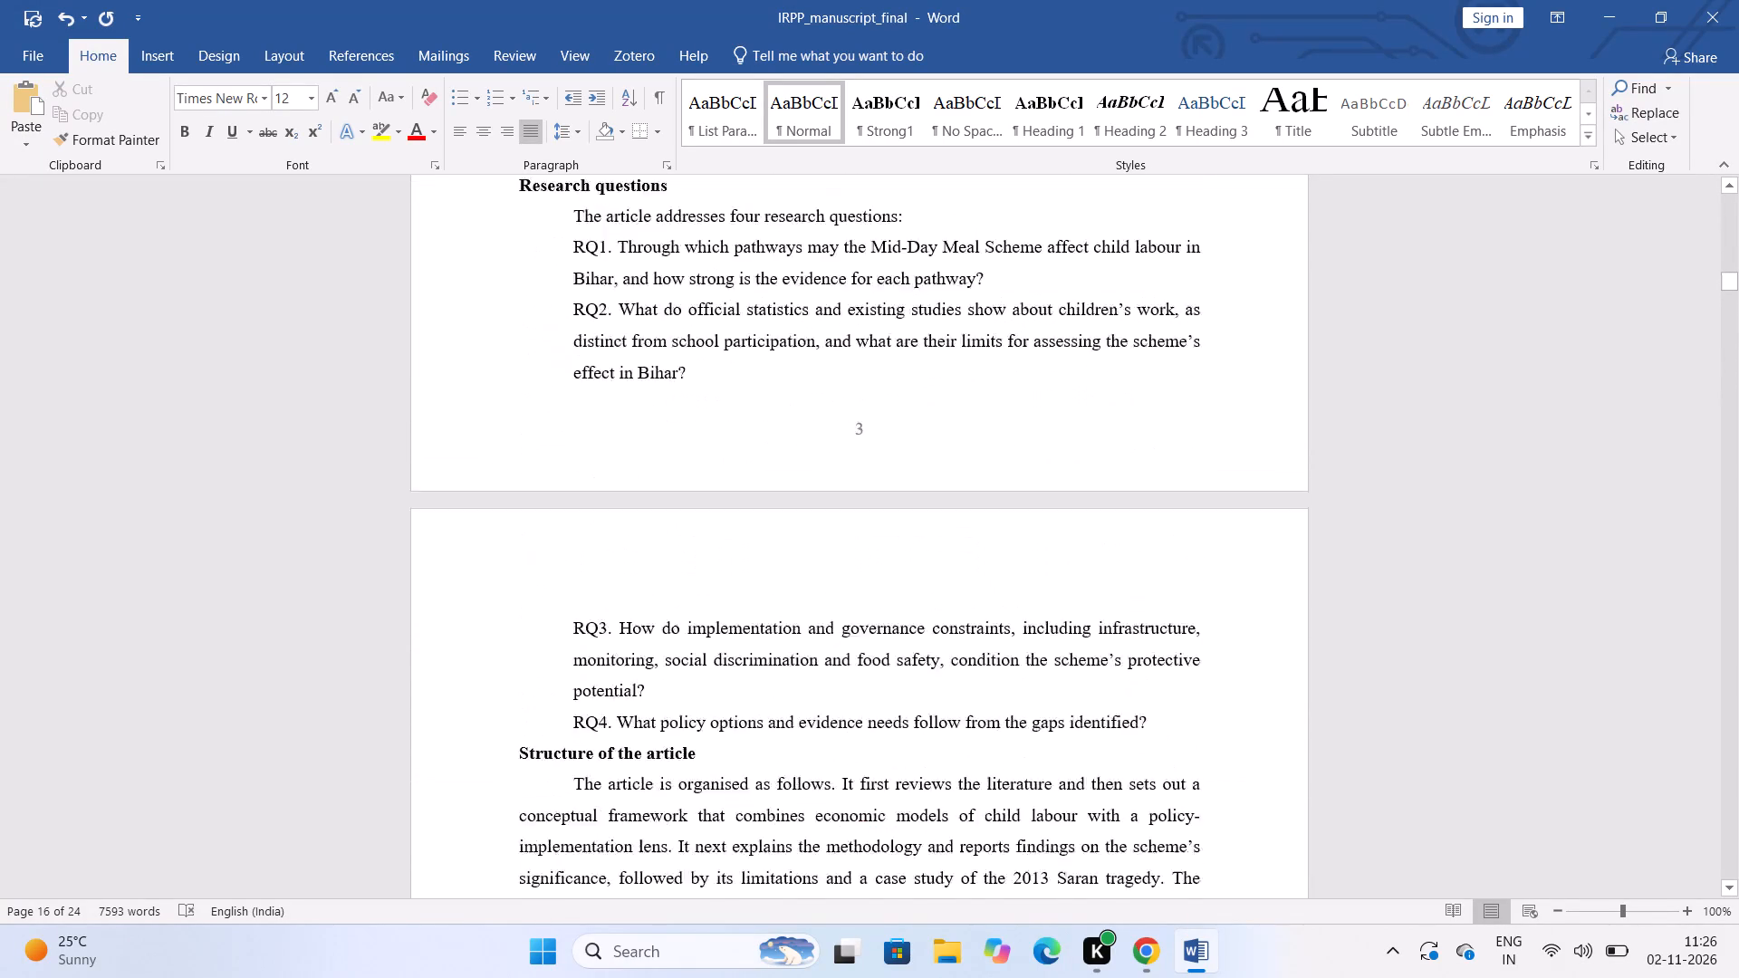
pyautogui.scroll(5, 600, 502)
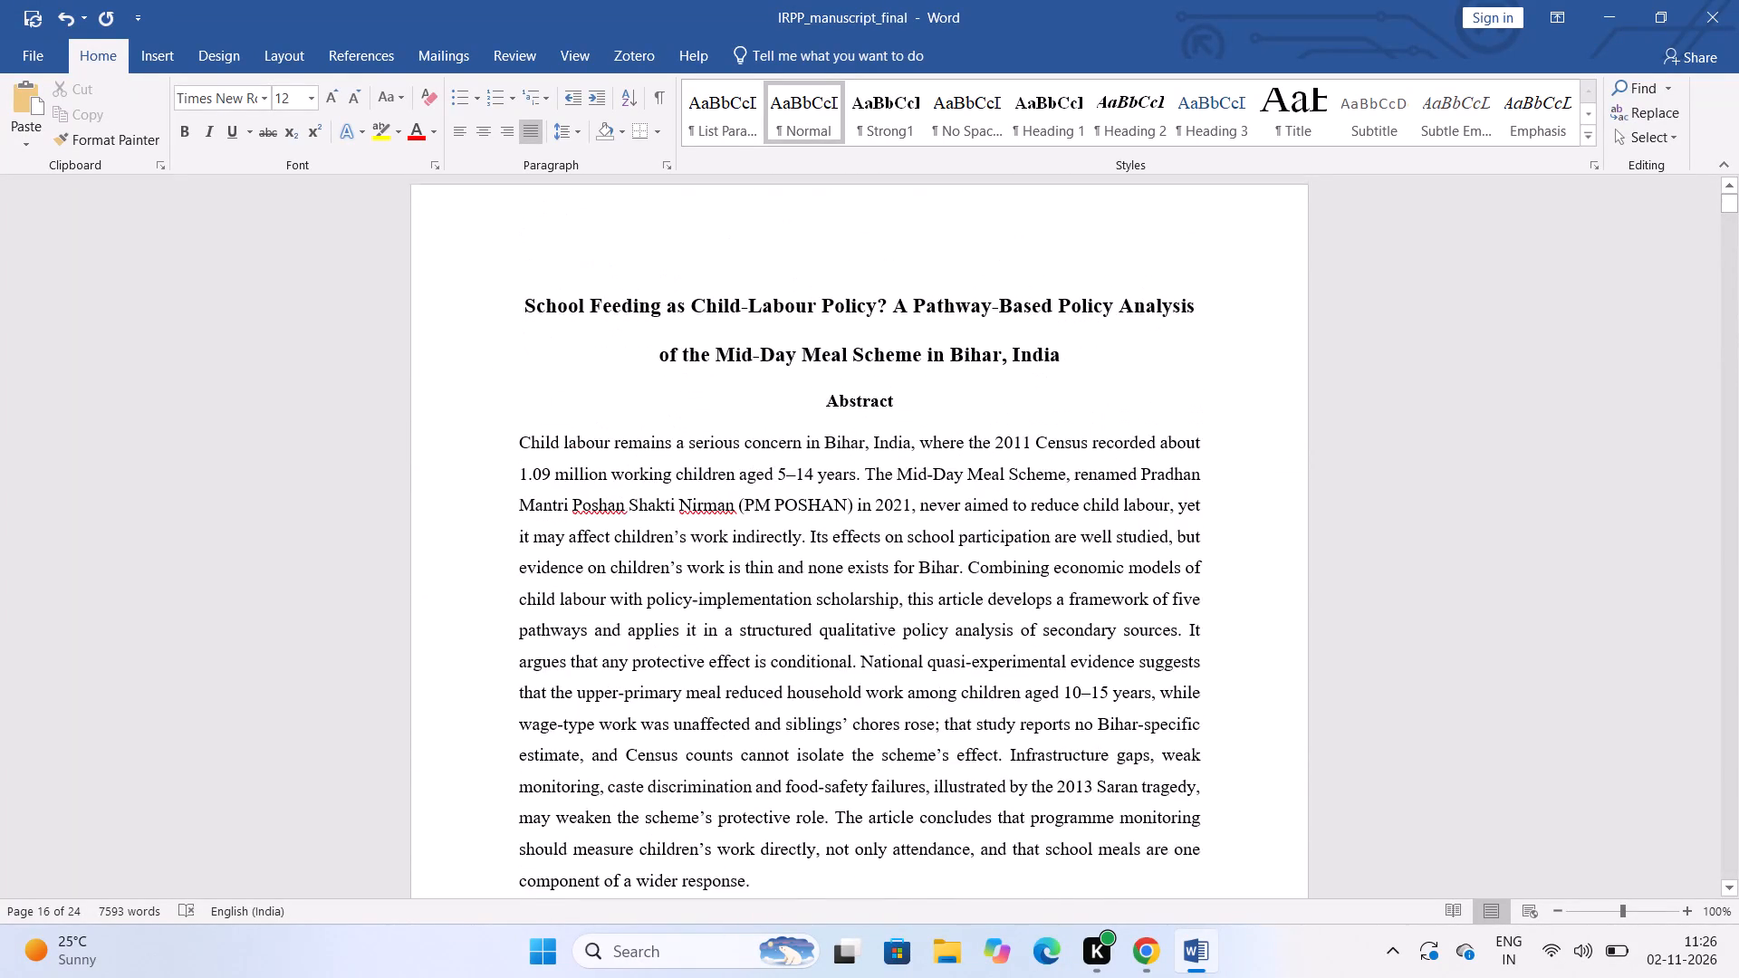
pyautogui.scroll(2, 600, 502)
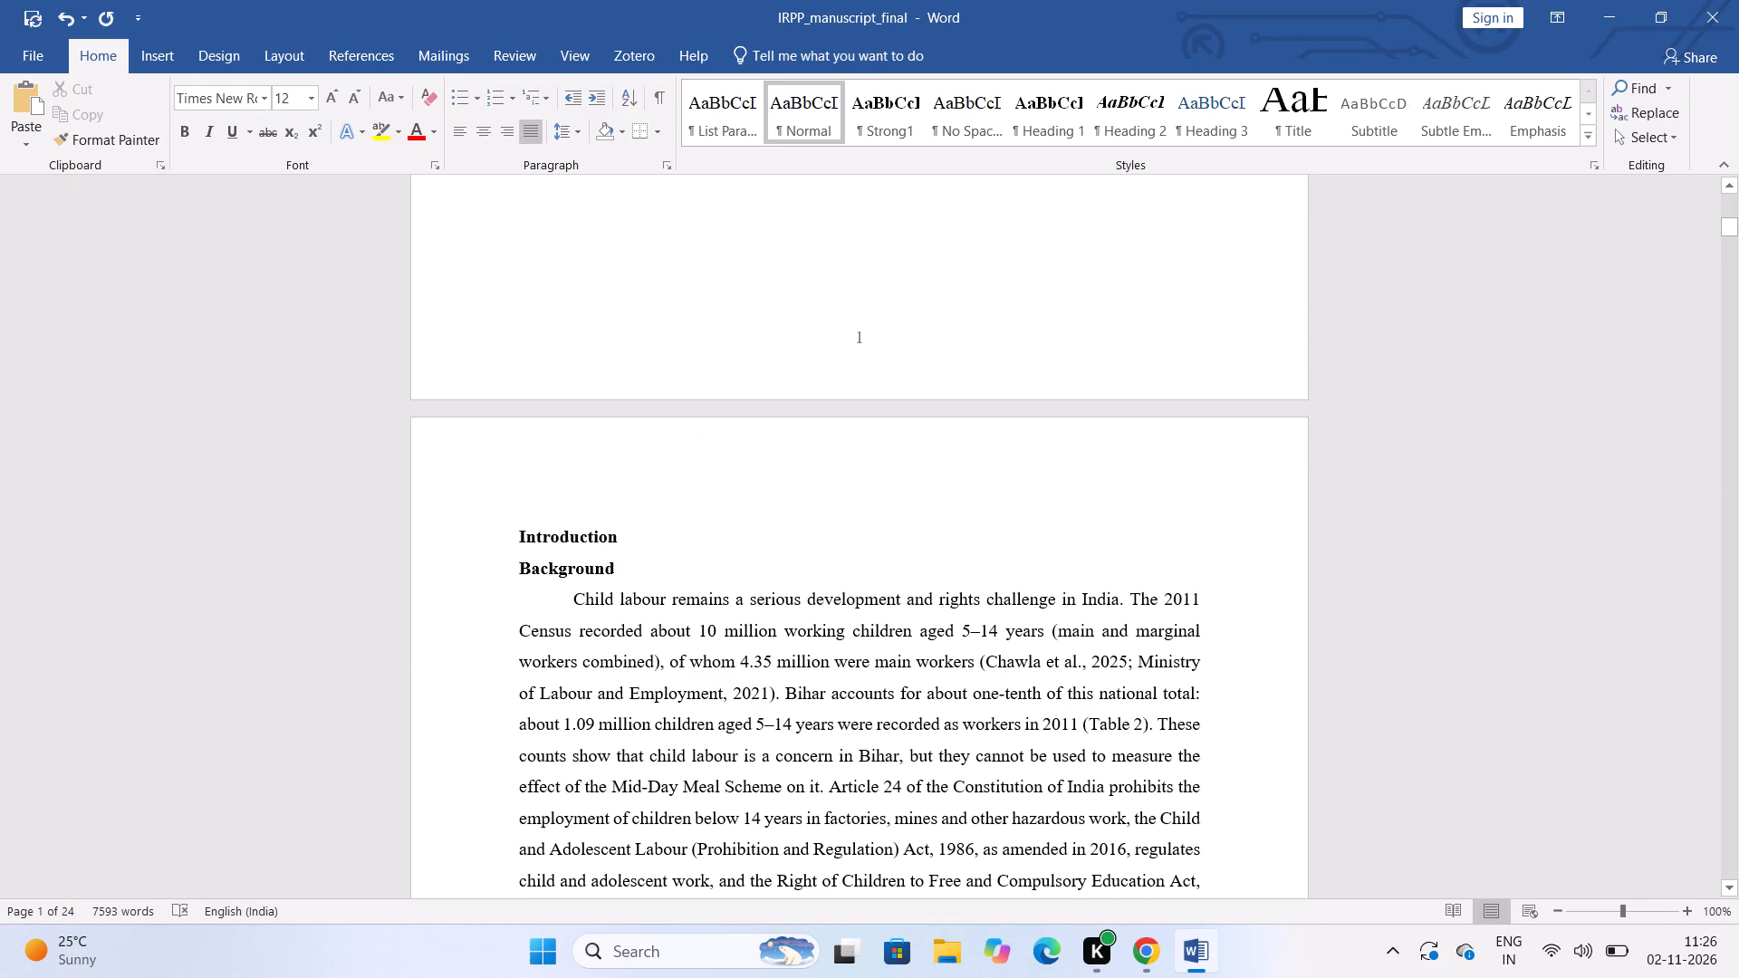
pyautogui.click(573, 601)
pyautogui.moveTo(573, 601); pyautogui.dragTo(1388, 977)
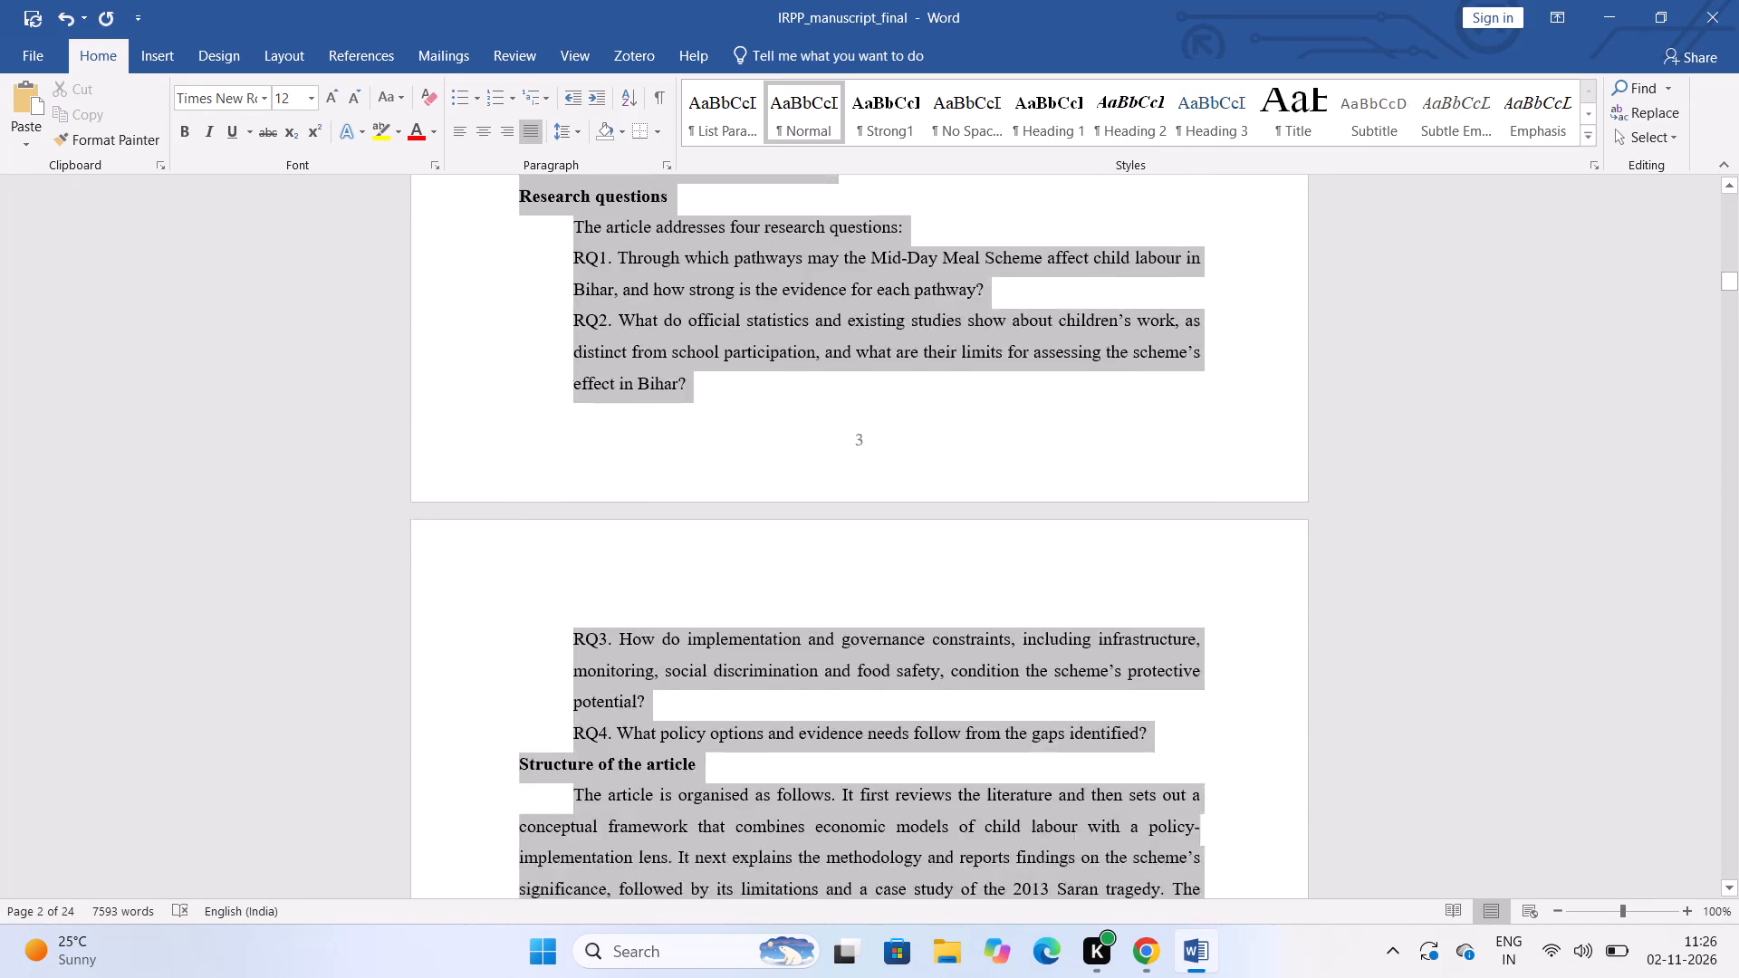
pyautogui.moveTo(1388, 977); pyautogui.dragTo(1738, 977)
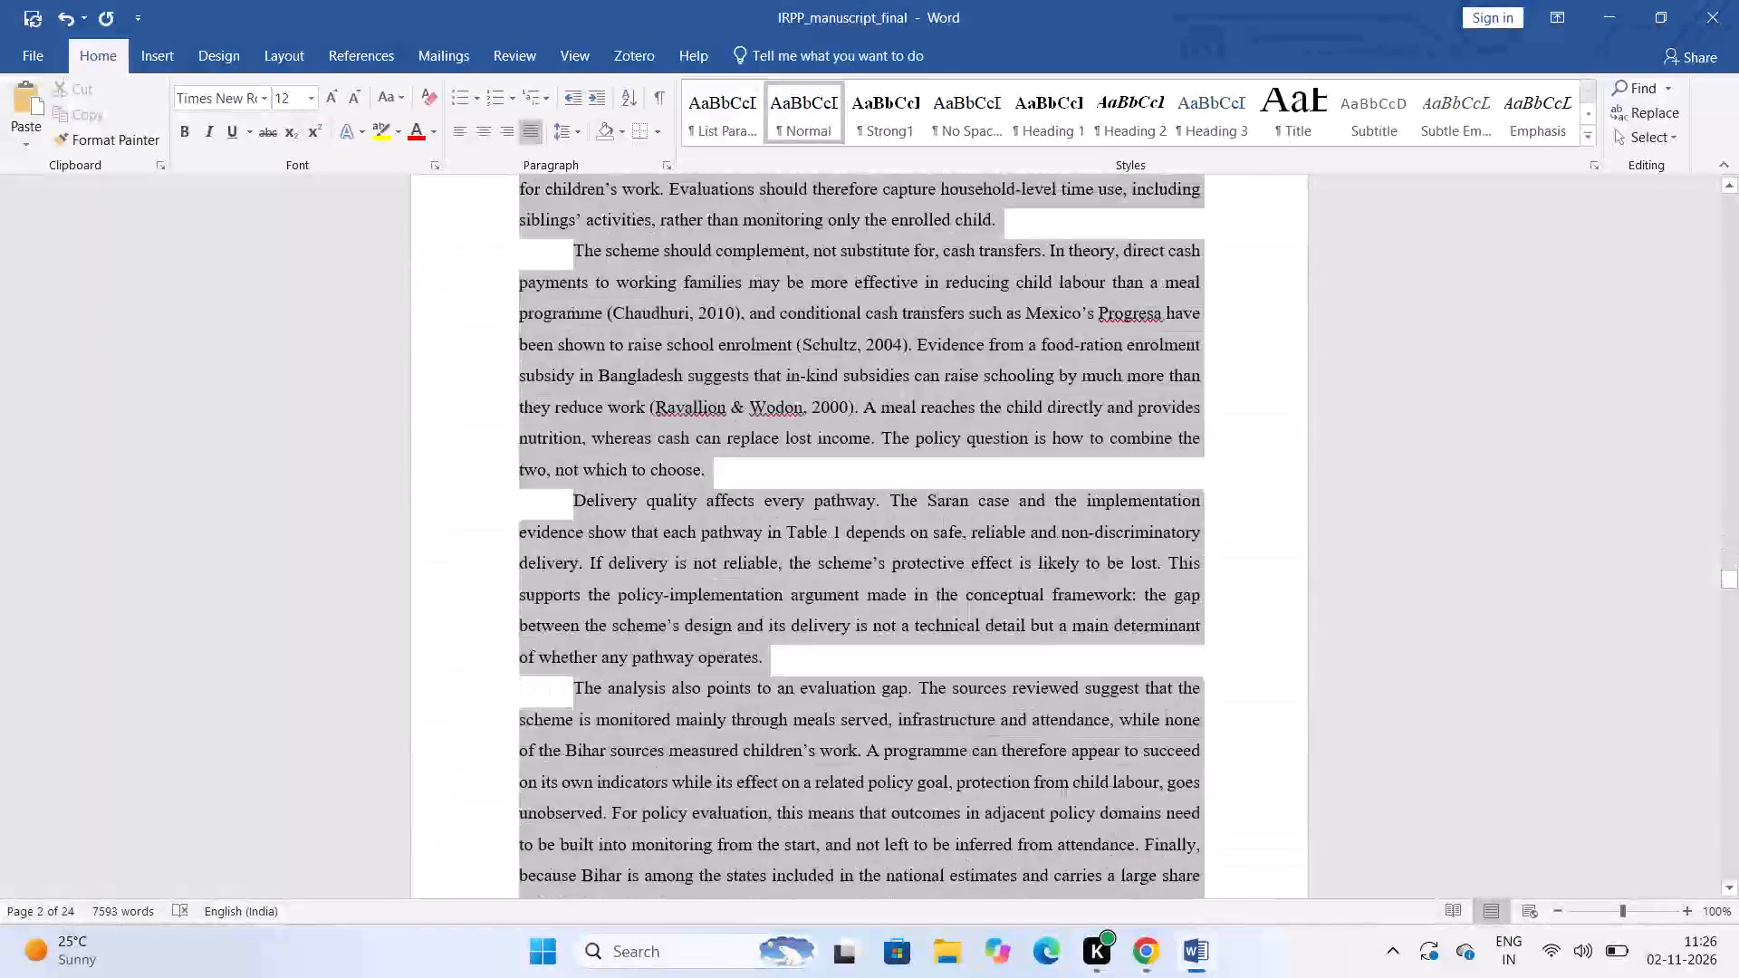
pyautogui.moveTo(1738, 977); pyautogui.dragTo(1706, 640)
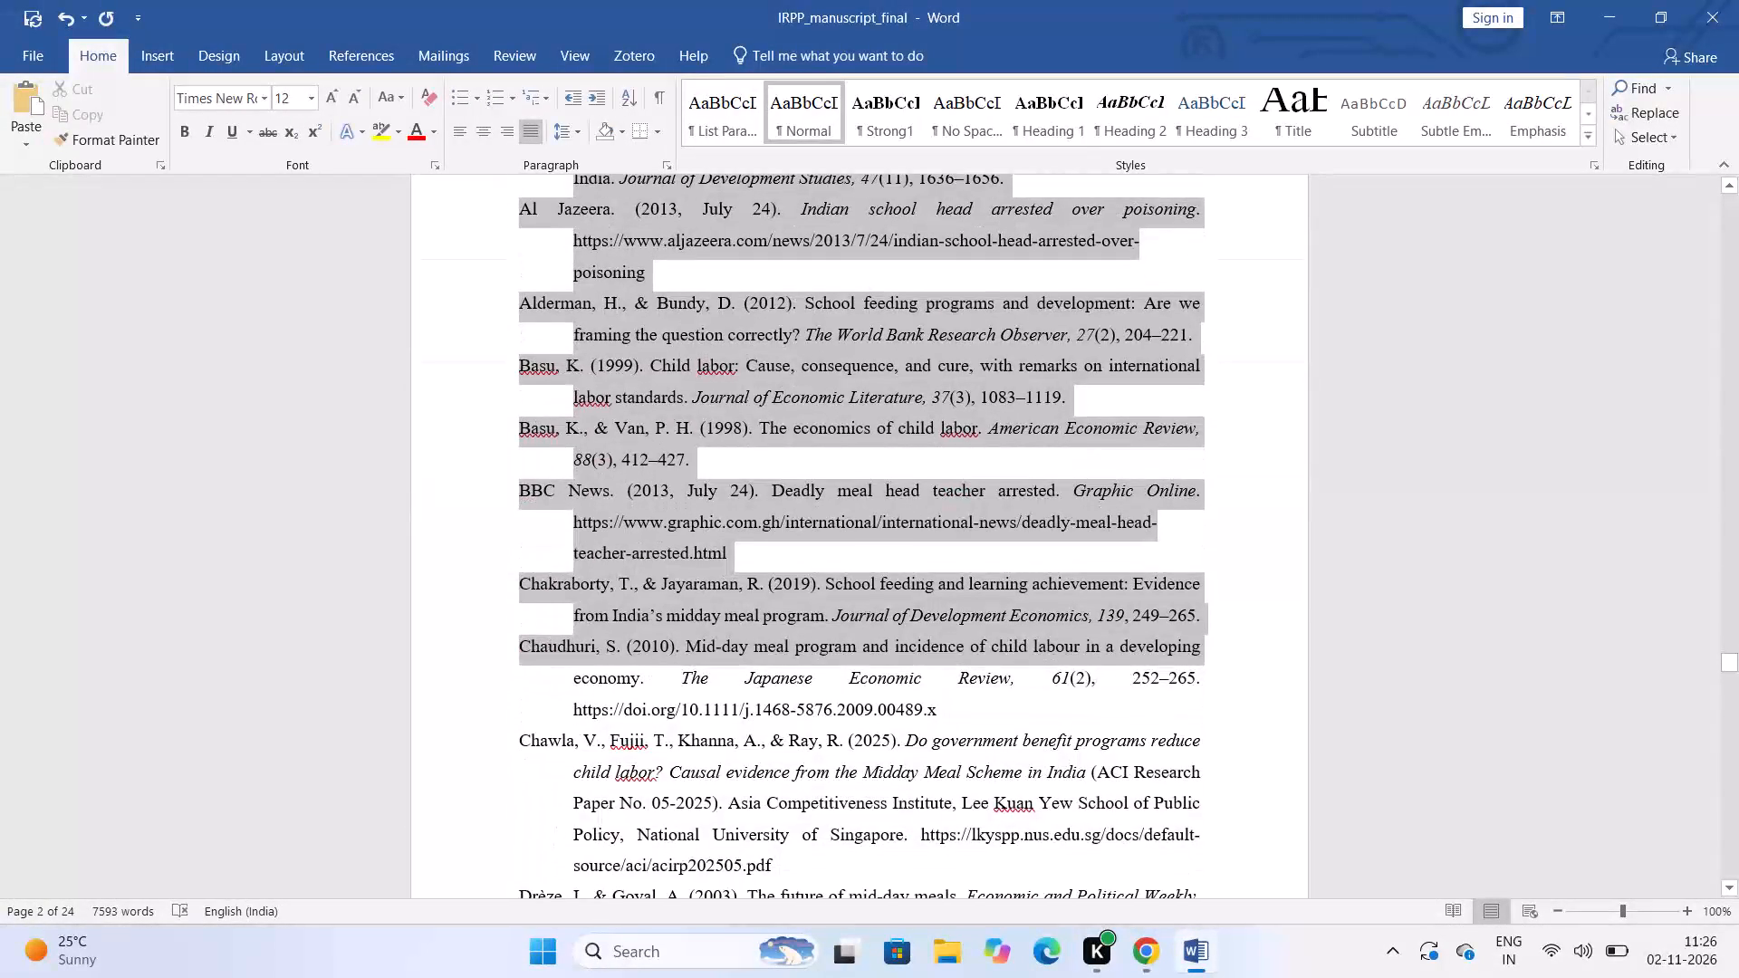
pyautogui.moveTo(1706, 640); pyautogui.dragTo(1637, 200)
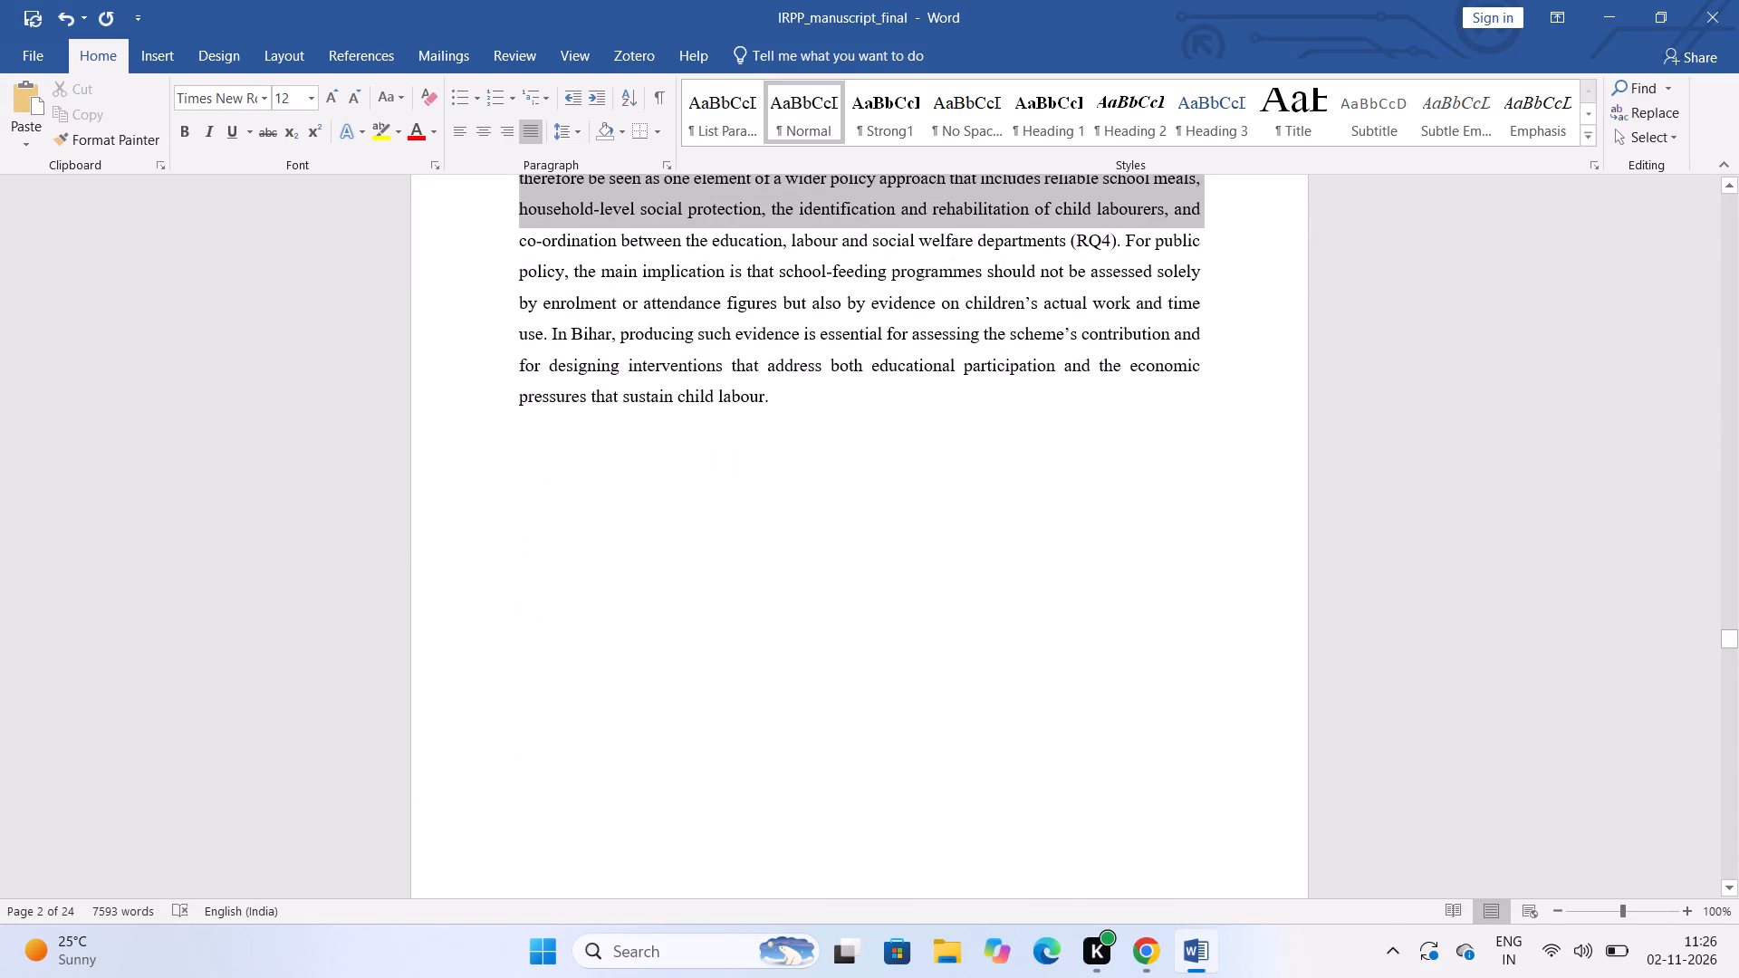
pyautogui.moveTo(1637, 200); pyautogui.dragTo(1669, 411)
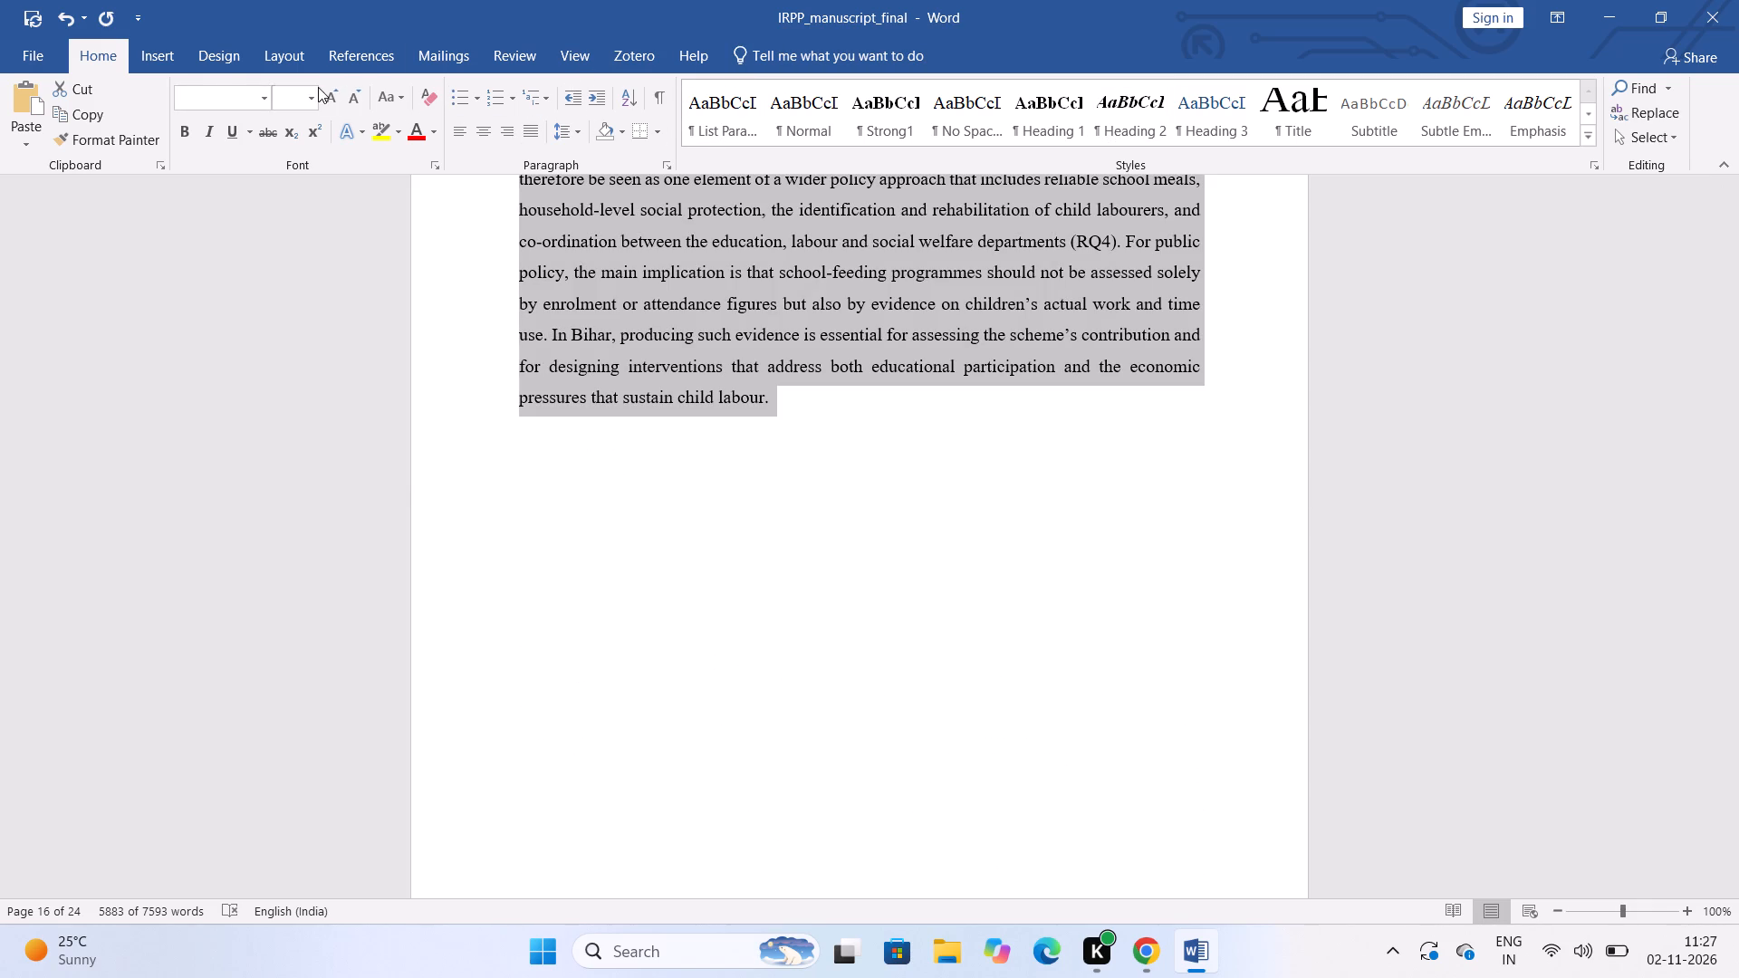
pyautogui.click(148, 64)
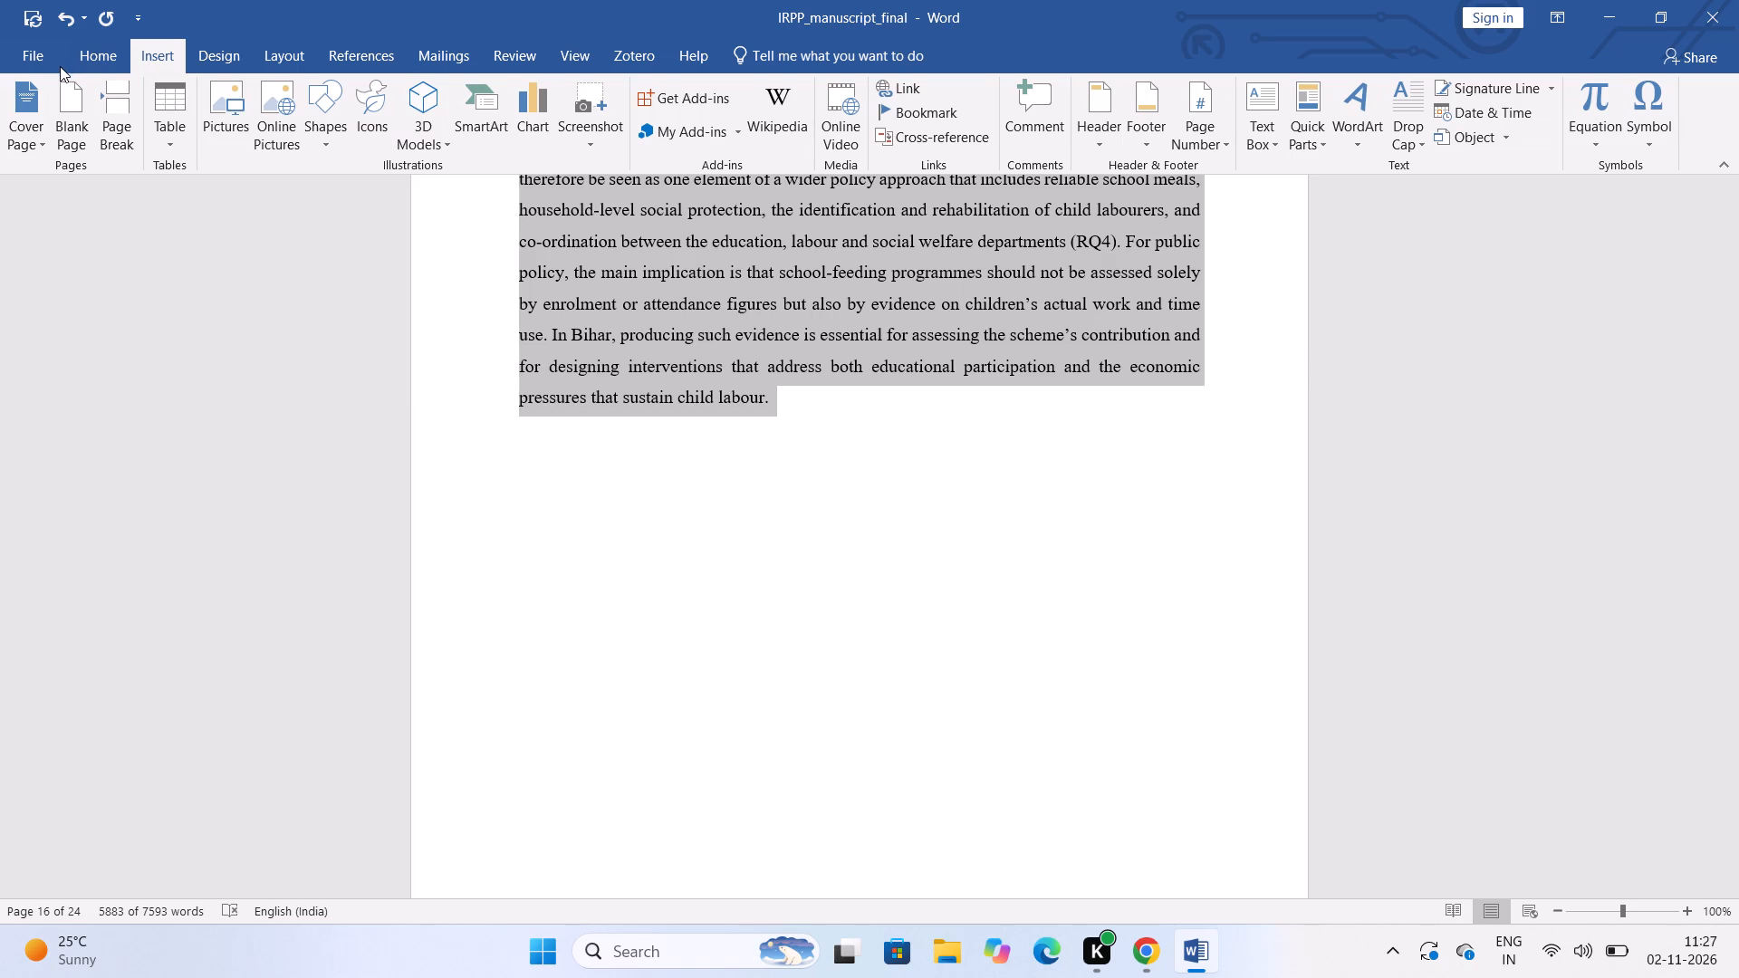
pyautogui.click(86, 50)
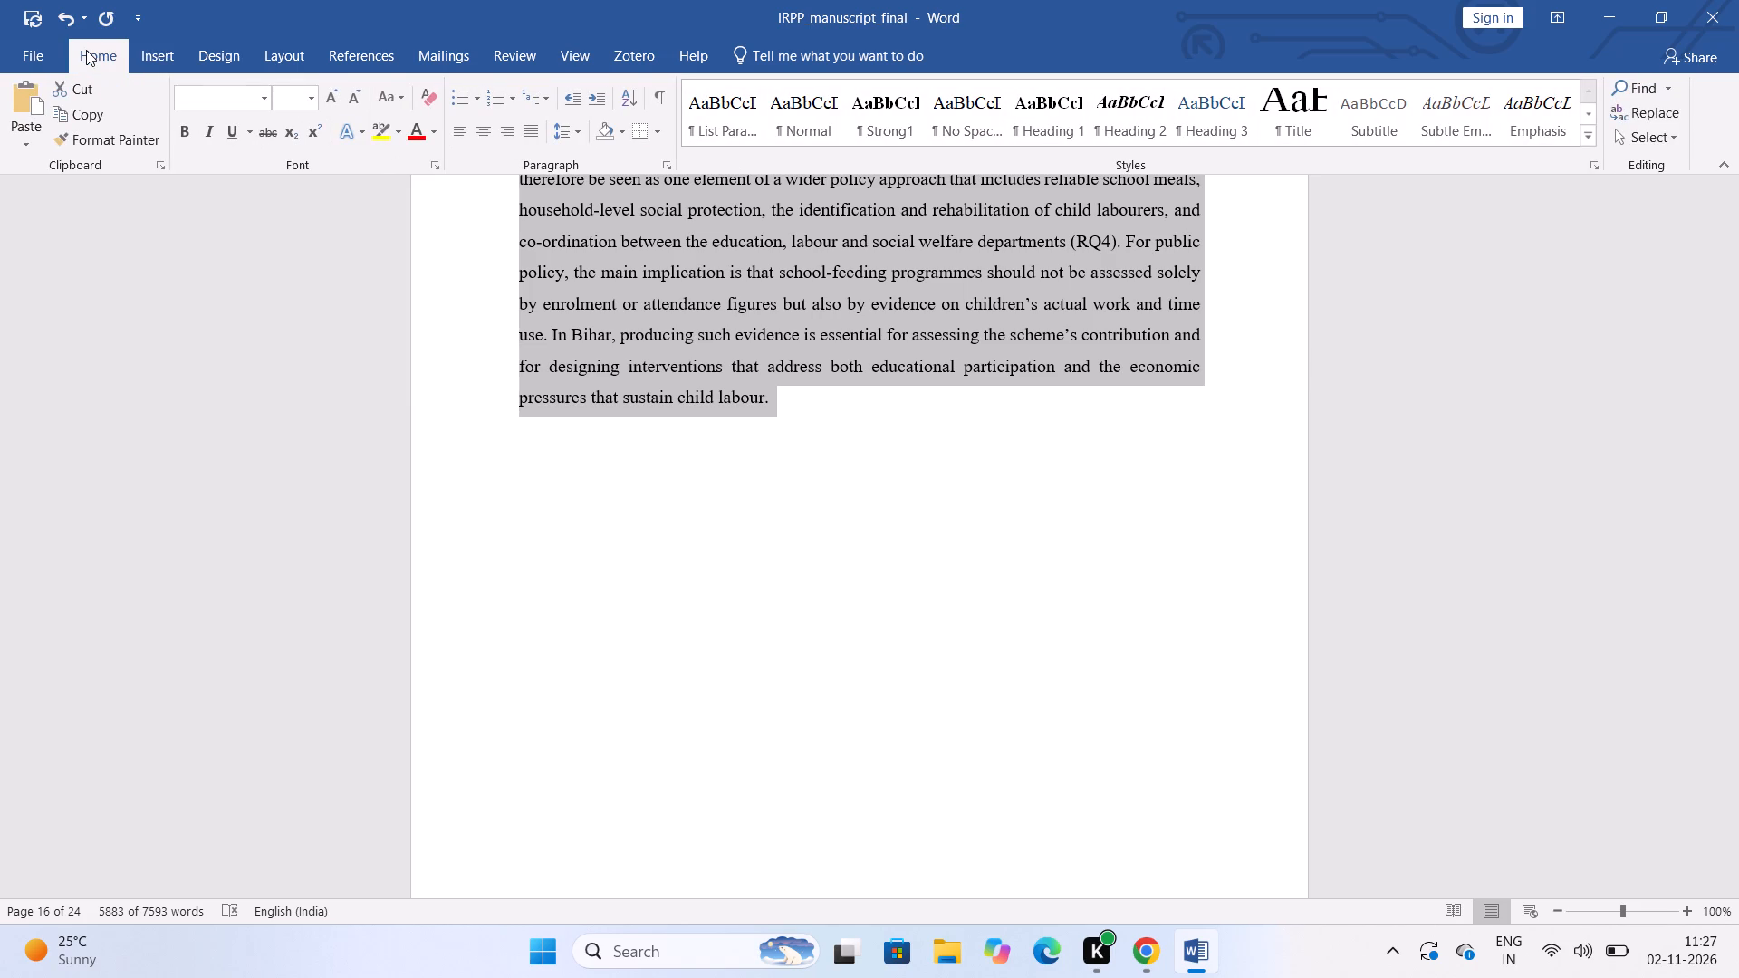
pyautogui.click(669, 164)
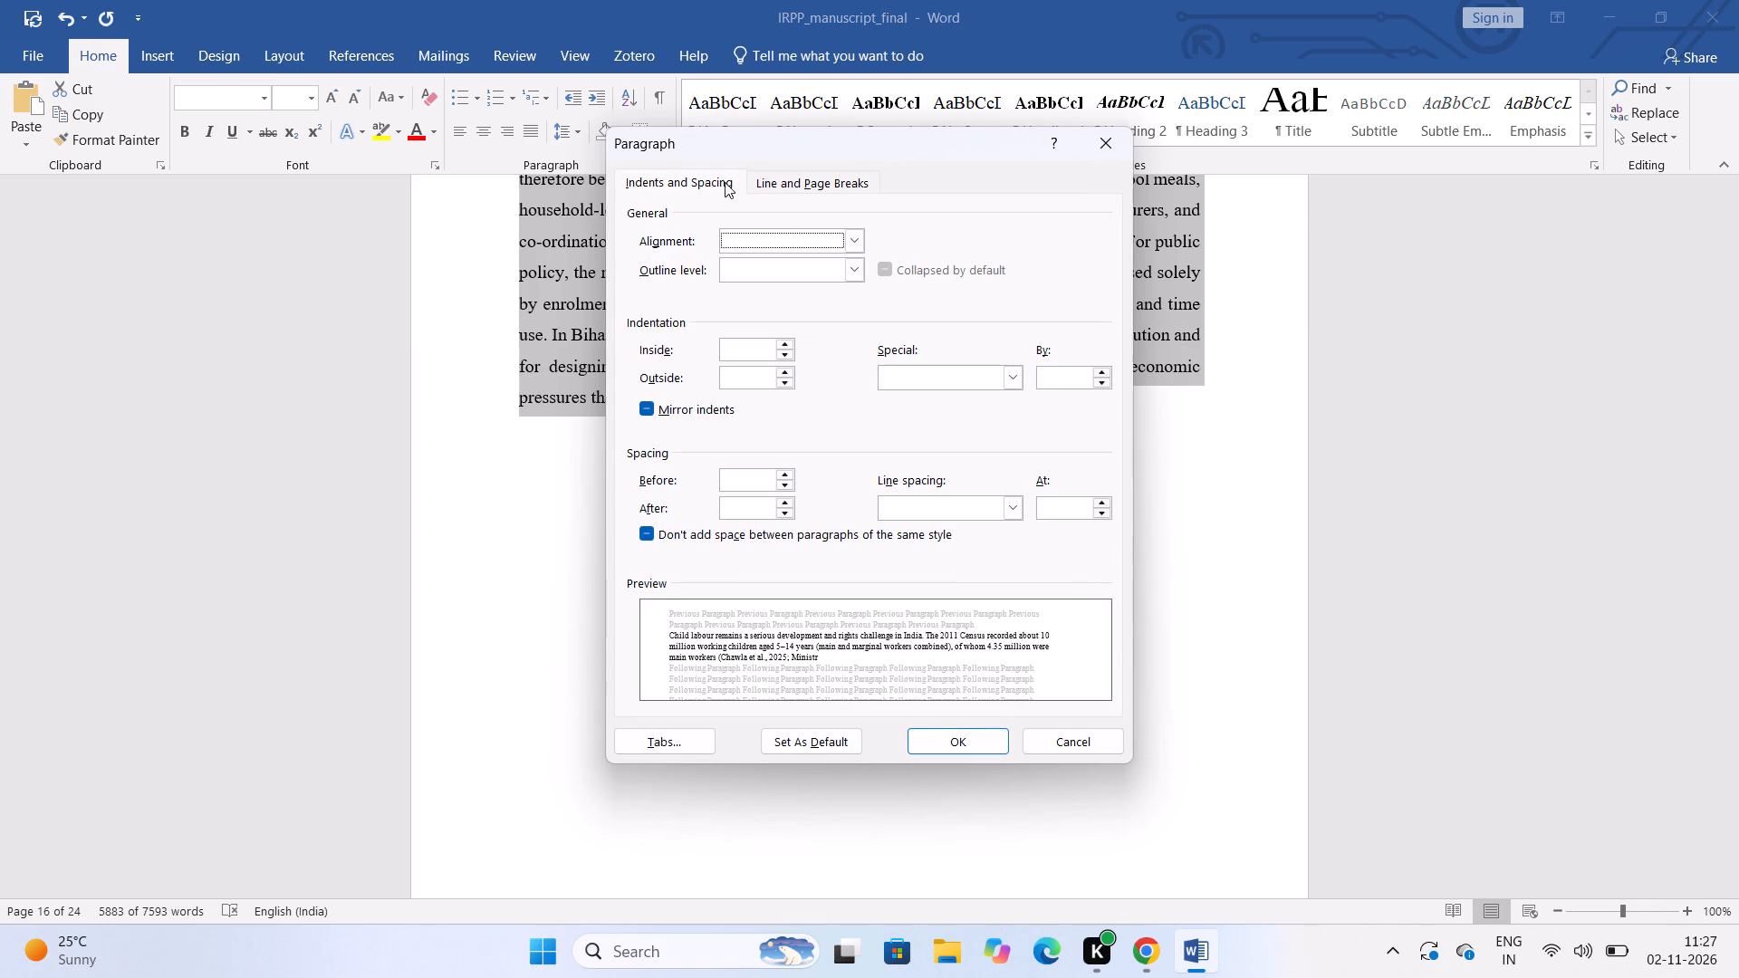
pyautogui.click(696, 174)
pyautogui.click(1018, 379)
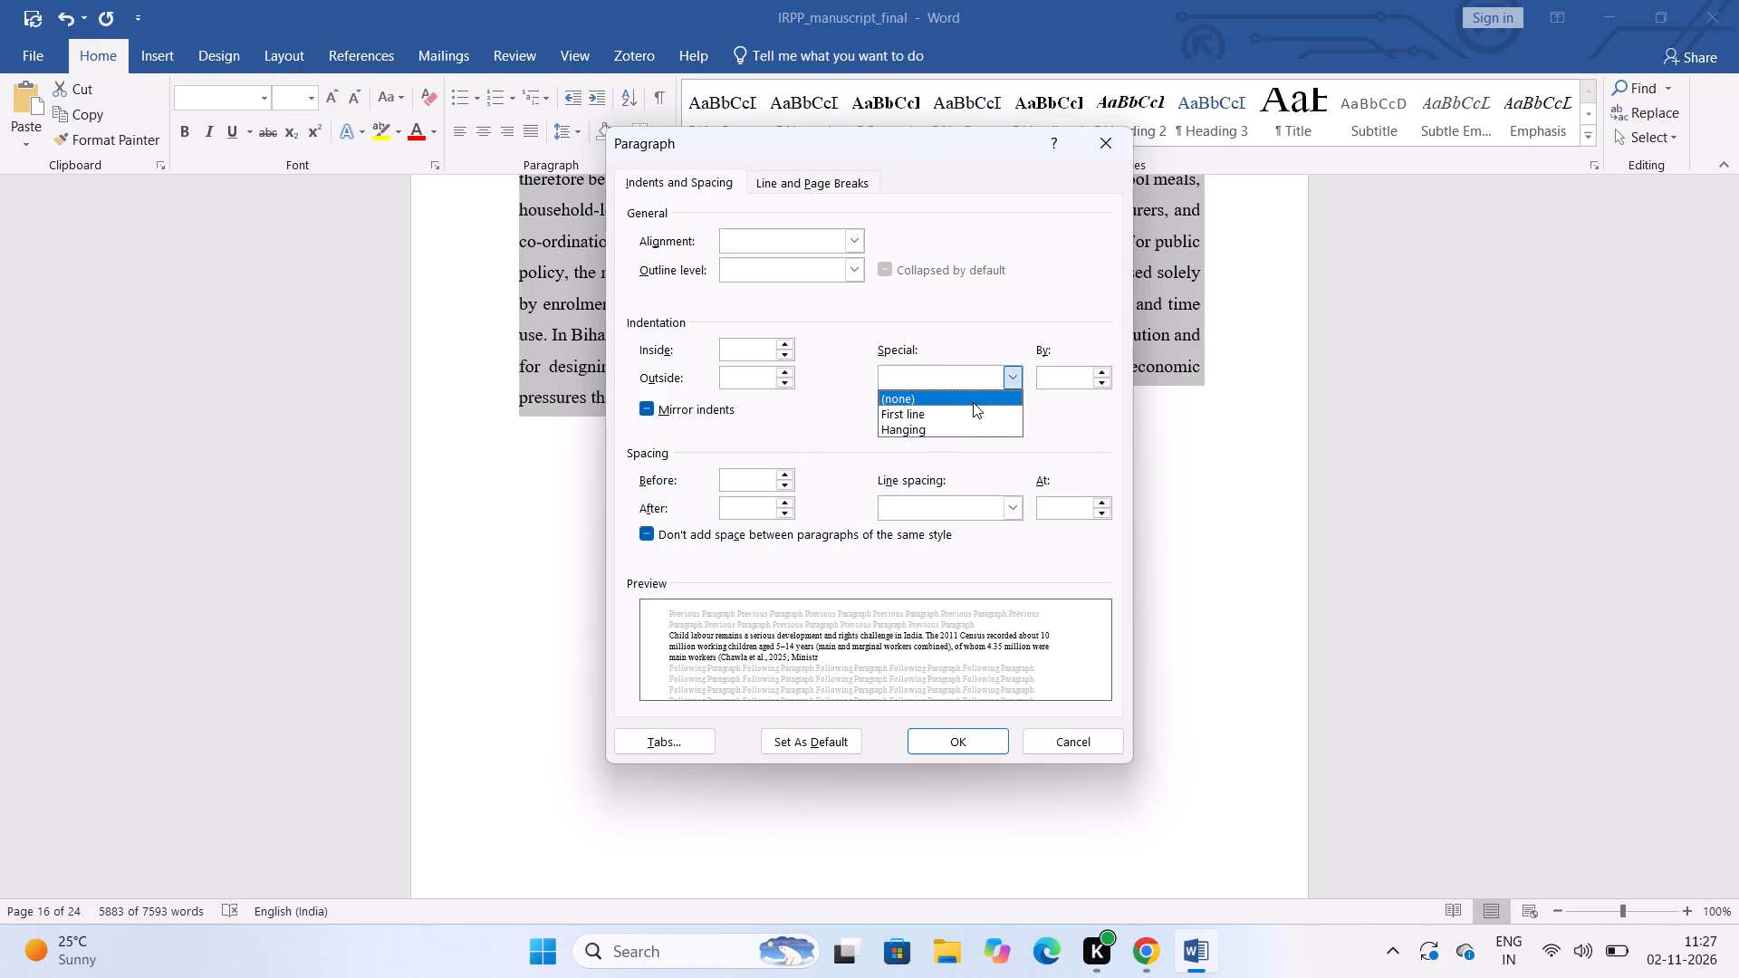
pyautogui.click(973, 402)
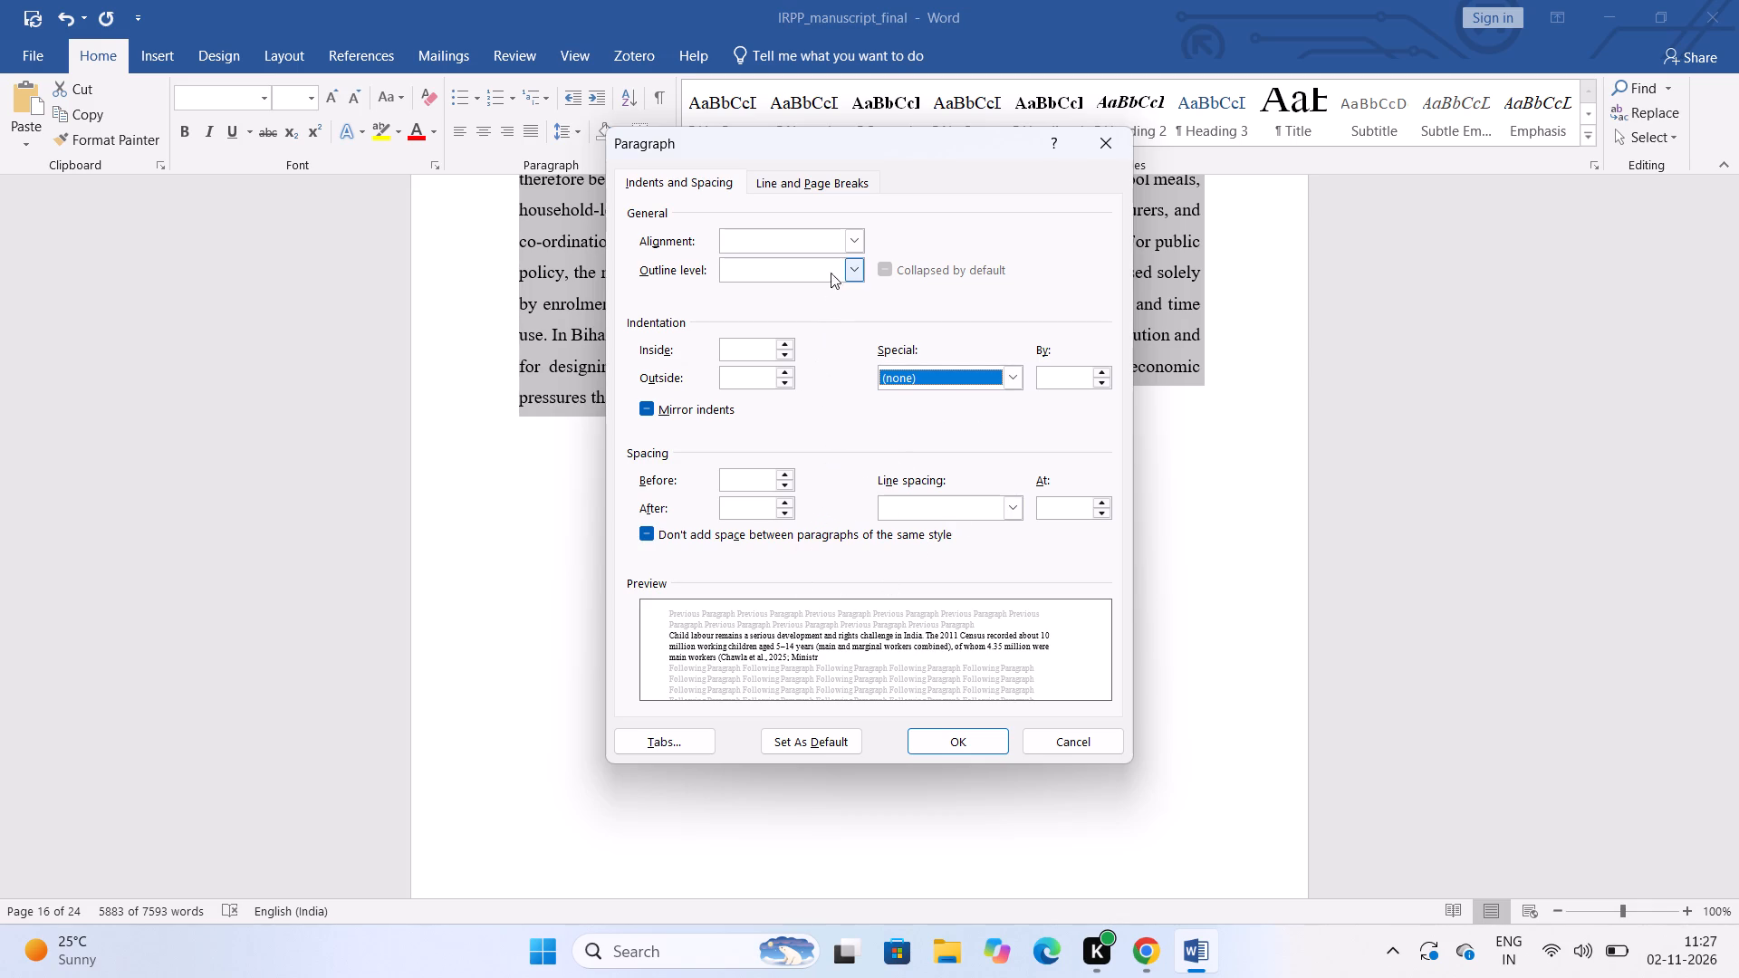
pyautogui.click(853, 239)
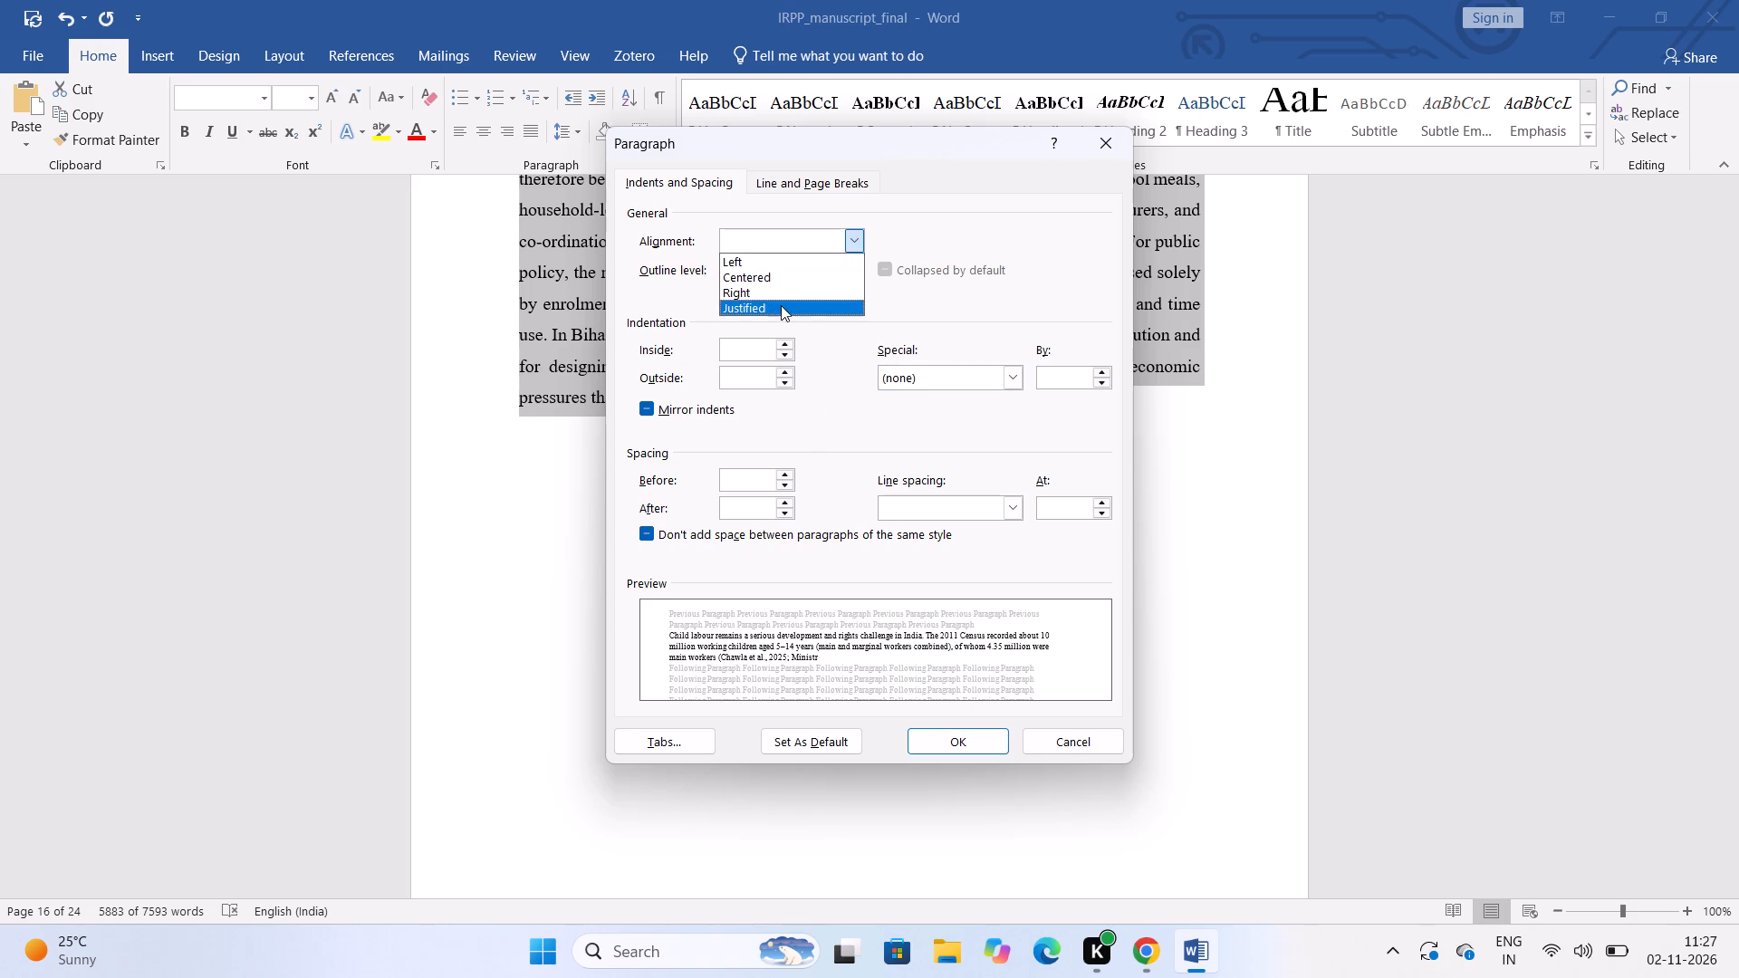
pyautogui.click(776, 308)
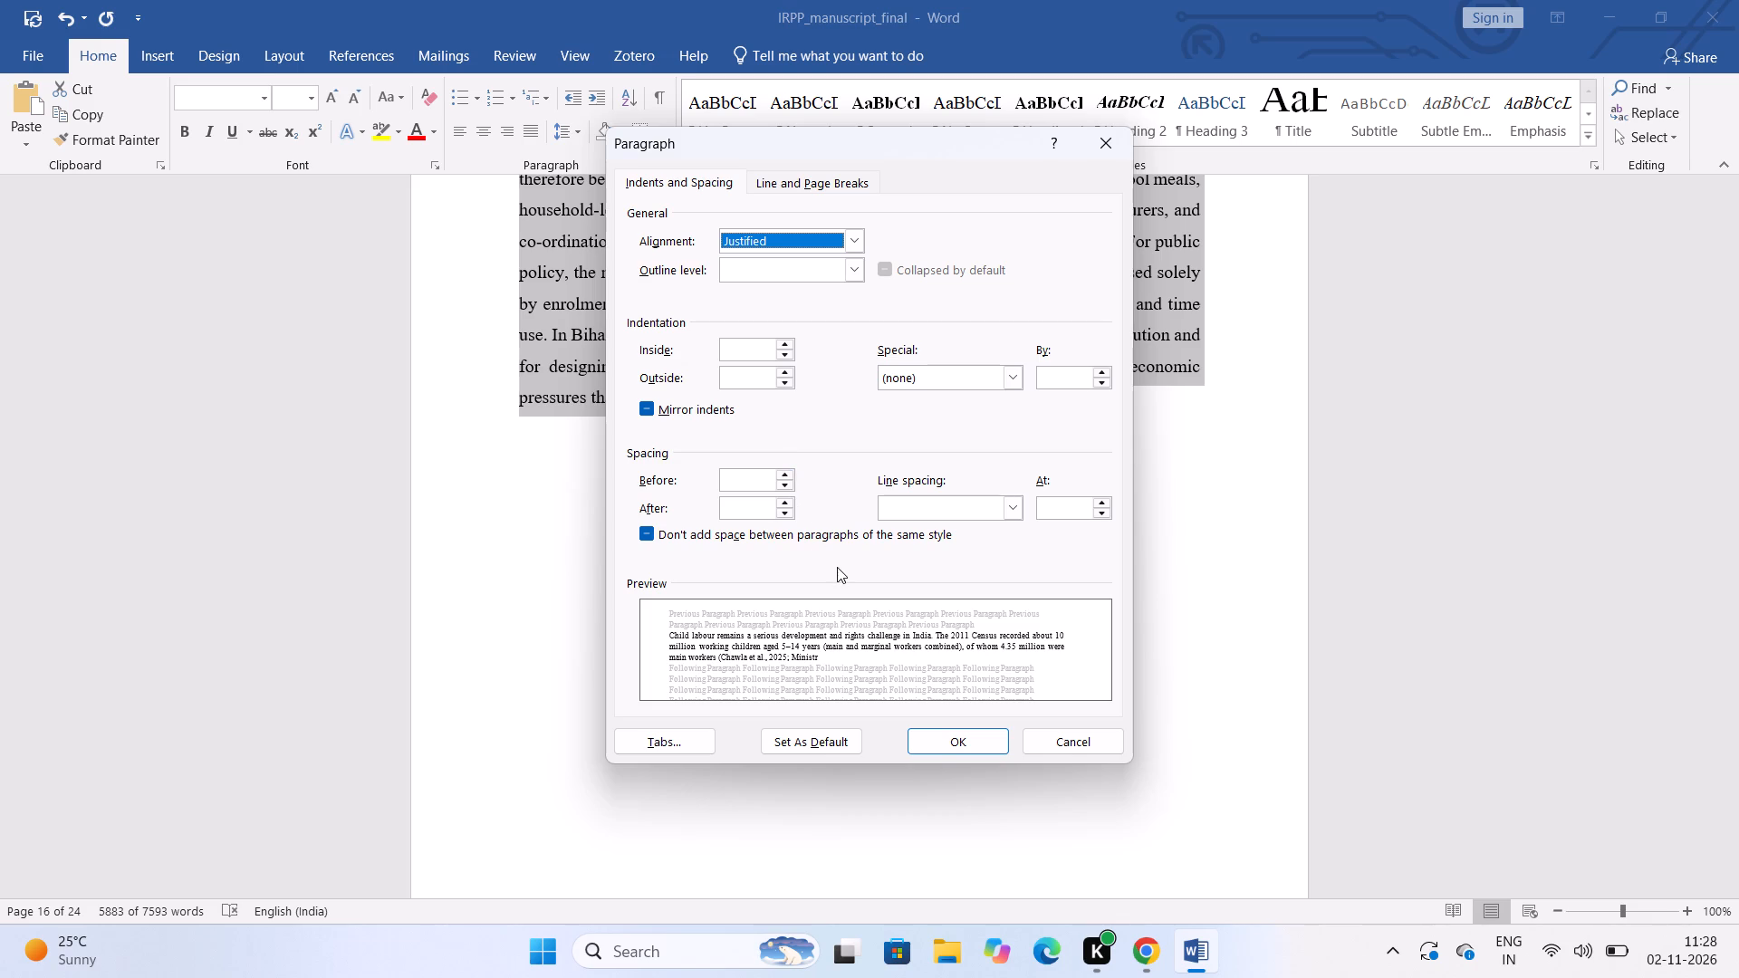
pyautogui.click(936, 741)
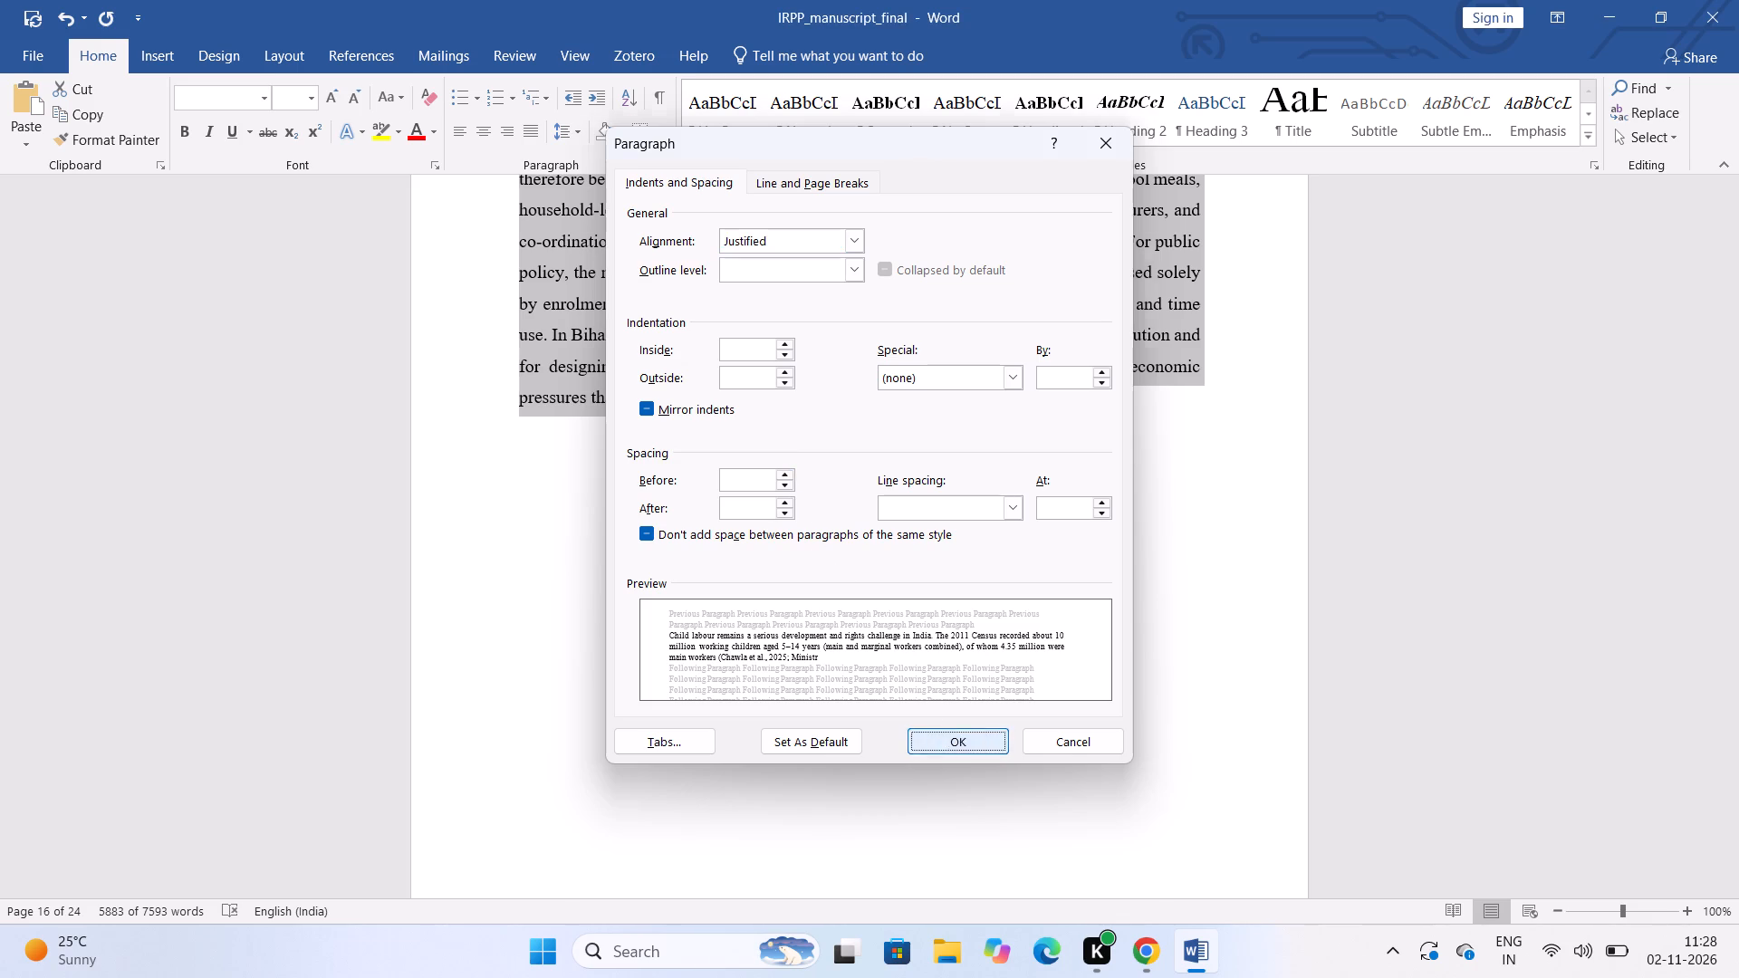
# Examine the indents and alignment of the body paragraphs from the Conclusion back to those before Policy Implications and Research Priorities.
pyautogui.scroll(3, 936, 741)
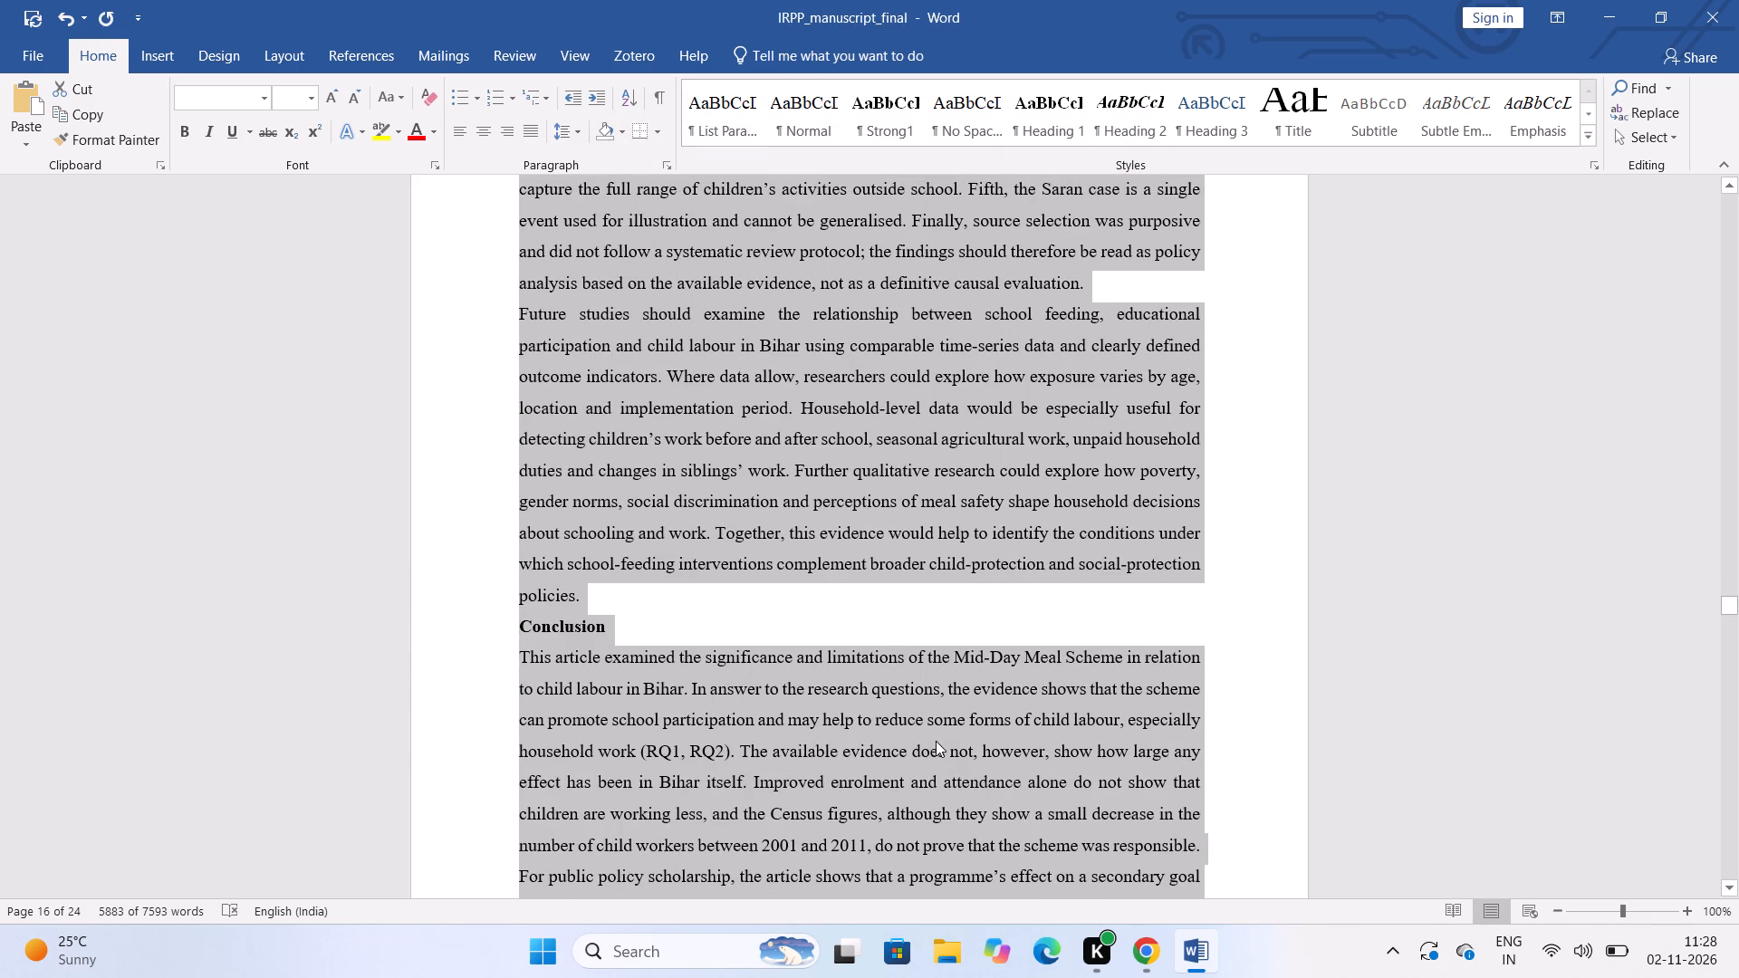
pyautogui.scroll(3, 936, 741)
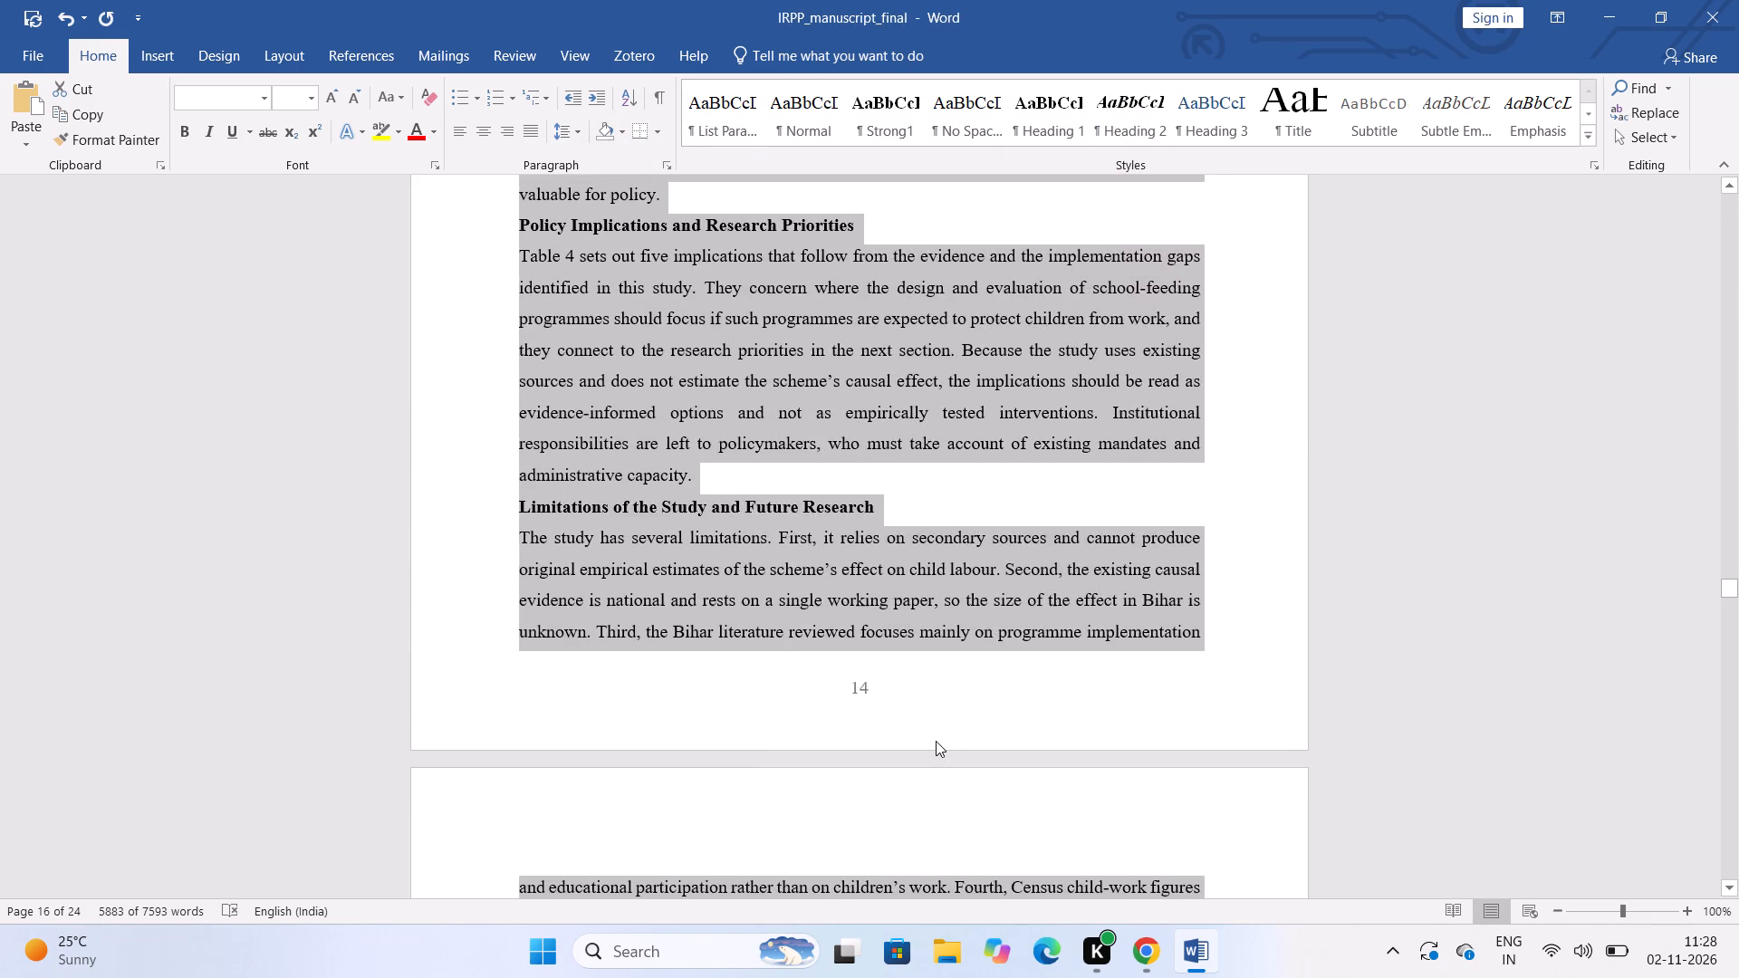
pyautogui.scroll(2, 936, 741)
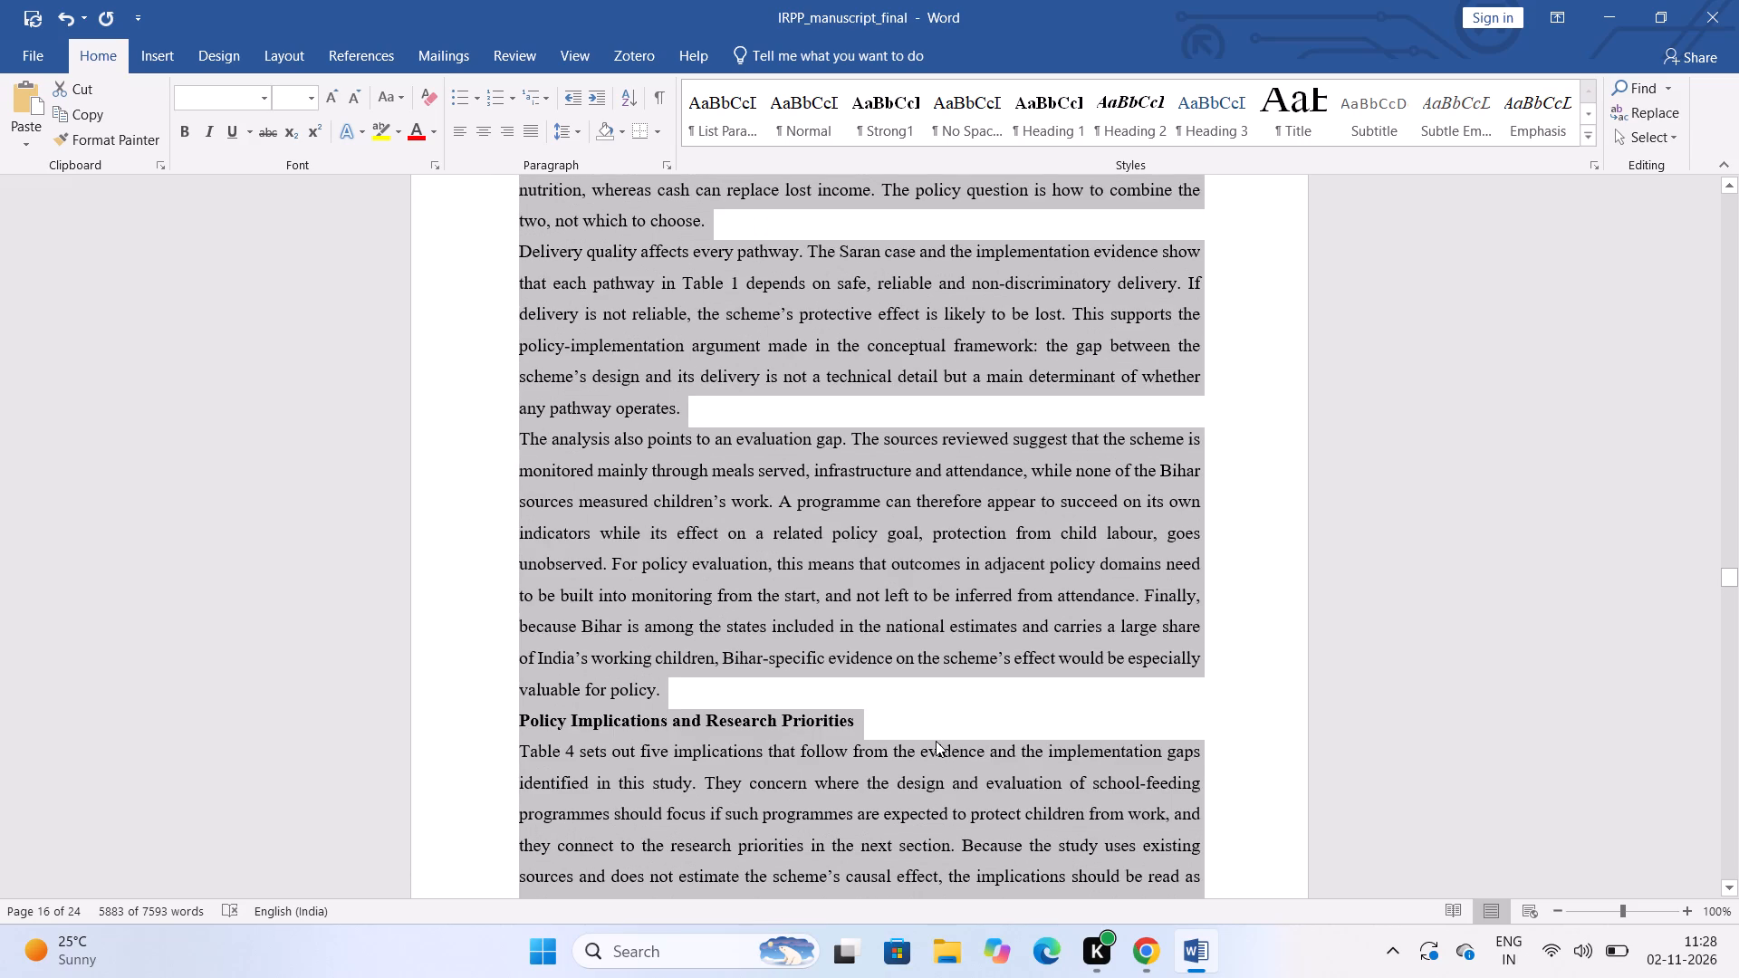
pyautogui.click(953, 675)
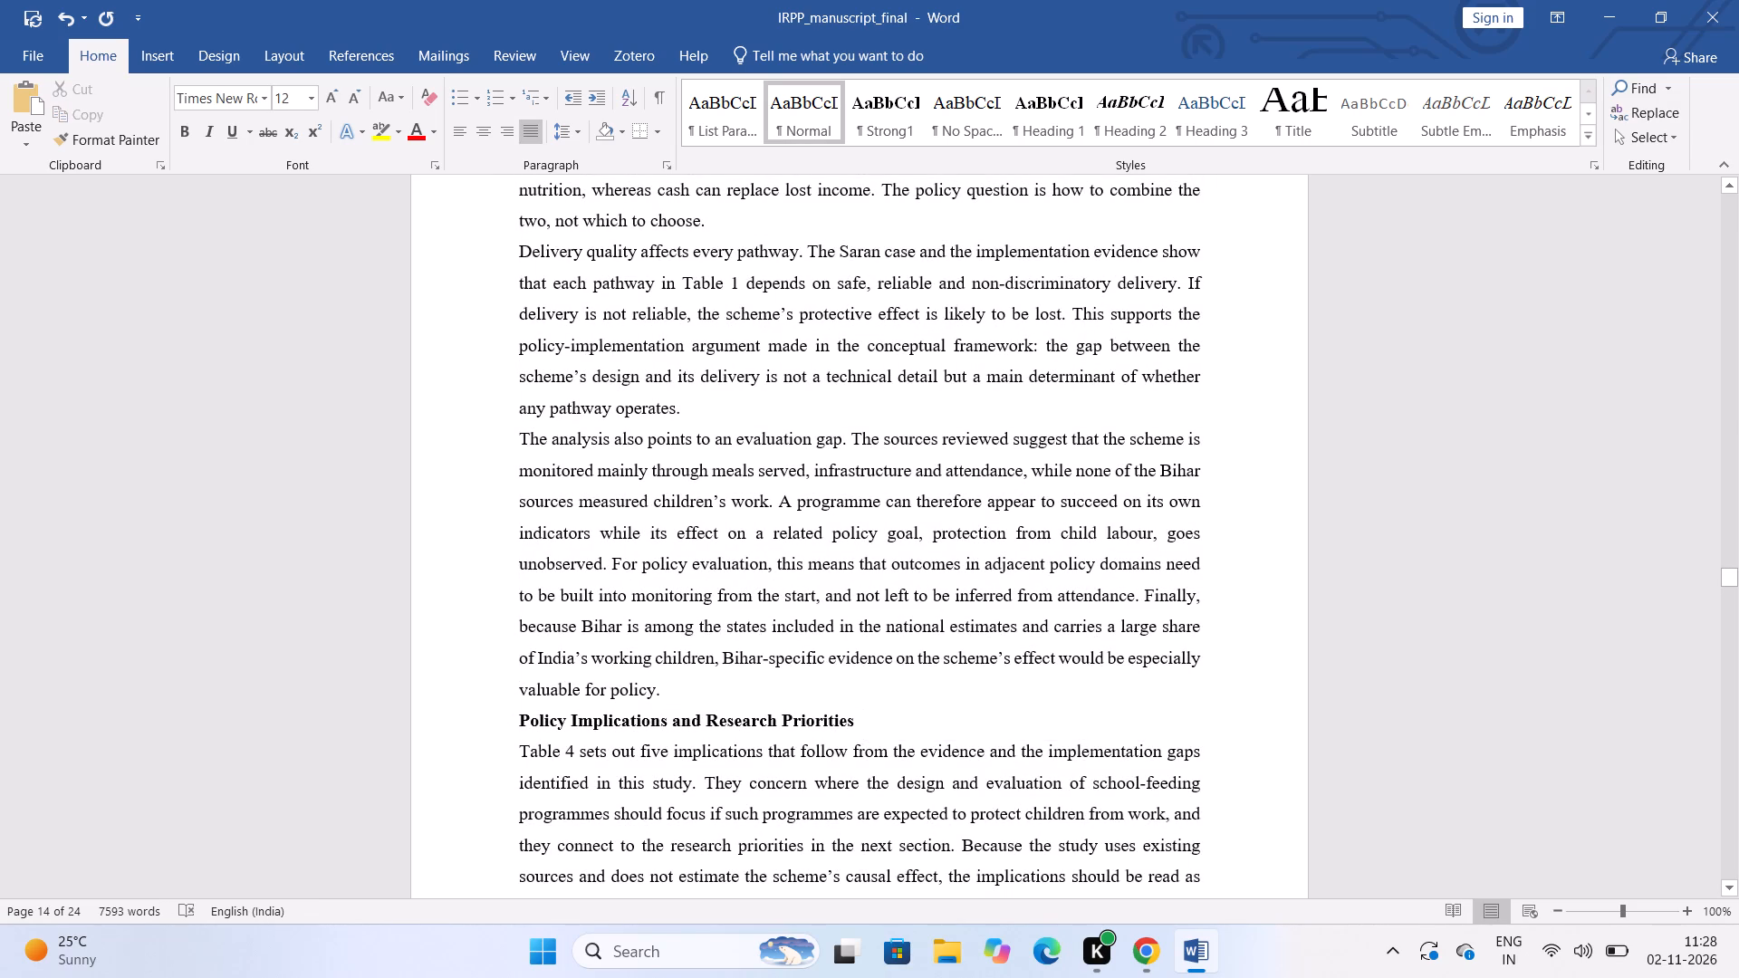
pyautogui.click(691, 701)
pyautogui.keyDown('ctrl'); pyautogui.click(691, 701); pyautogui.keyUp('ctrl')
# Save the manuscript.
pyautogui.hotkey('ctrl', 's')
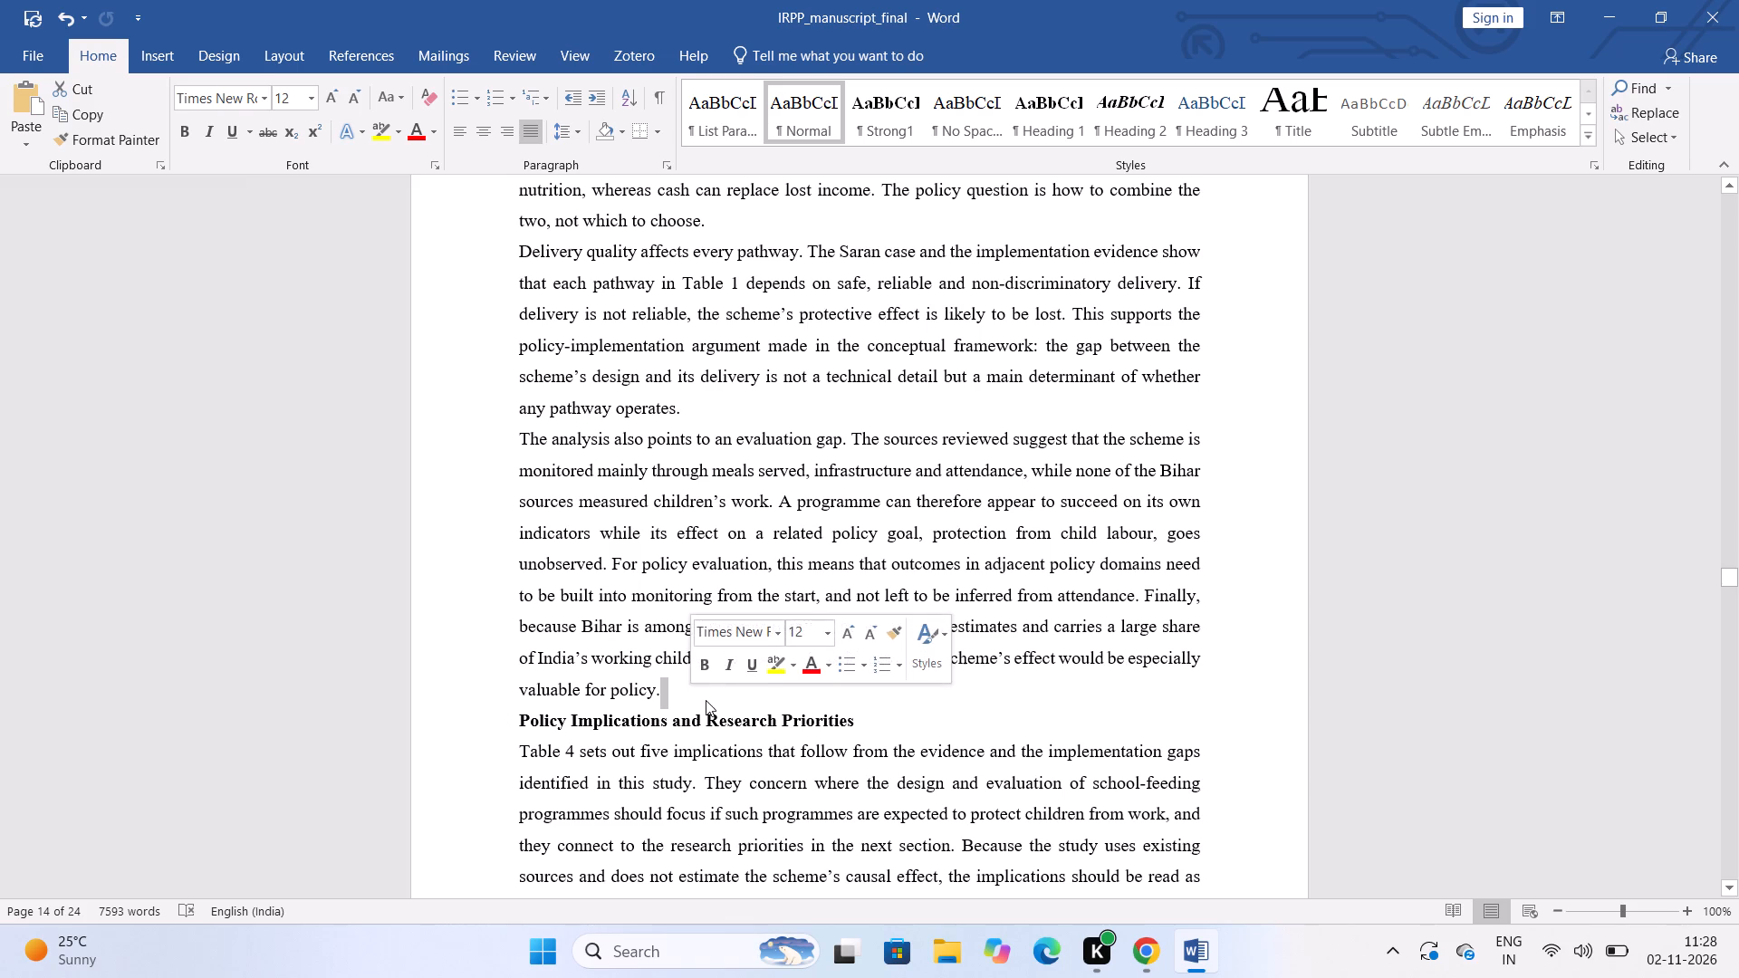
pyautogui.click(668, 430)
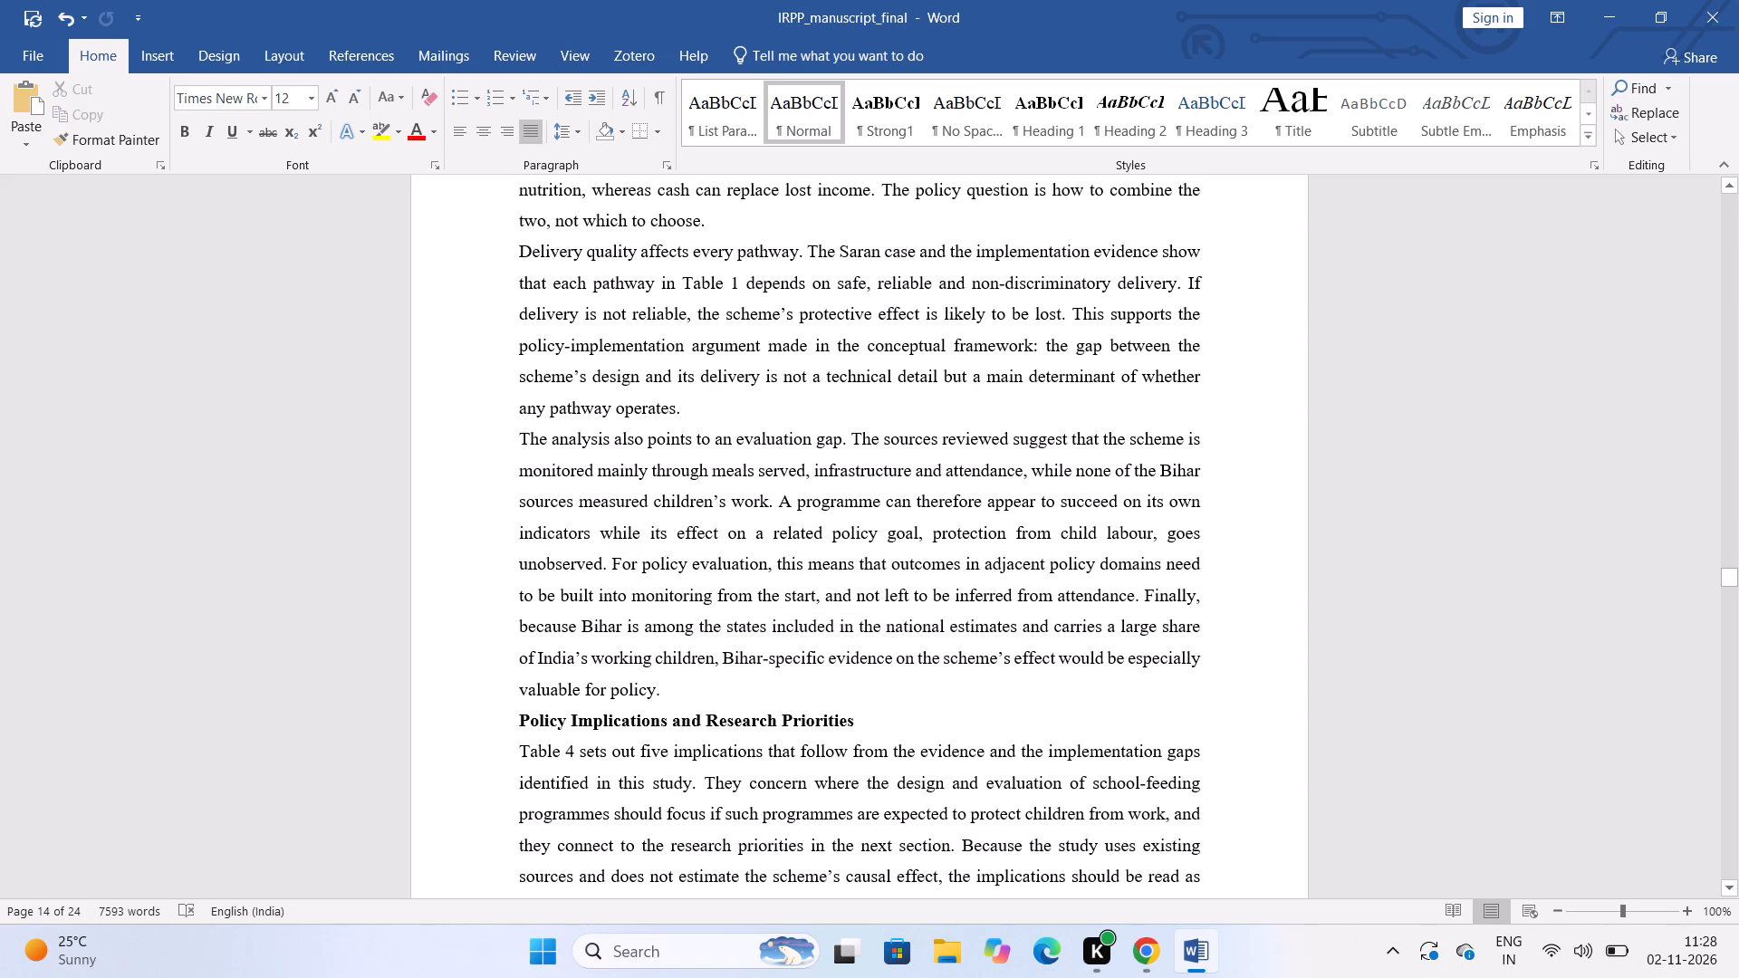
pyautogui.click(692, 410)
pyautogui.hotkey('ctrl', 's')
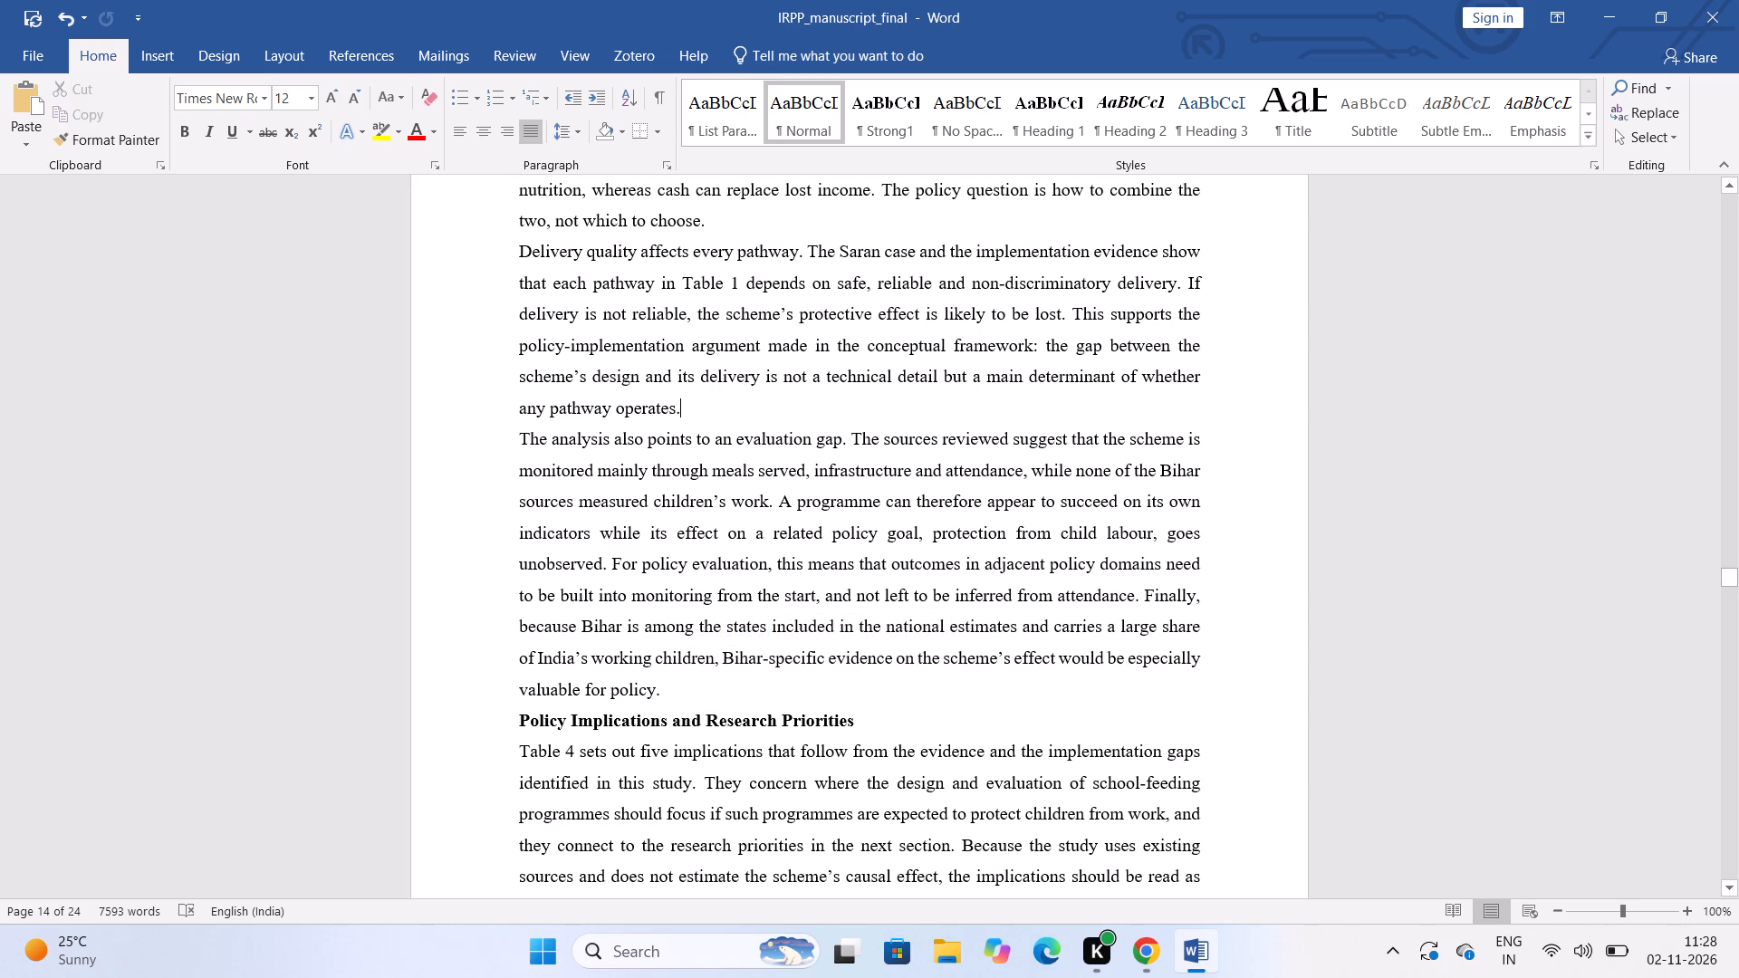
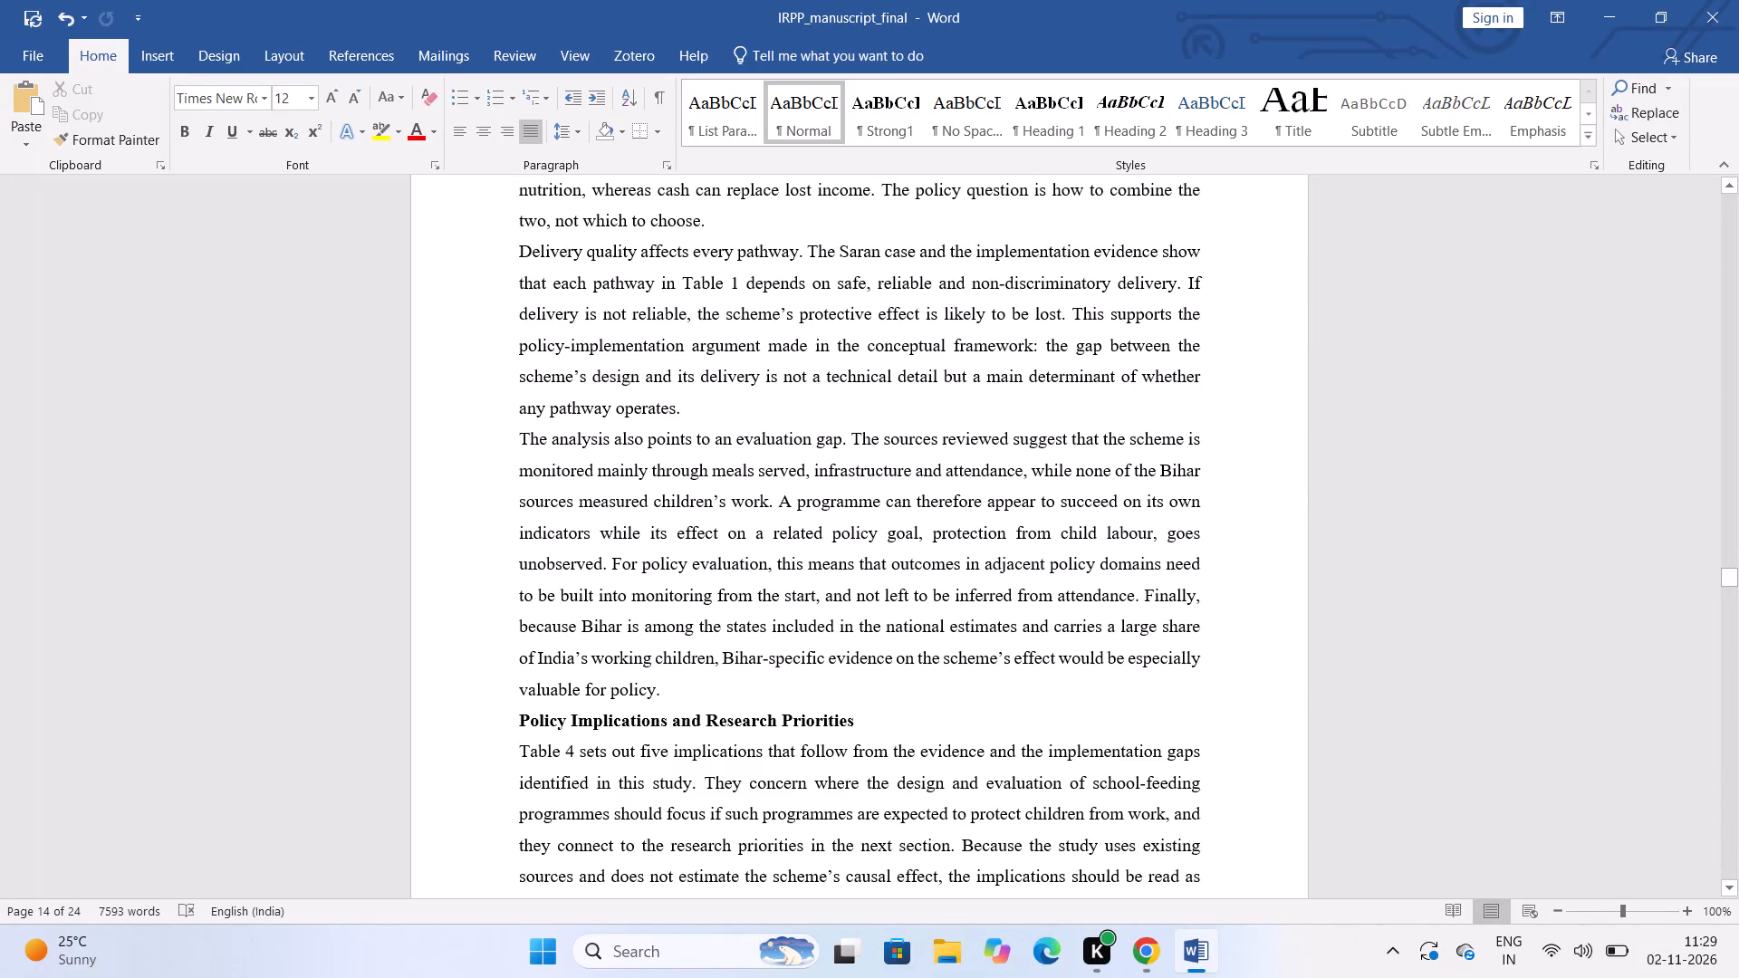
# Examine the indents and alignment from Policy Implications and Research Priorities through the Conclusion to the start of the References.
pyautogui.scroll(-2, 717, 436)
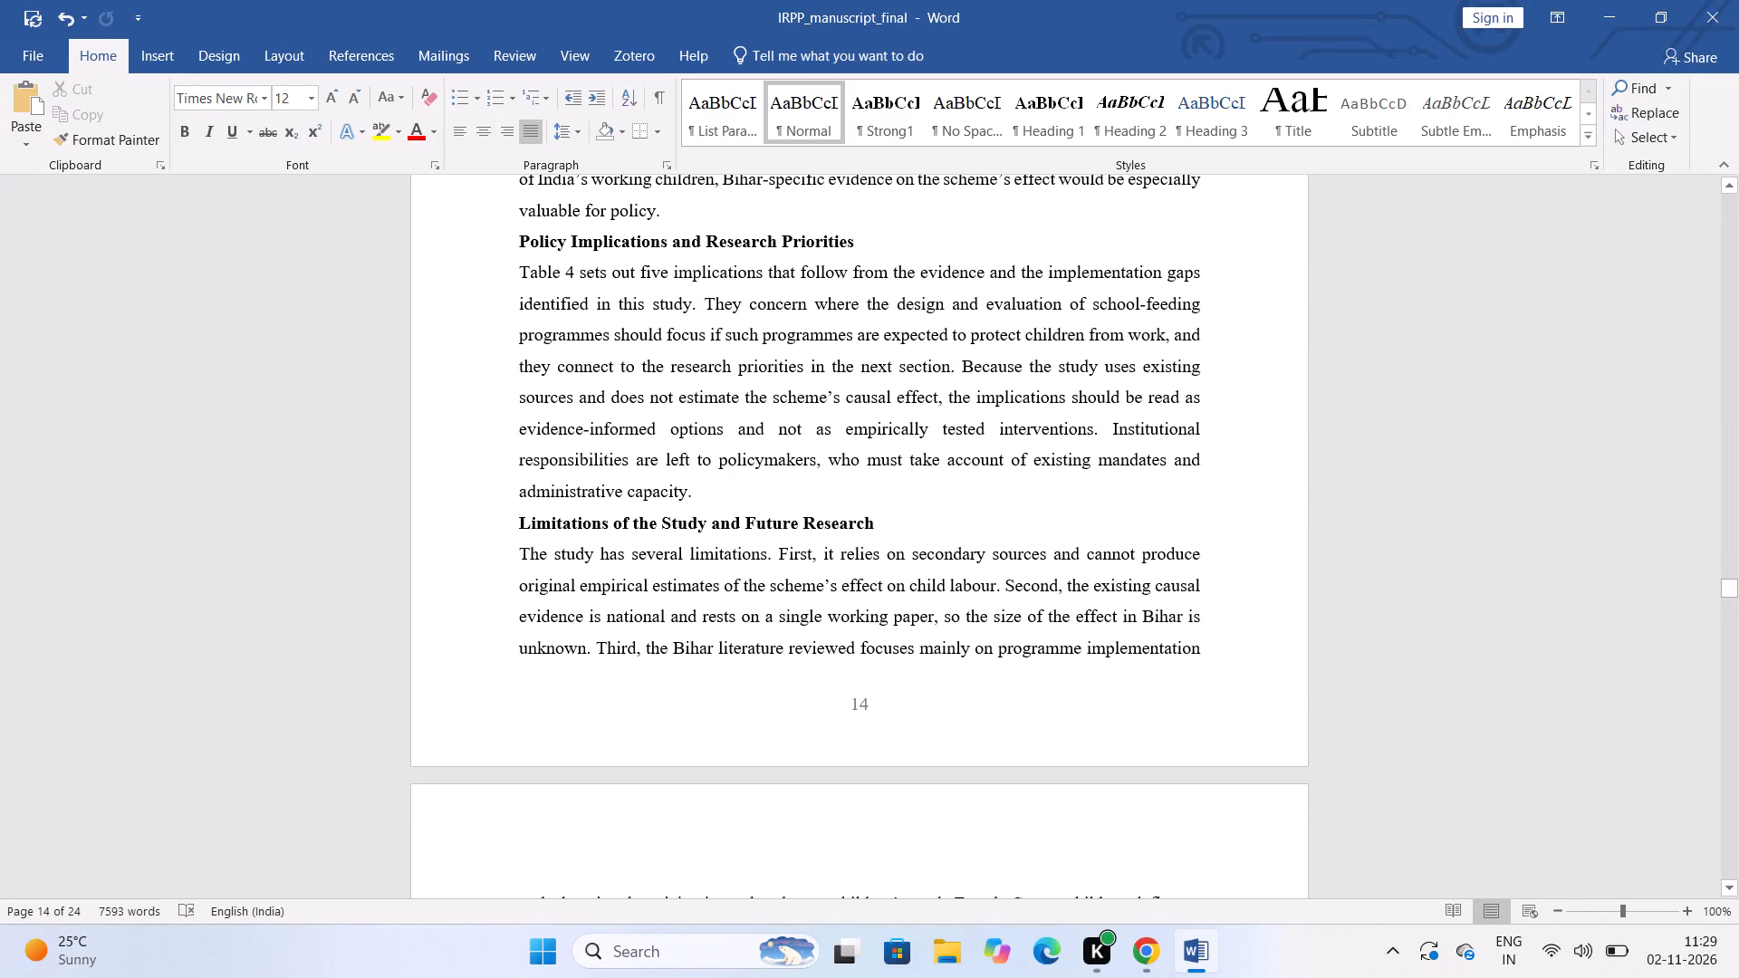
pyautogui.scroll(-2, 717, 436)
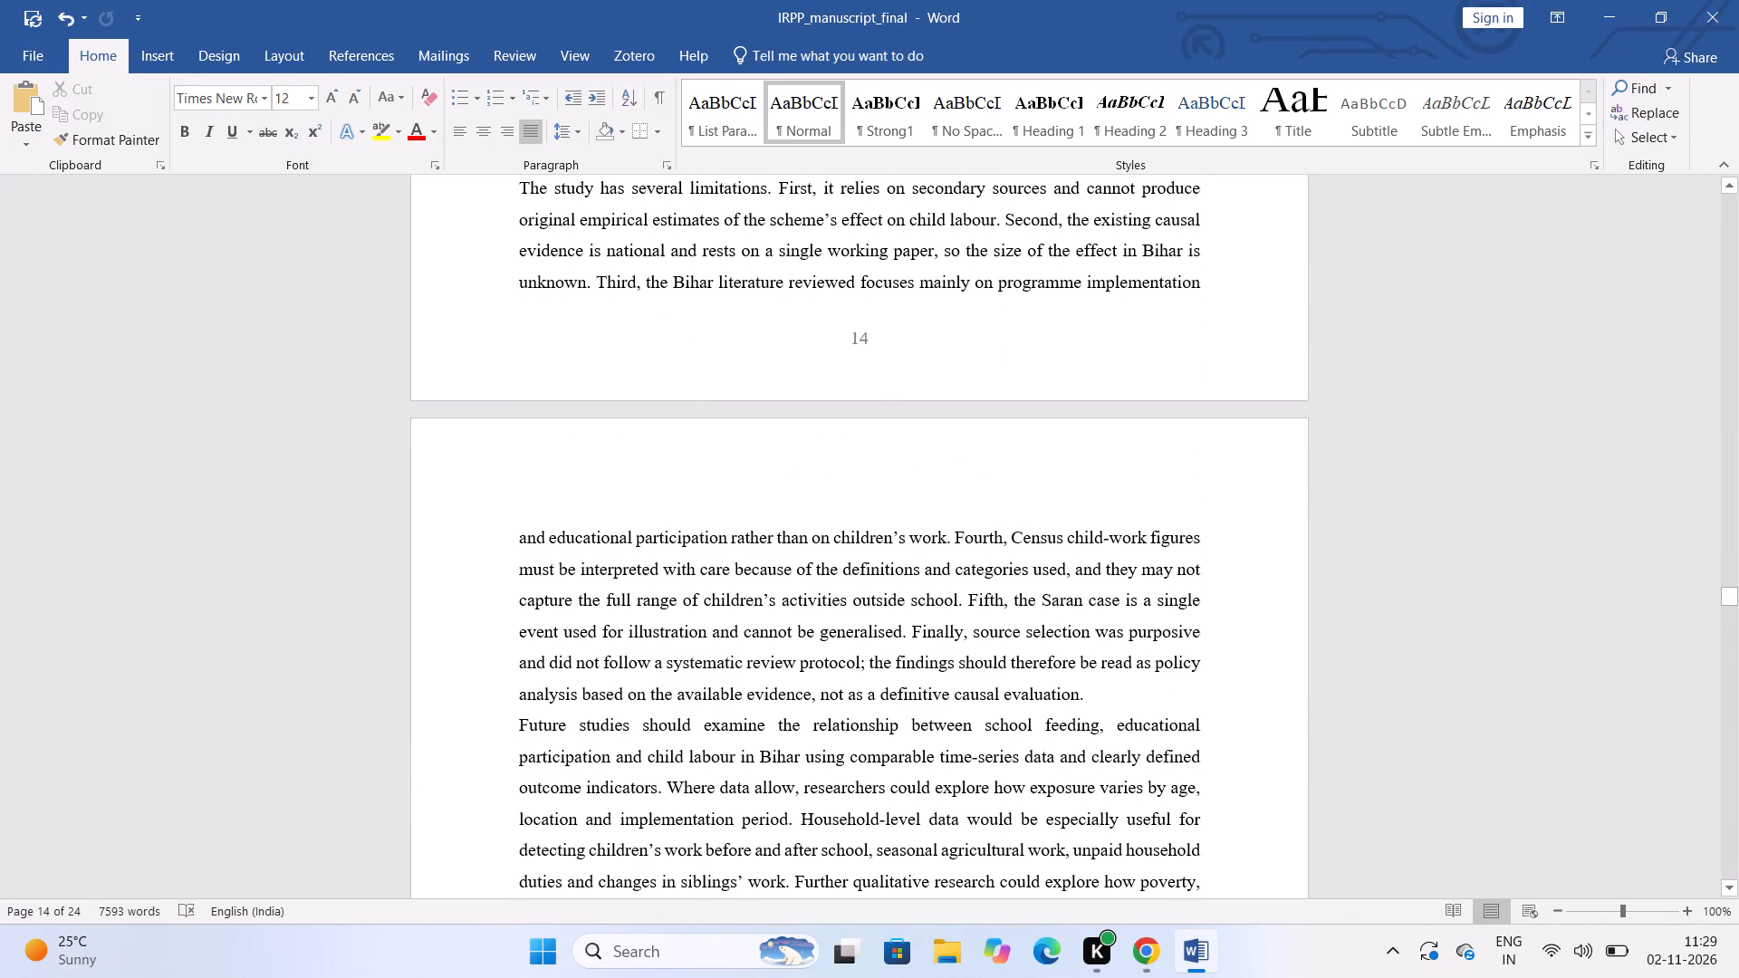
pyautogui.scroll(-3, 717, 436)
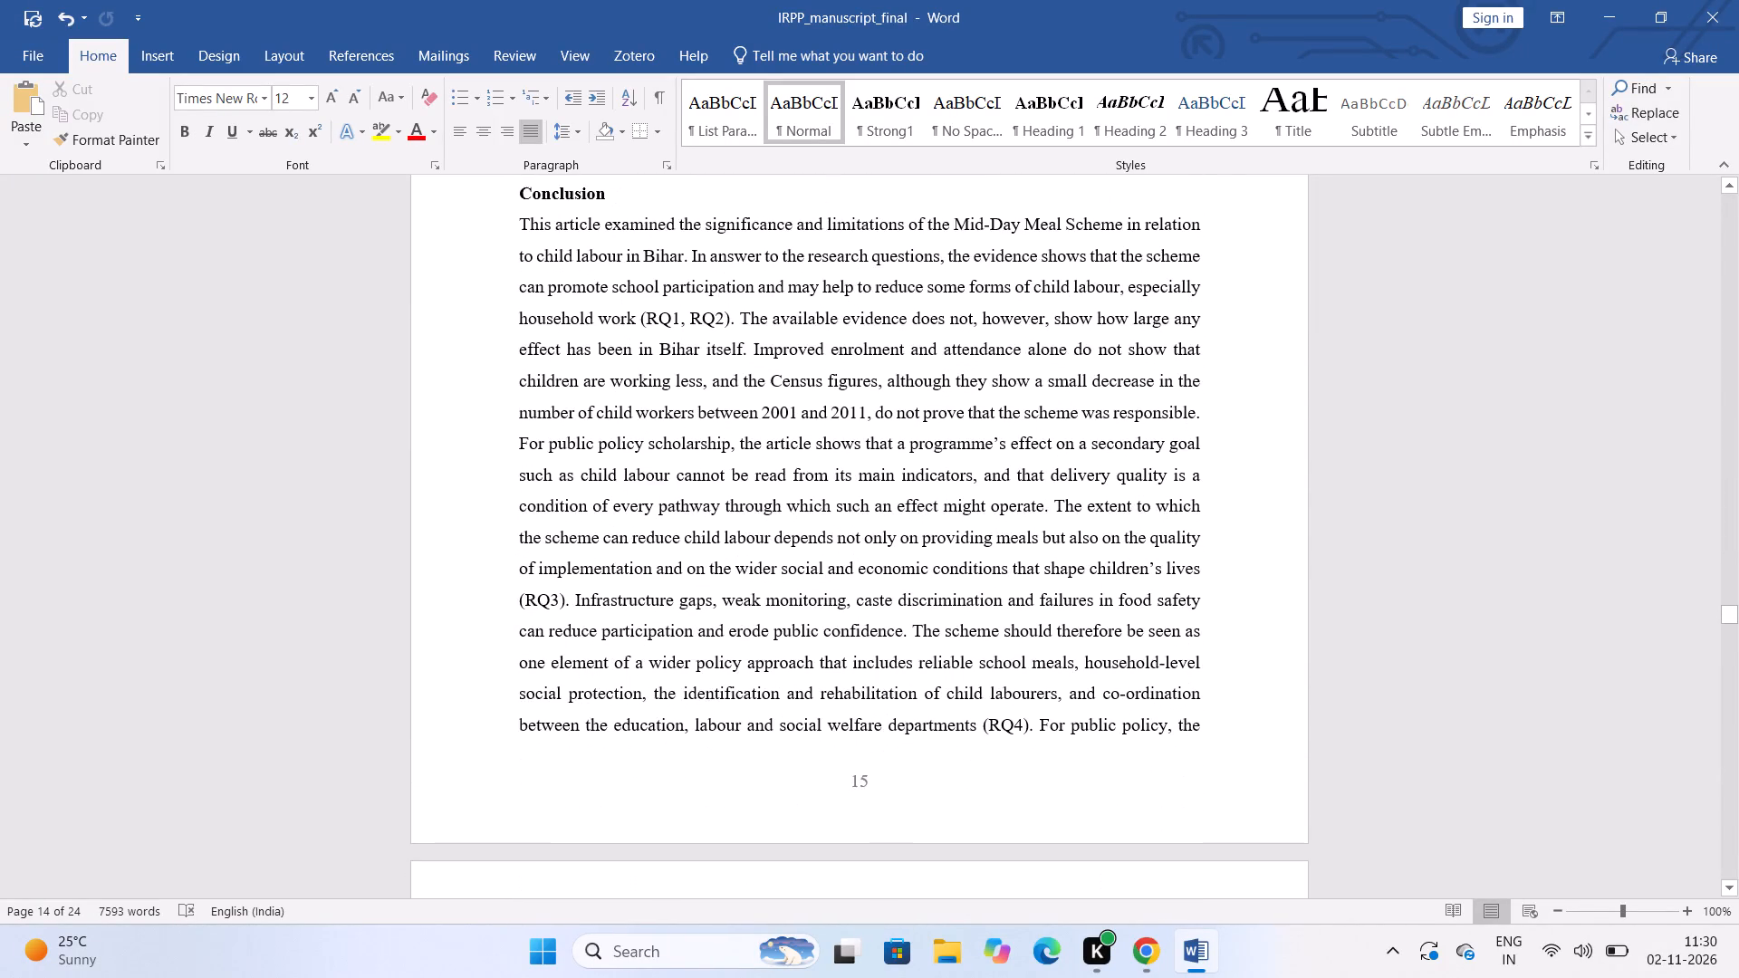
pyautogui.scroll(-3, 717, 436)
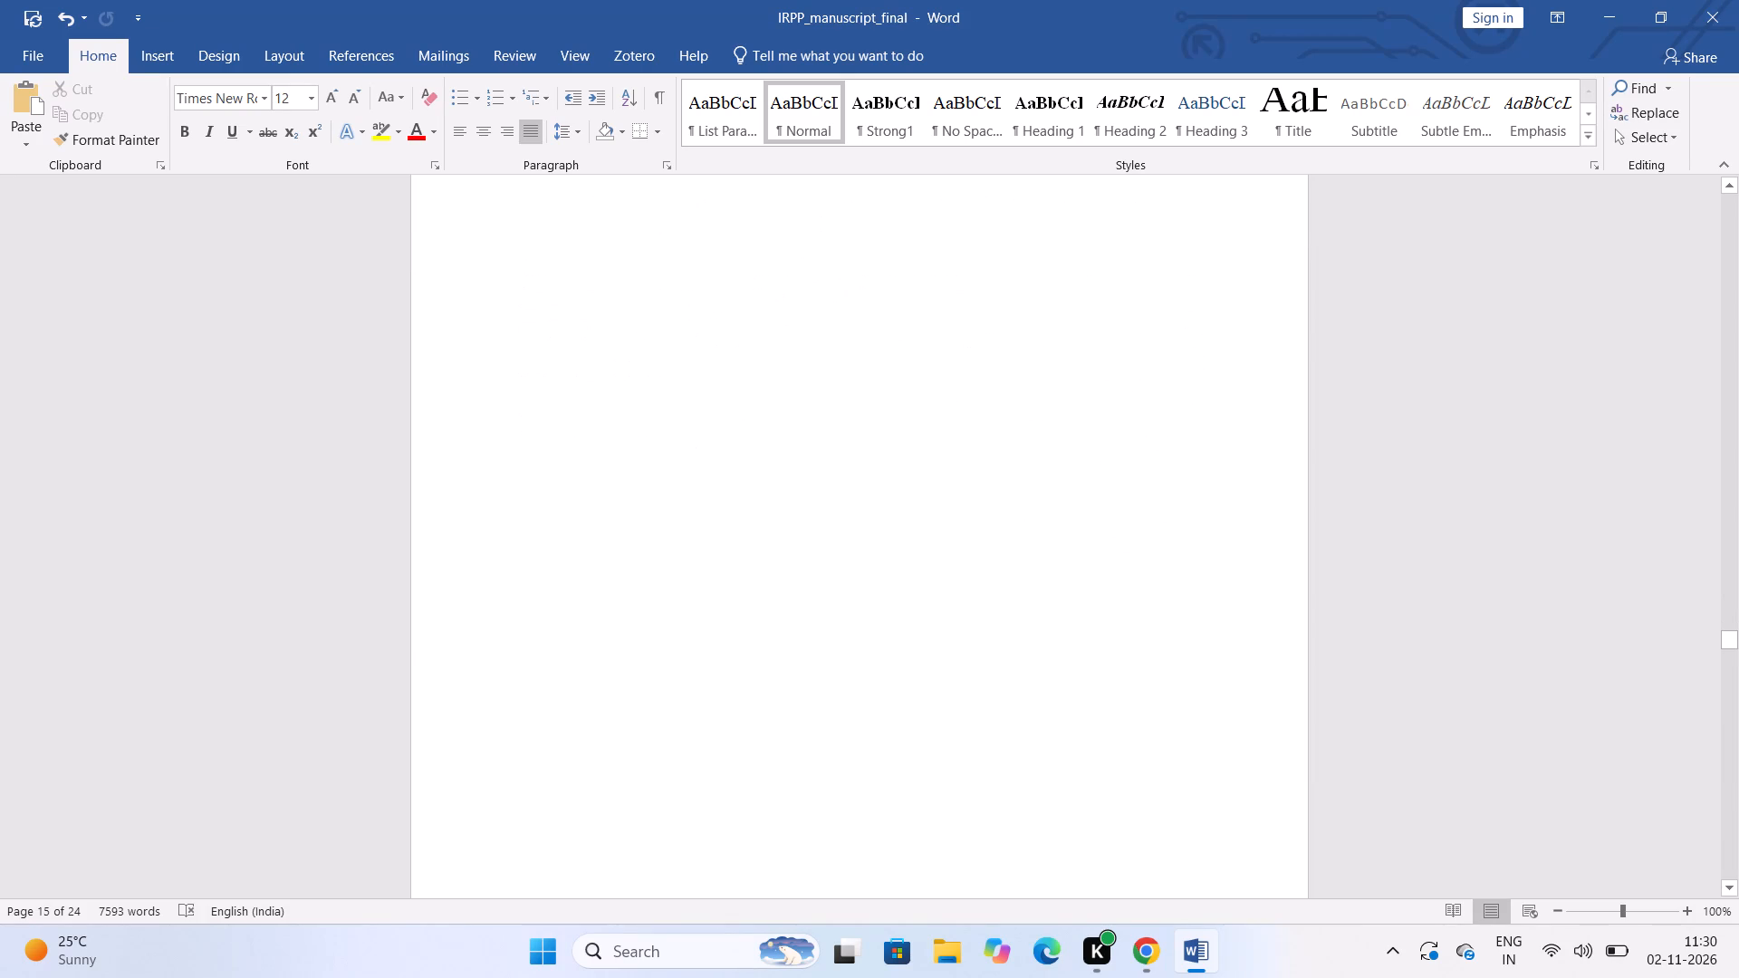
pyautogui.scroll(-1, 717, 436)
# Return to the first page and check the layout of the title, abstract and keywords, highlighting the first part of the abstract.
pyautogui.scroll(2, 717, 436)
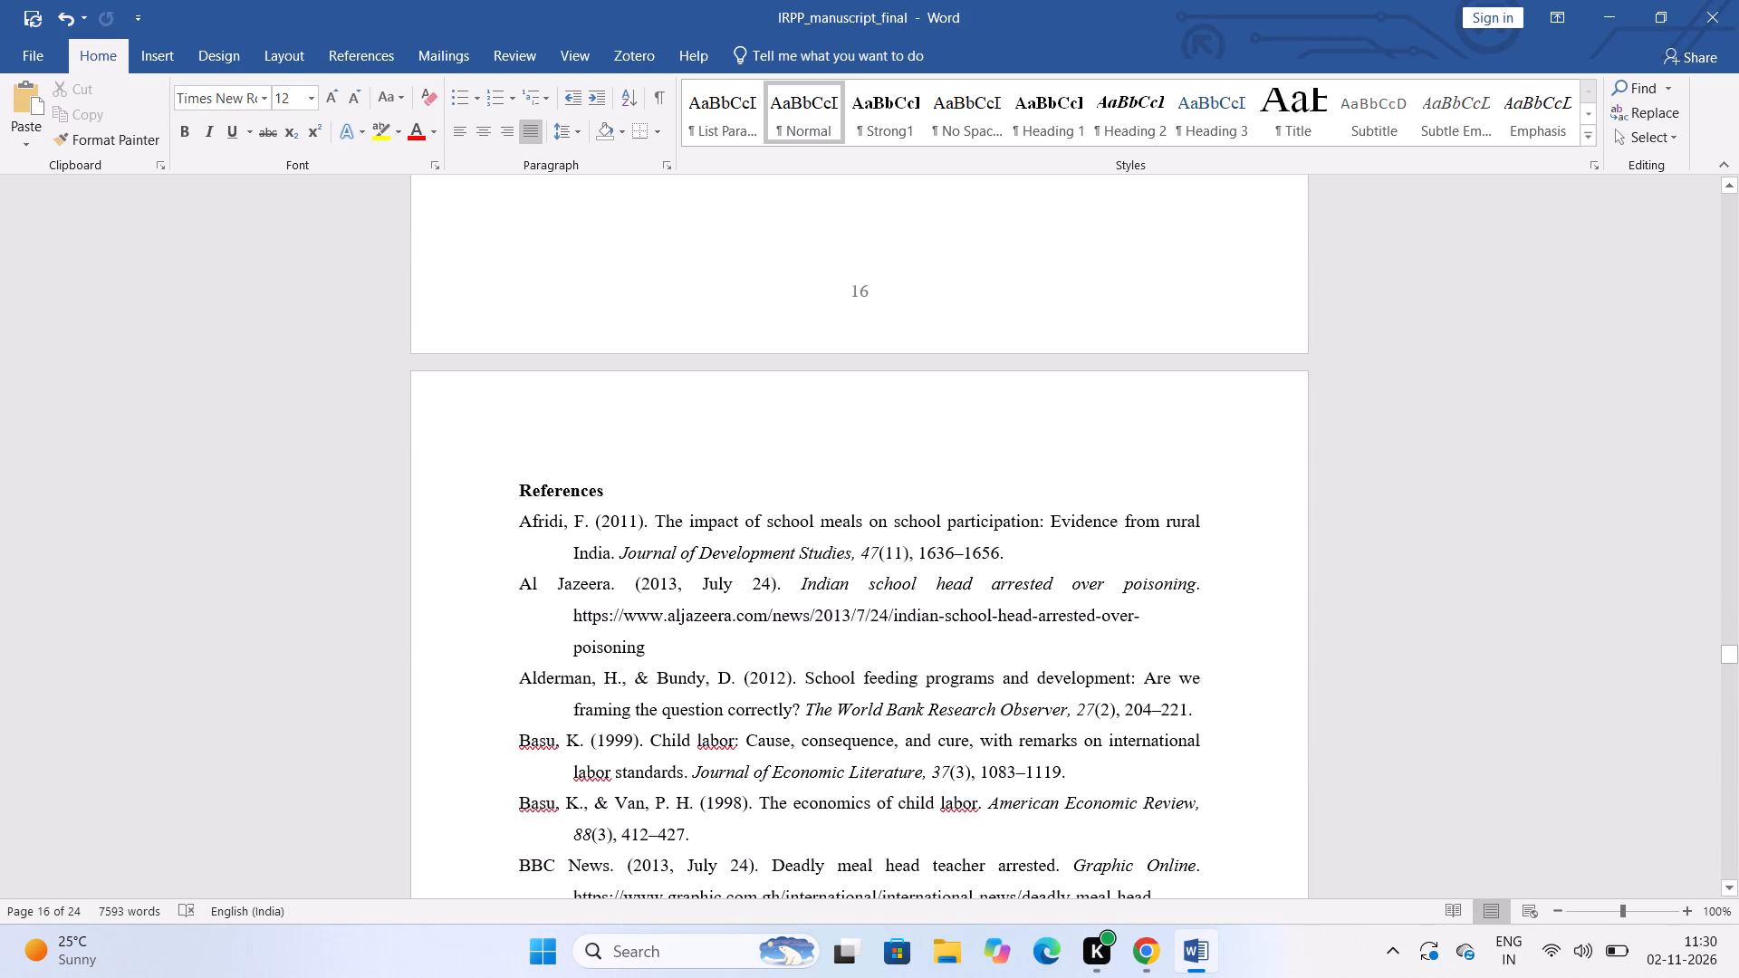
pyautogui.scroll(20, 717, 436)
pyautogui.scroll(5, 717, 436)
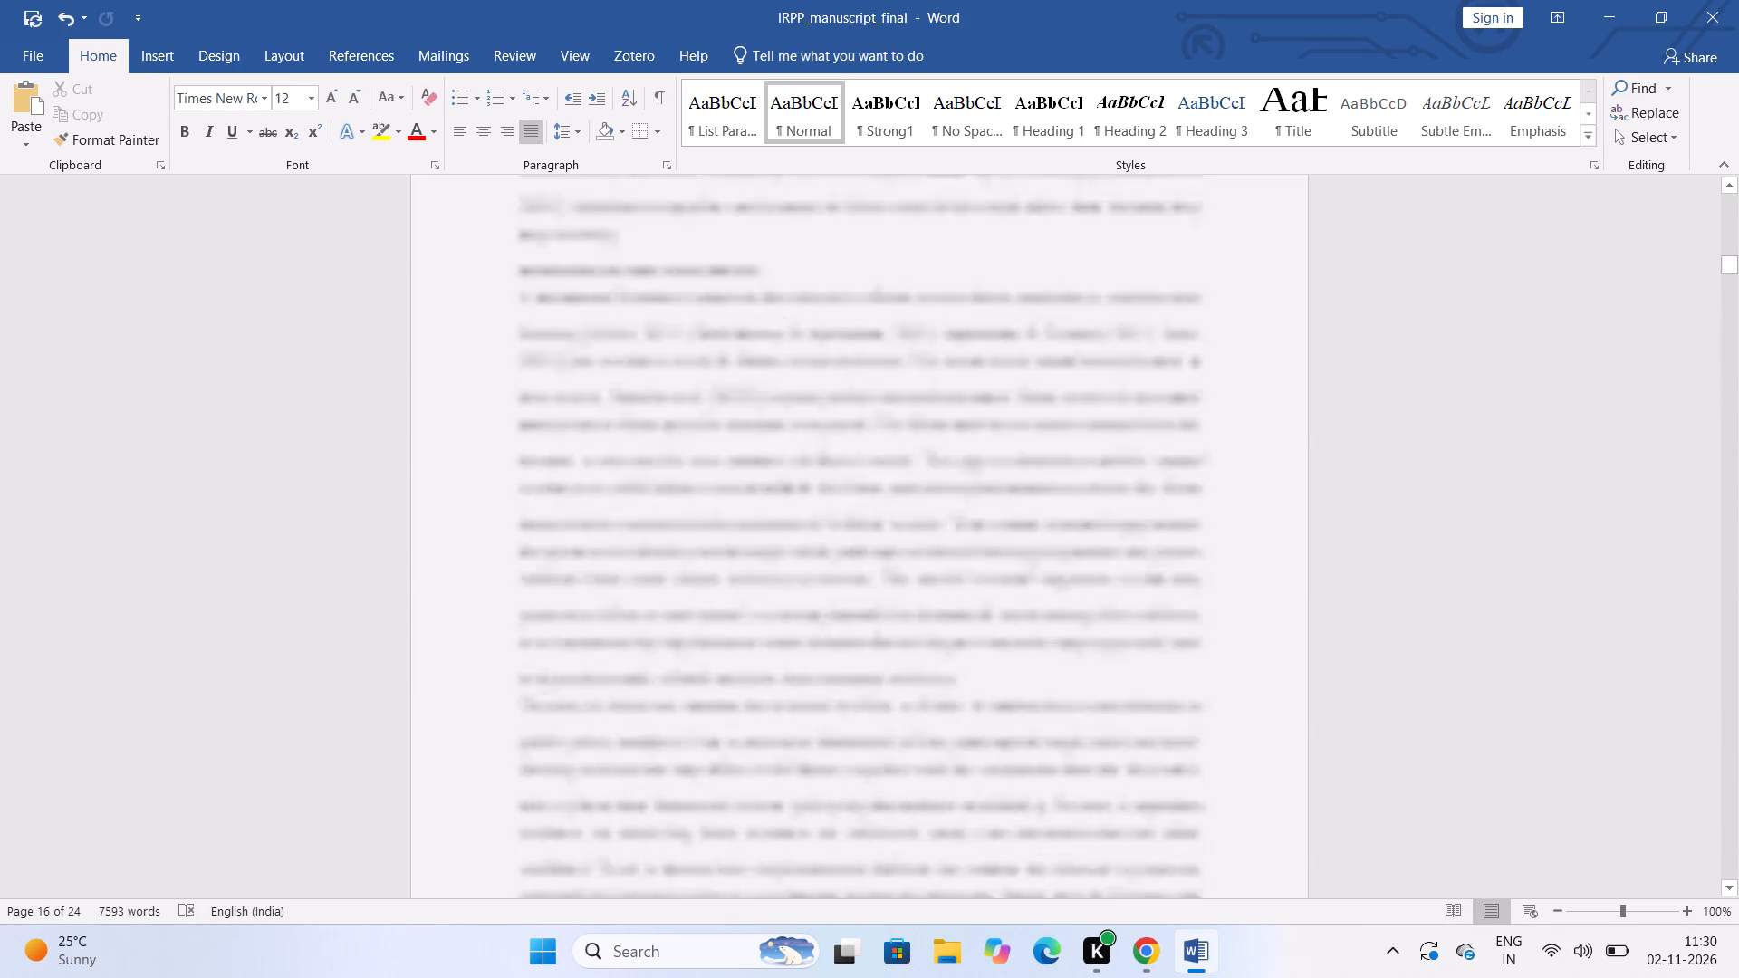
pyautogui.scroll(14, 717, 436)
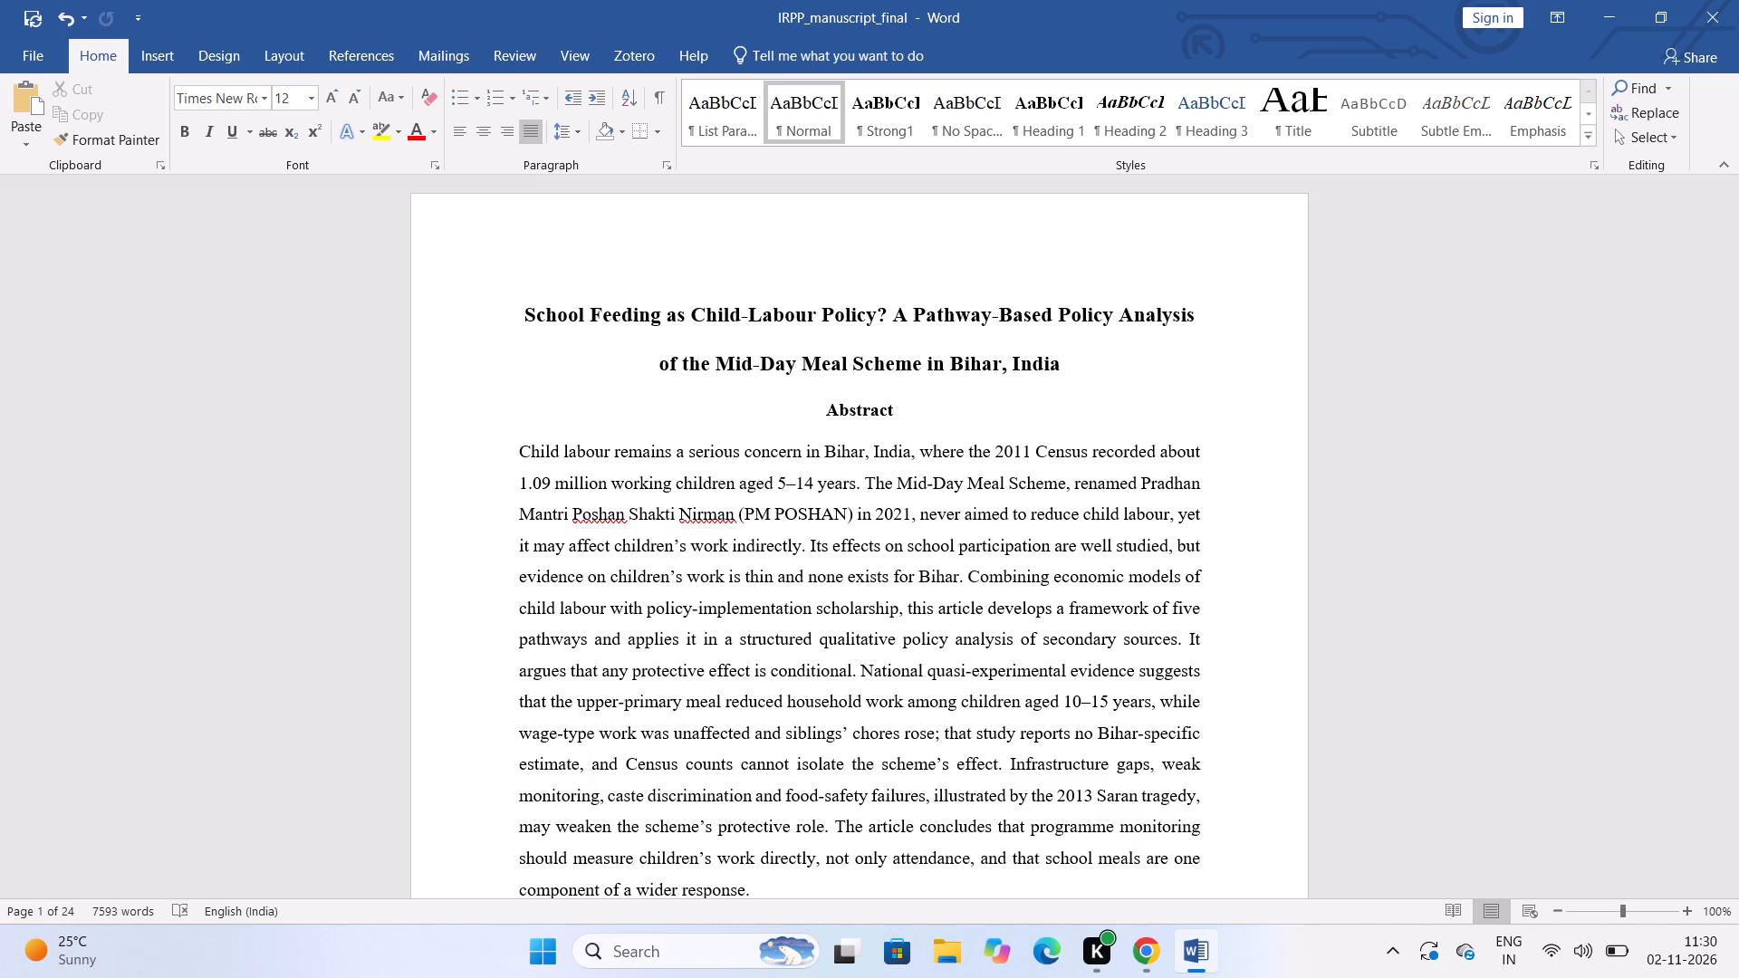
pyautogui.scroll(-1, 960, 657)
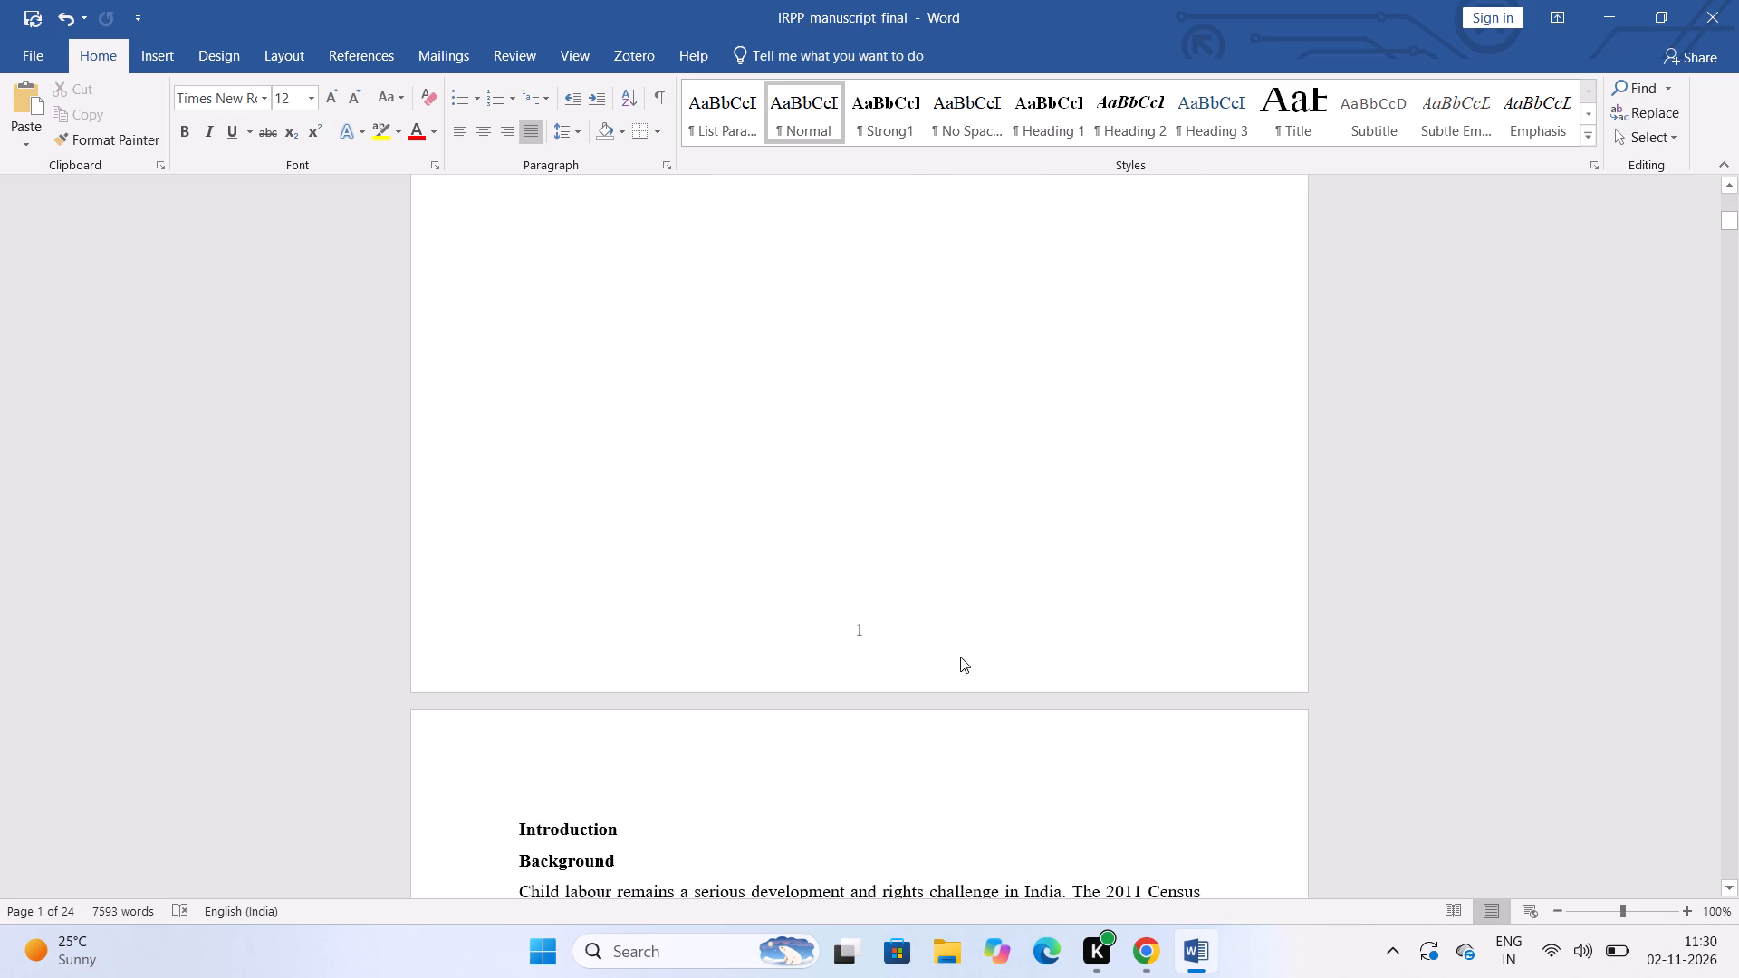
pyautogui.scroll(-1, 960, 657)
pyautogui.scroll(1, 960, 657)
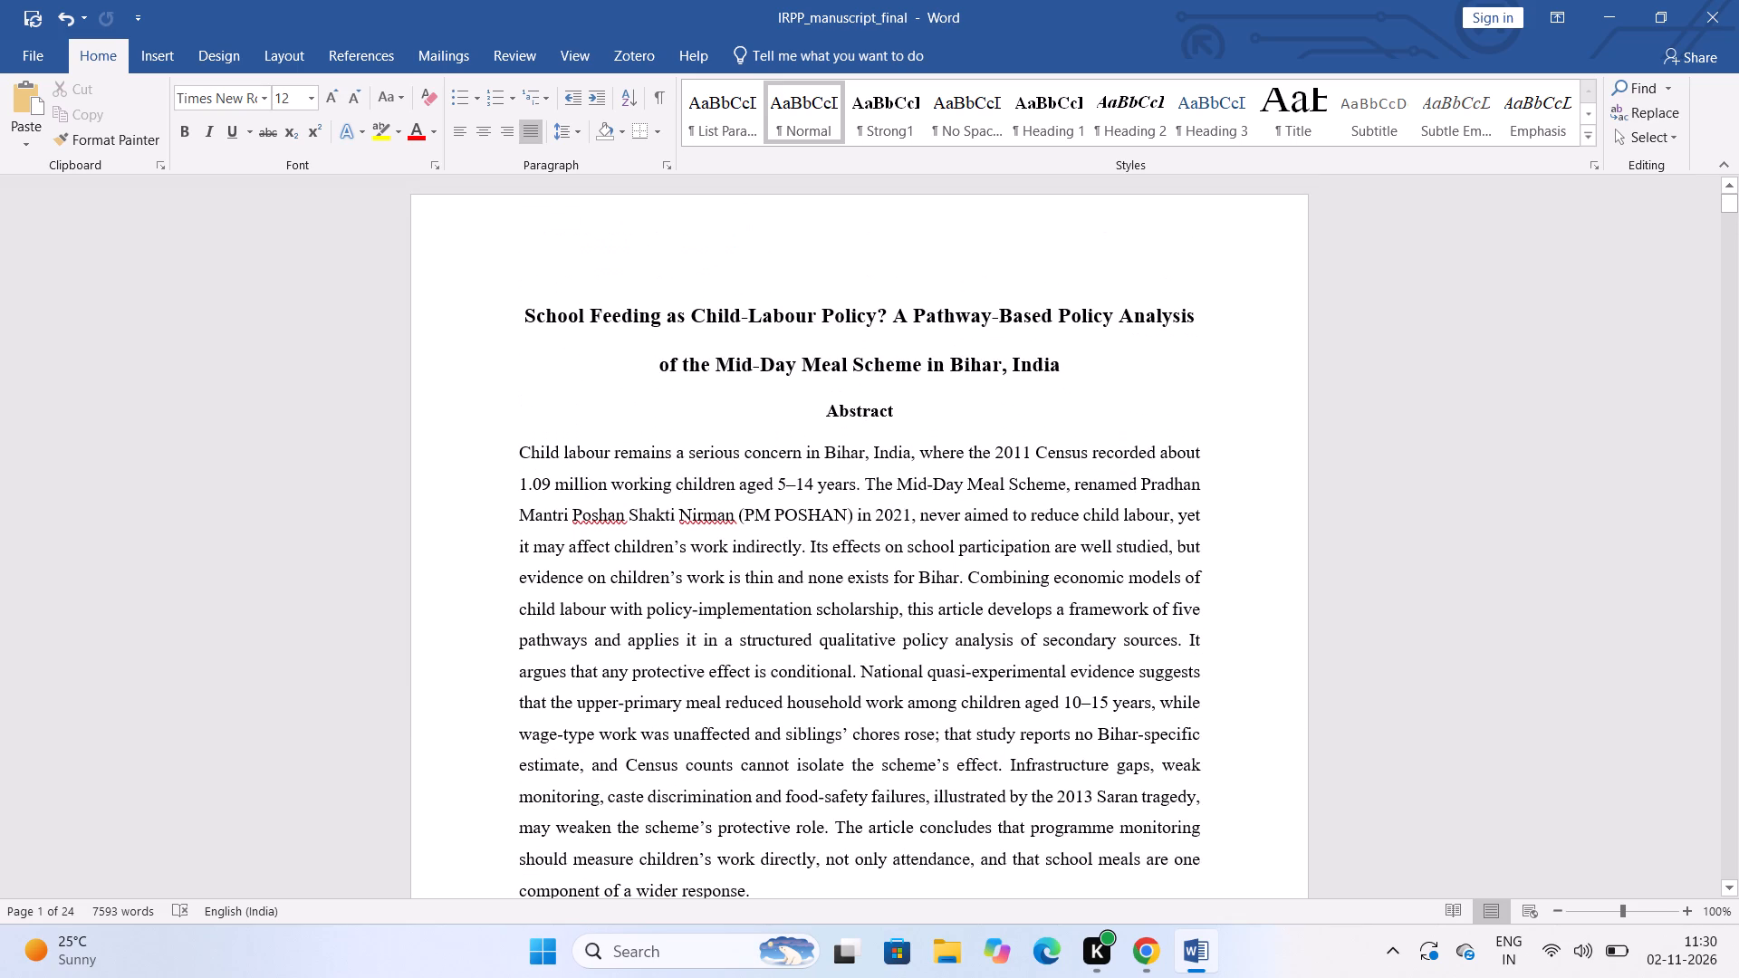
pyautogui.scroll(-2, 960, 657)
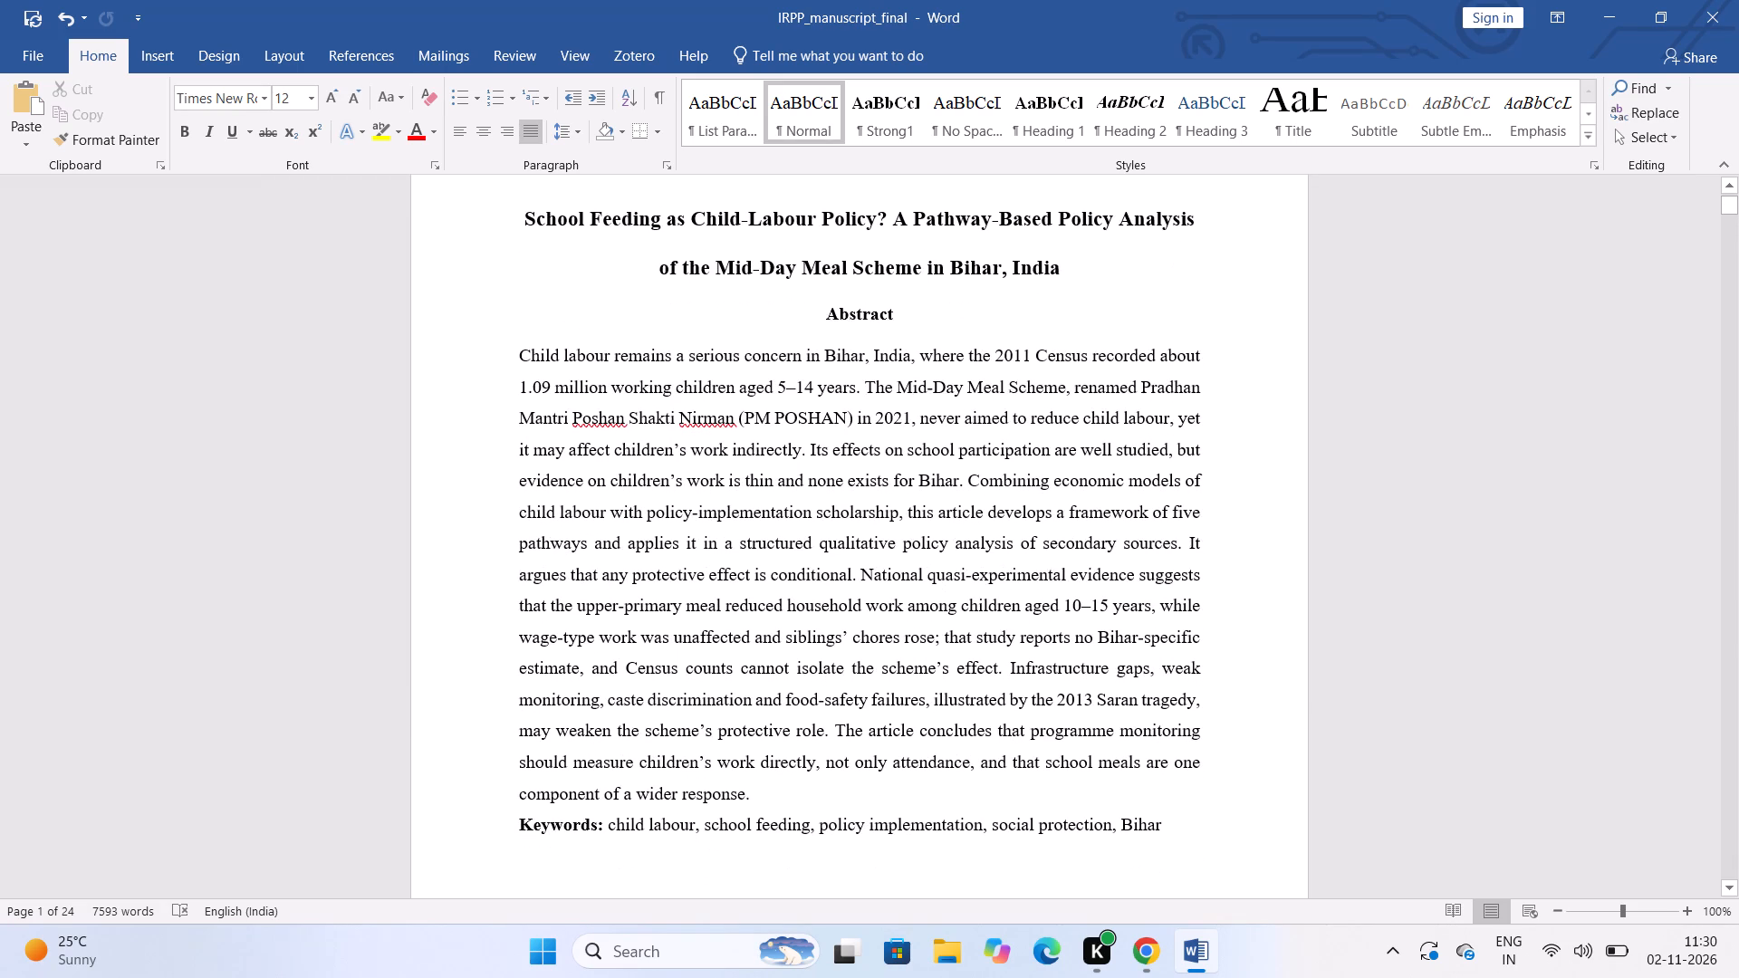
pyautogui.click(522, 362)
pyautogui.moveTo(522, 362); pyautogui.dragTo(817, 472)
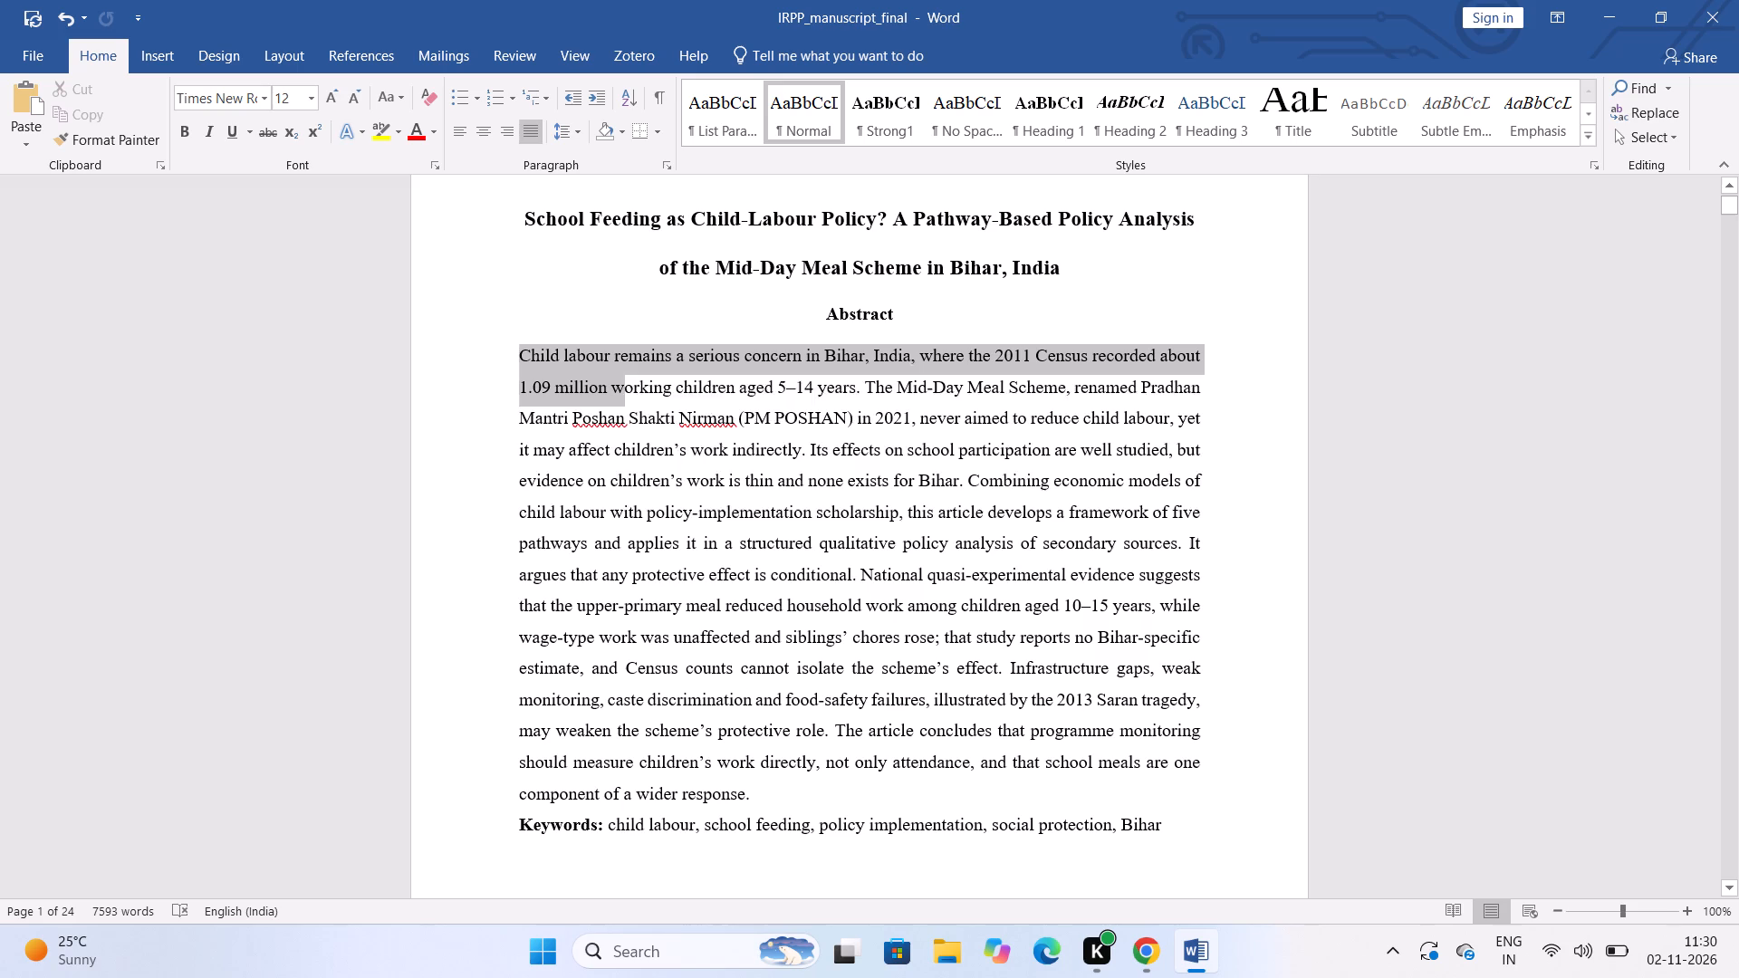
pyautogui.moveTo(817, 472); pyautogui.dragTo(941, 599)
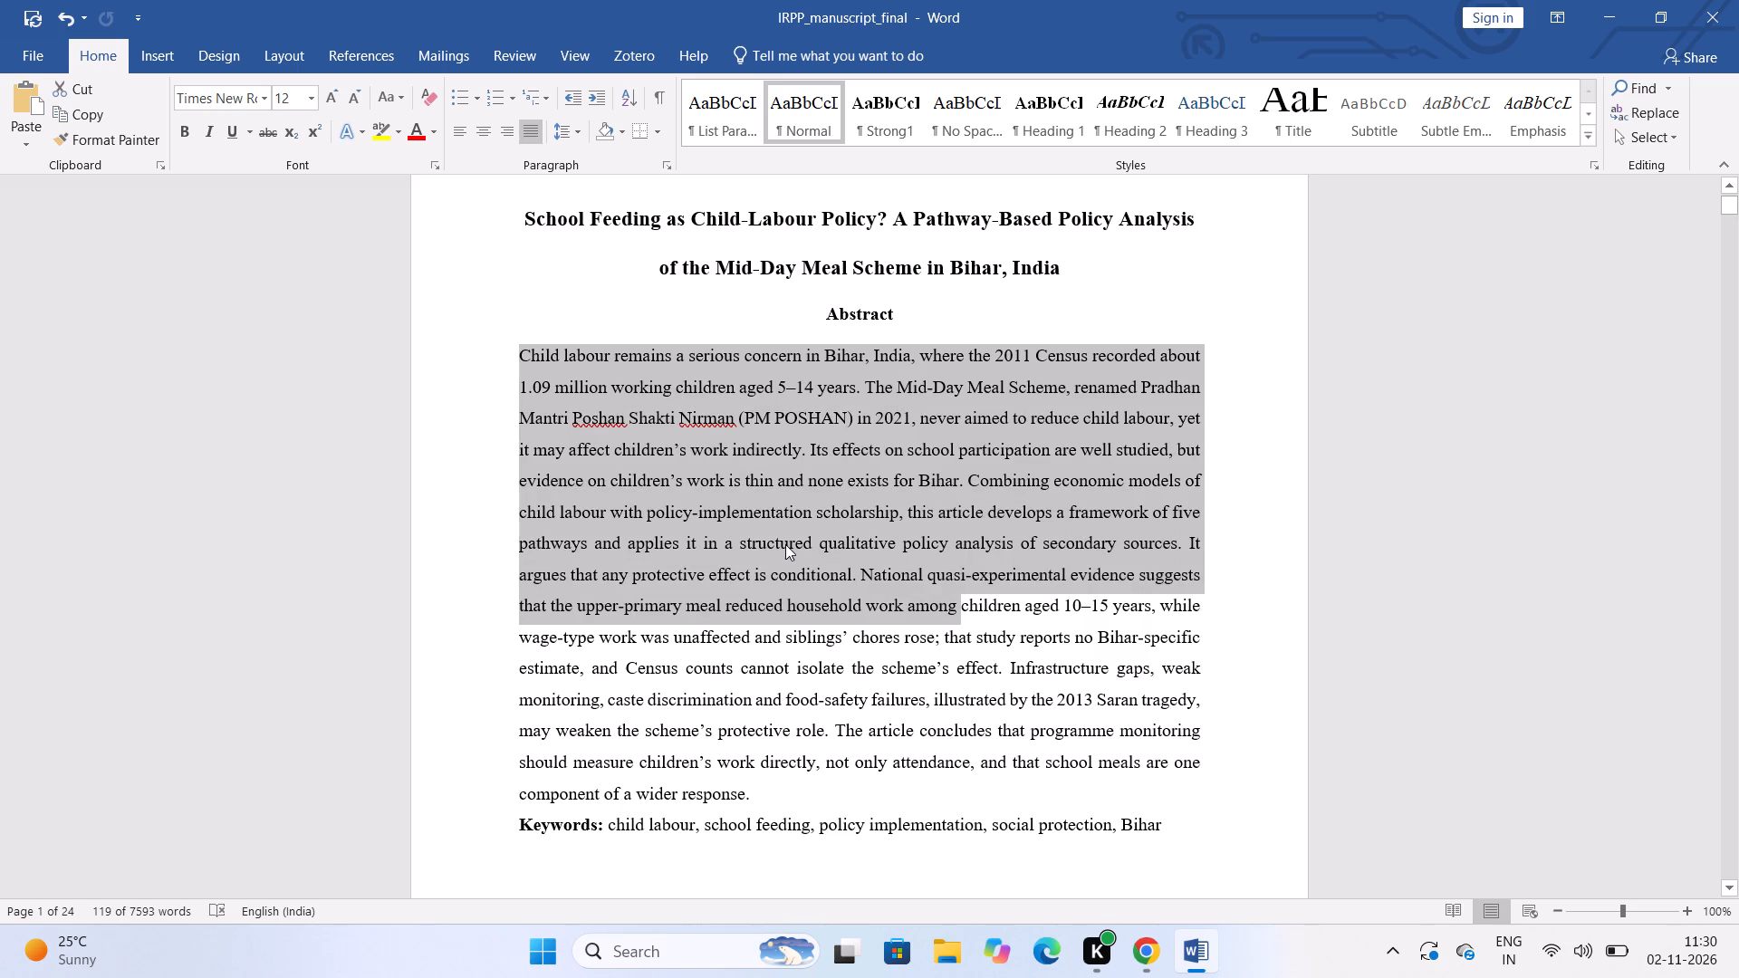
pyautogui.click(785, 544)
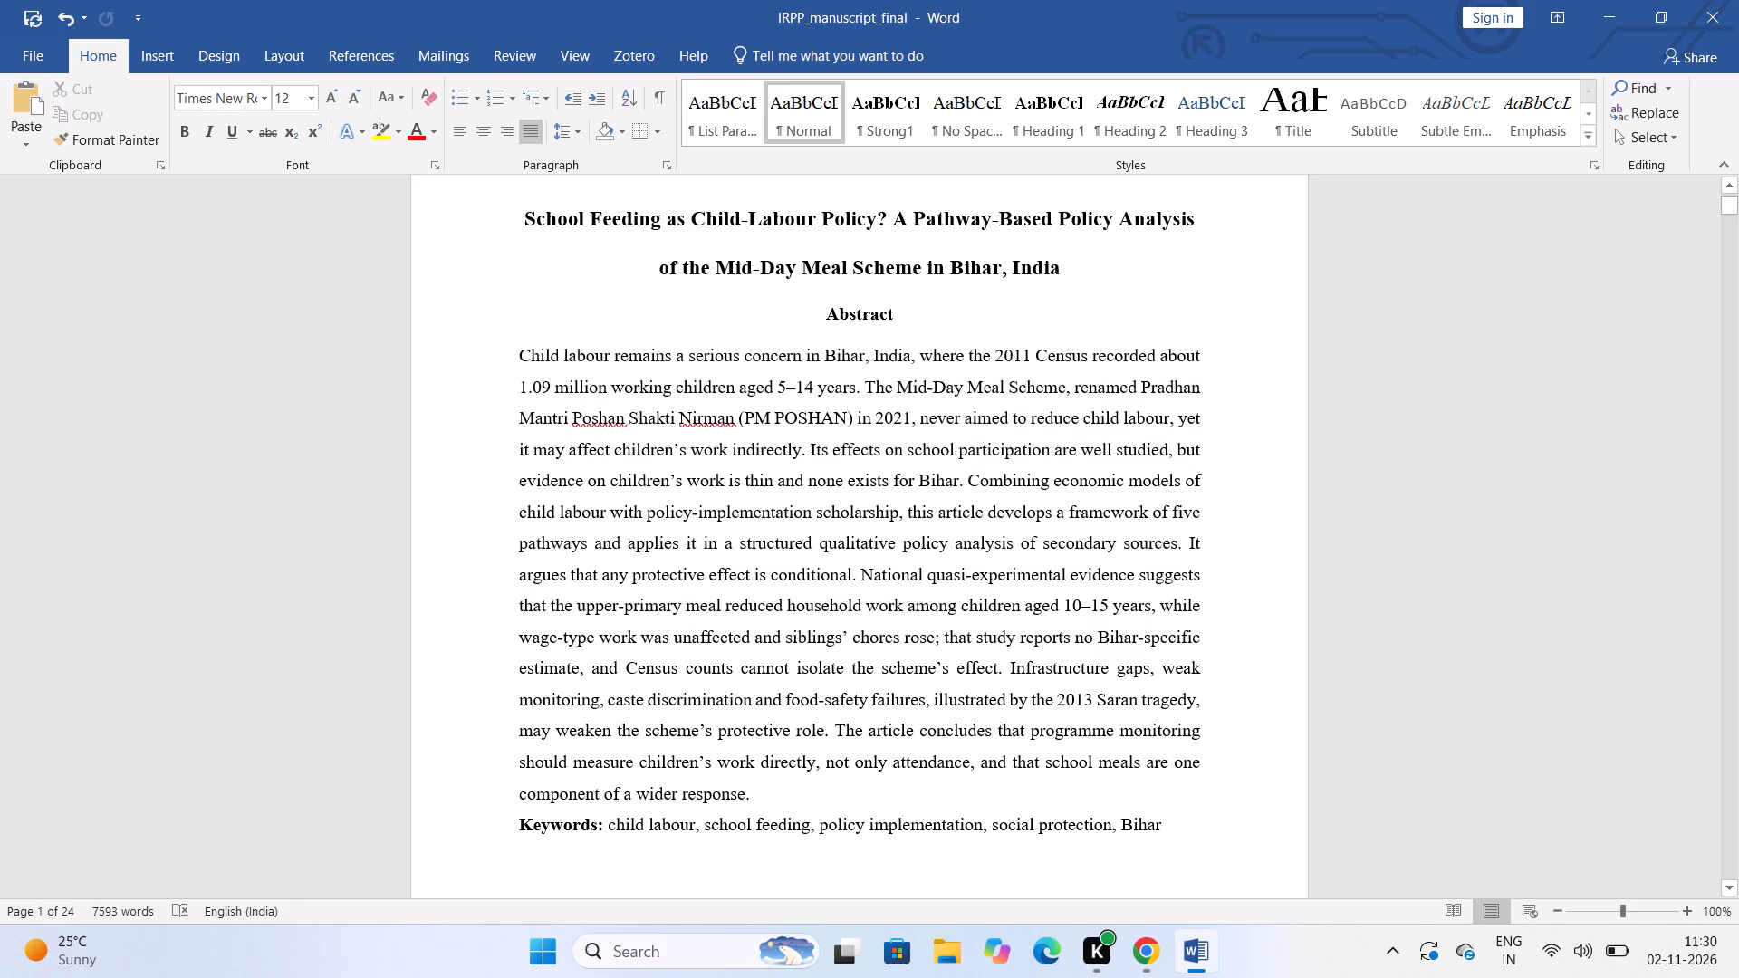
pyautogui.click(751, 789)
# Save the manuscript and close it.
pyautogui.hotkey('ctrl', 's')
pyautogui.click(1715, 16)
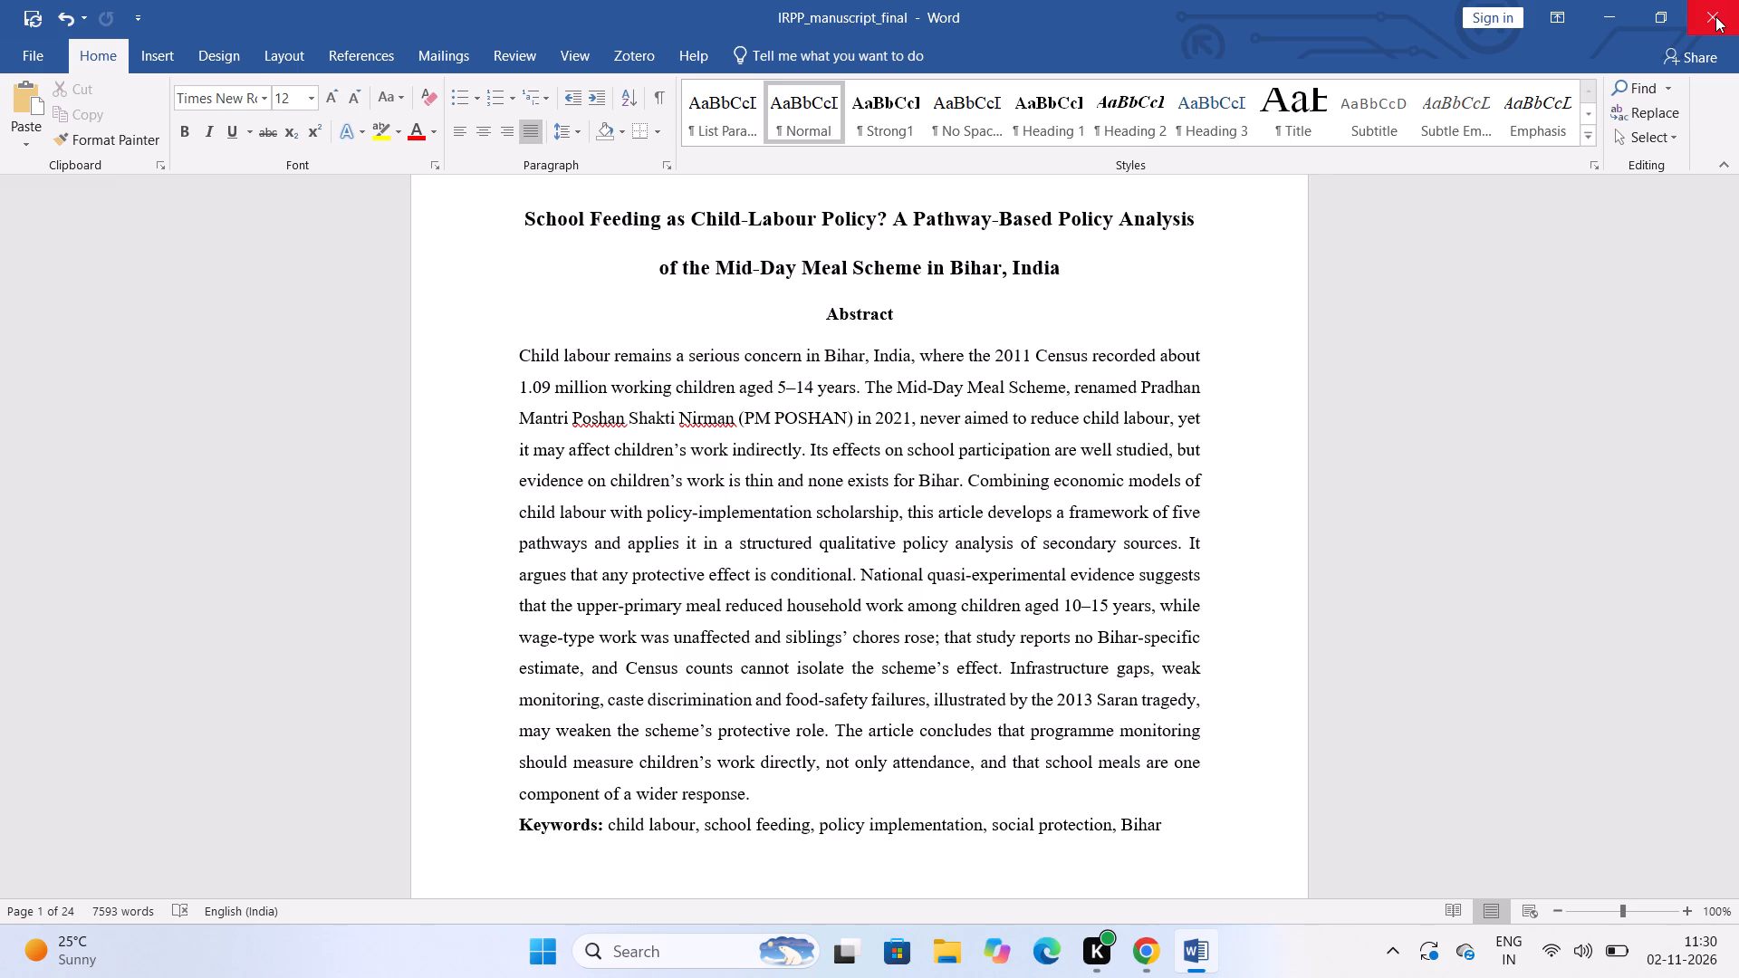
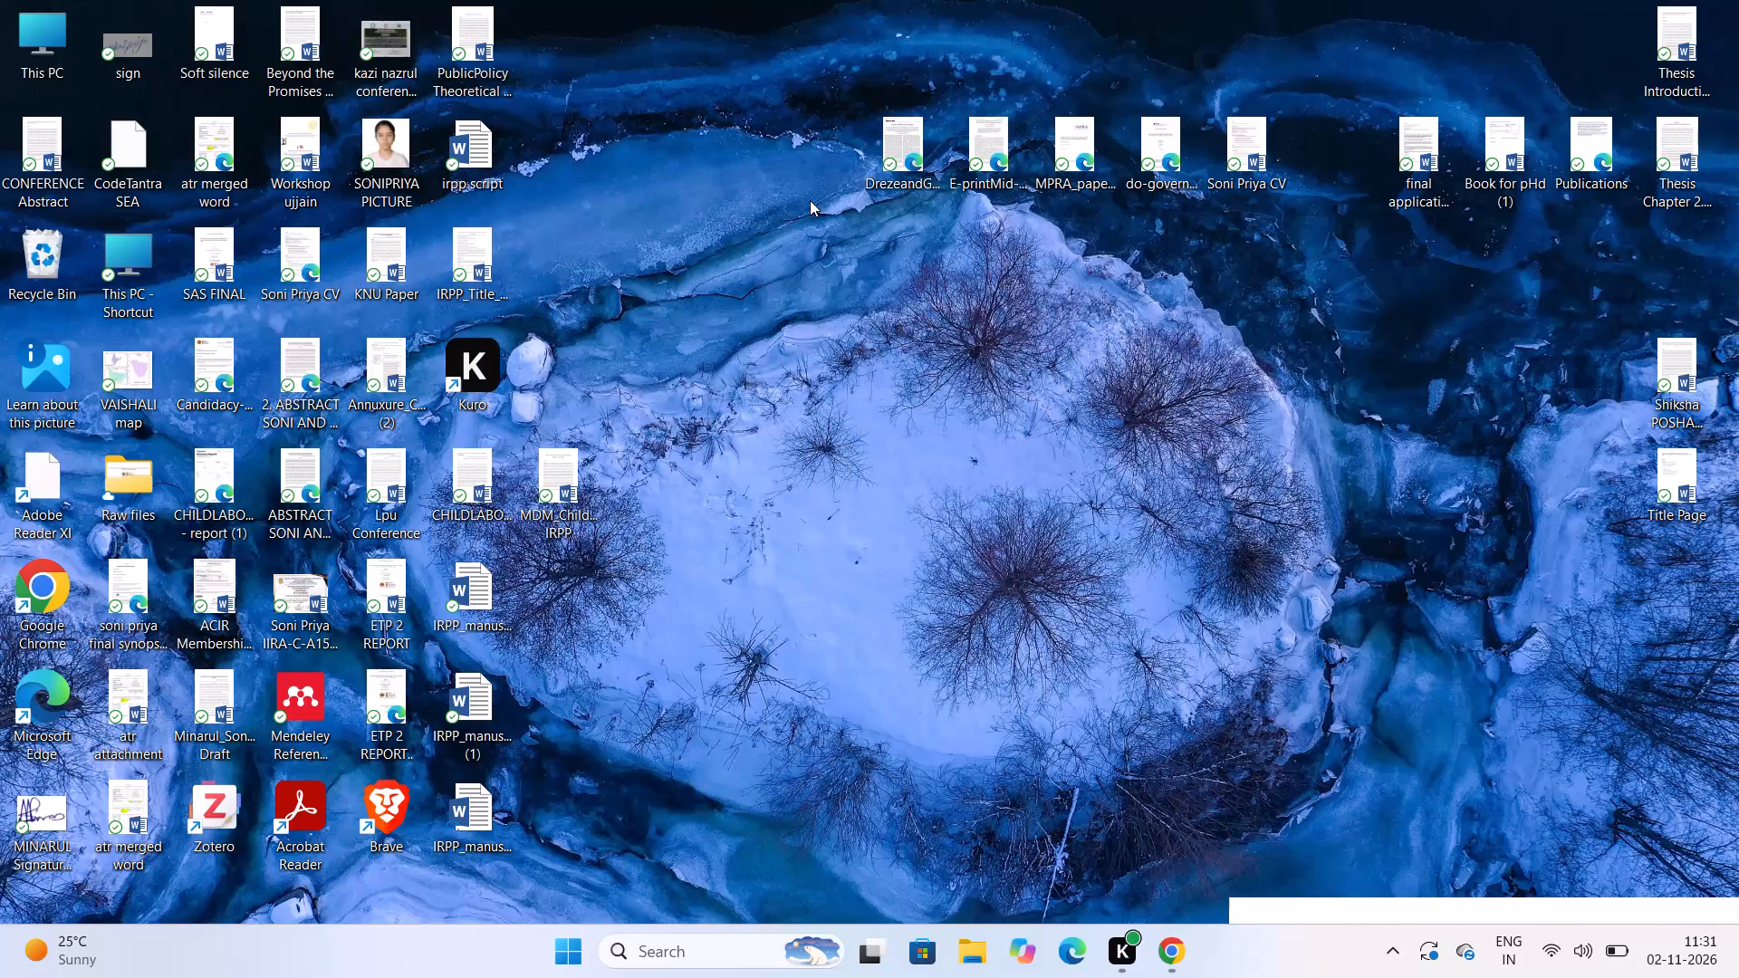
# Delete the outdated IRPP_manuscript_v2 (1) document from the desktop.
pyautogui.rightClick(461, 710)
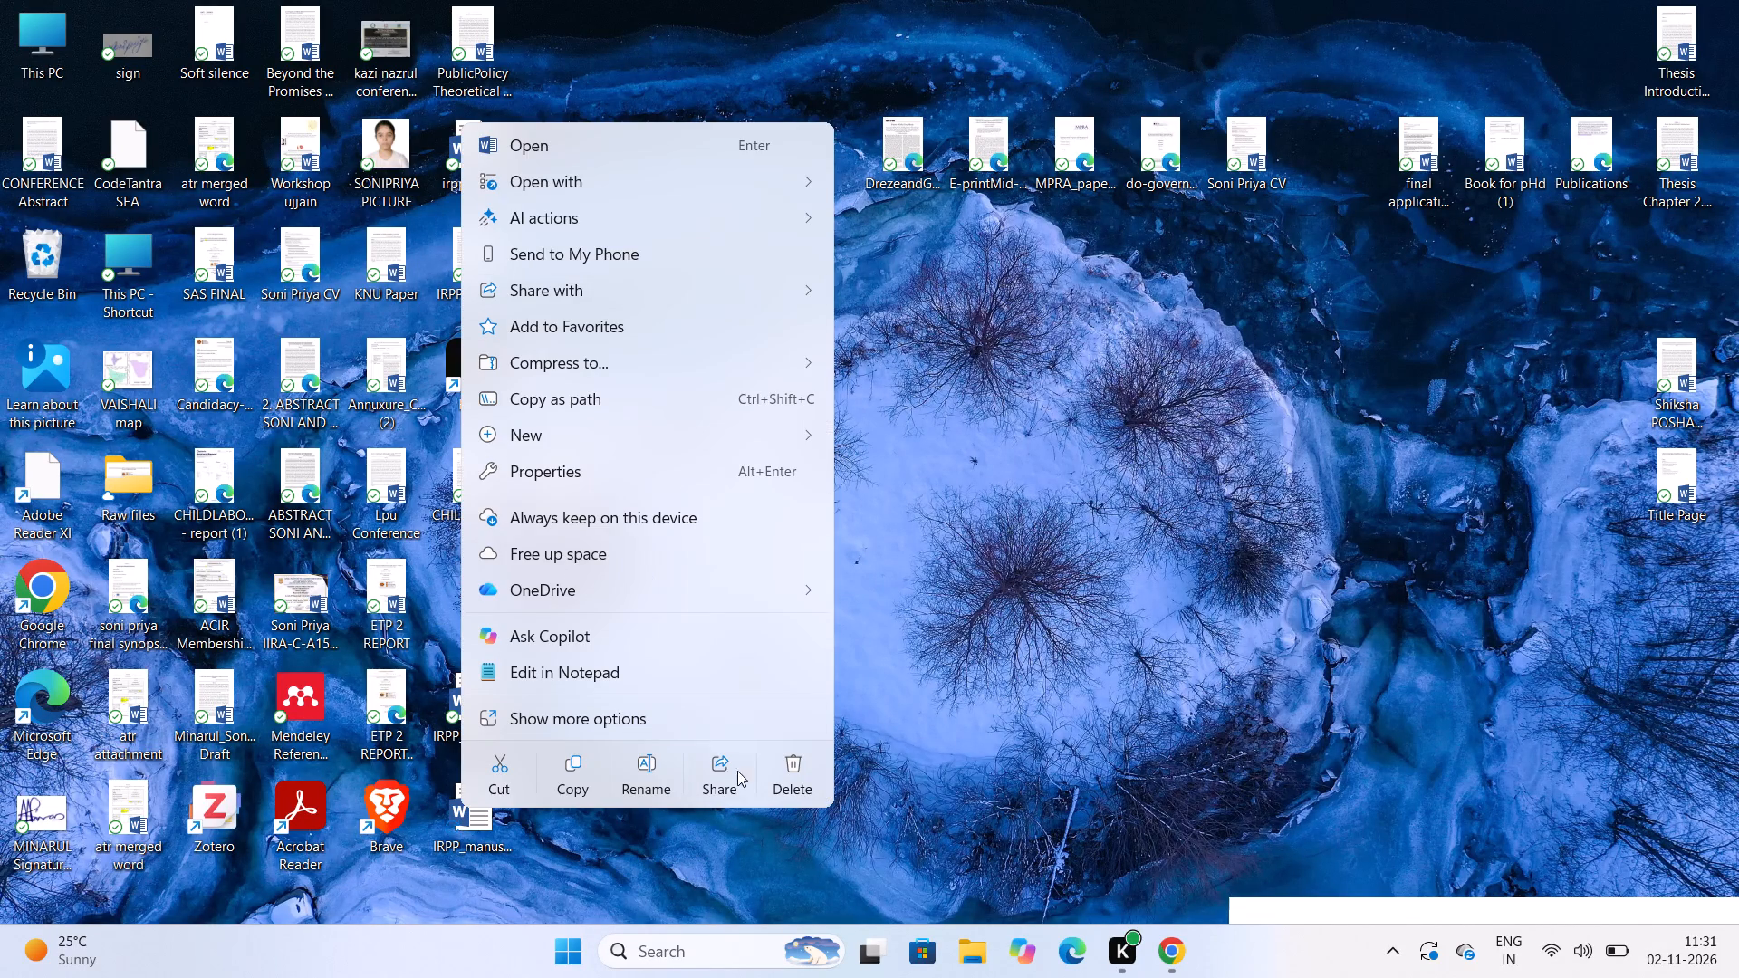
pyautogui.click(787, 776)
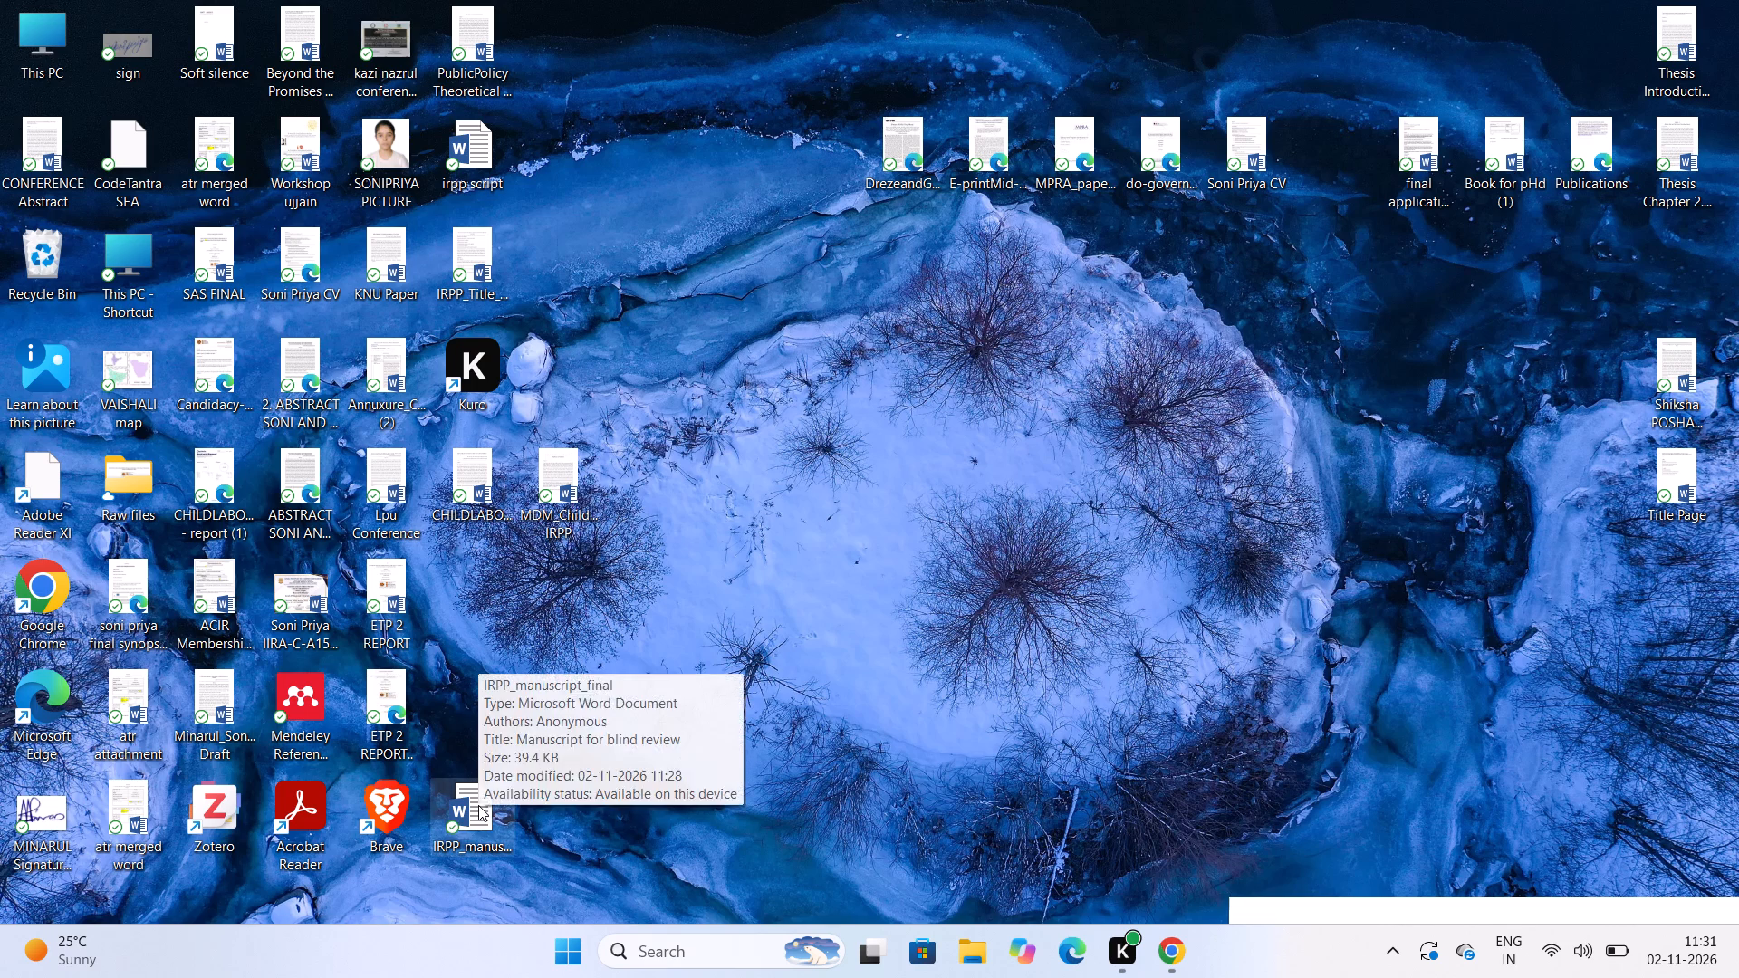
# Move the IRPP_manuscript_final document beside the MDM child labour IRPP file on the desktop.
pyautogui.moveTo(478, 805); pyautogui.dragTo(656, 470)
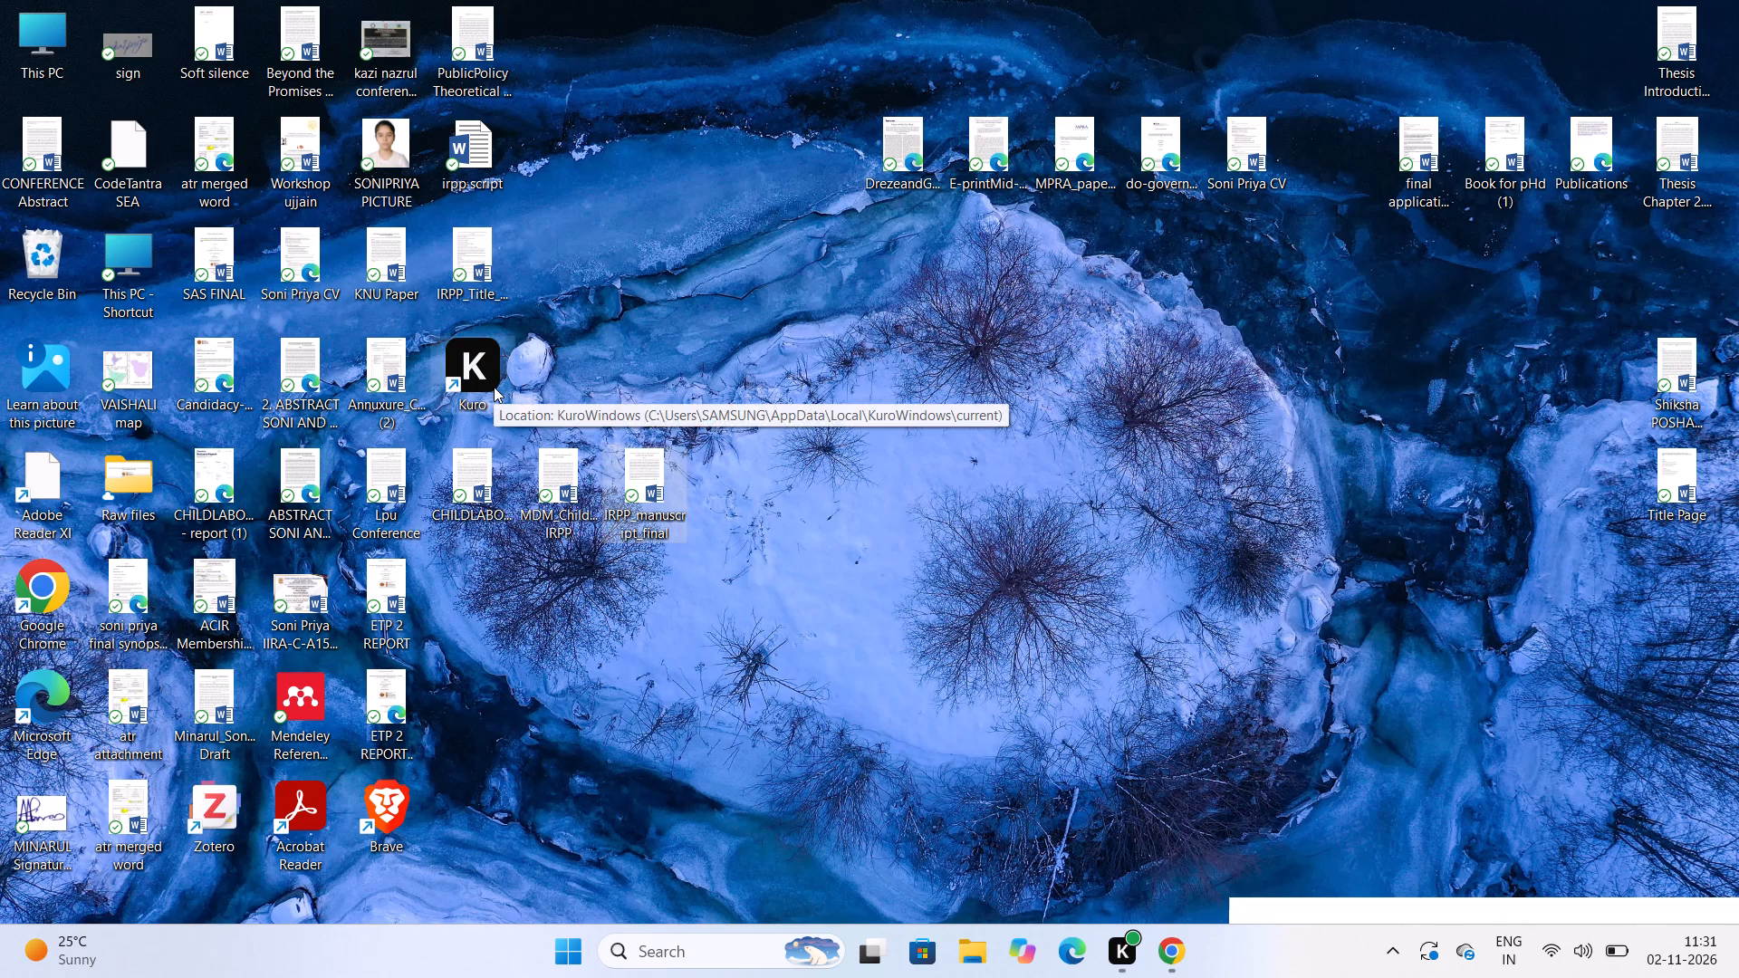
# Open the irpp script document from the desktop in Word, check its first page with title and abstract, and close it.
pyautogui.doubleClick(462, 148)
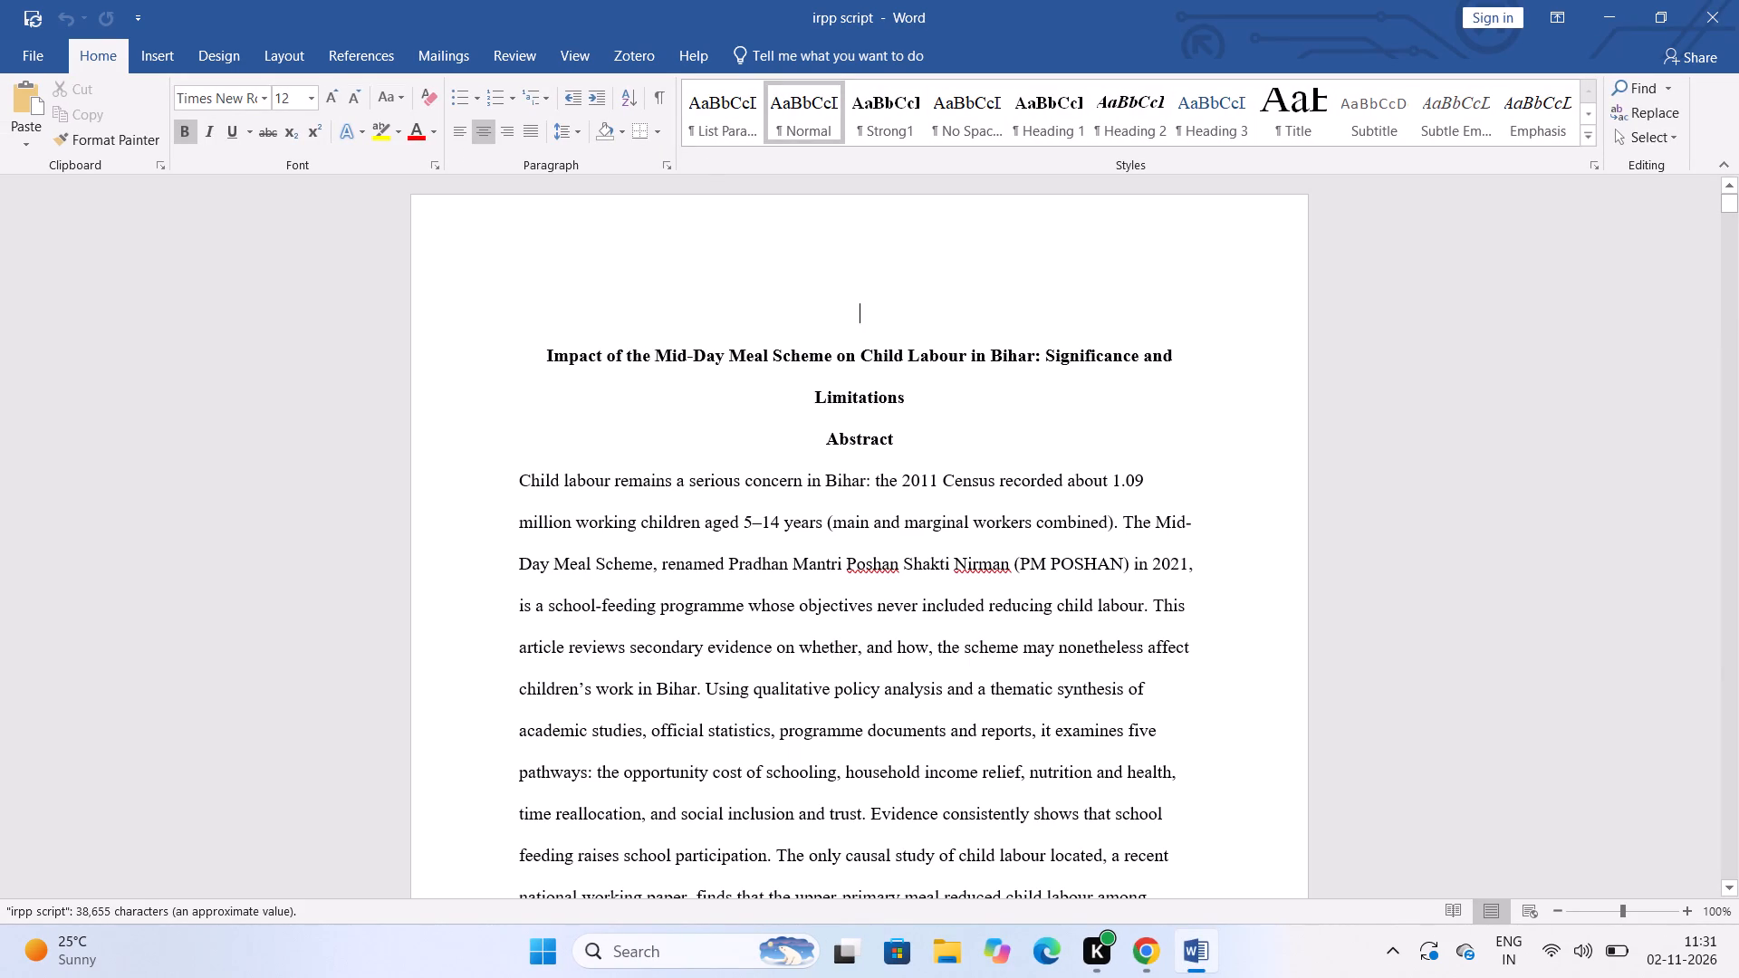
pyautogui.hscroll(2, 671, 609)
pyautogui.scroll(1, 671, 609)
pyautogui.hscroll(1, 671, 609)
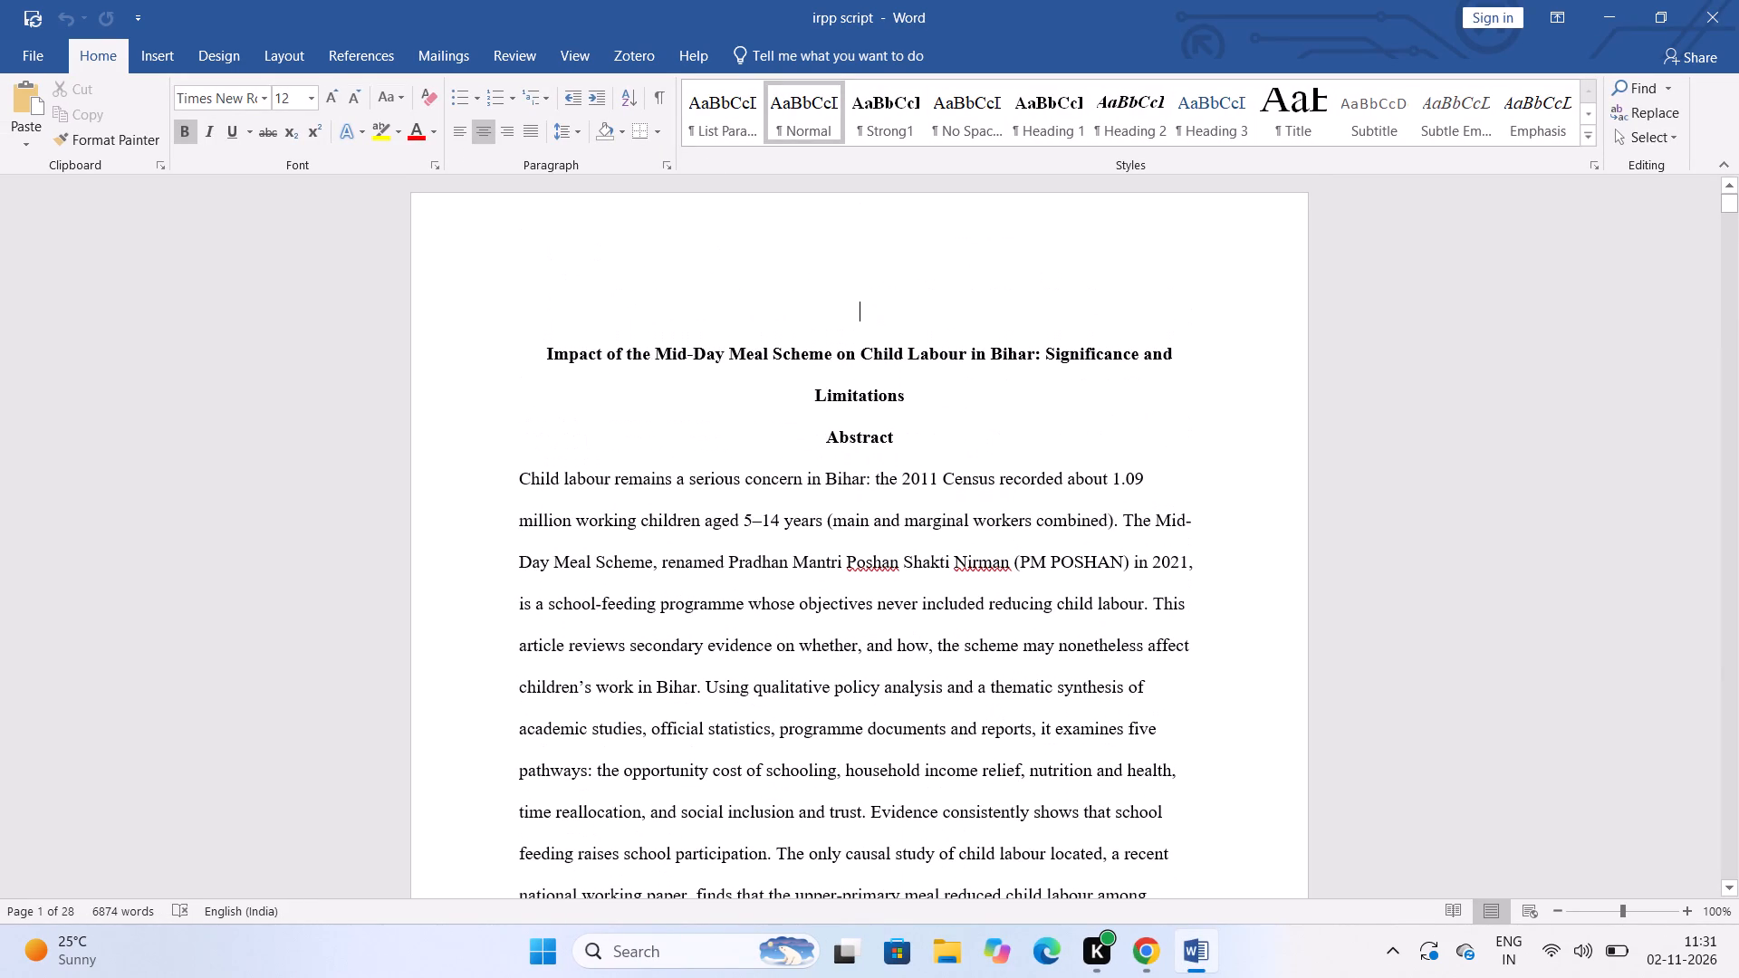
pyautogui.hscroll(3, 671, 609)
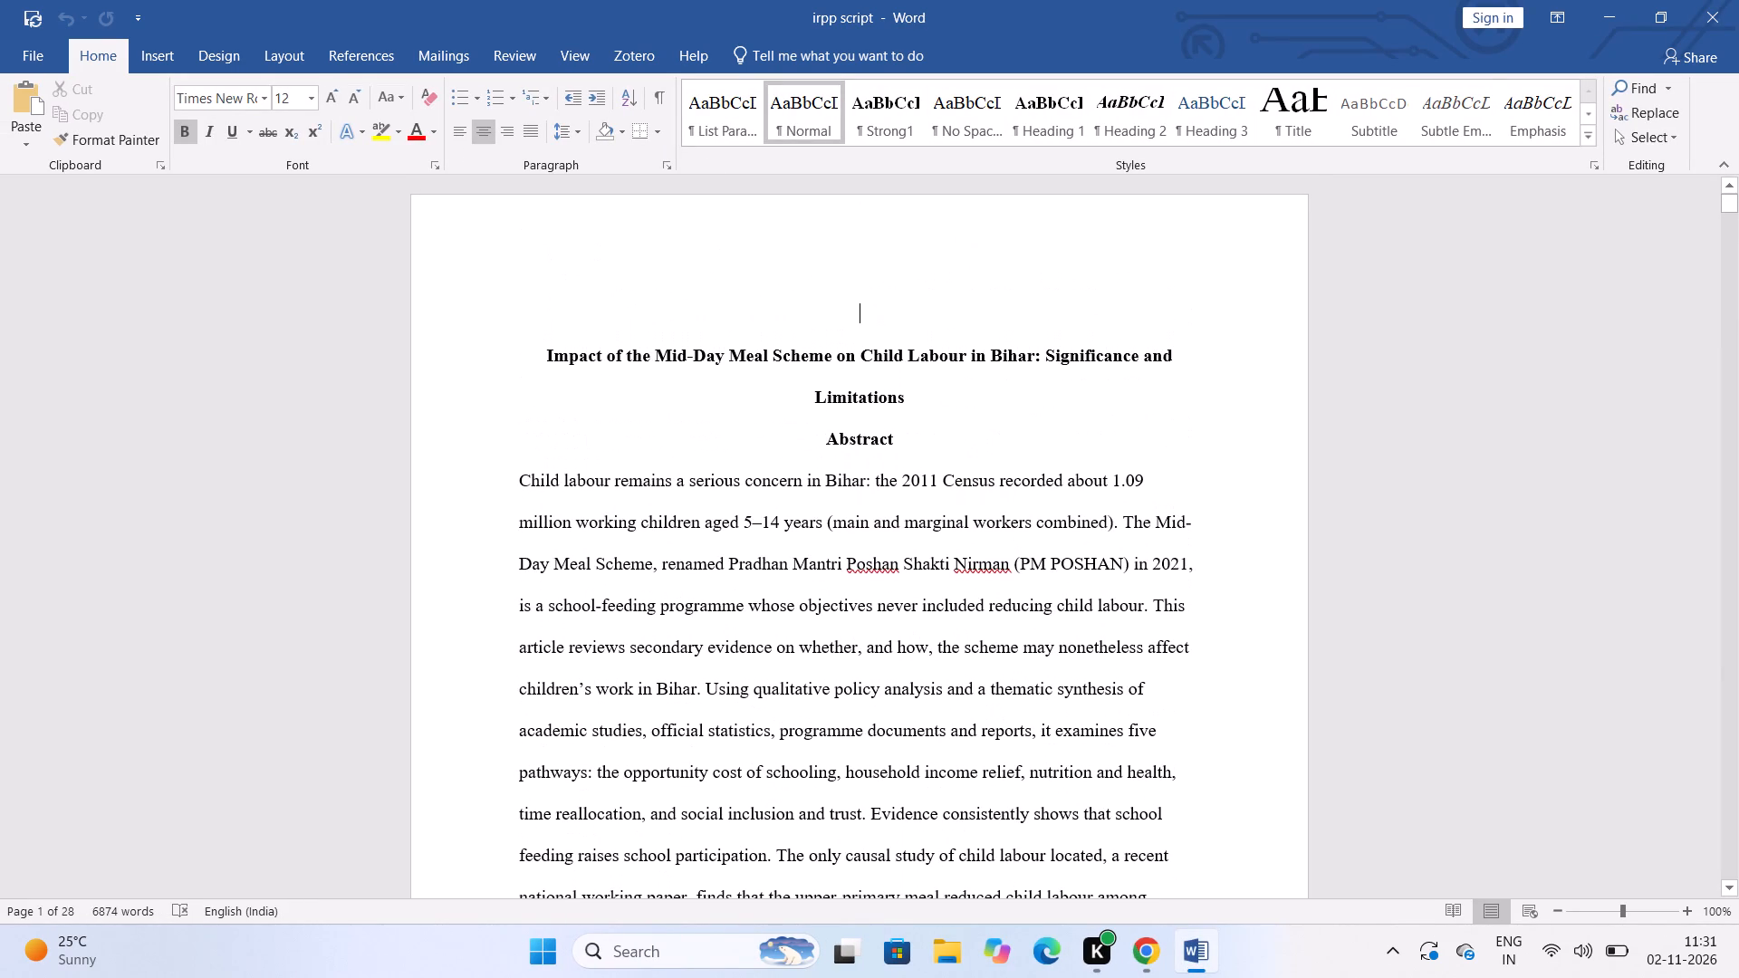
pyautogui.hscroll(1, 671, 609)
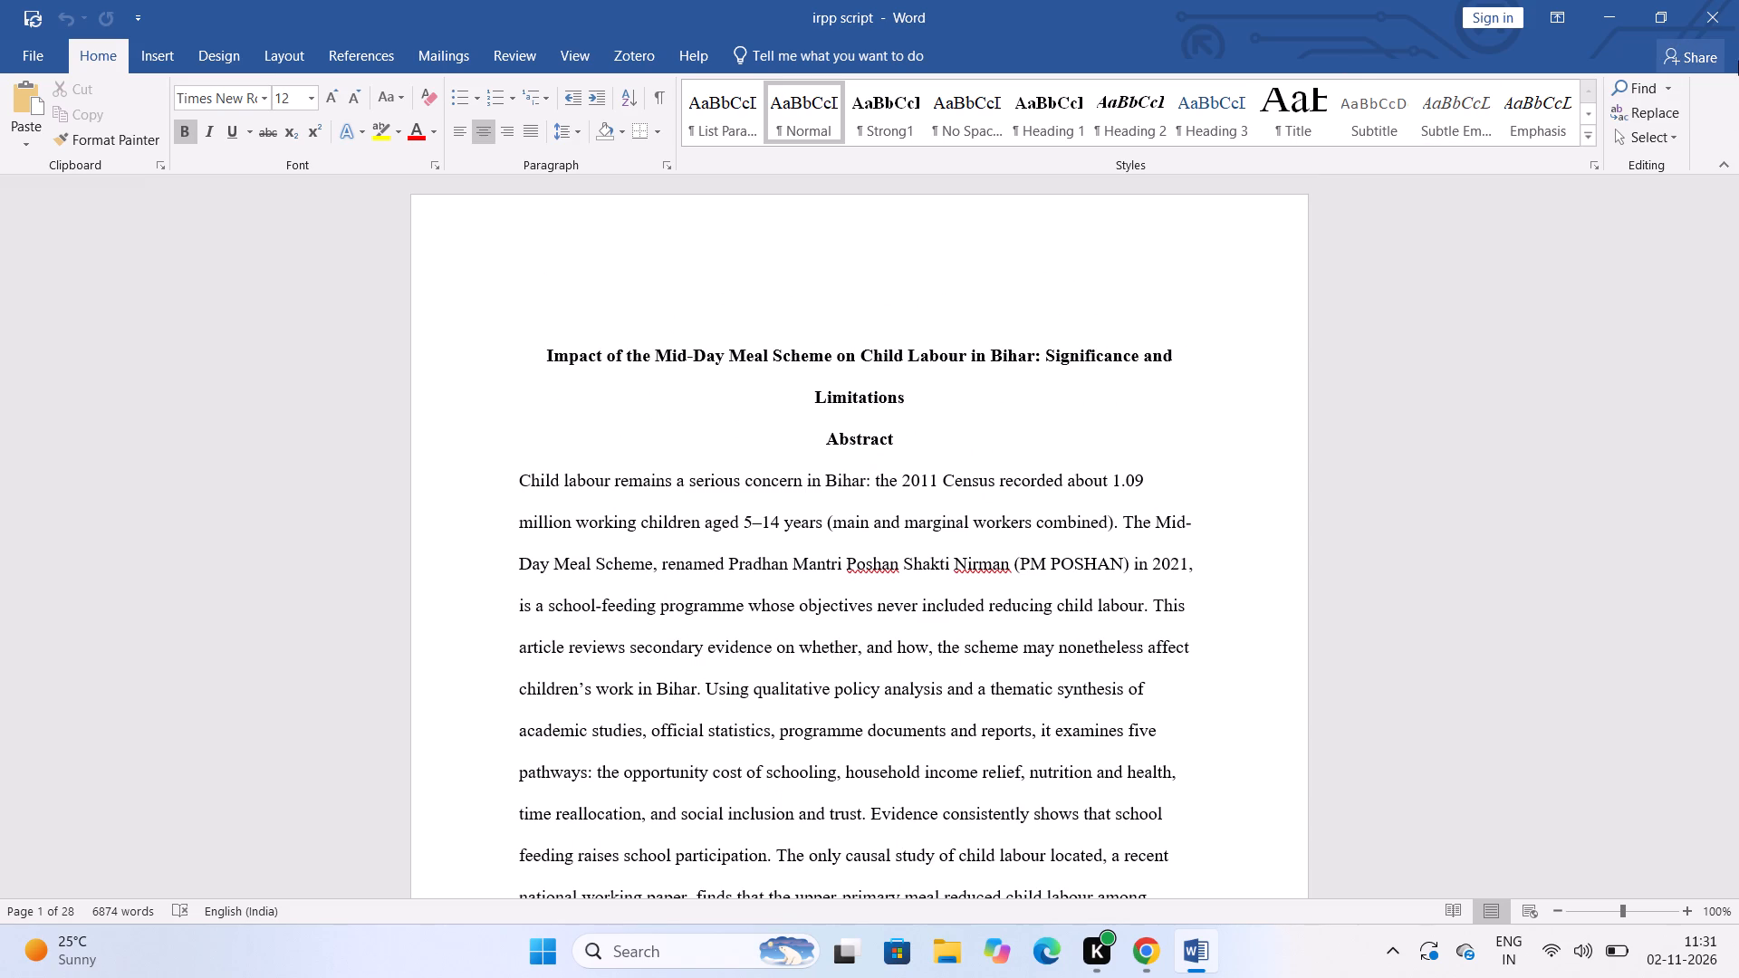
pyautogui.click(1707, 3)
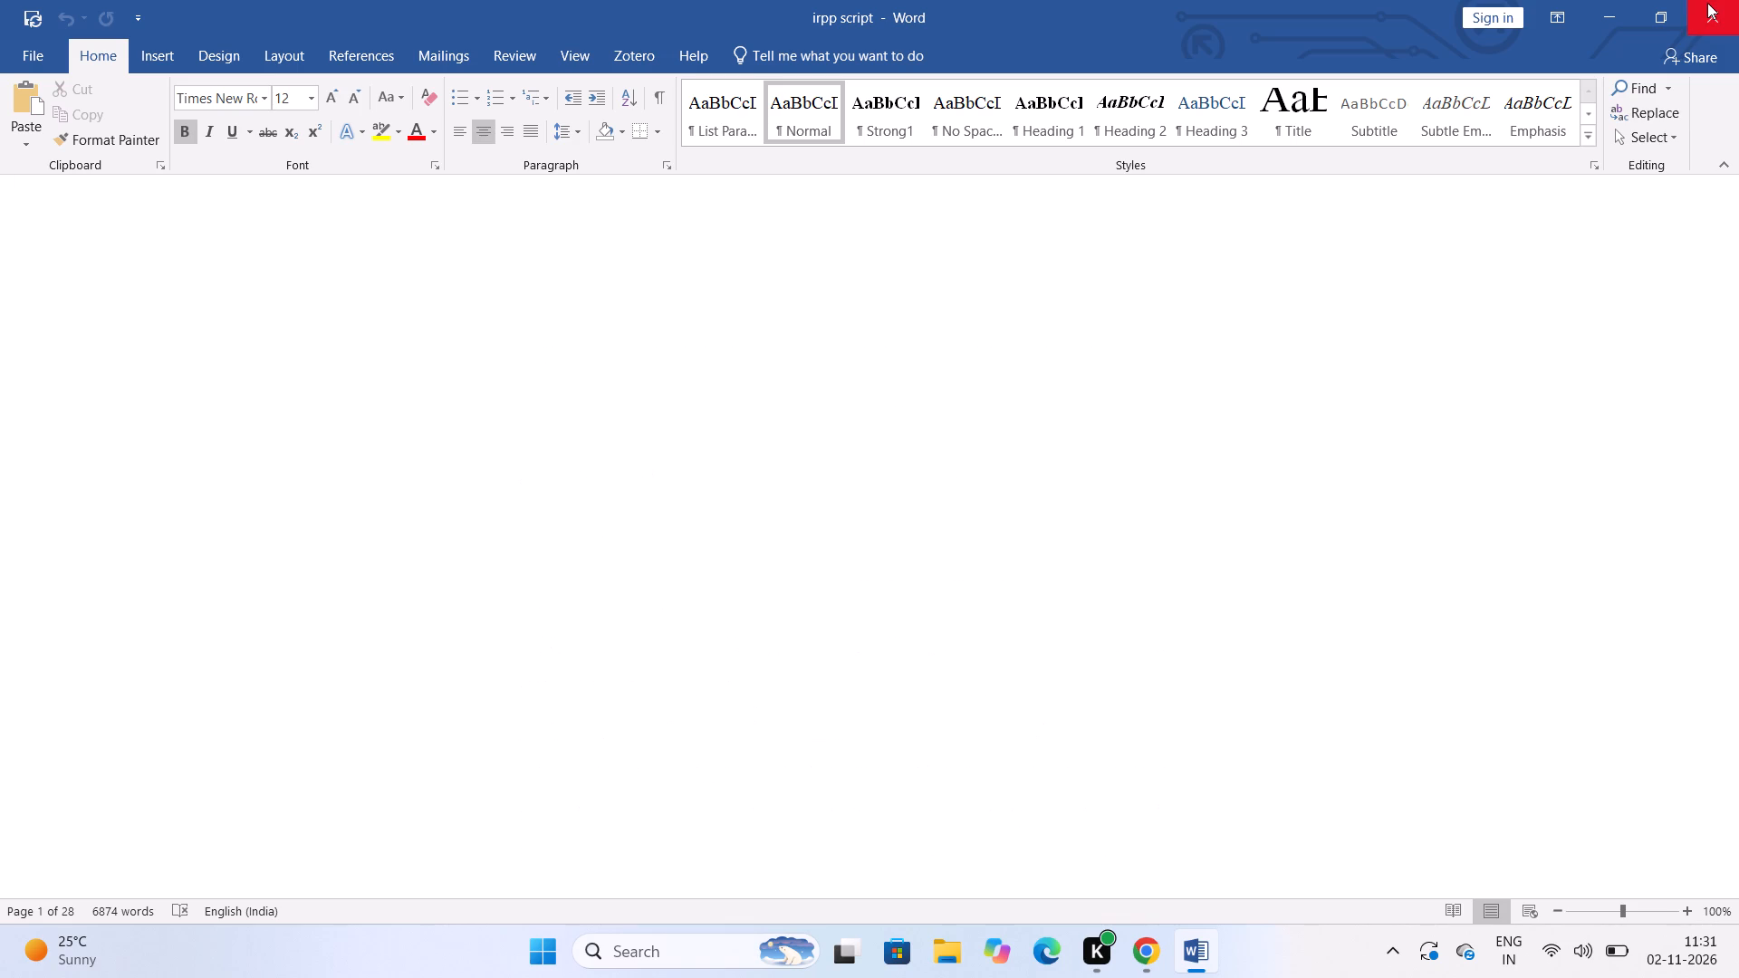
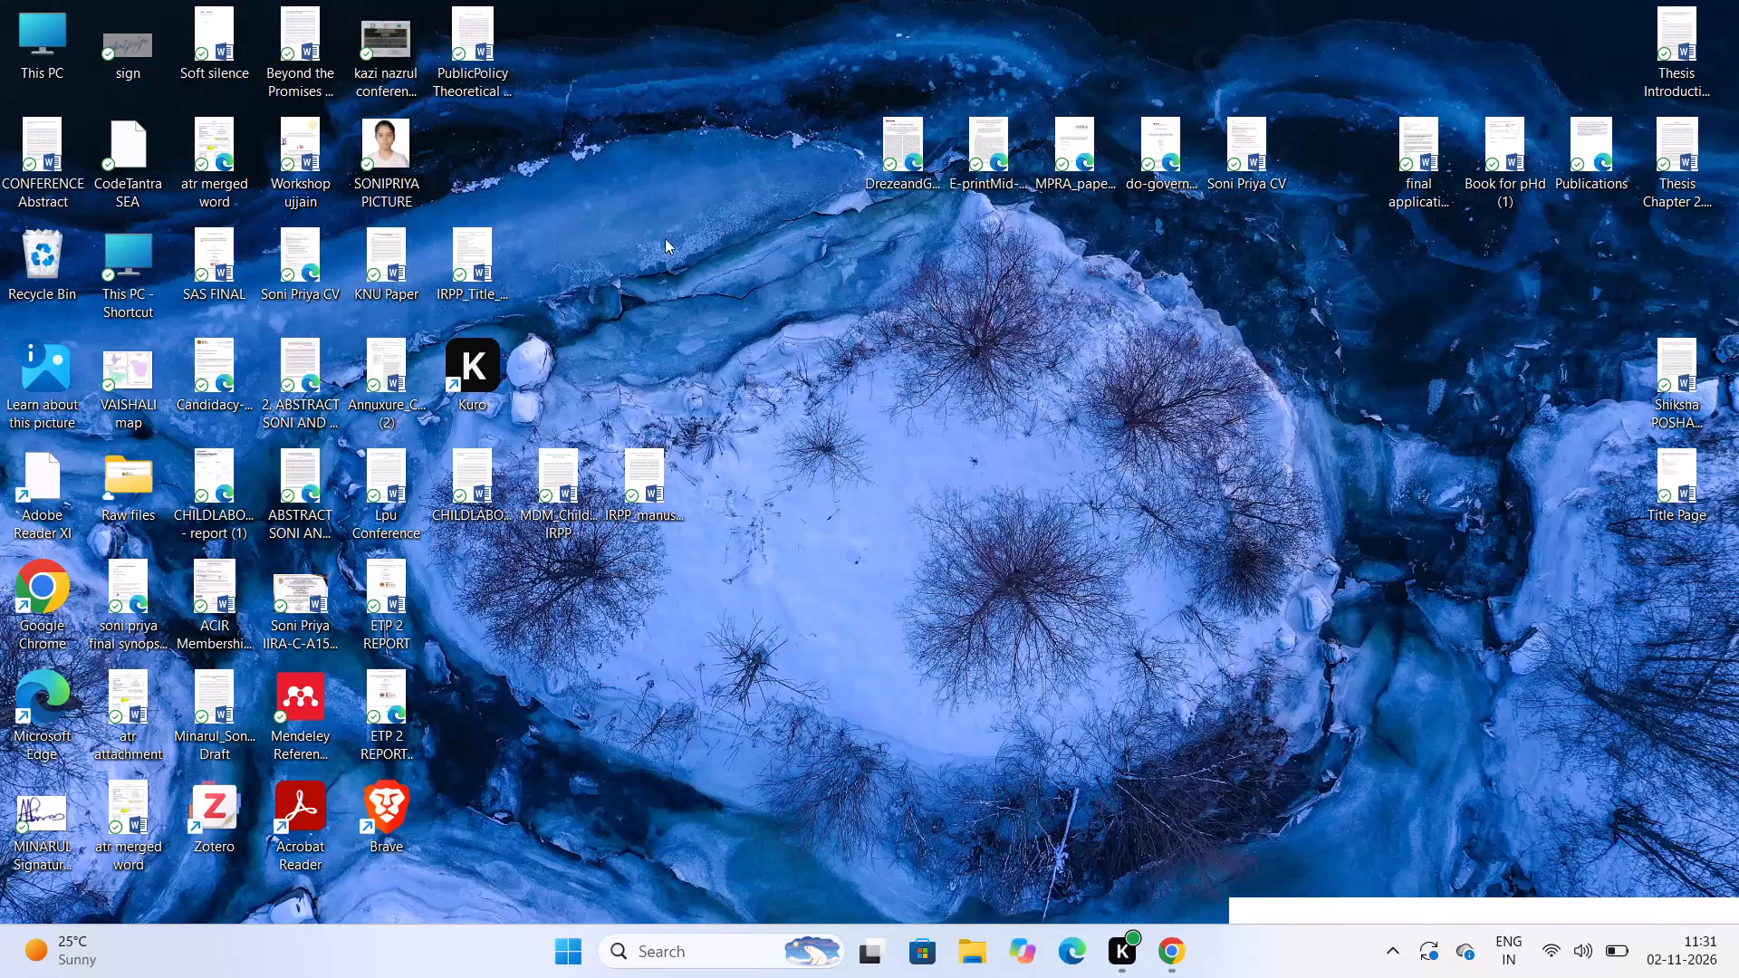
# Open the IRPP_manuscript_final document from the desktop in Word and review it from the abstract through the references and end tables.
pyautogui.doubleClick(646, 476)
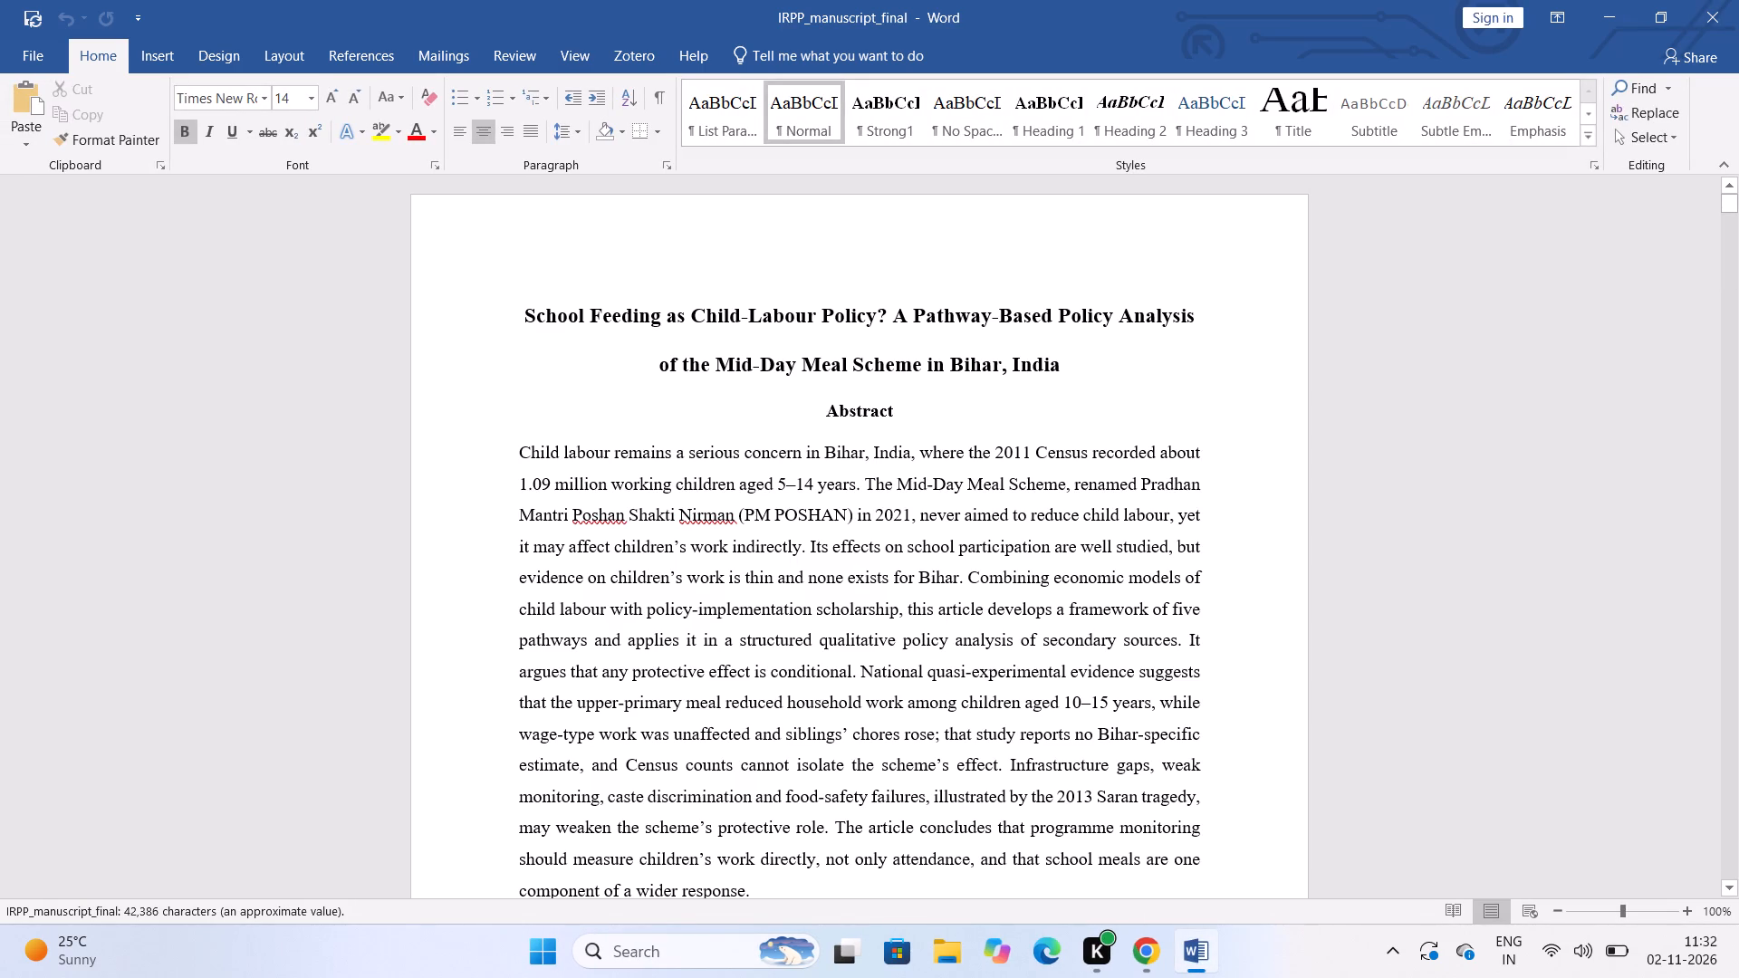
pyautogui.scroll(-16, 650, 606)
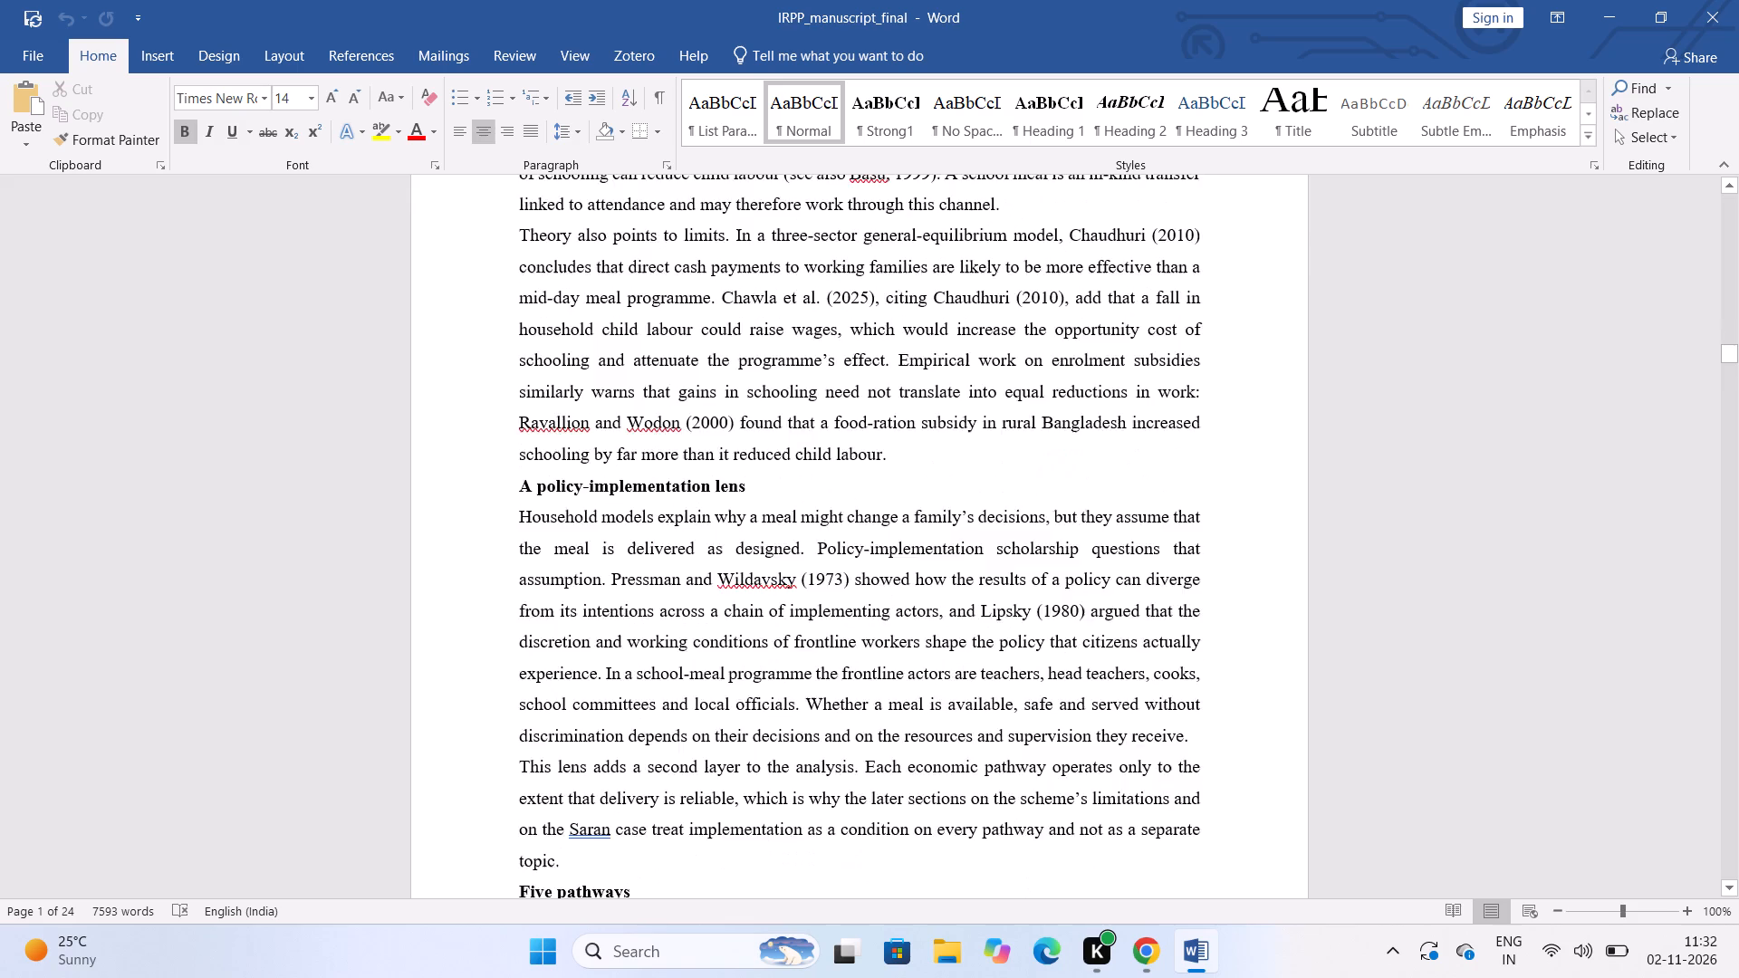
pyautogui.scroll(-8, 650, 606)
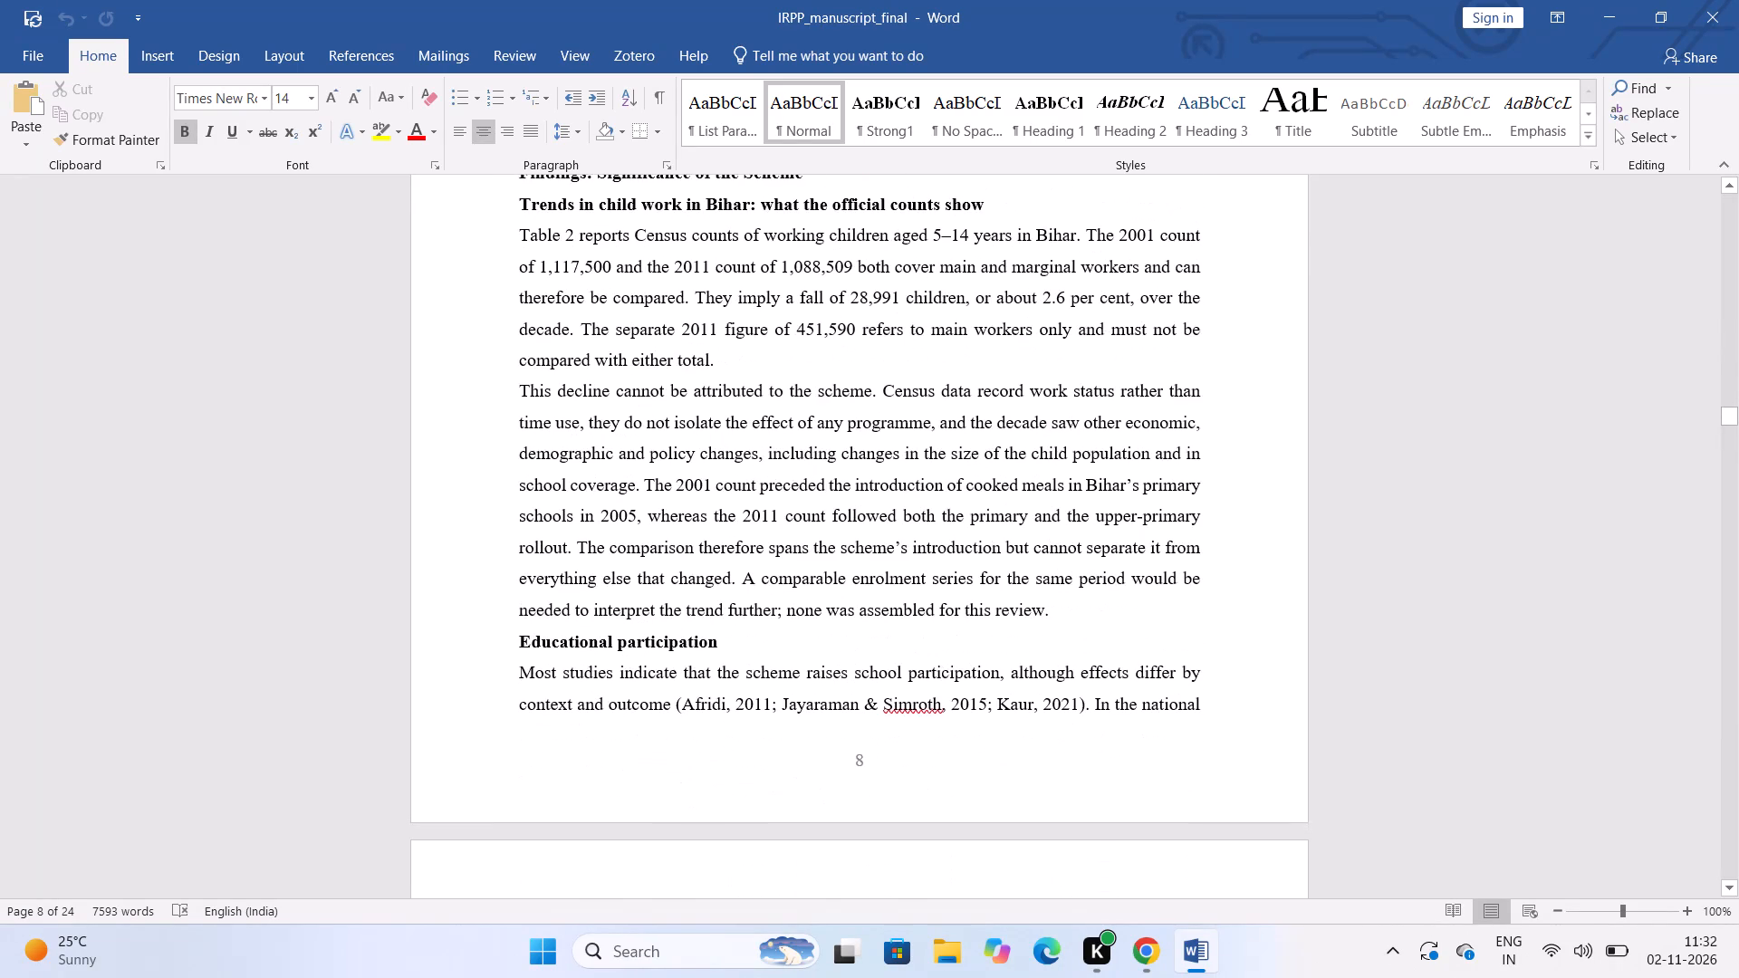
pyautogui.scroll(-18, 650, 606)
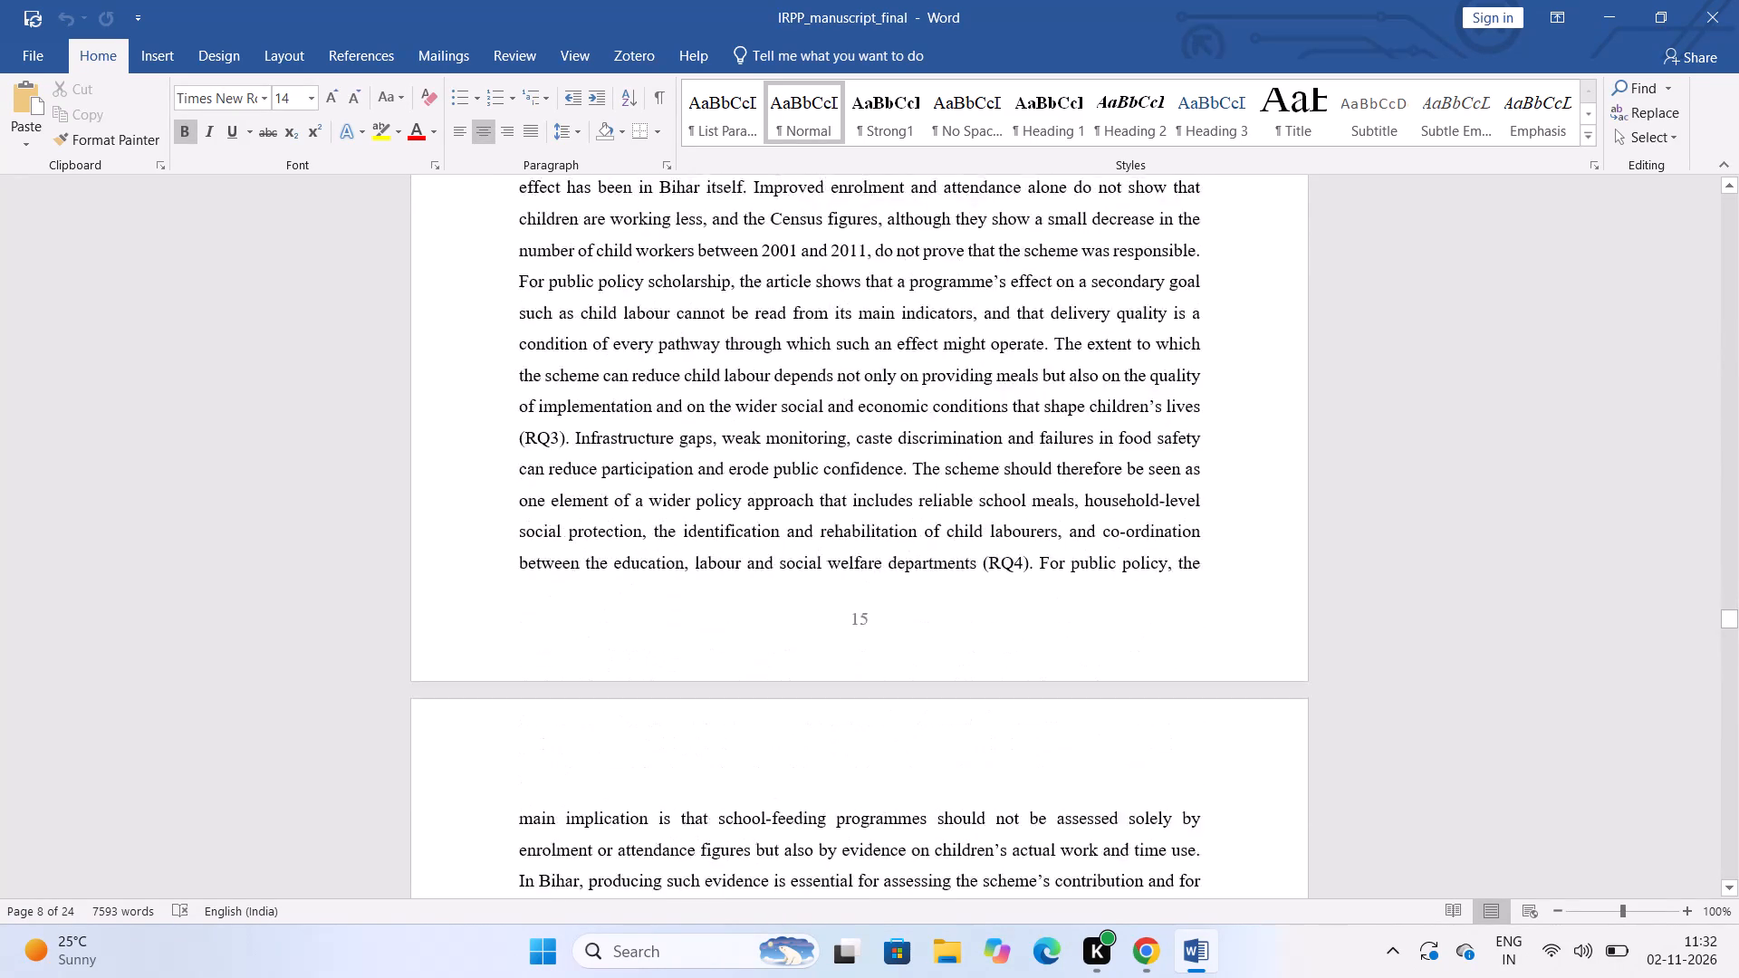
pyautogui.scroll(5, 650, 606)
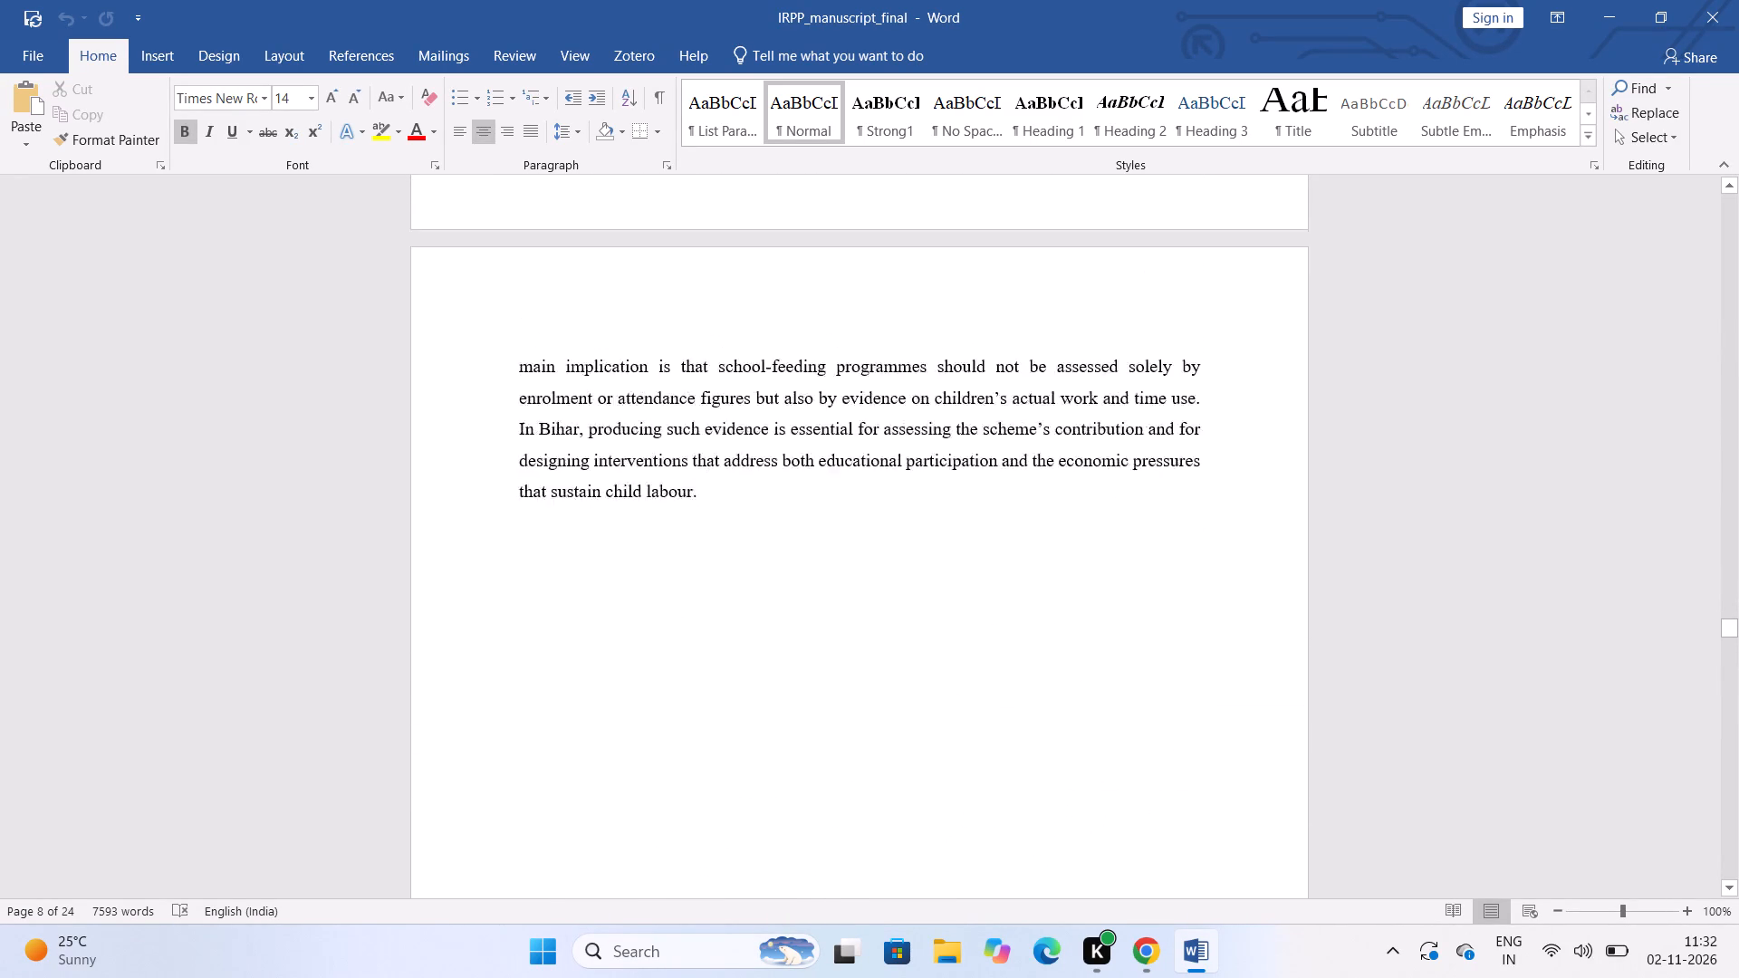
pyautogui.scroll(-8, 650, 606)
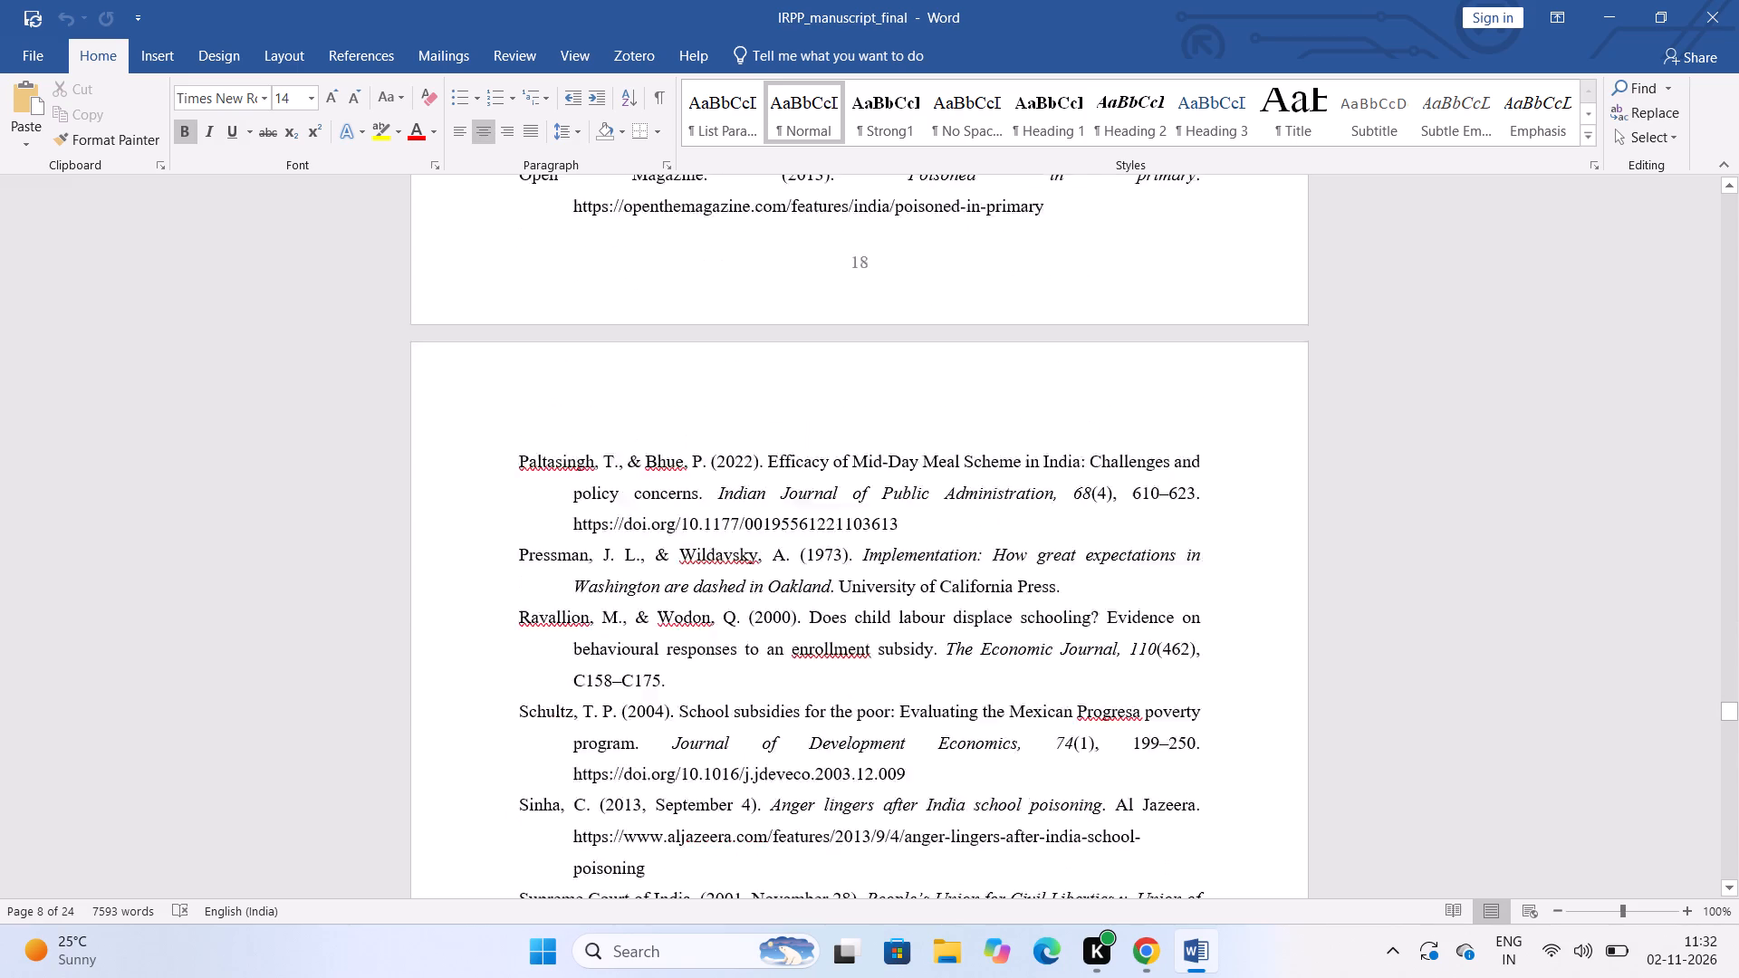
pyautogui.scroll(-7, 650, 606)
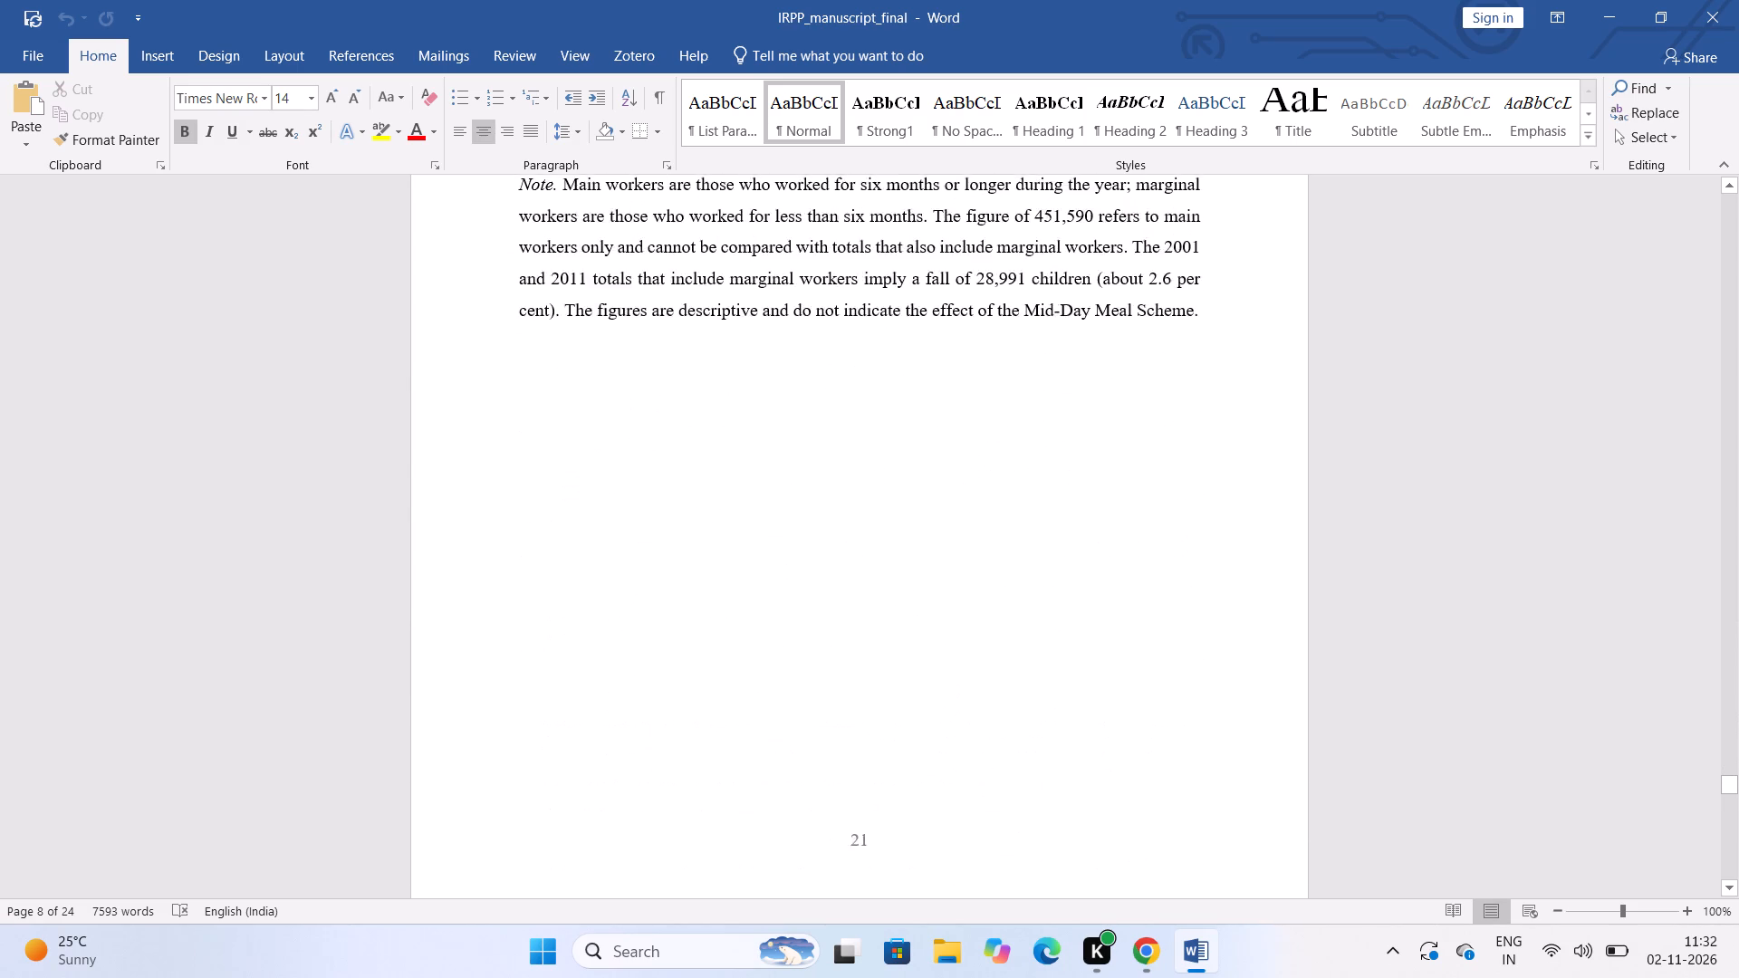
pyautogui.scroll(-5, 650, 606)
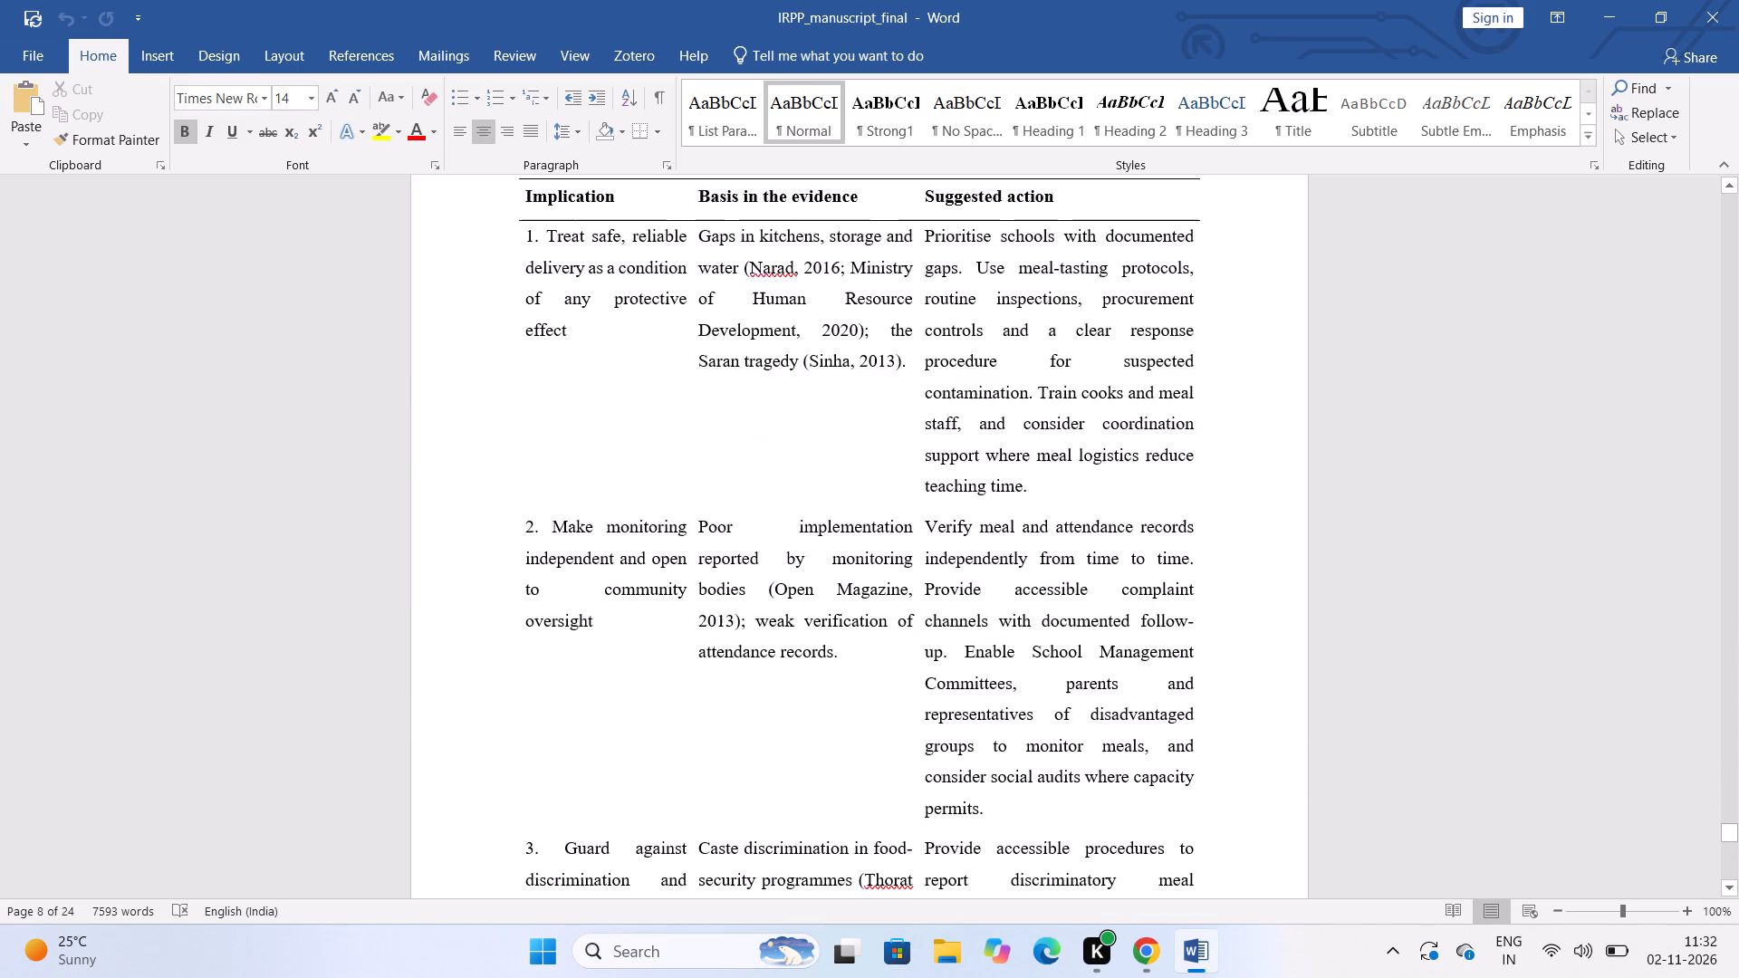
pyautogui.scroll(-5, 650, 606)
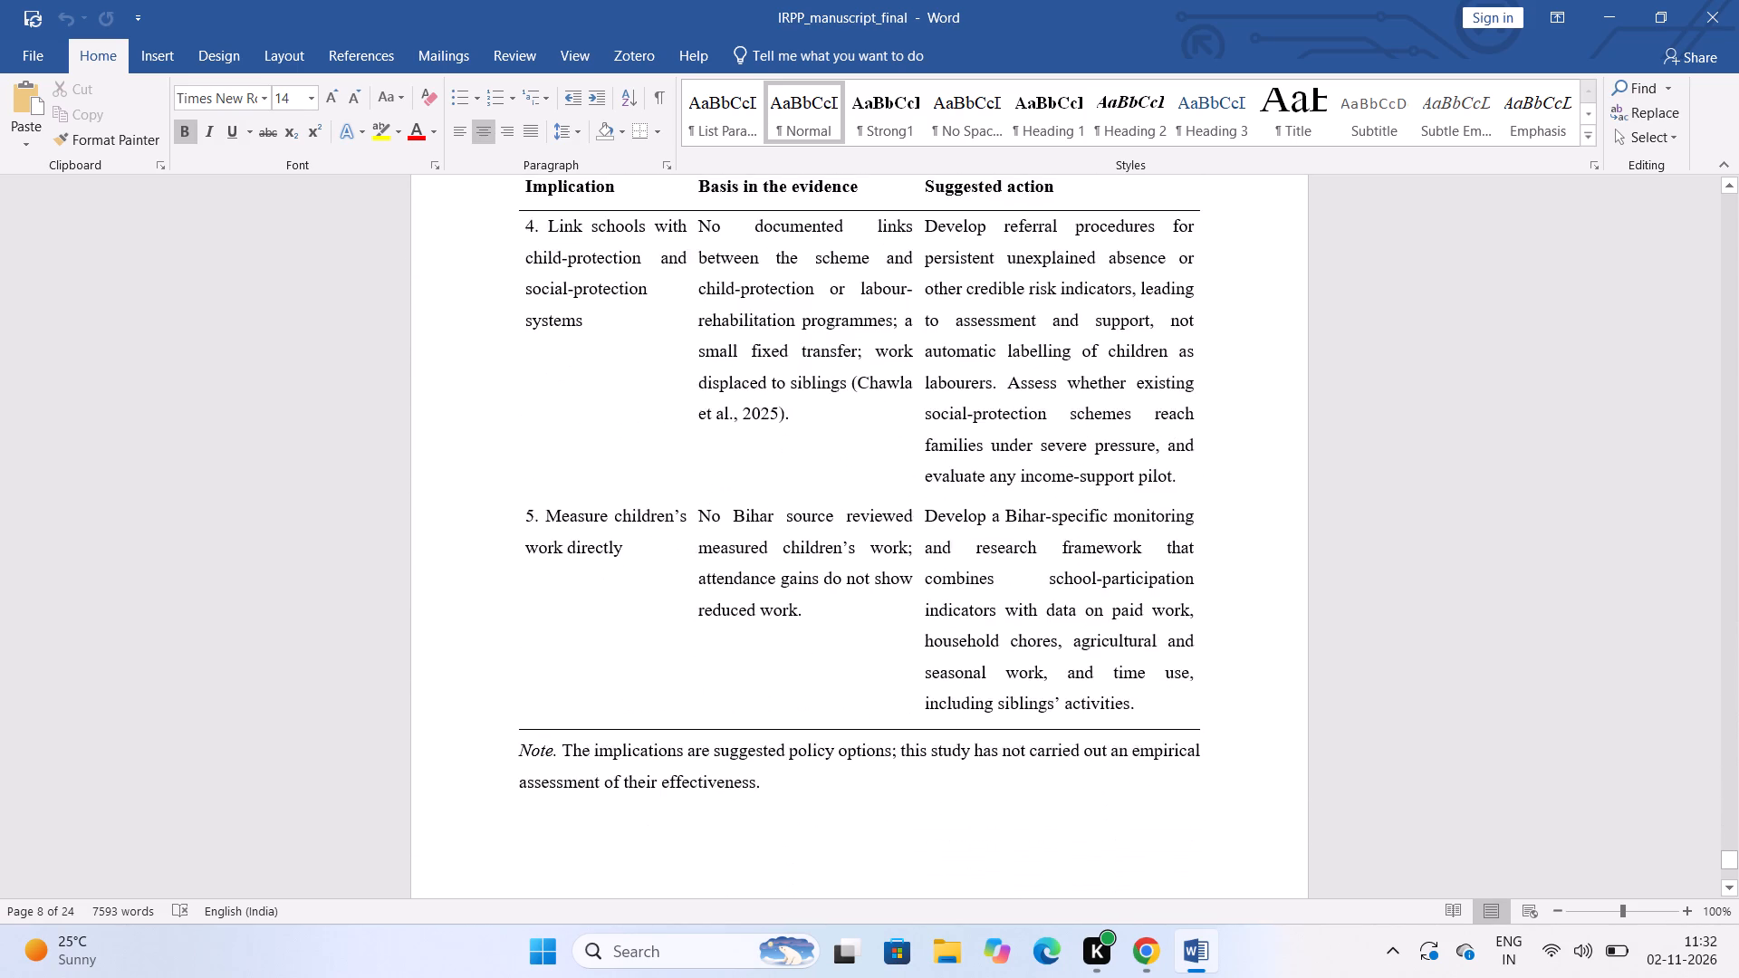
pyautogui.scroll(-3, 650, 606)
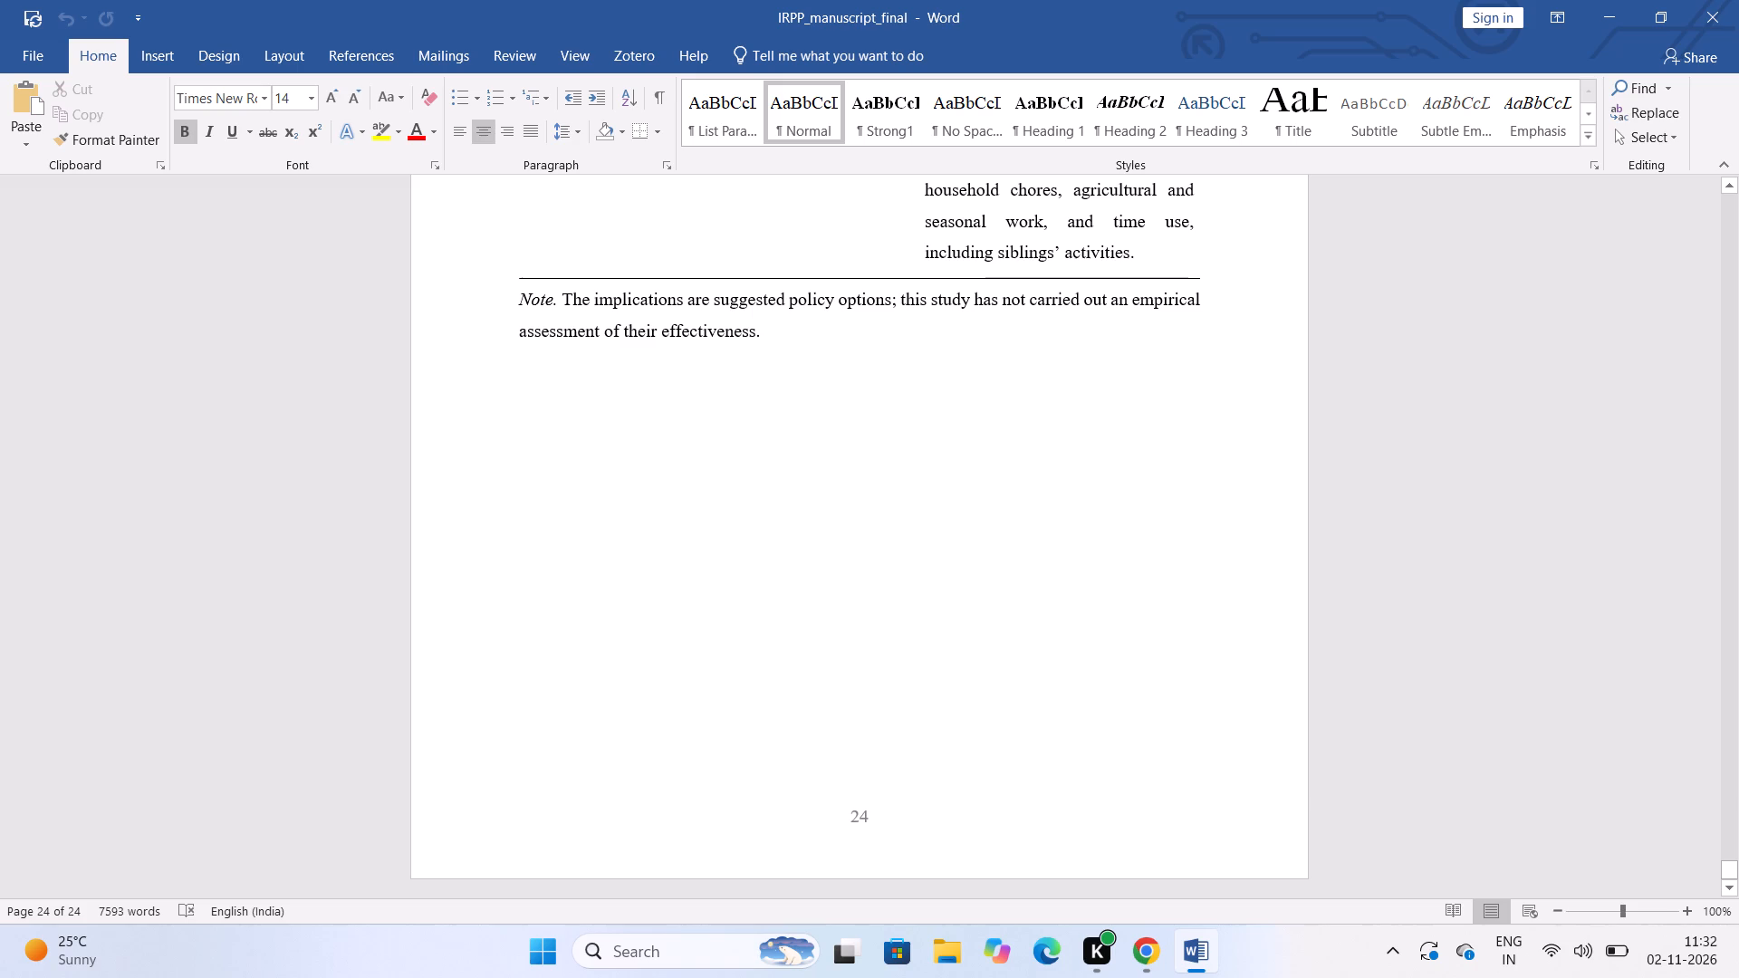
# Go back over the manuscript's reference list, including the Ministry and Government of India entries, and close the document.
pyautogui.scroll(9, 650, 606)
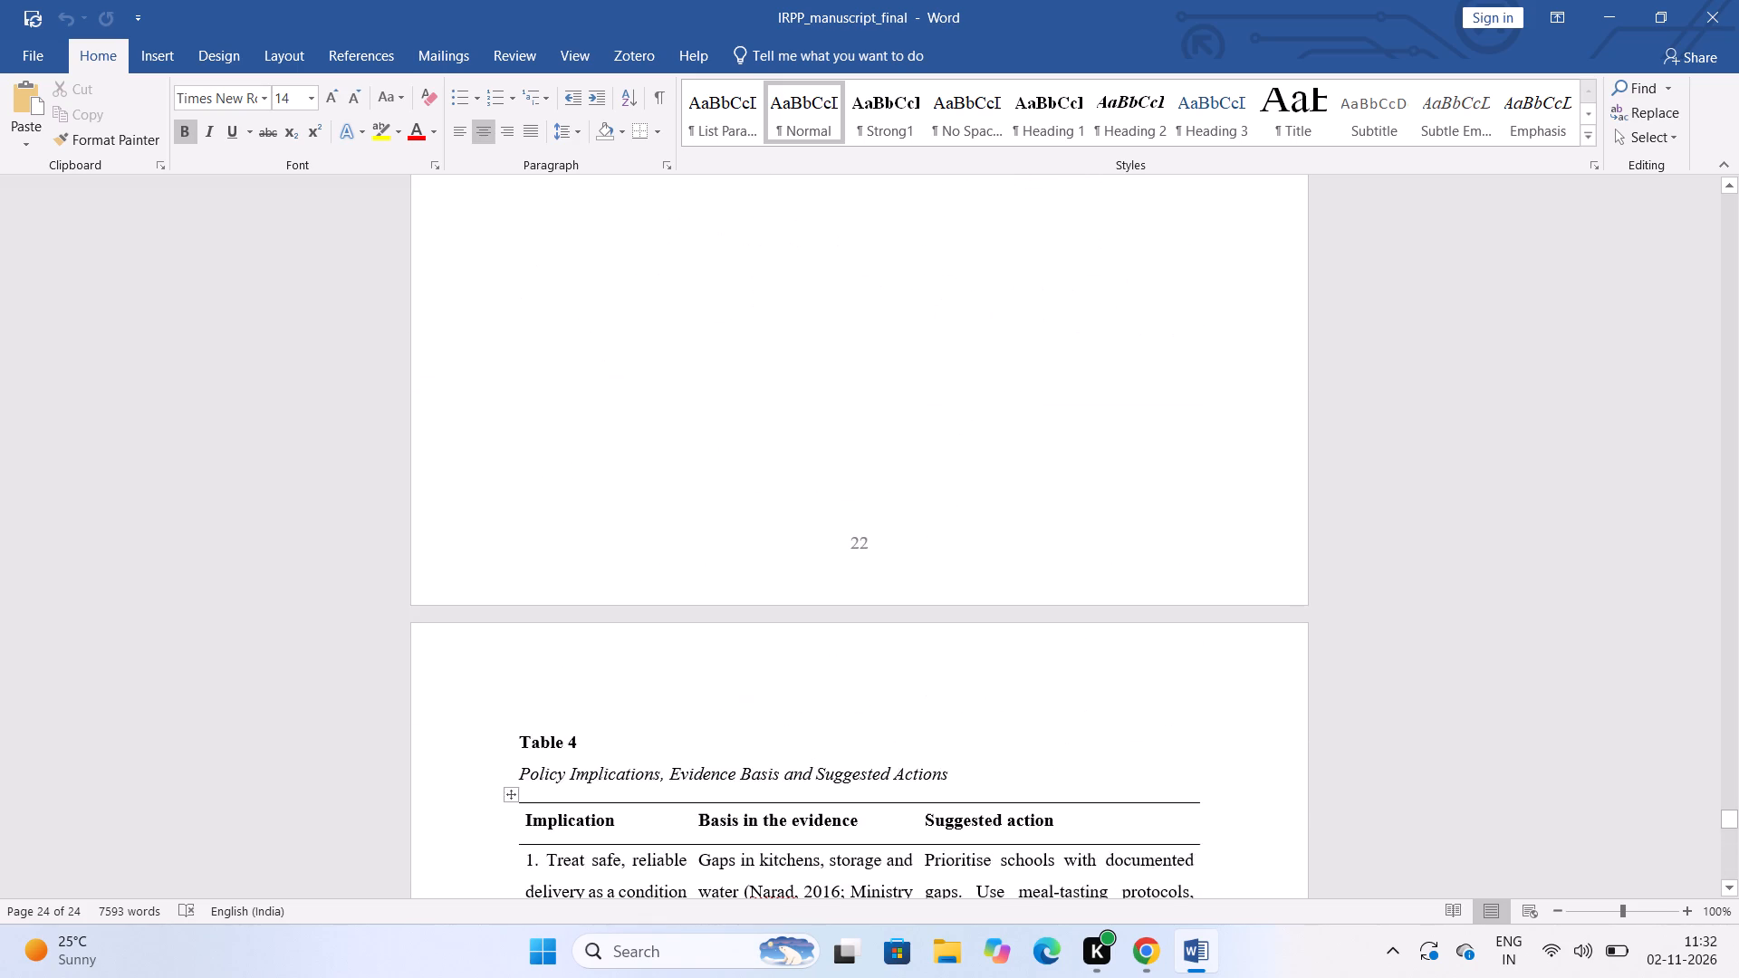
pyautogui.scroll(7, 650, 606)
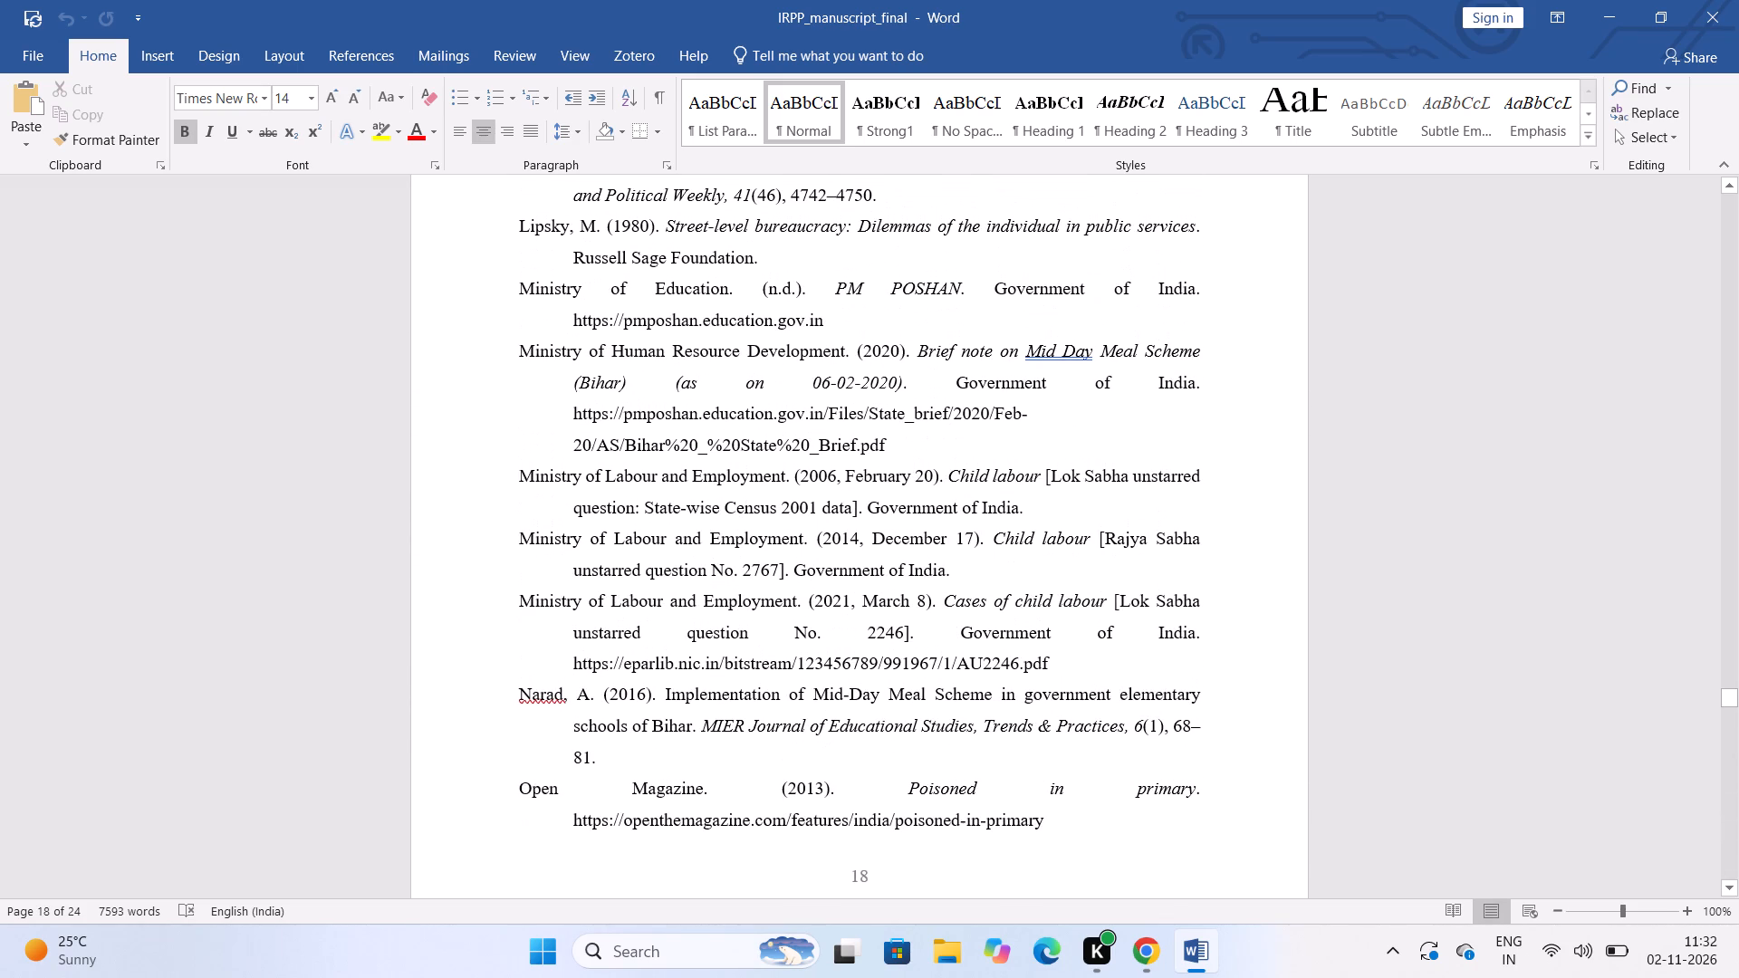
pyautogui.scroll(2, 650, 606)
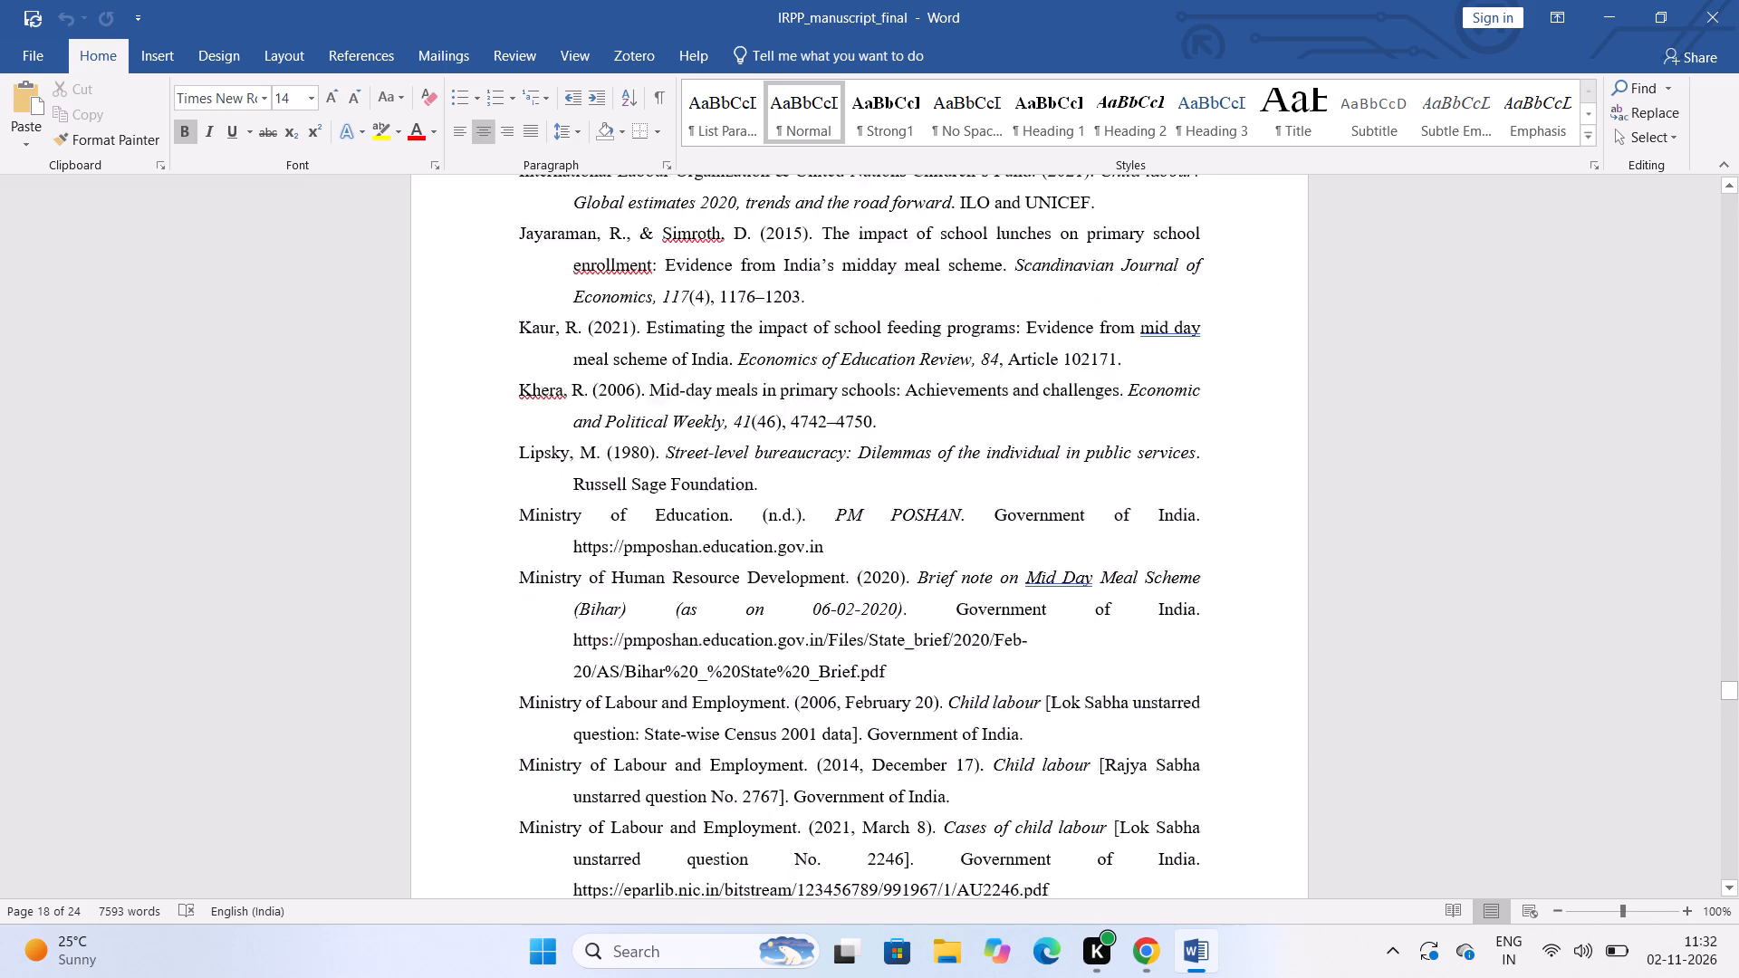
pyautogui.scroll(1, 650, 606)
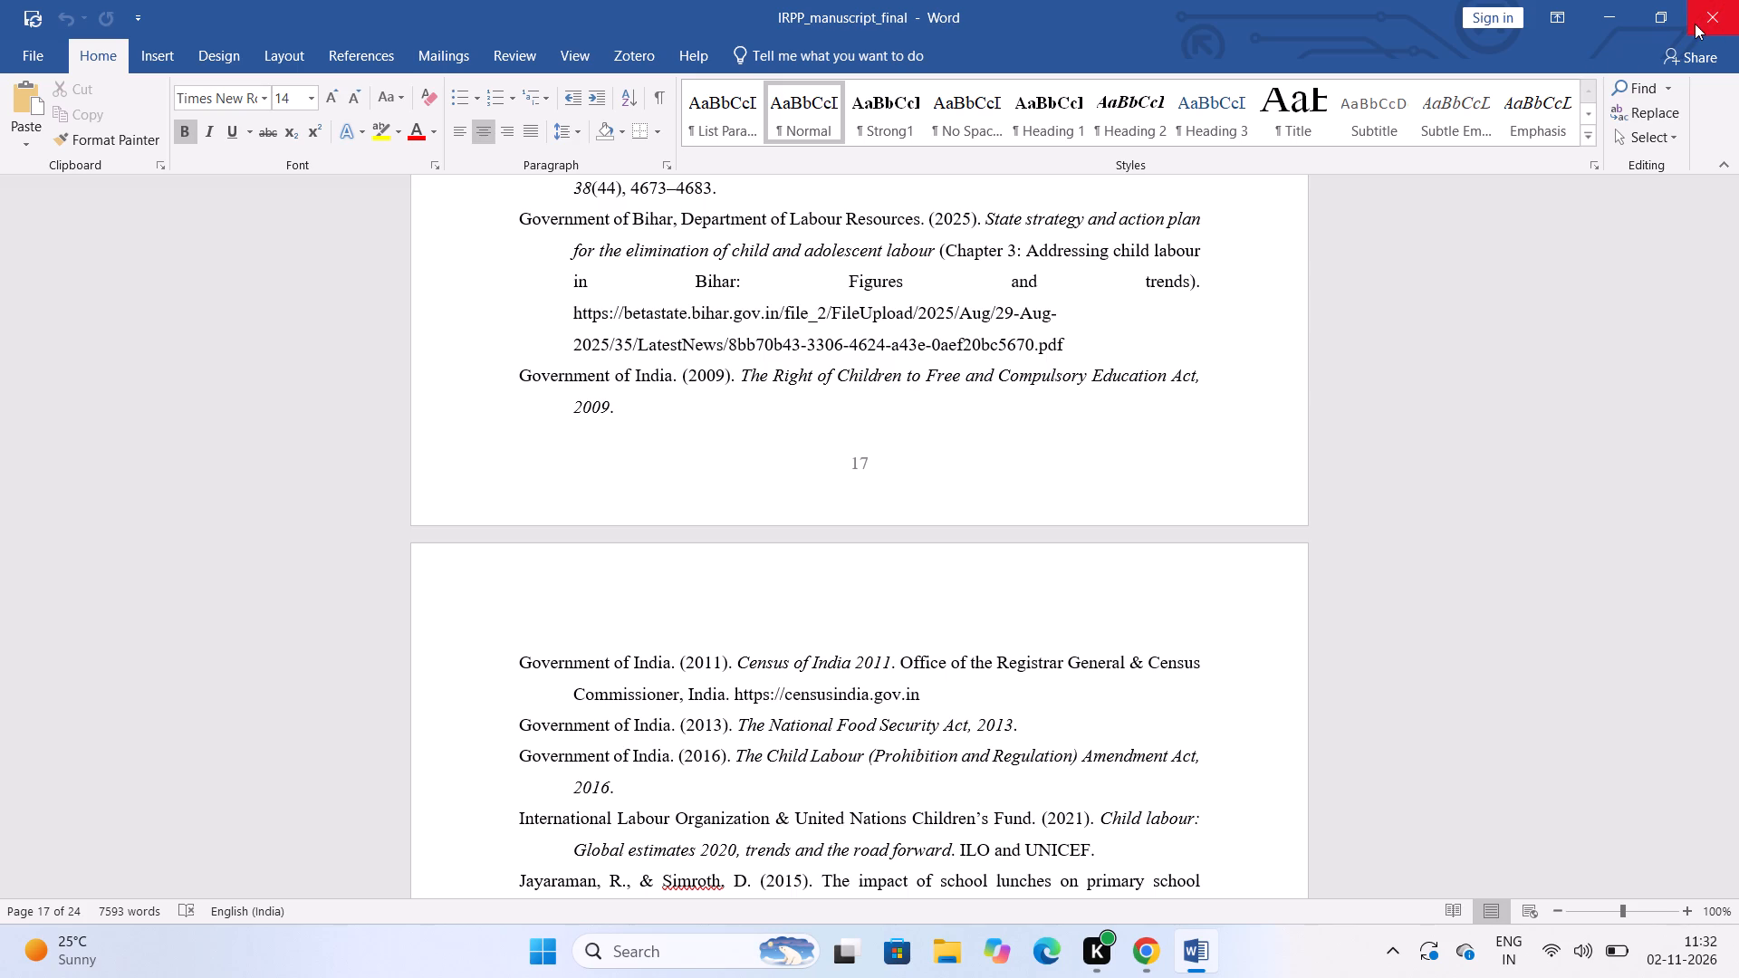
pyautogui.click(1695, 24)
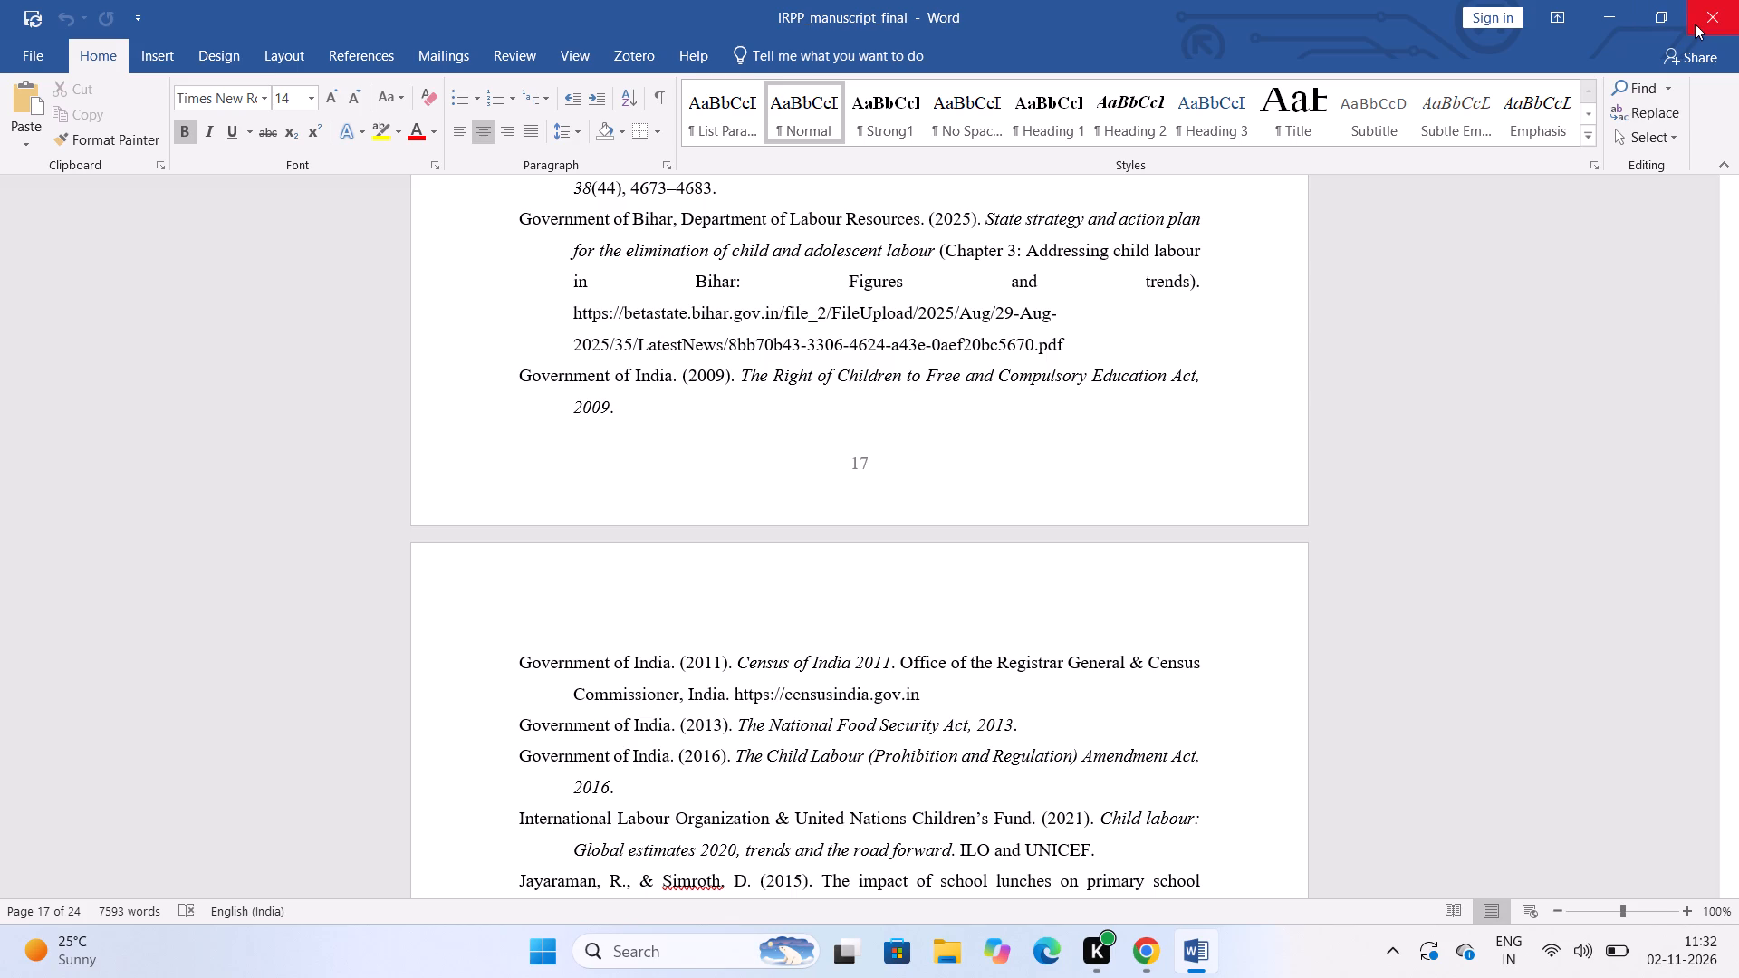
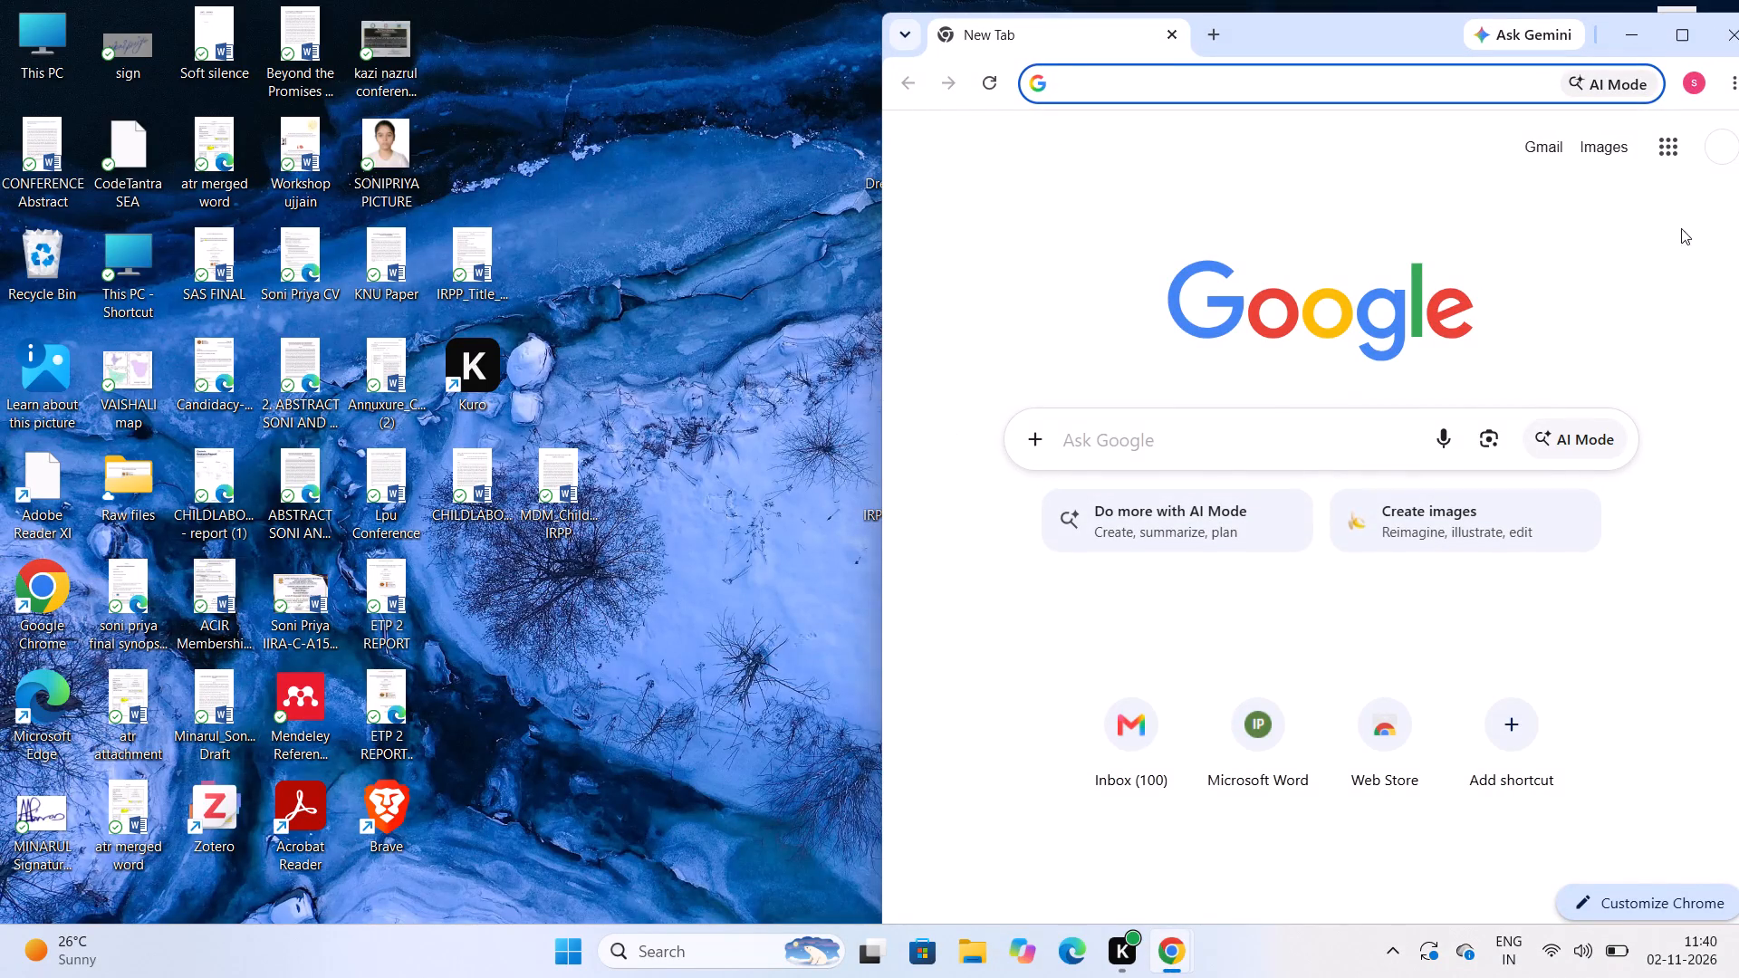
# Switch to Chrome, maximise its window and search Google for "ums login".
pyautogui.moveTo(1679, 7); pyautogui.dragTo(1672, 35)
pyautogui.click(1672, 35)
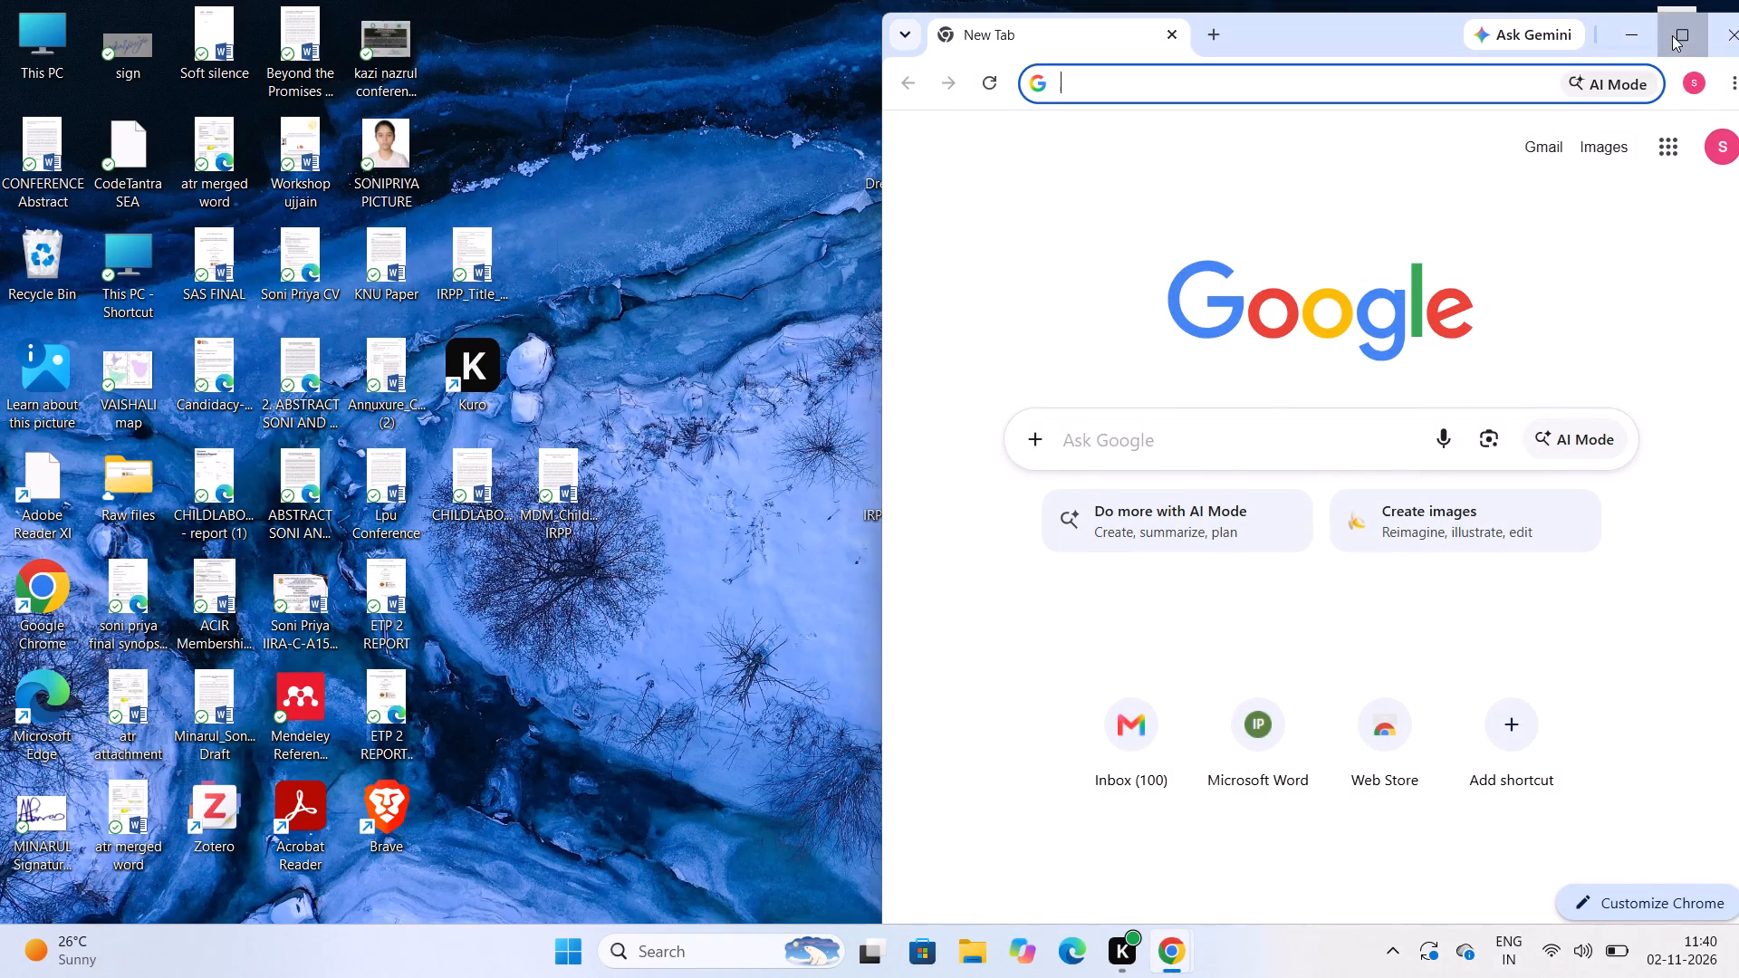
pyautogui.click(541, 444)
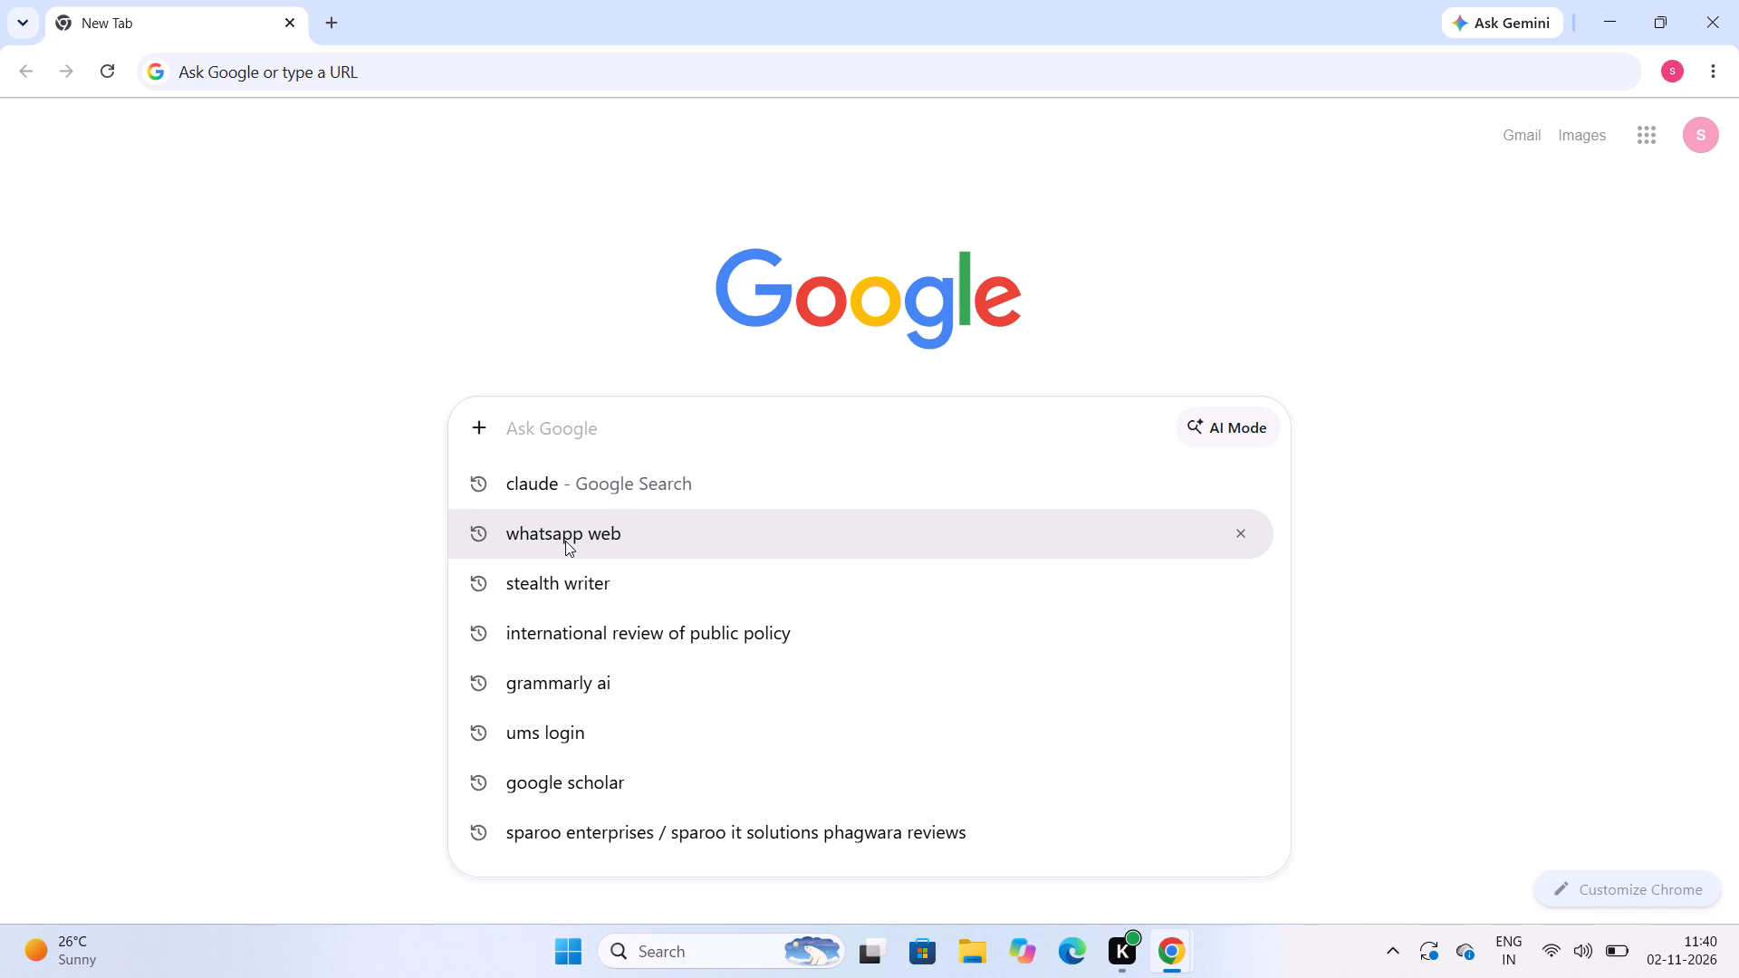
pyautogui.click(626, 447)
pyautogui.write('ums')
pyautogui.press('space')
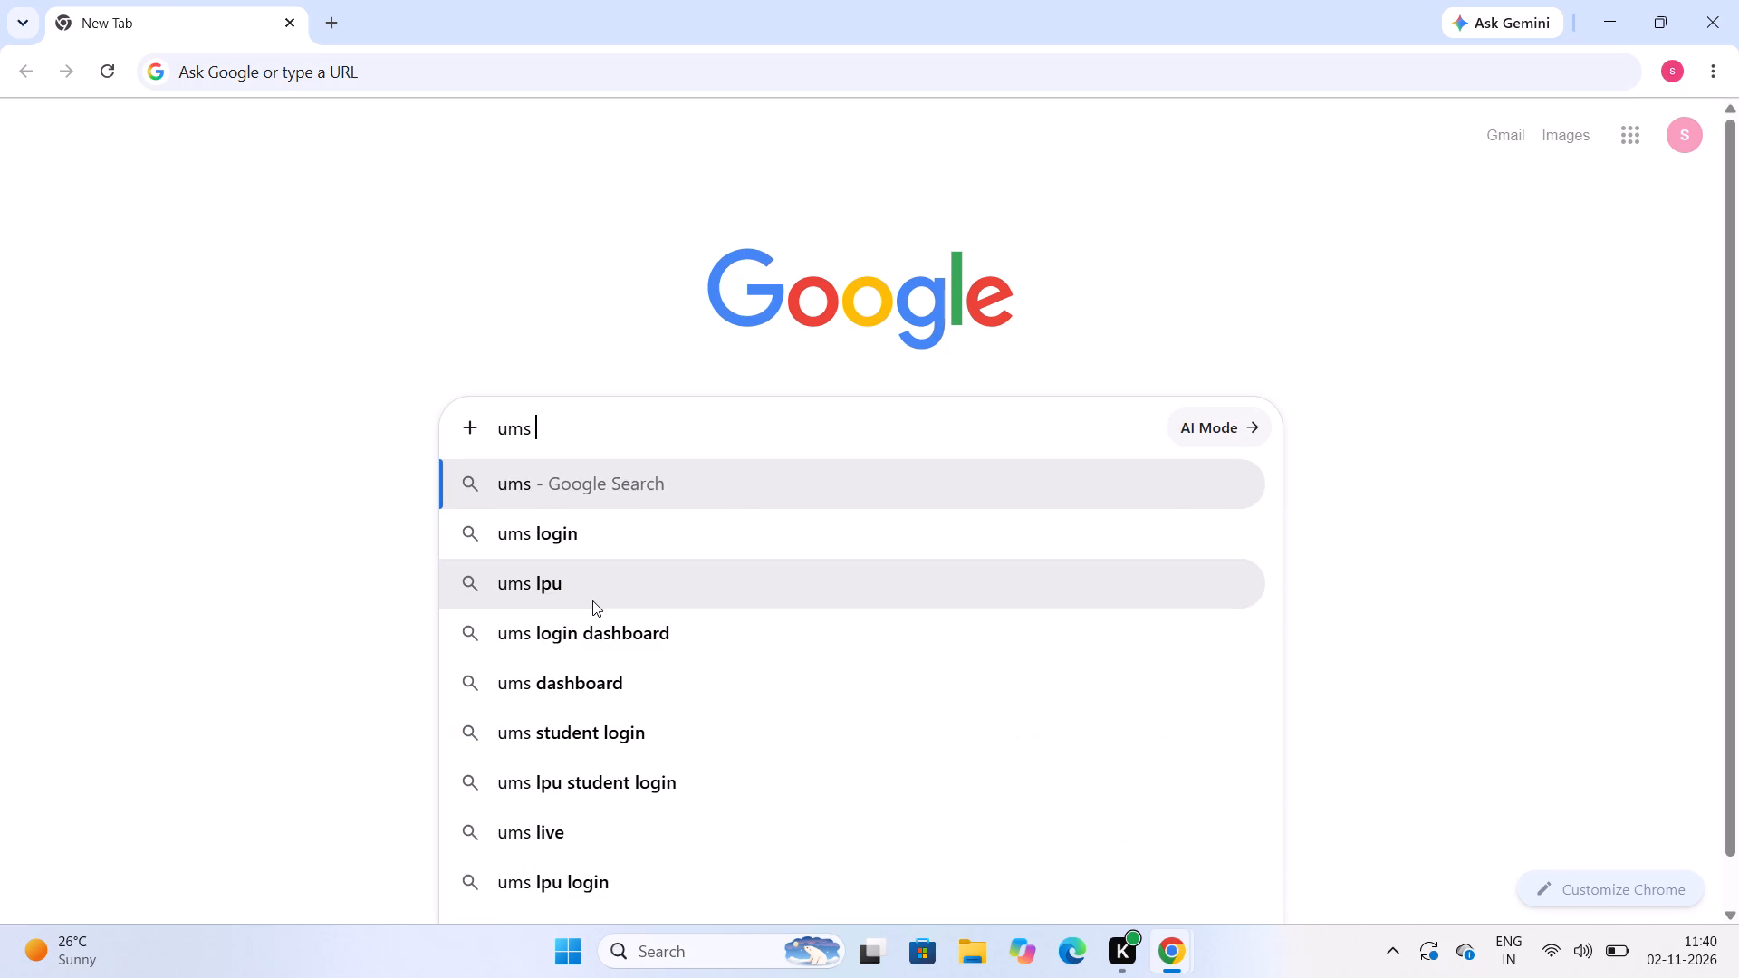
pyautogui.click(593, 532)
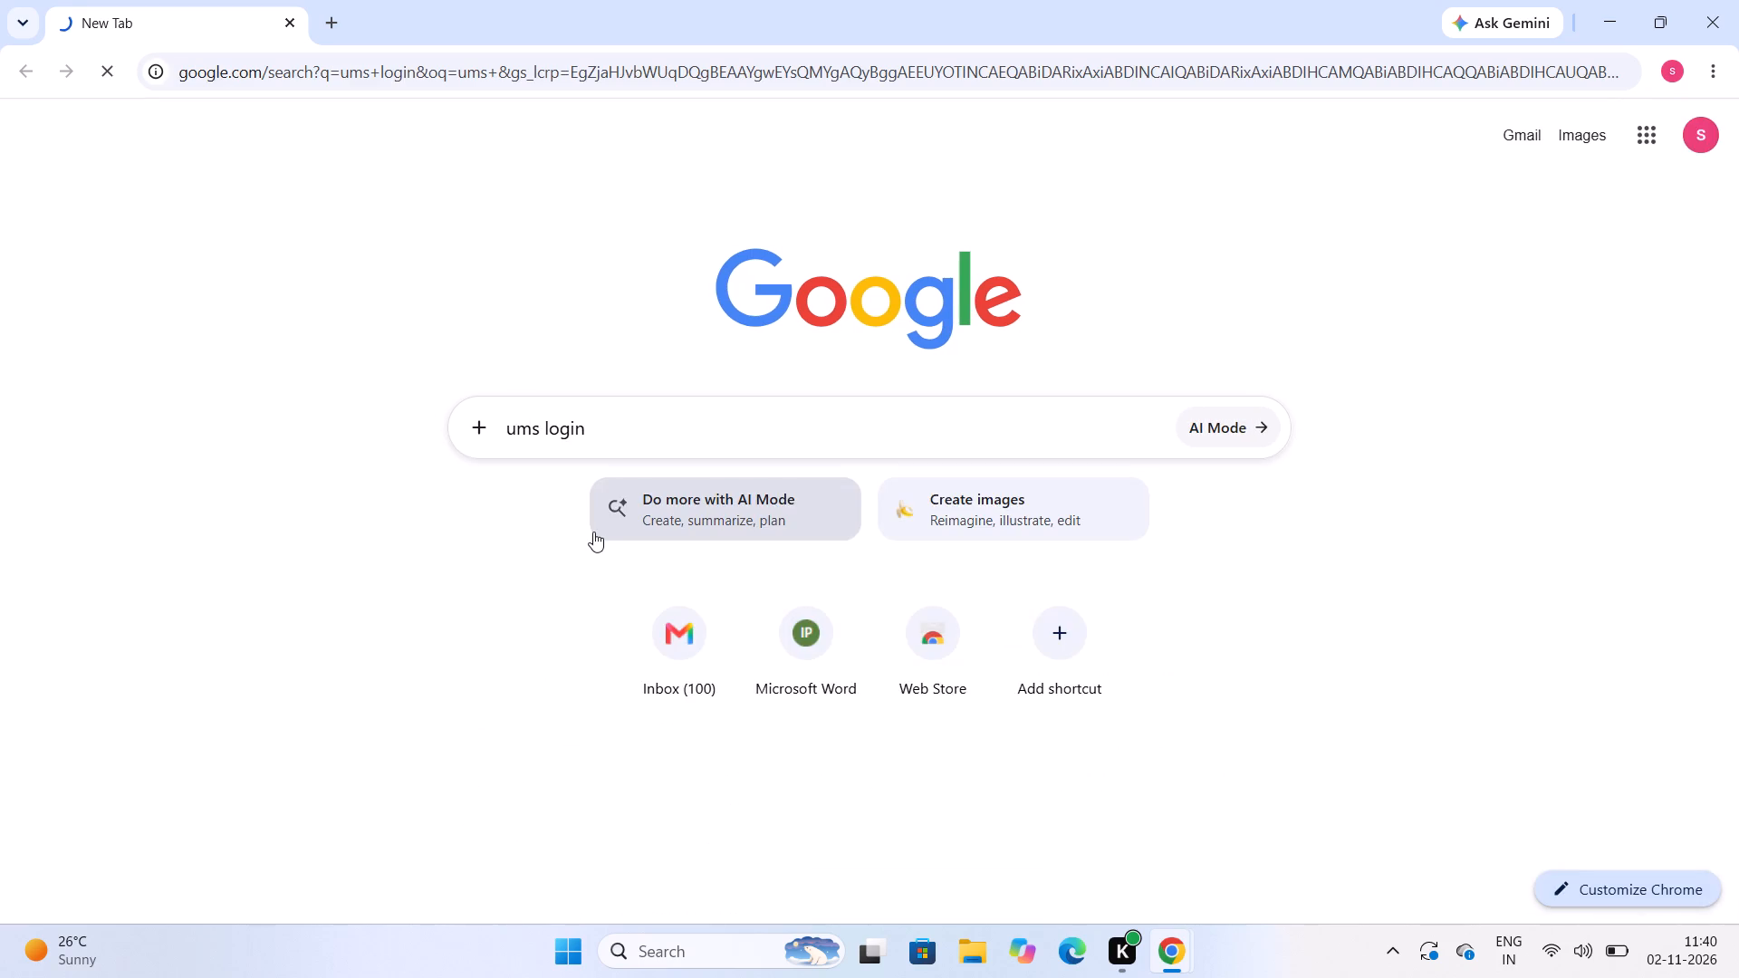